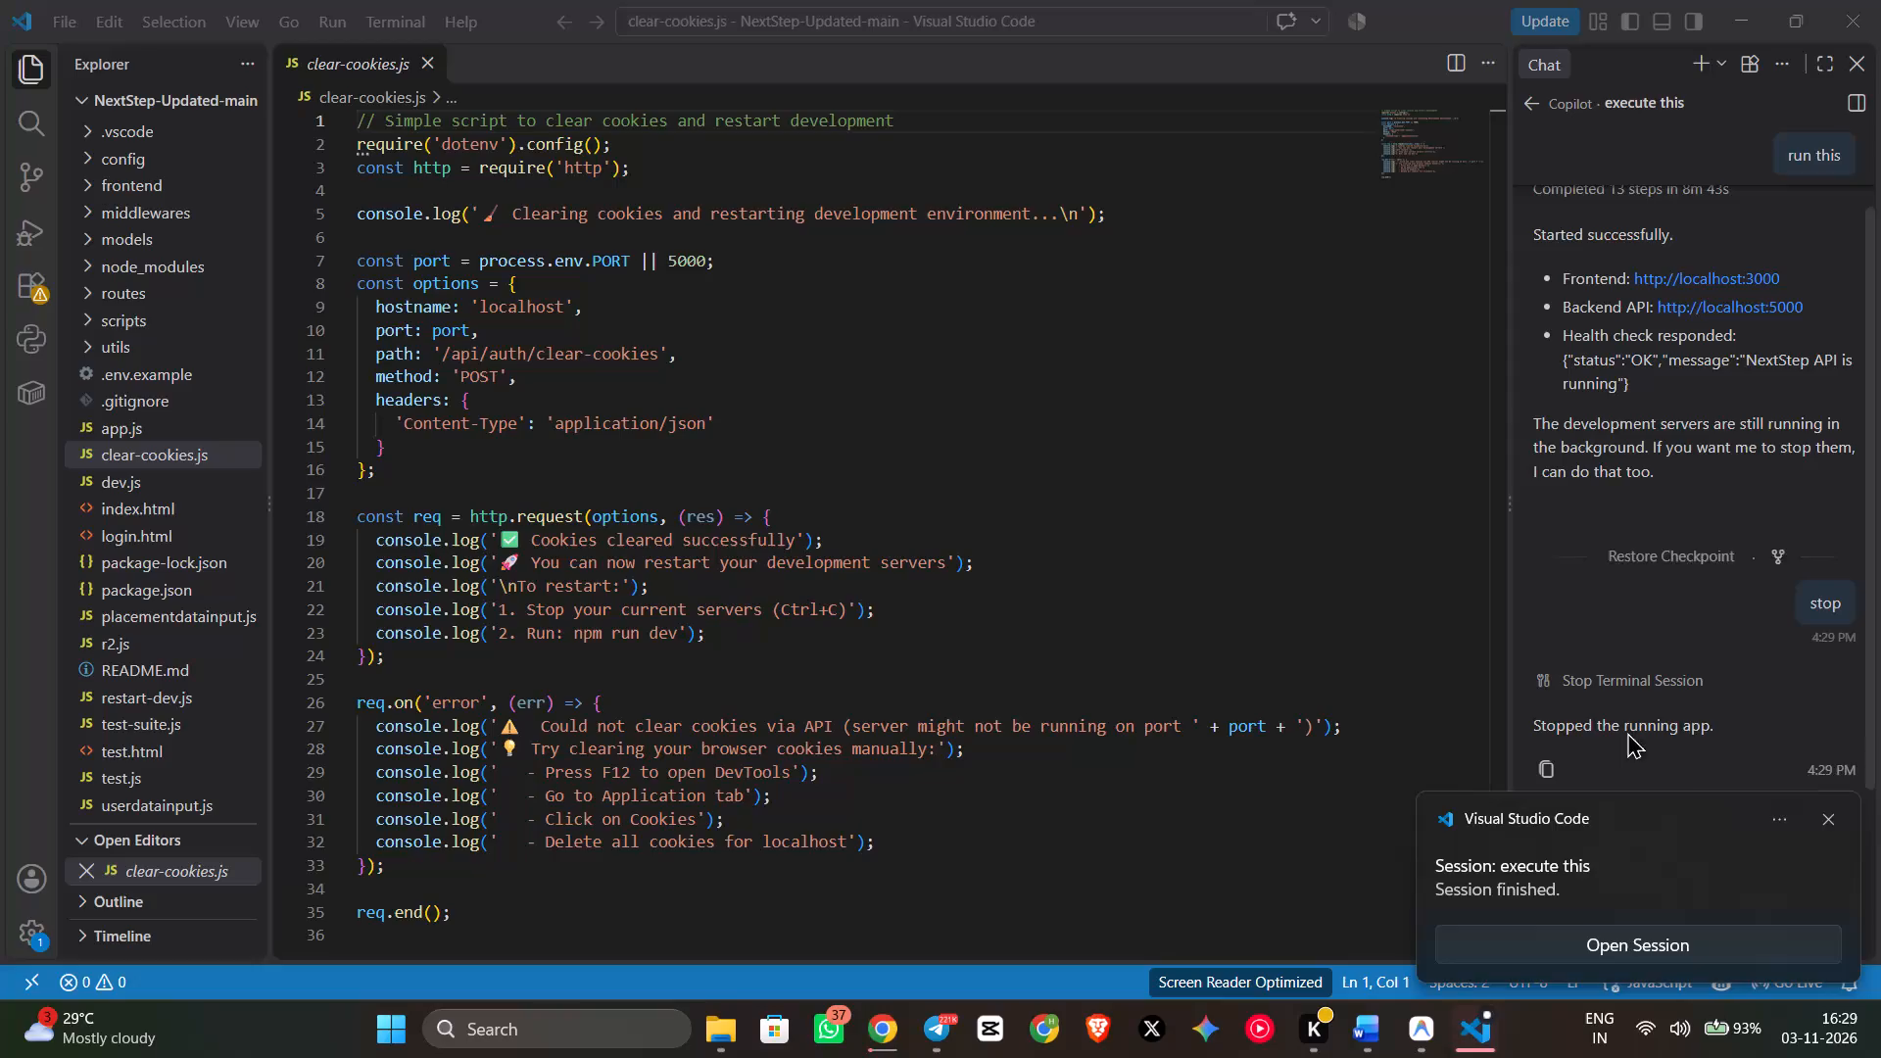
# Dismiss the notification about the finished "execute this" session.
pyautogui.click(1820, 818)
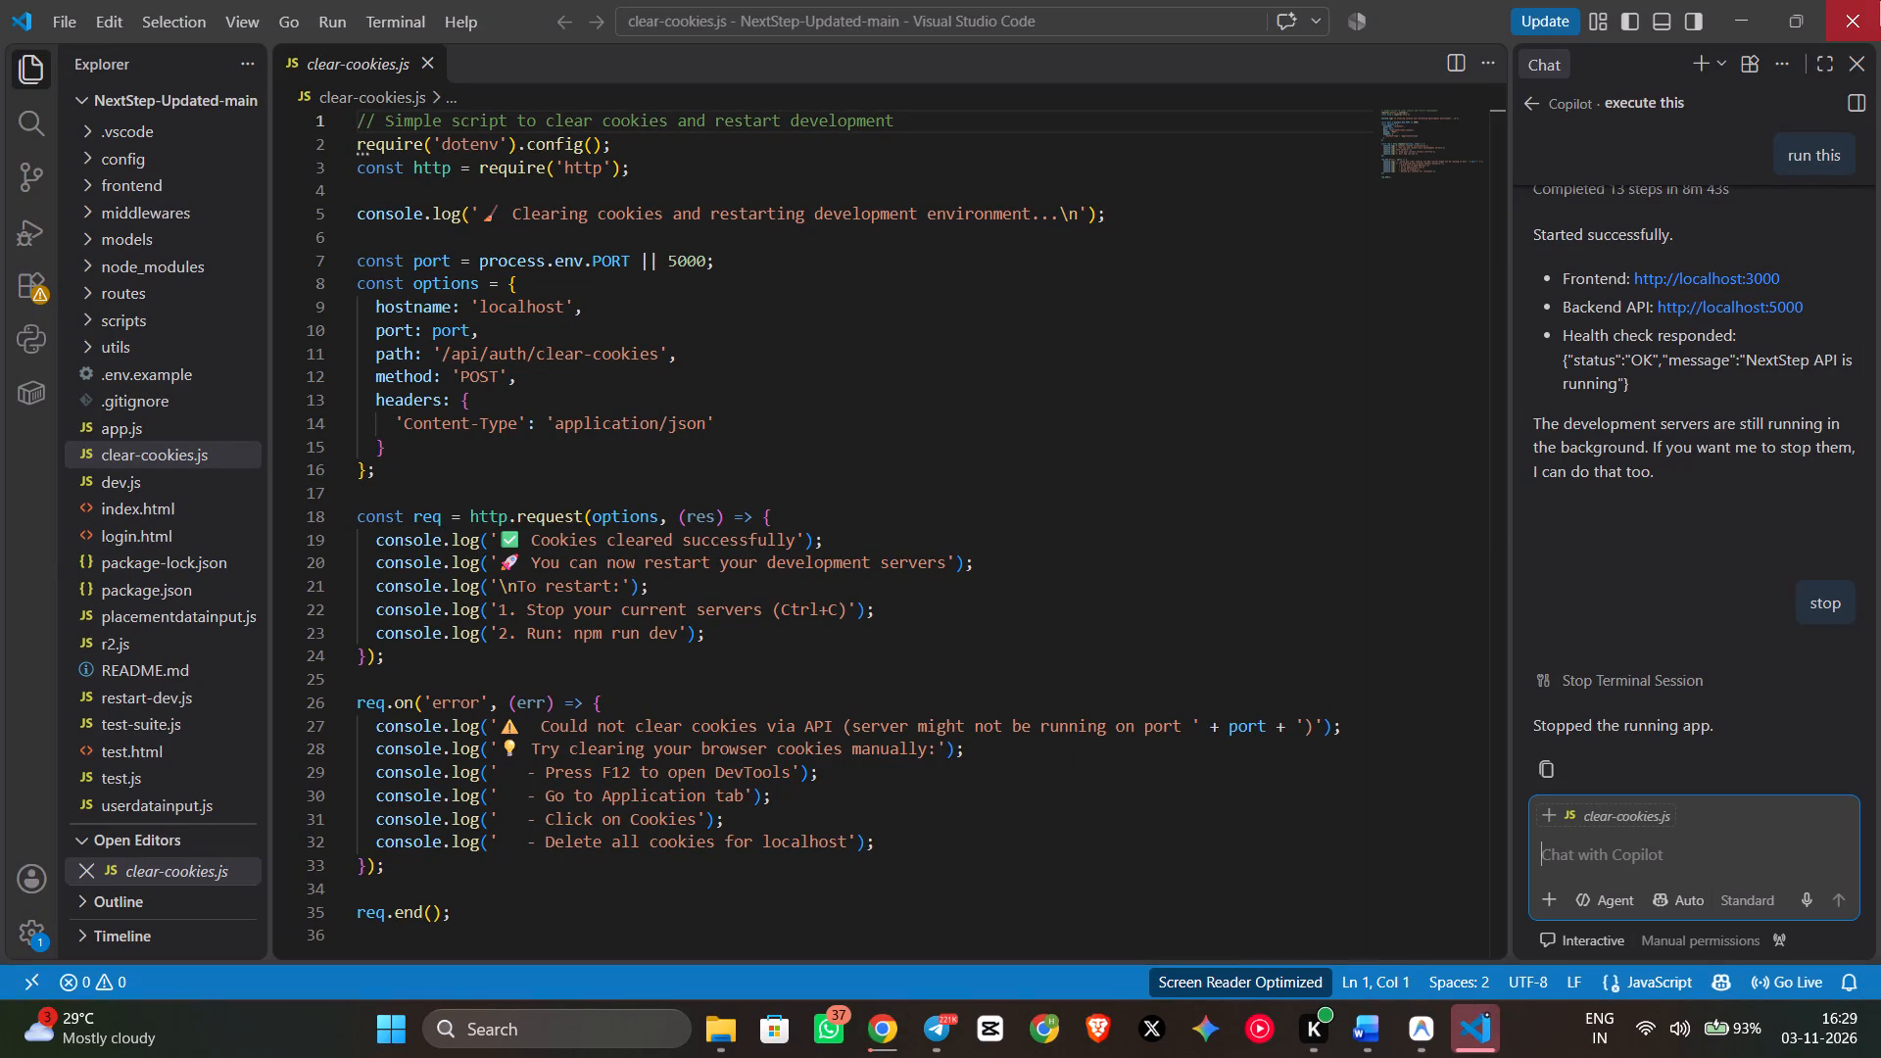
# In Chrome, leave the Array / String placement questions for the dashboard and open the Edit Exam Preparation page.
pyautogui.scroll(-4, 622, 463)
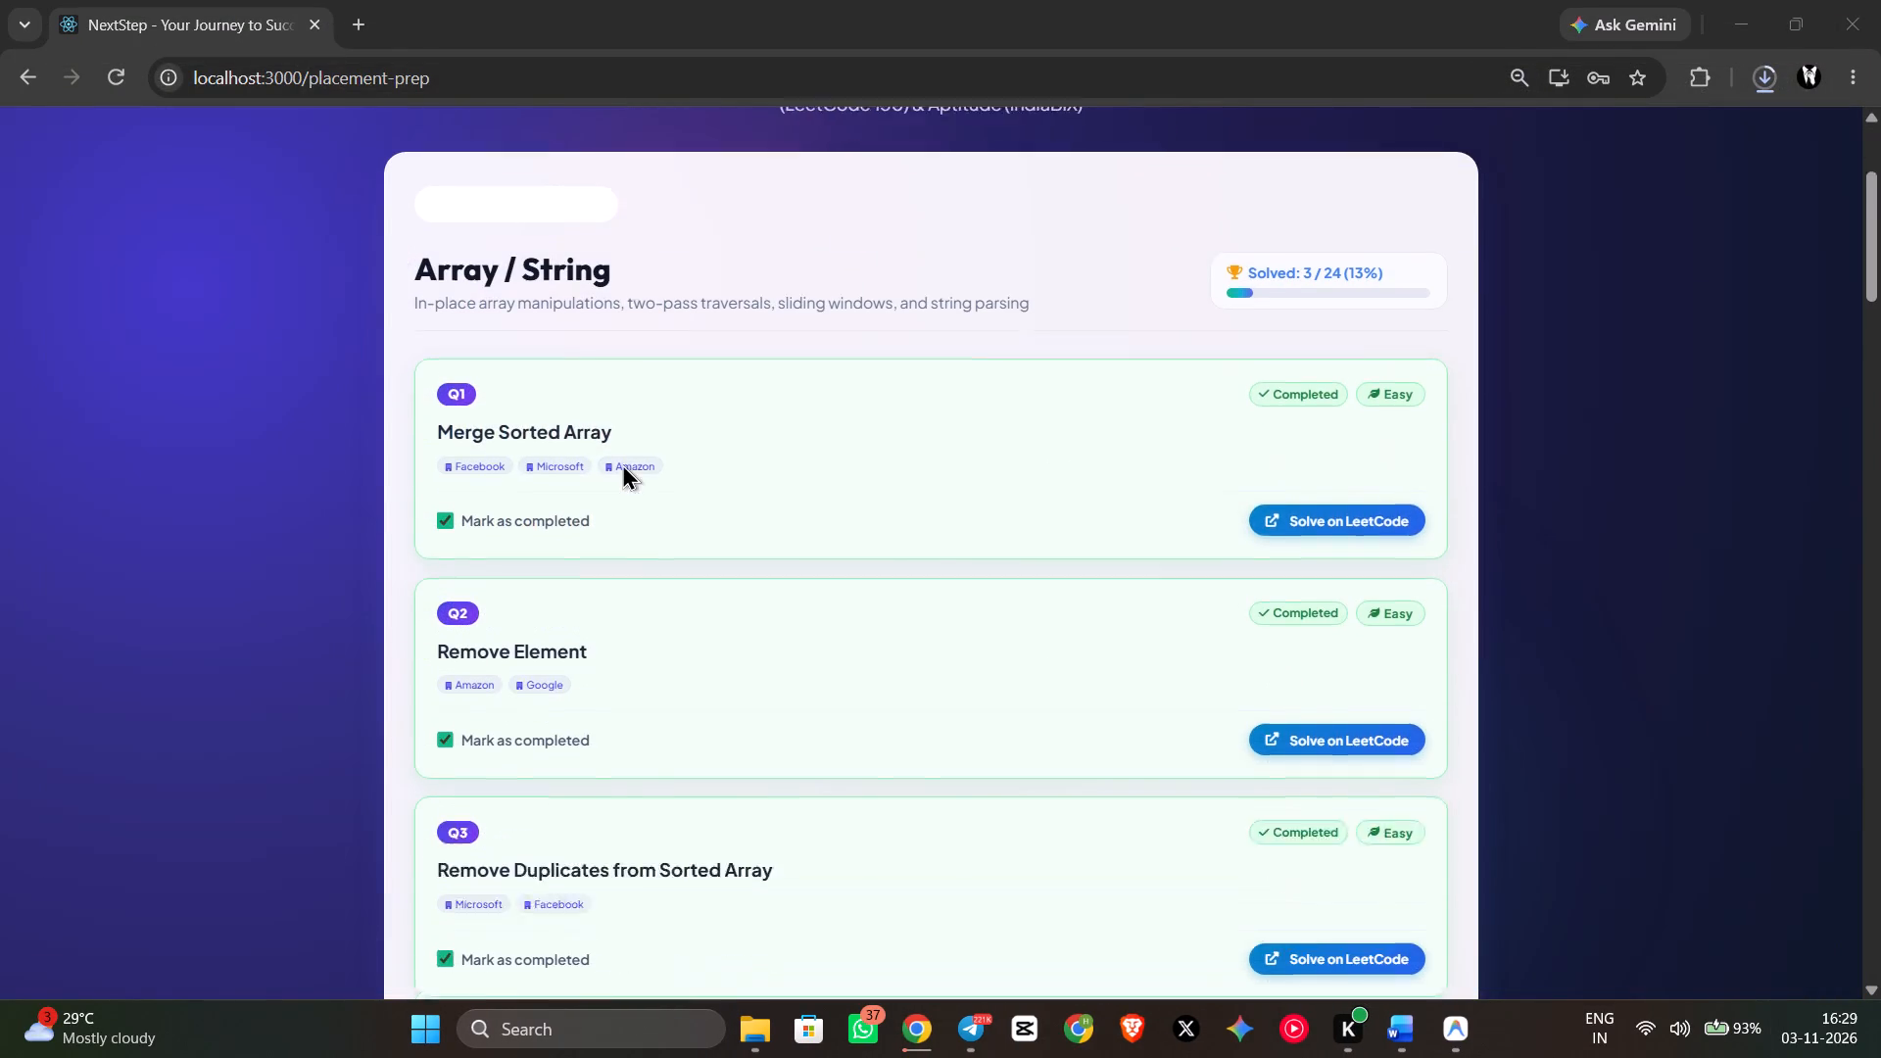
pyautogui.scroll(4, 786, 293)
pyautogui.click(940, 164)
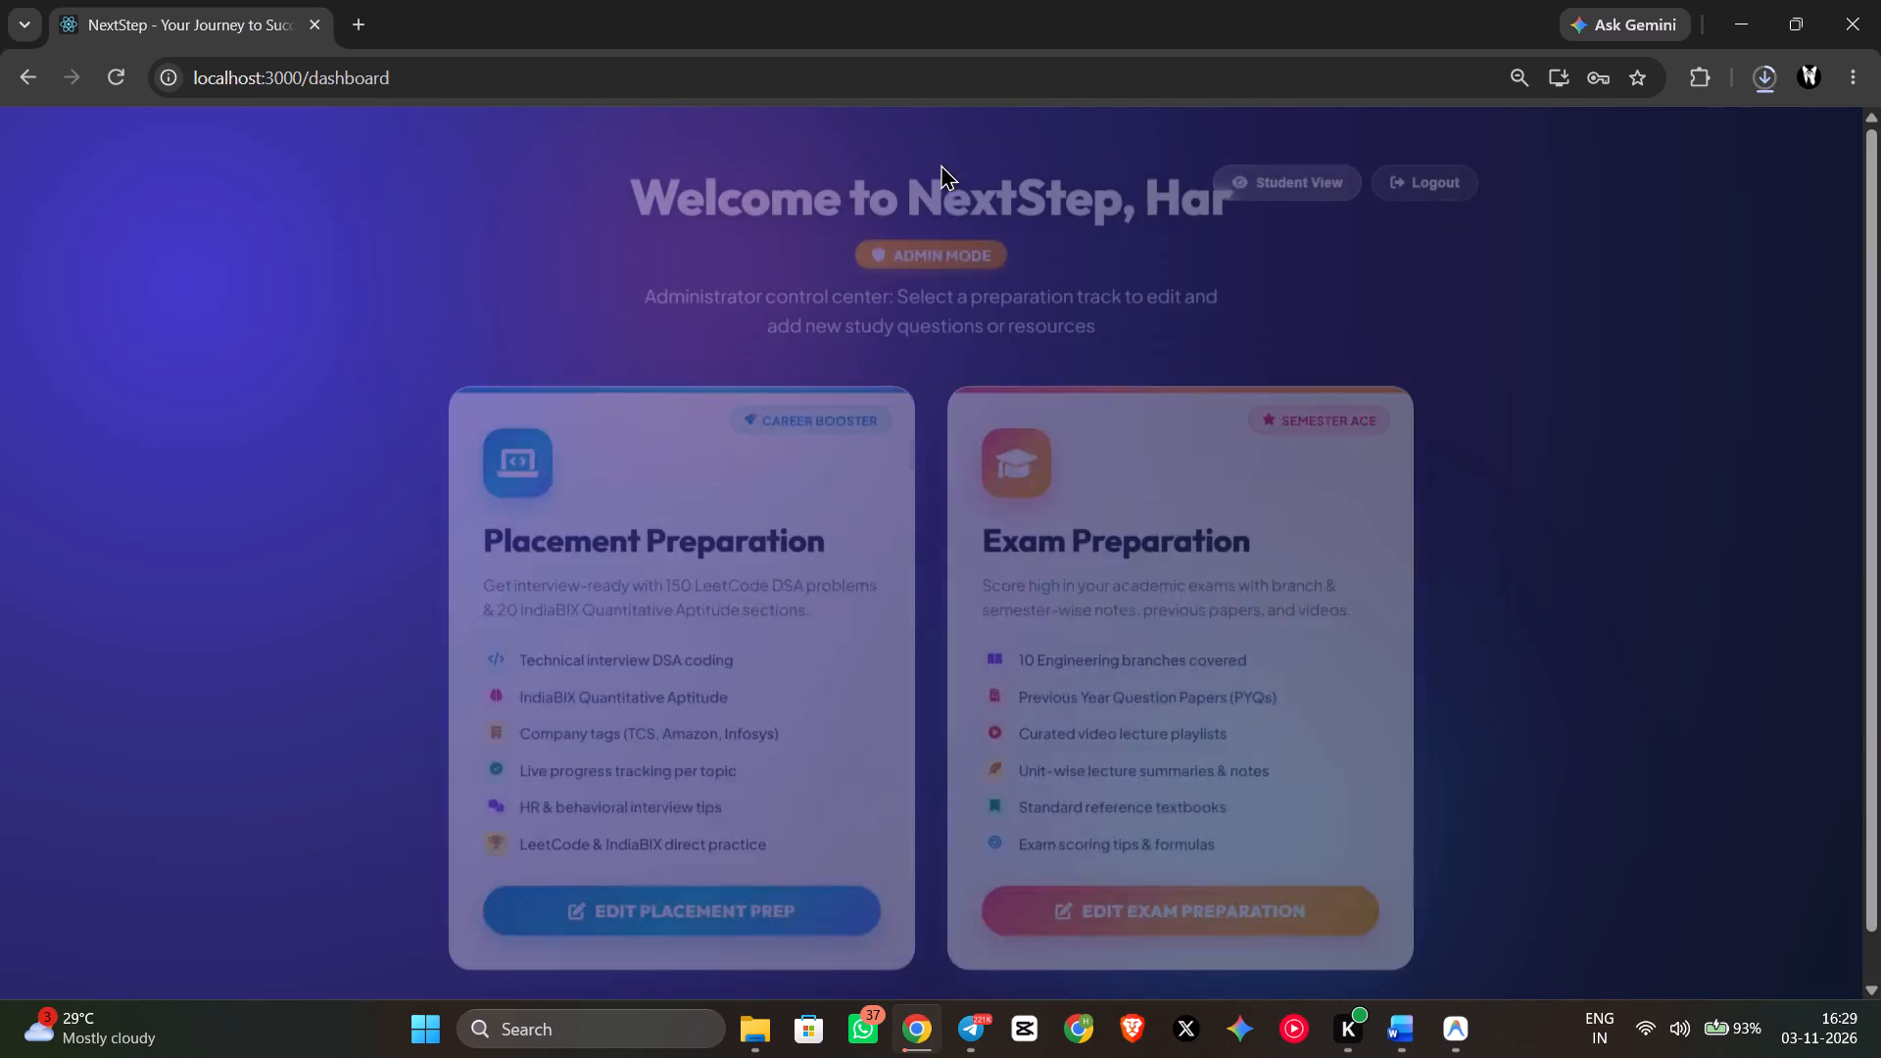
pyautogui.click(1187, 906)
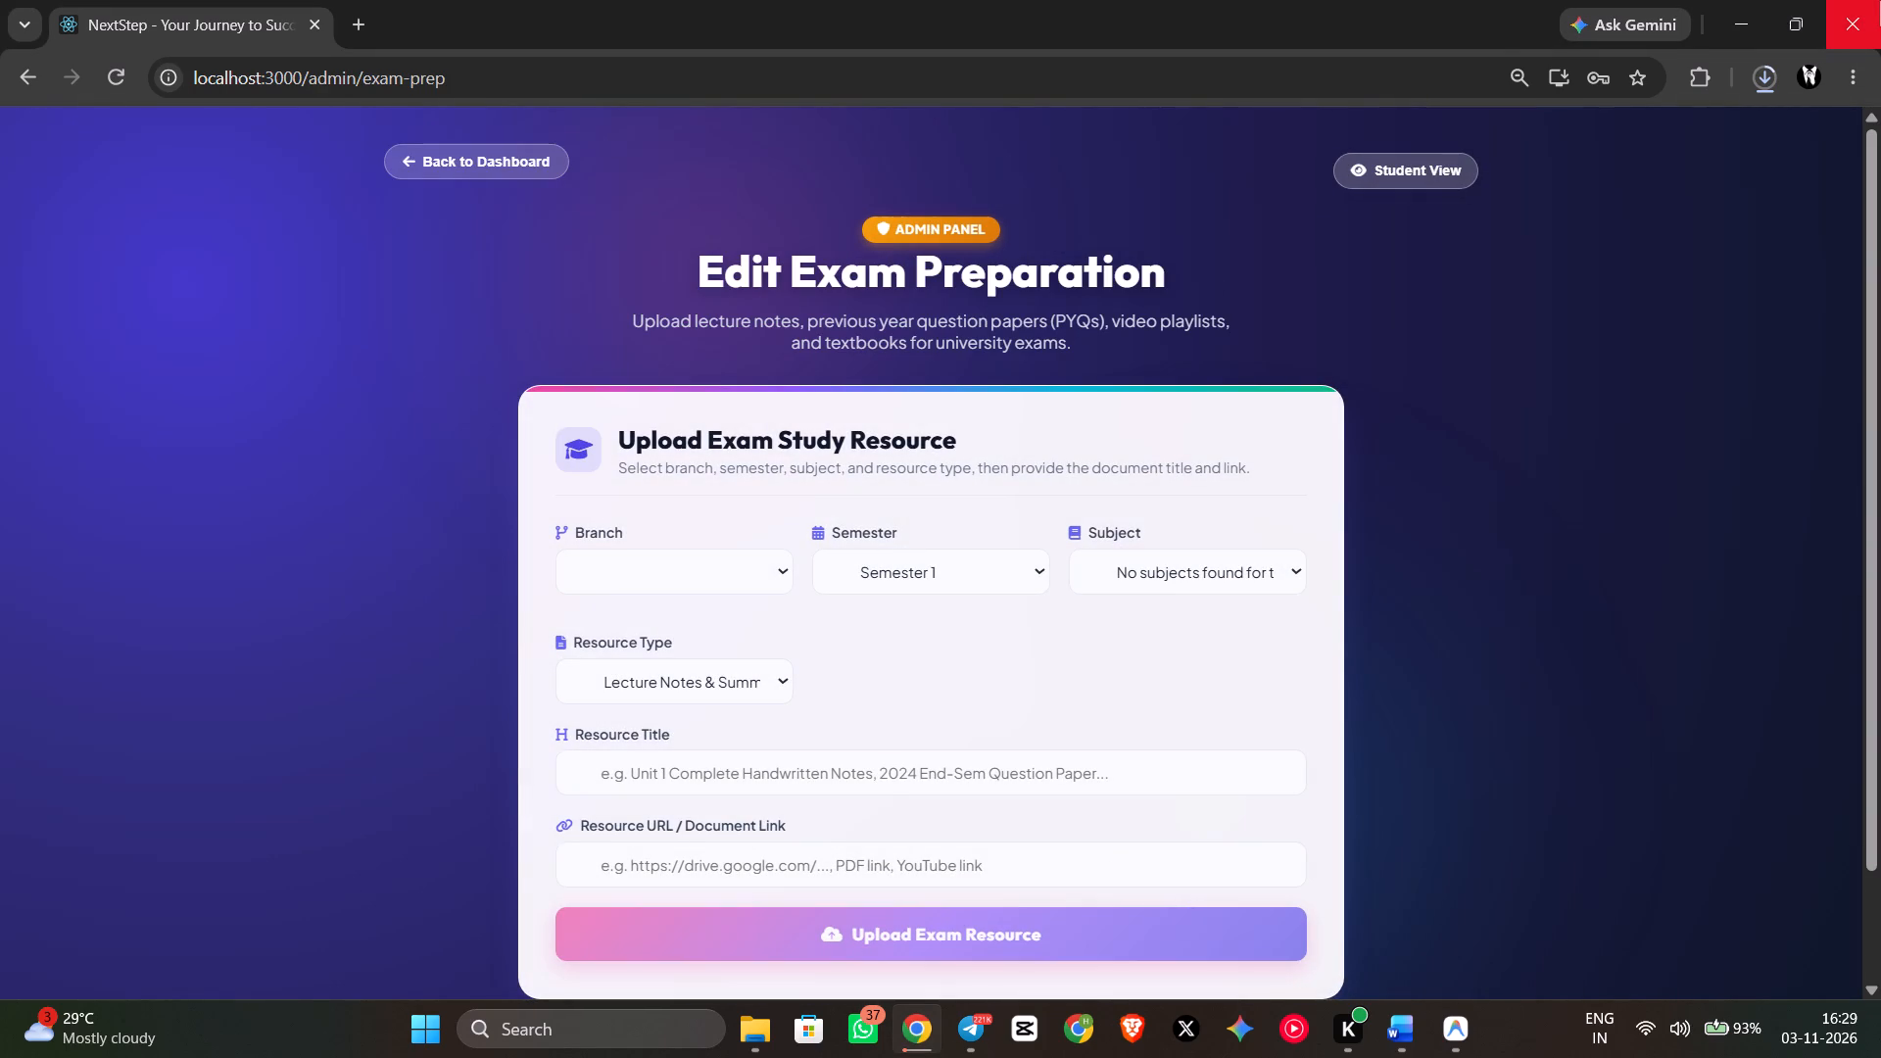
# Open the full download history in a new browser tab.
pyautogui.click(366, 24)
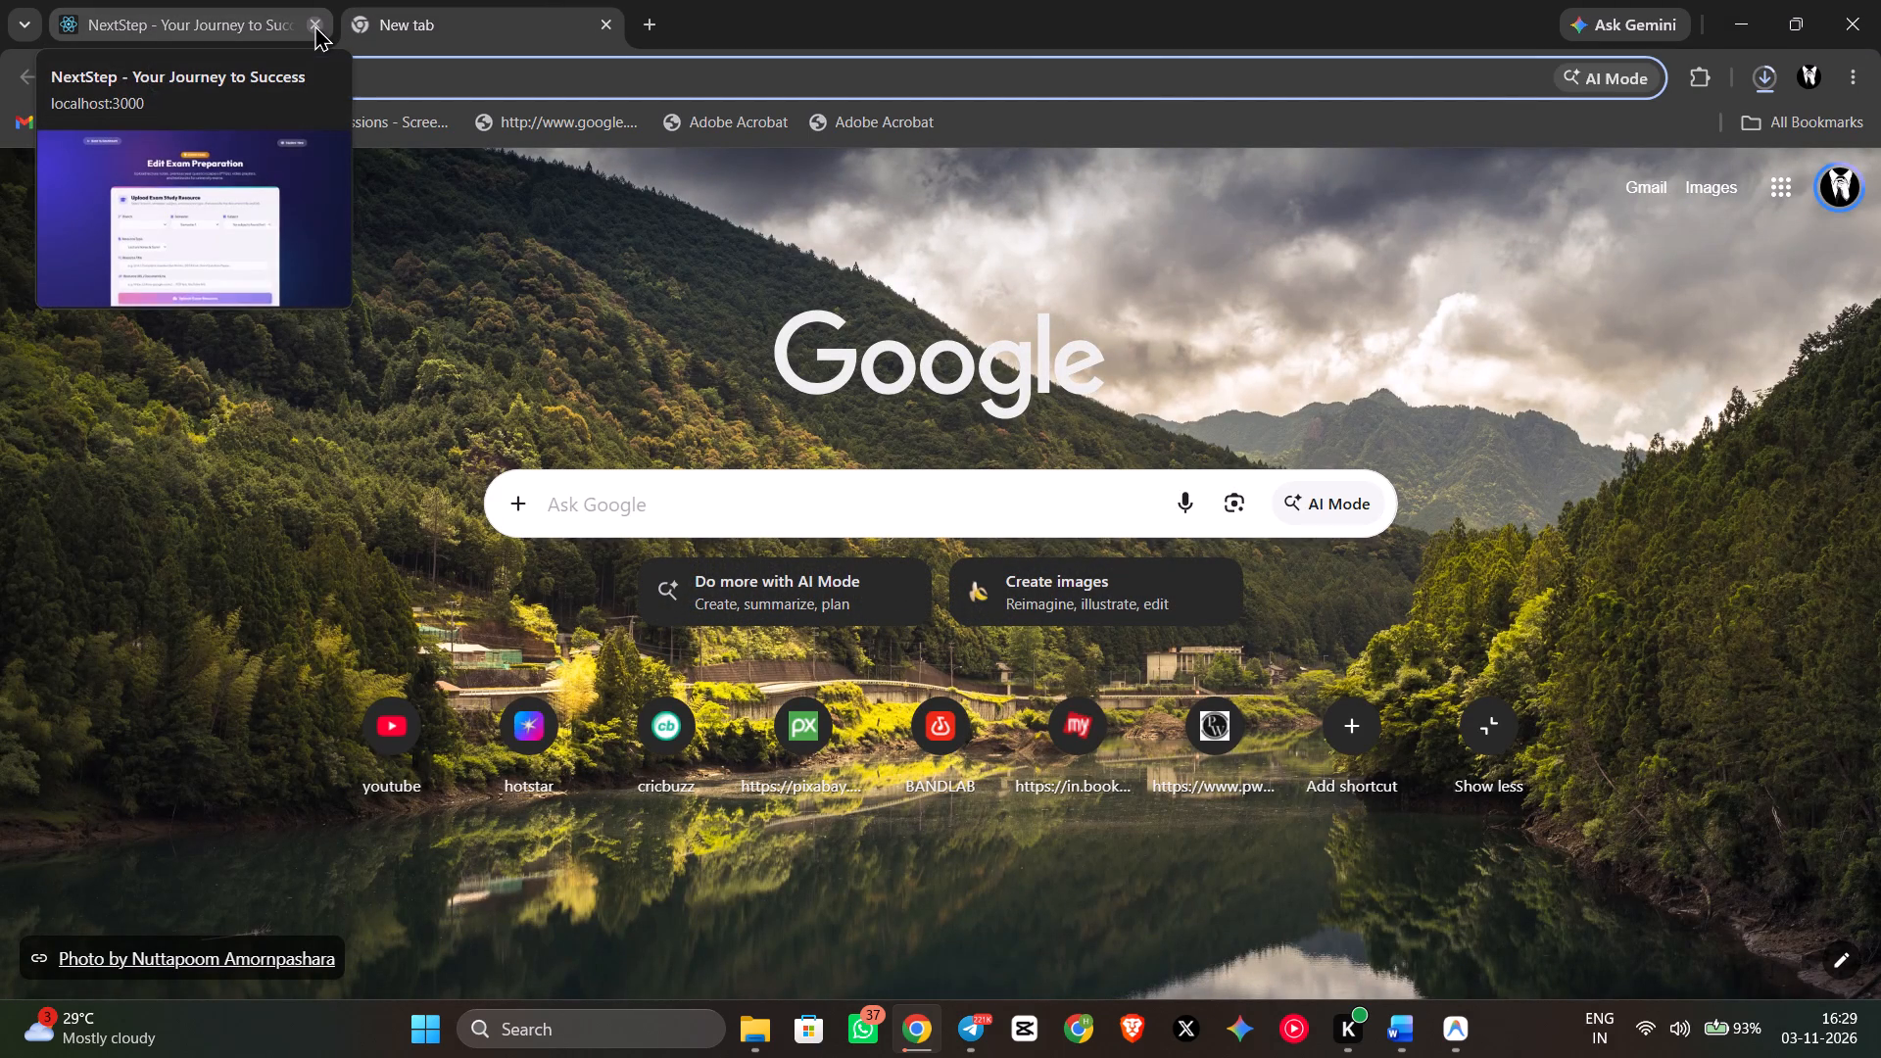
pyautogui.click(1764, 84)
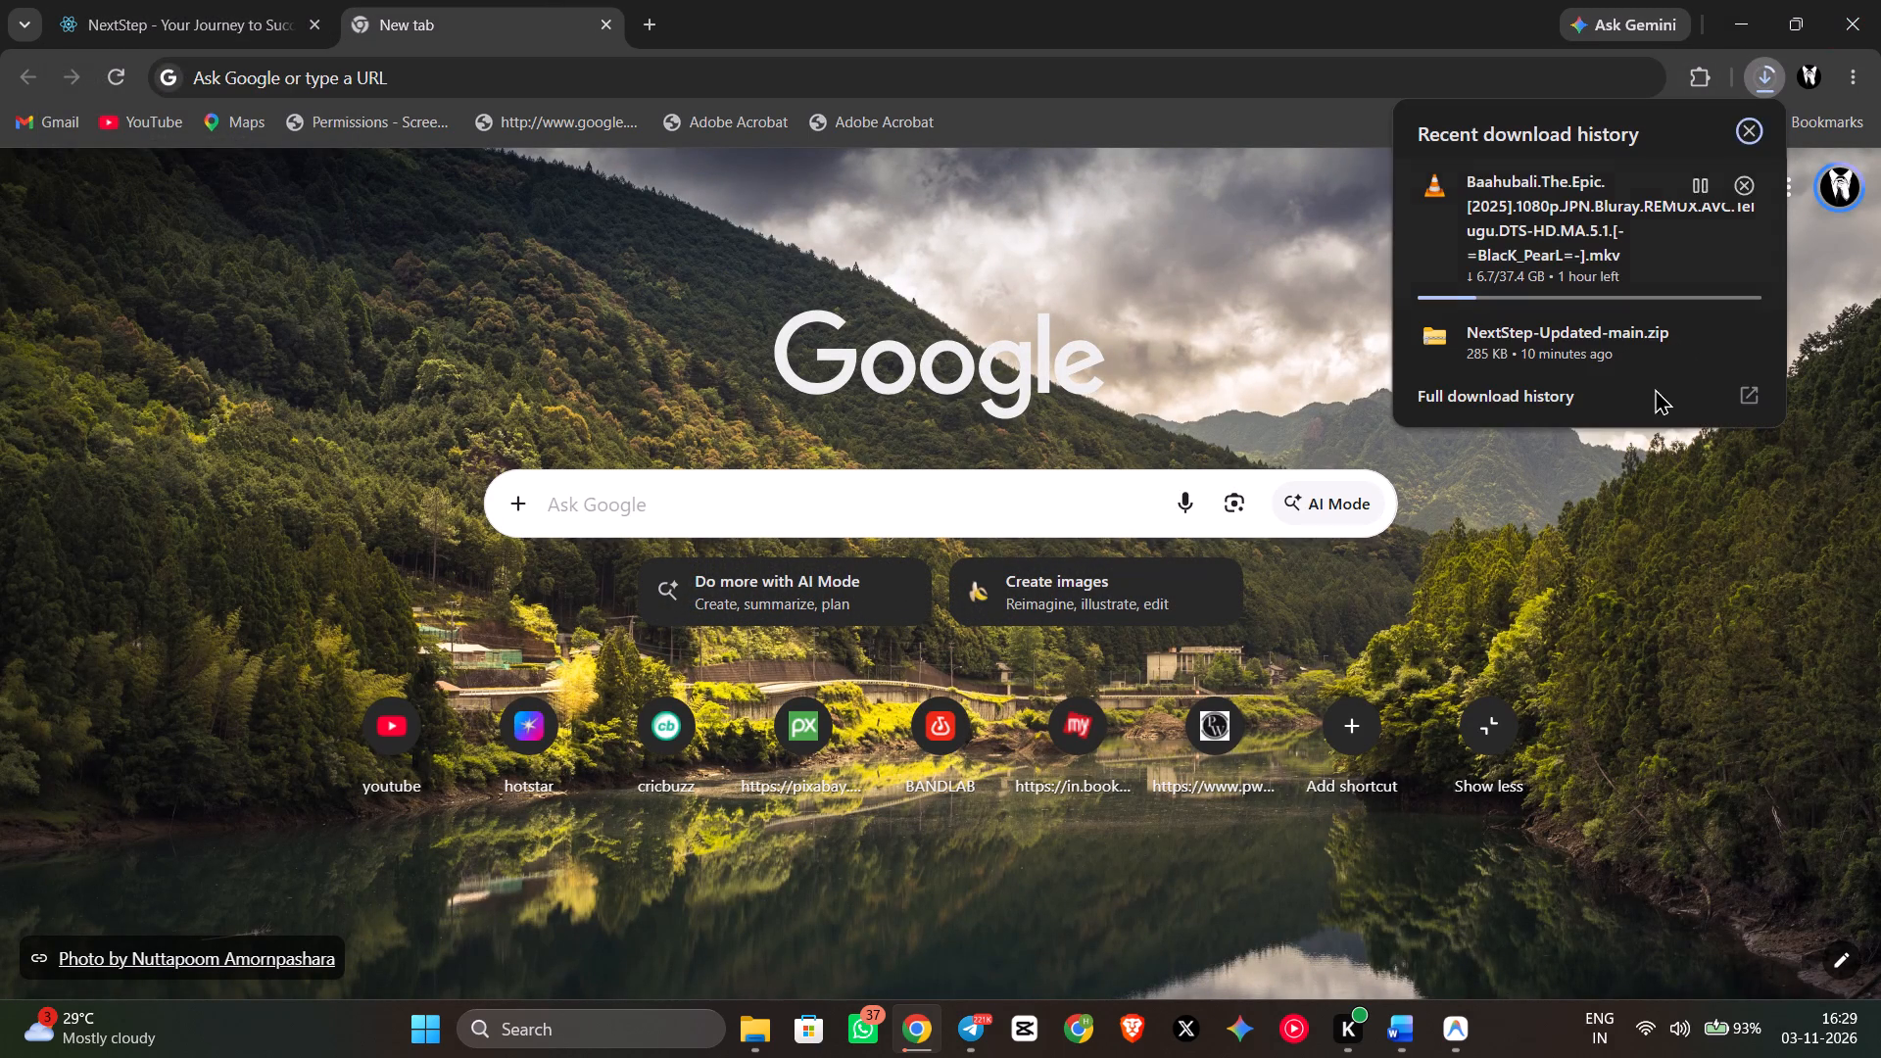
pyautogui.click(1591, 409)
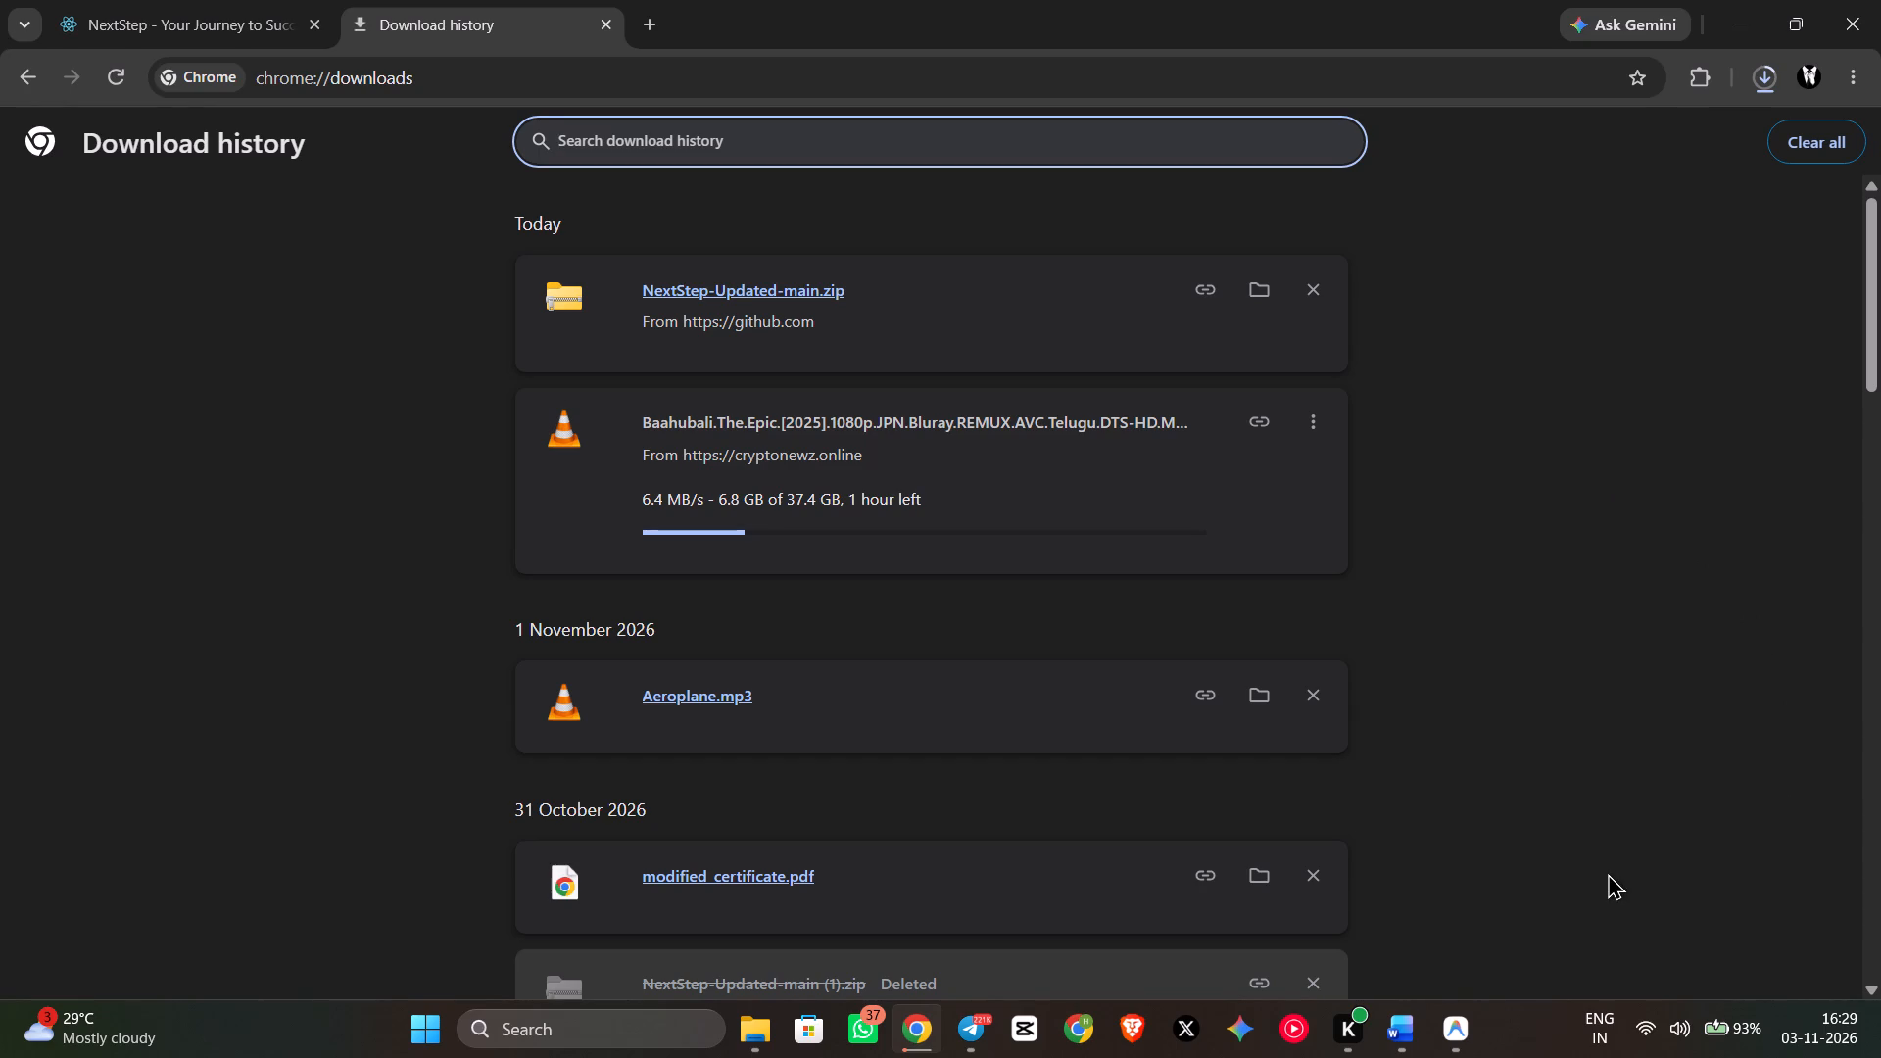
# Switch to the Downloads window in File Explorer and open the Pictures folder.
pyautogui.click(760, 1013)
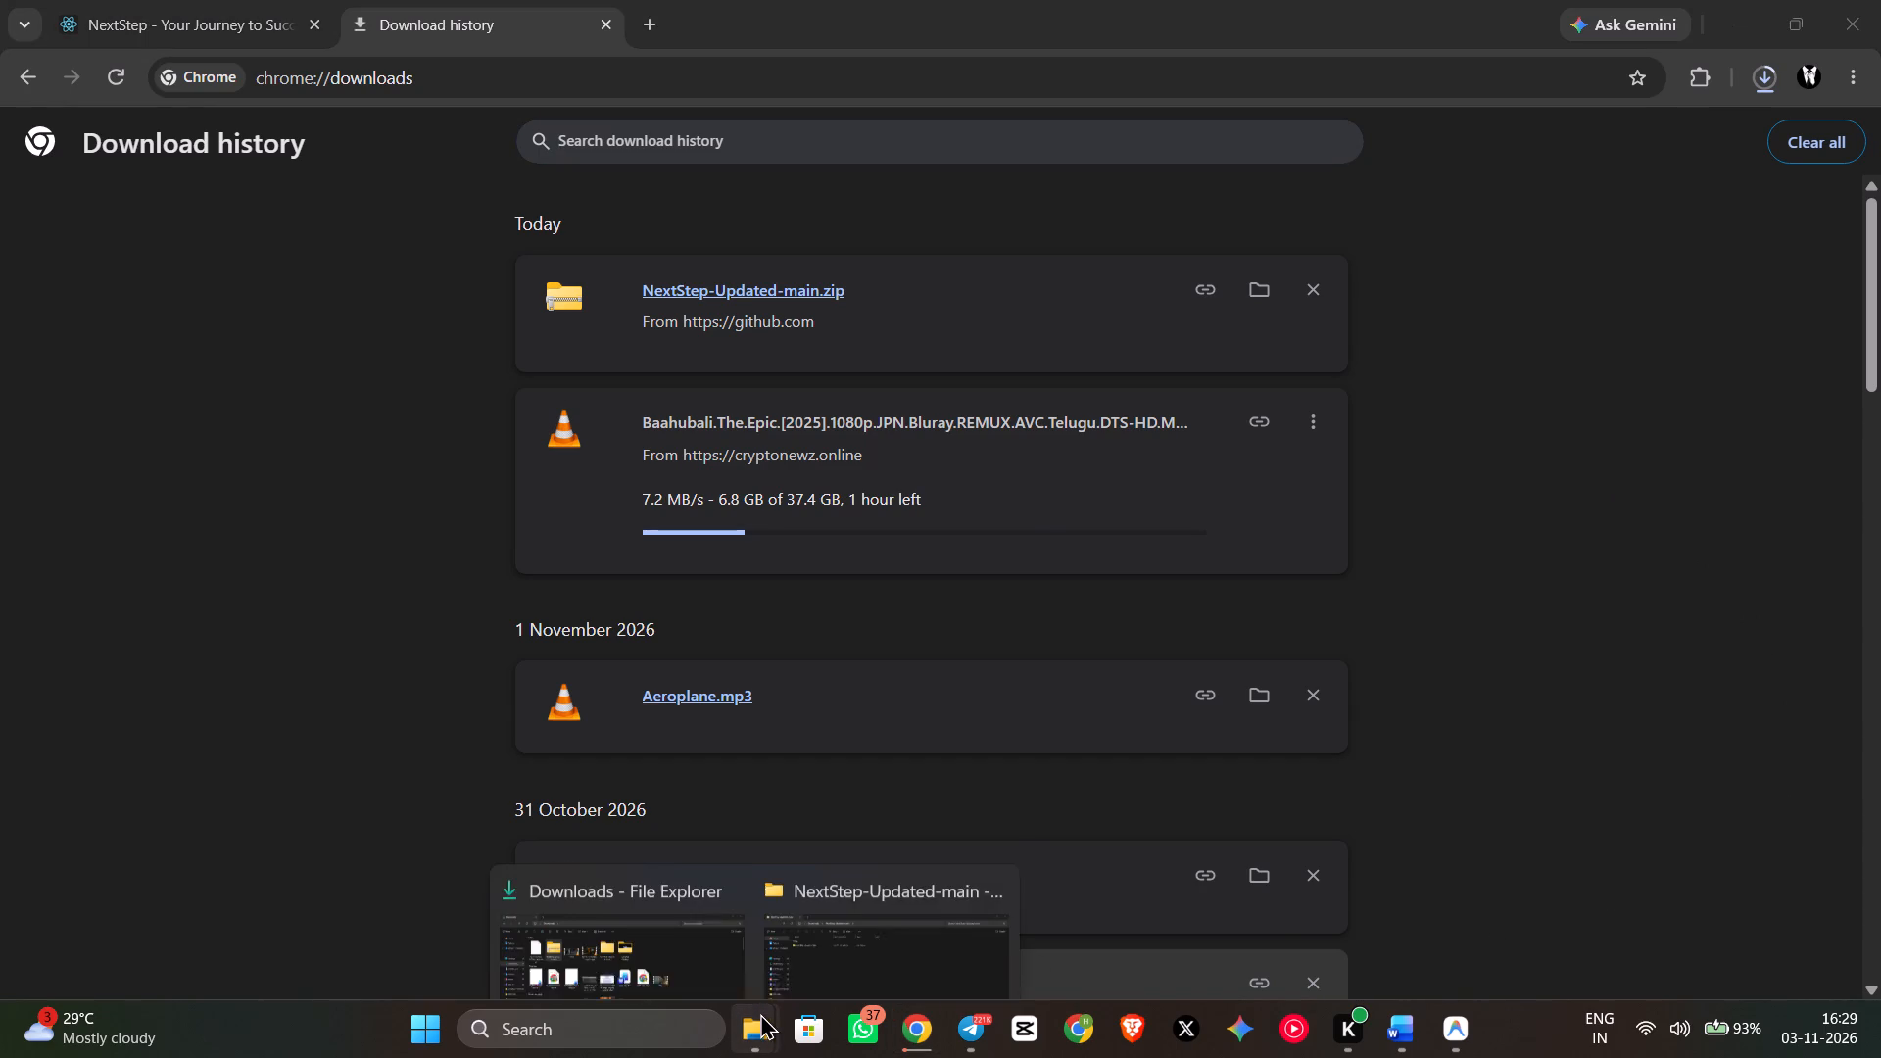
pyautogui.click(981, 813)
pyautogui.click(778, 890)
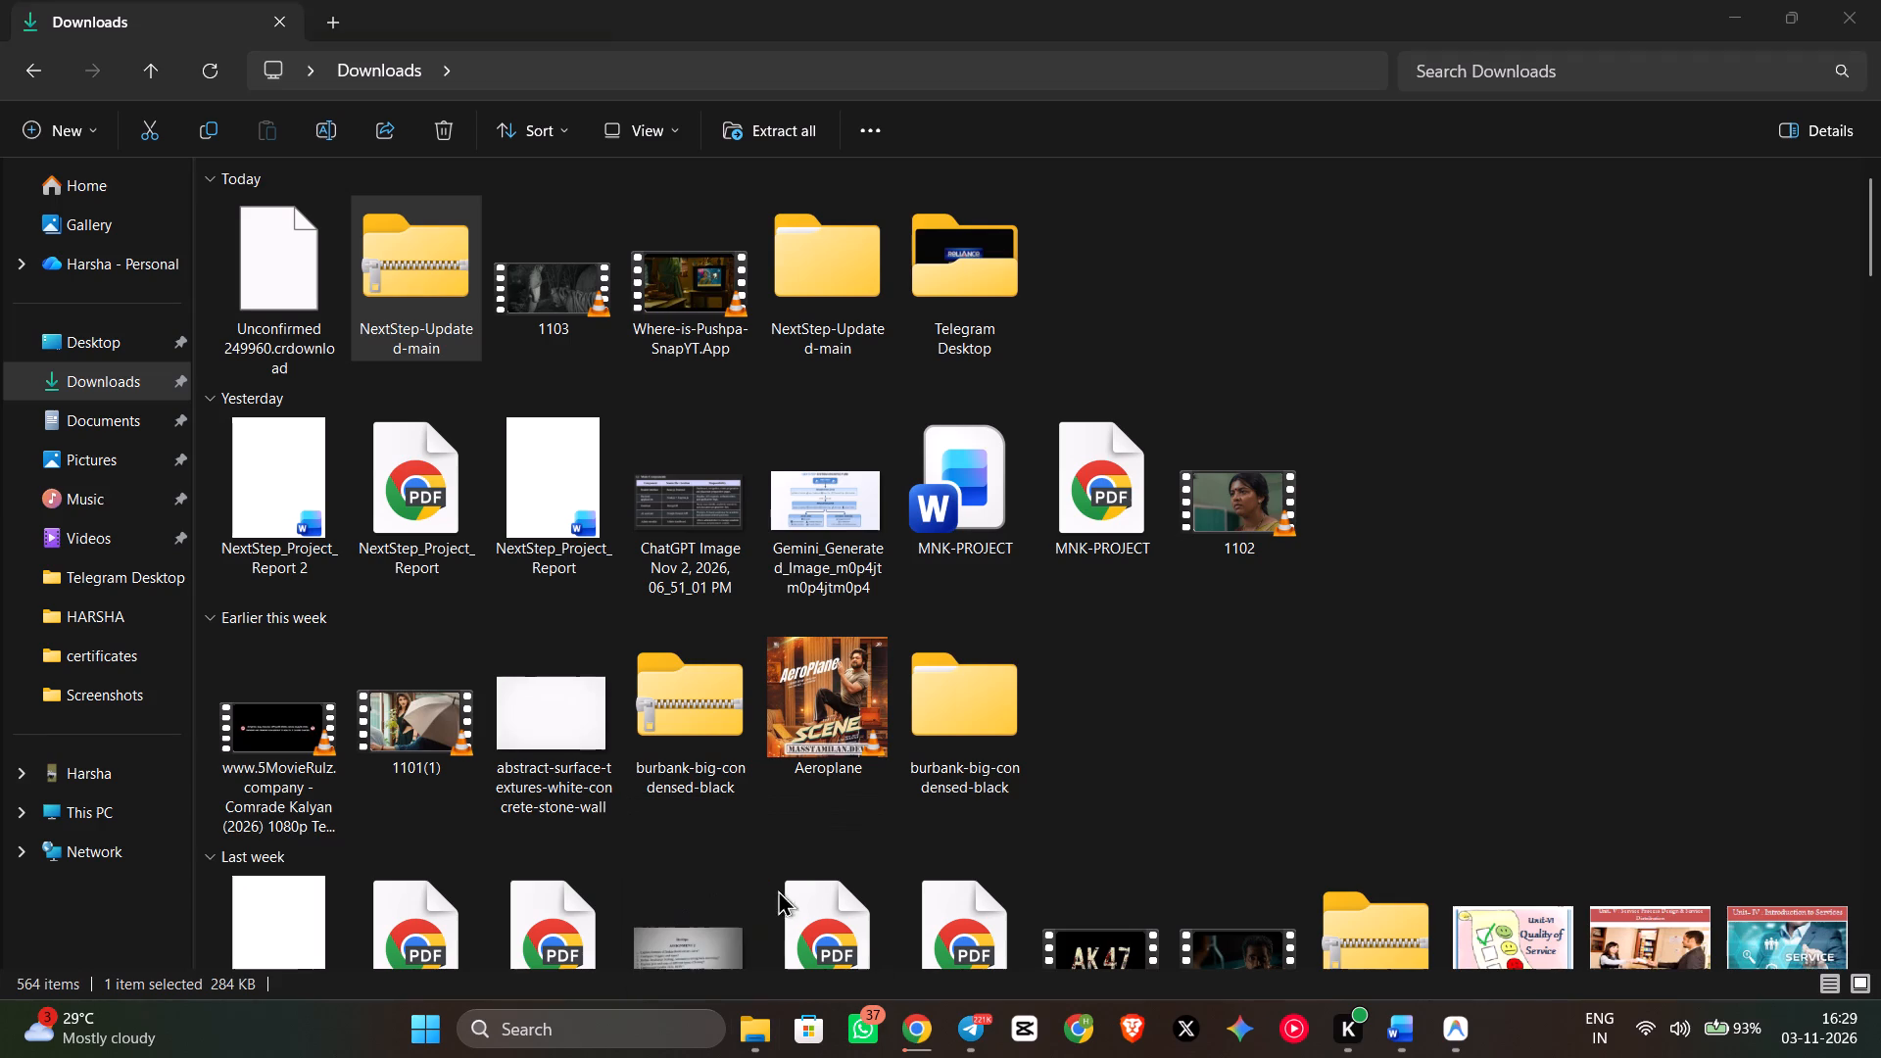
pyautogui.click(91, 463)
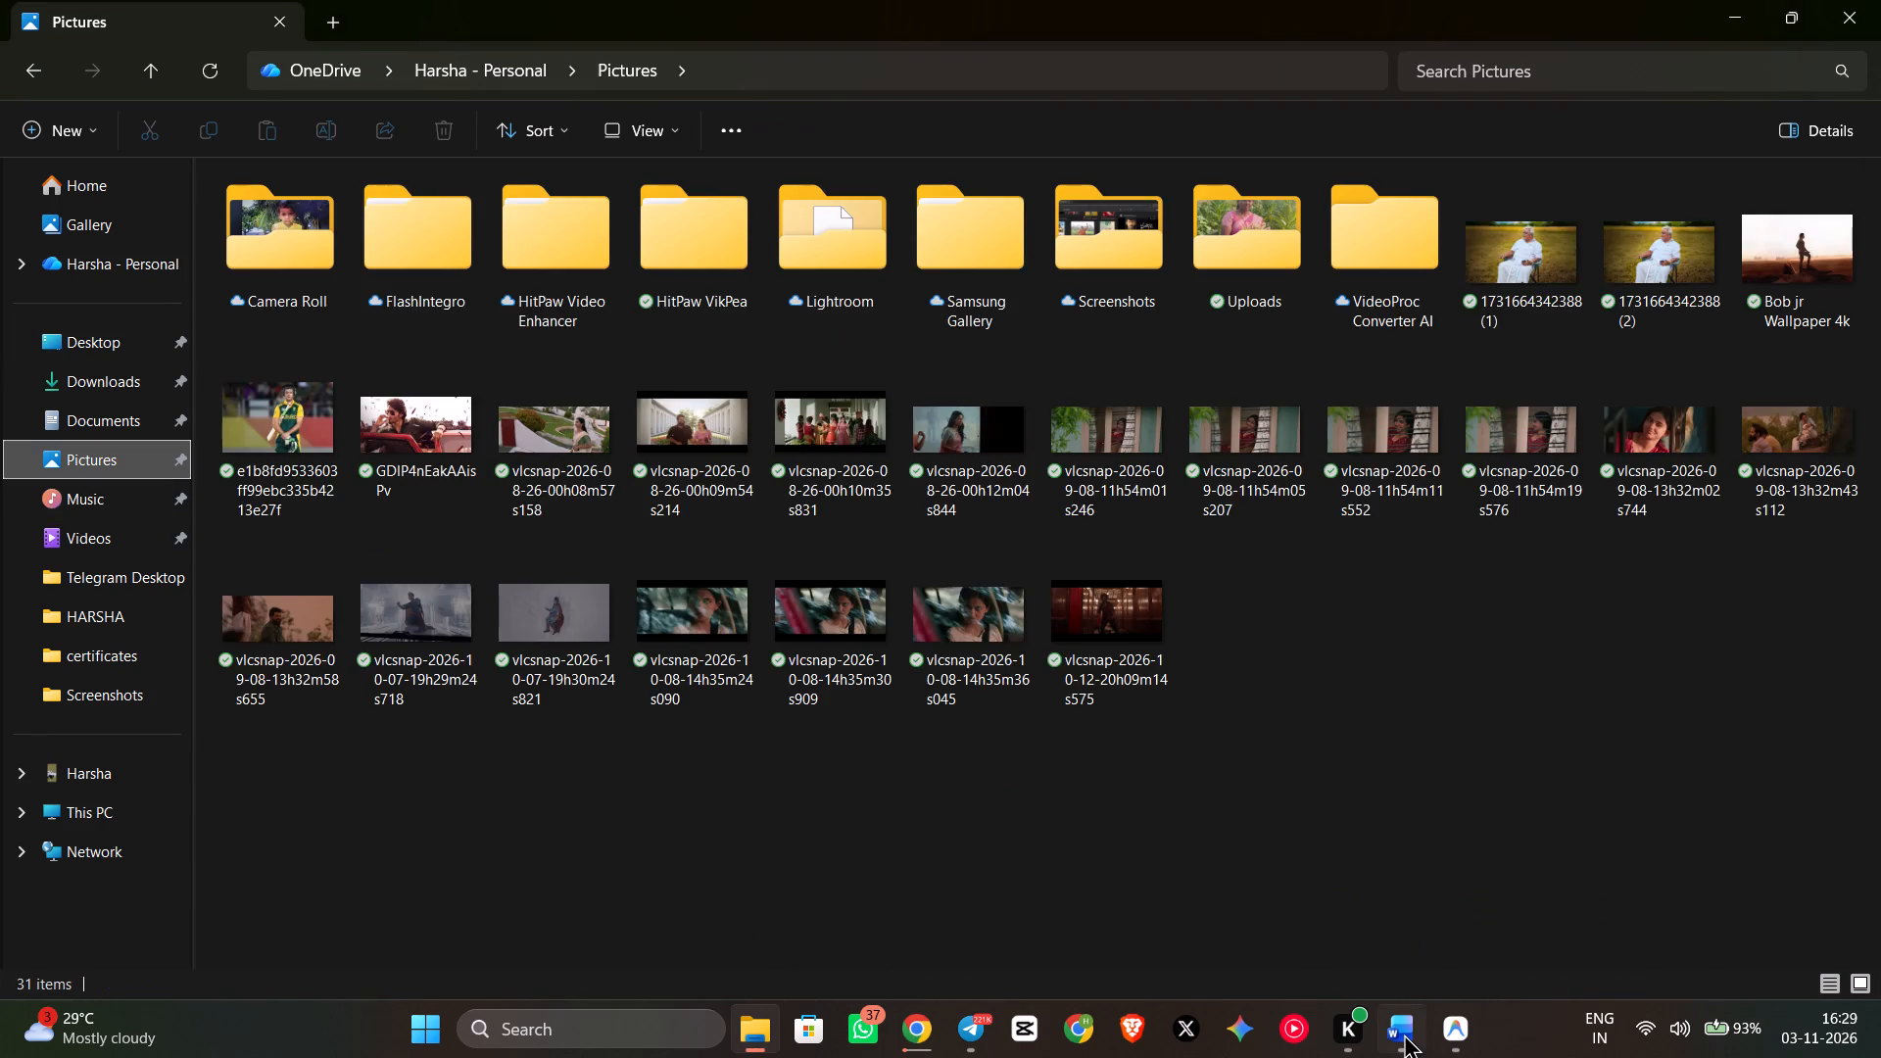
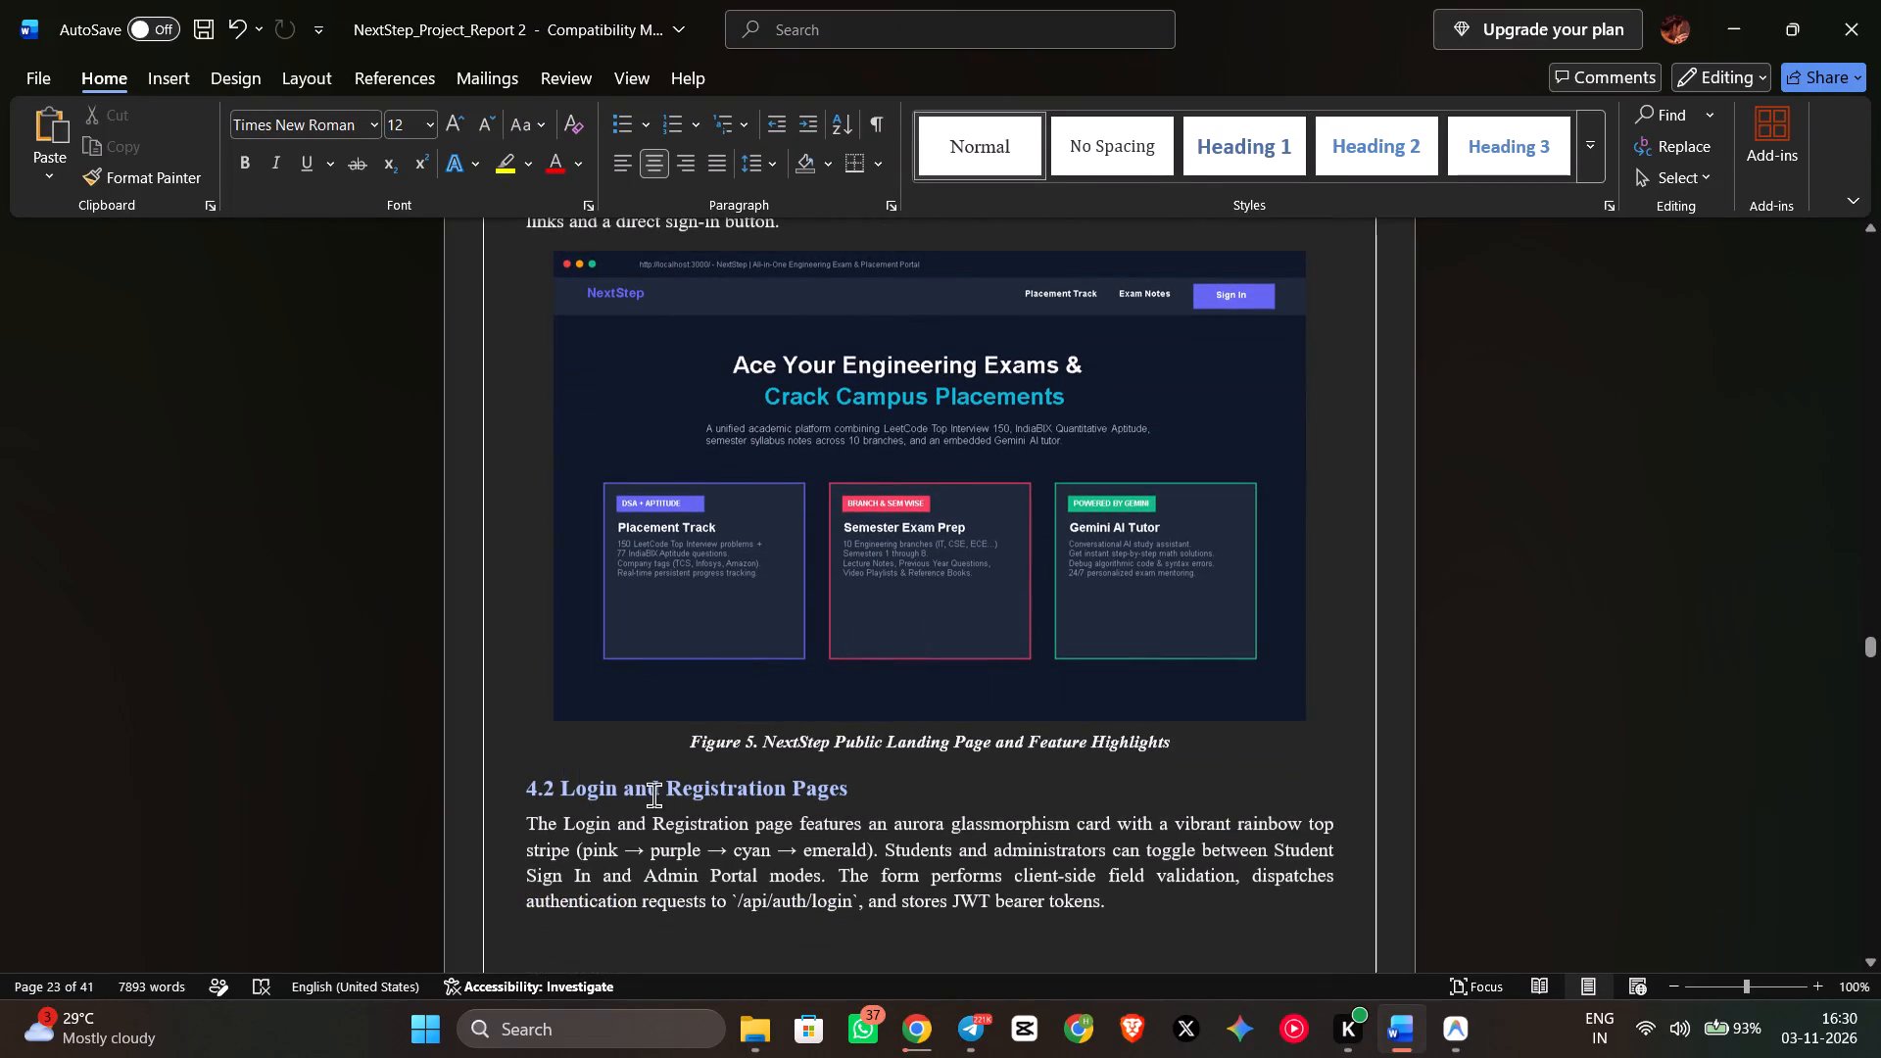
# Copy the 4.1 Home Page description and insert it as its own paragraph directly below the 4.2 Login and Registration Pages heading.
pyautogui.scroll(3, 676, 761)
pyautogui.moveTo(530, 318); pyautogui.dragTo(779, 399)
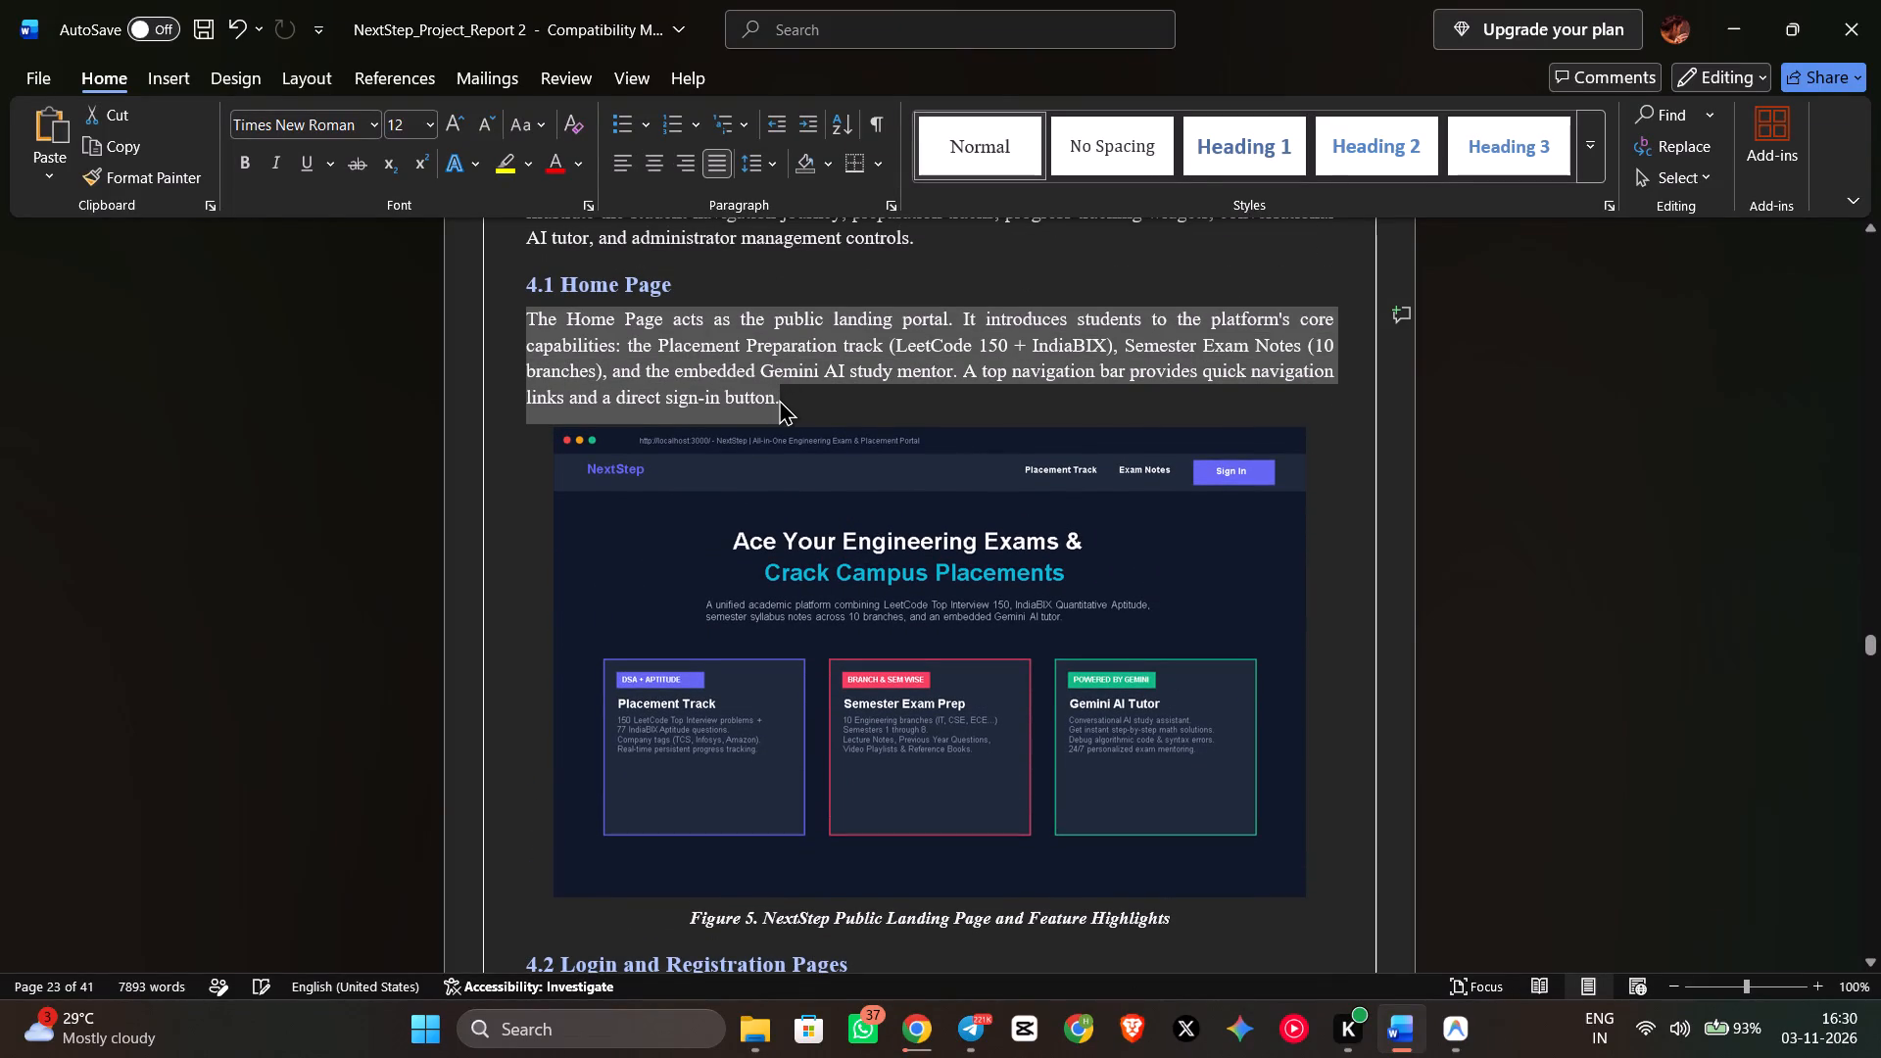
pyautogui.hotkey('ctrl', 'c')
pyautogui.scroll(-5, 930, 593)
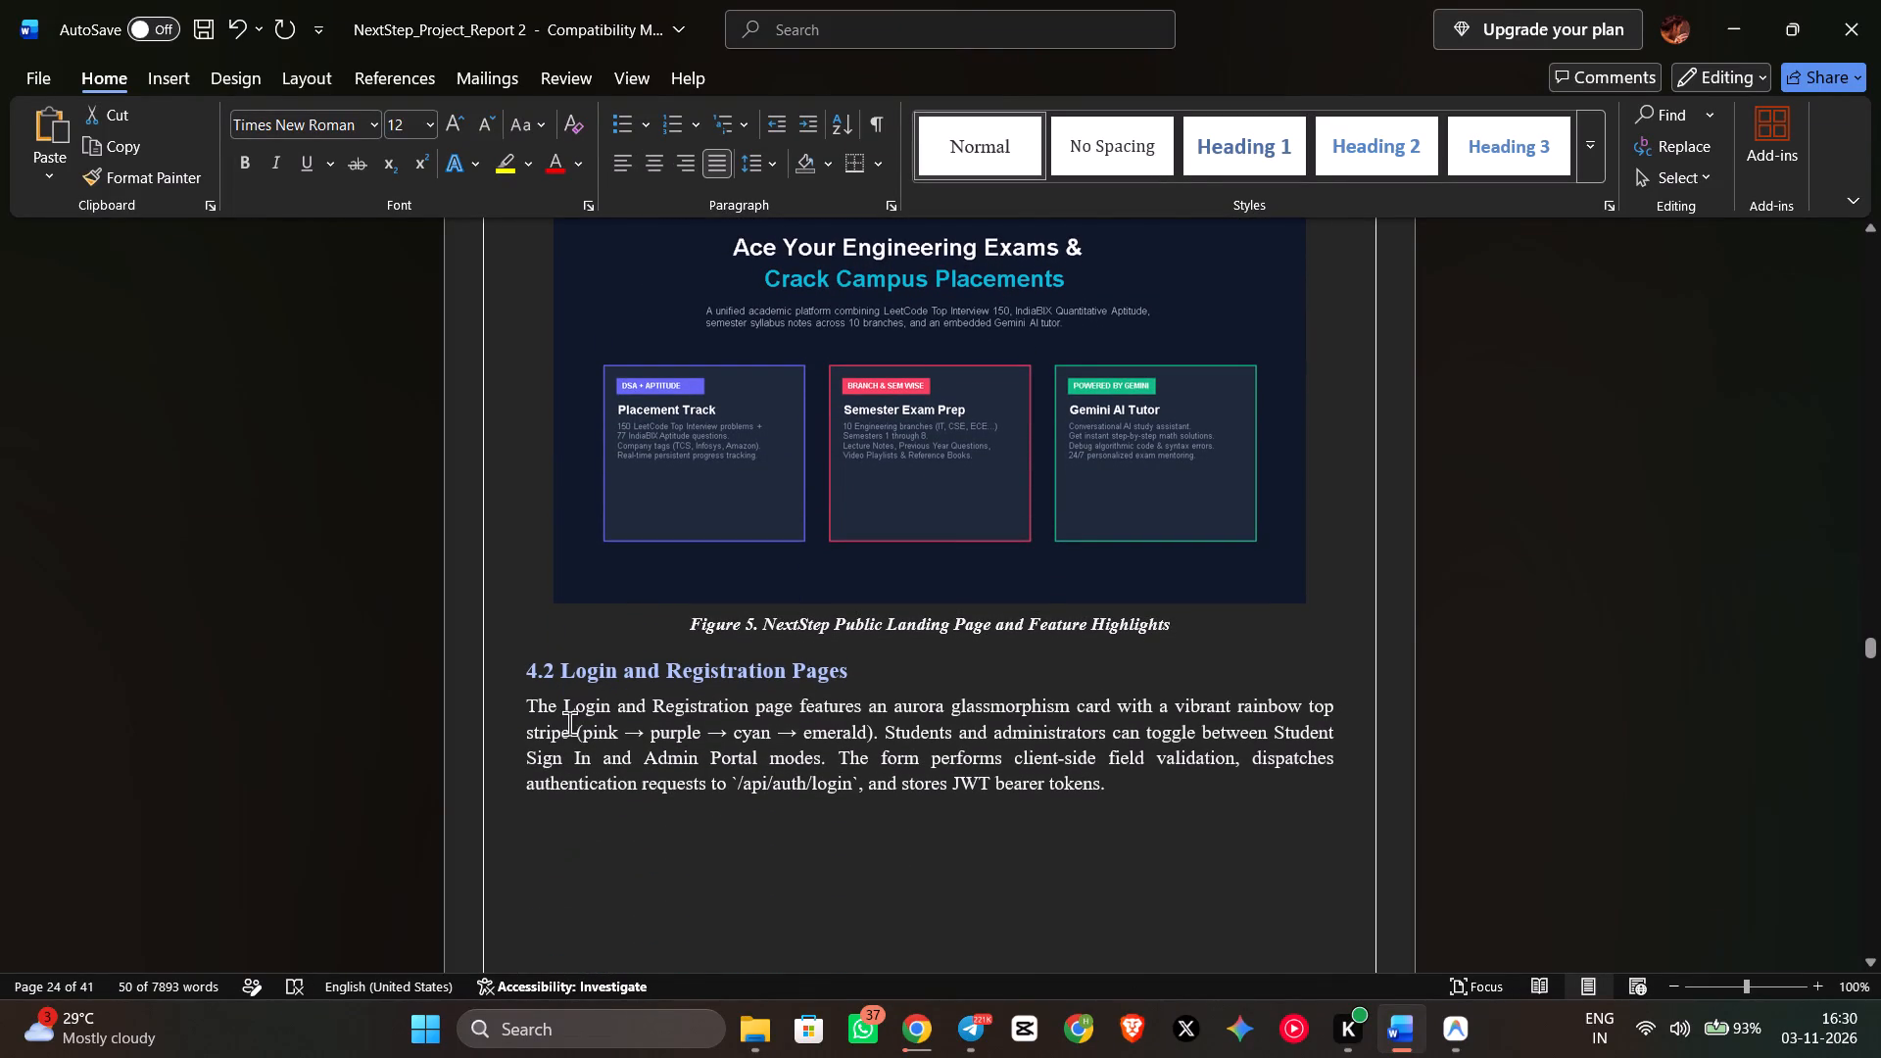
pyautogui.click(873, 675)
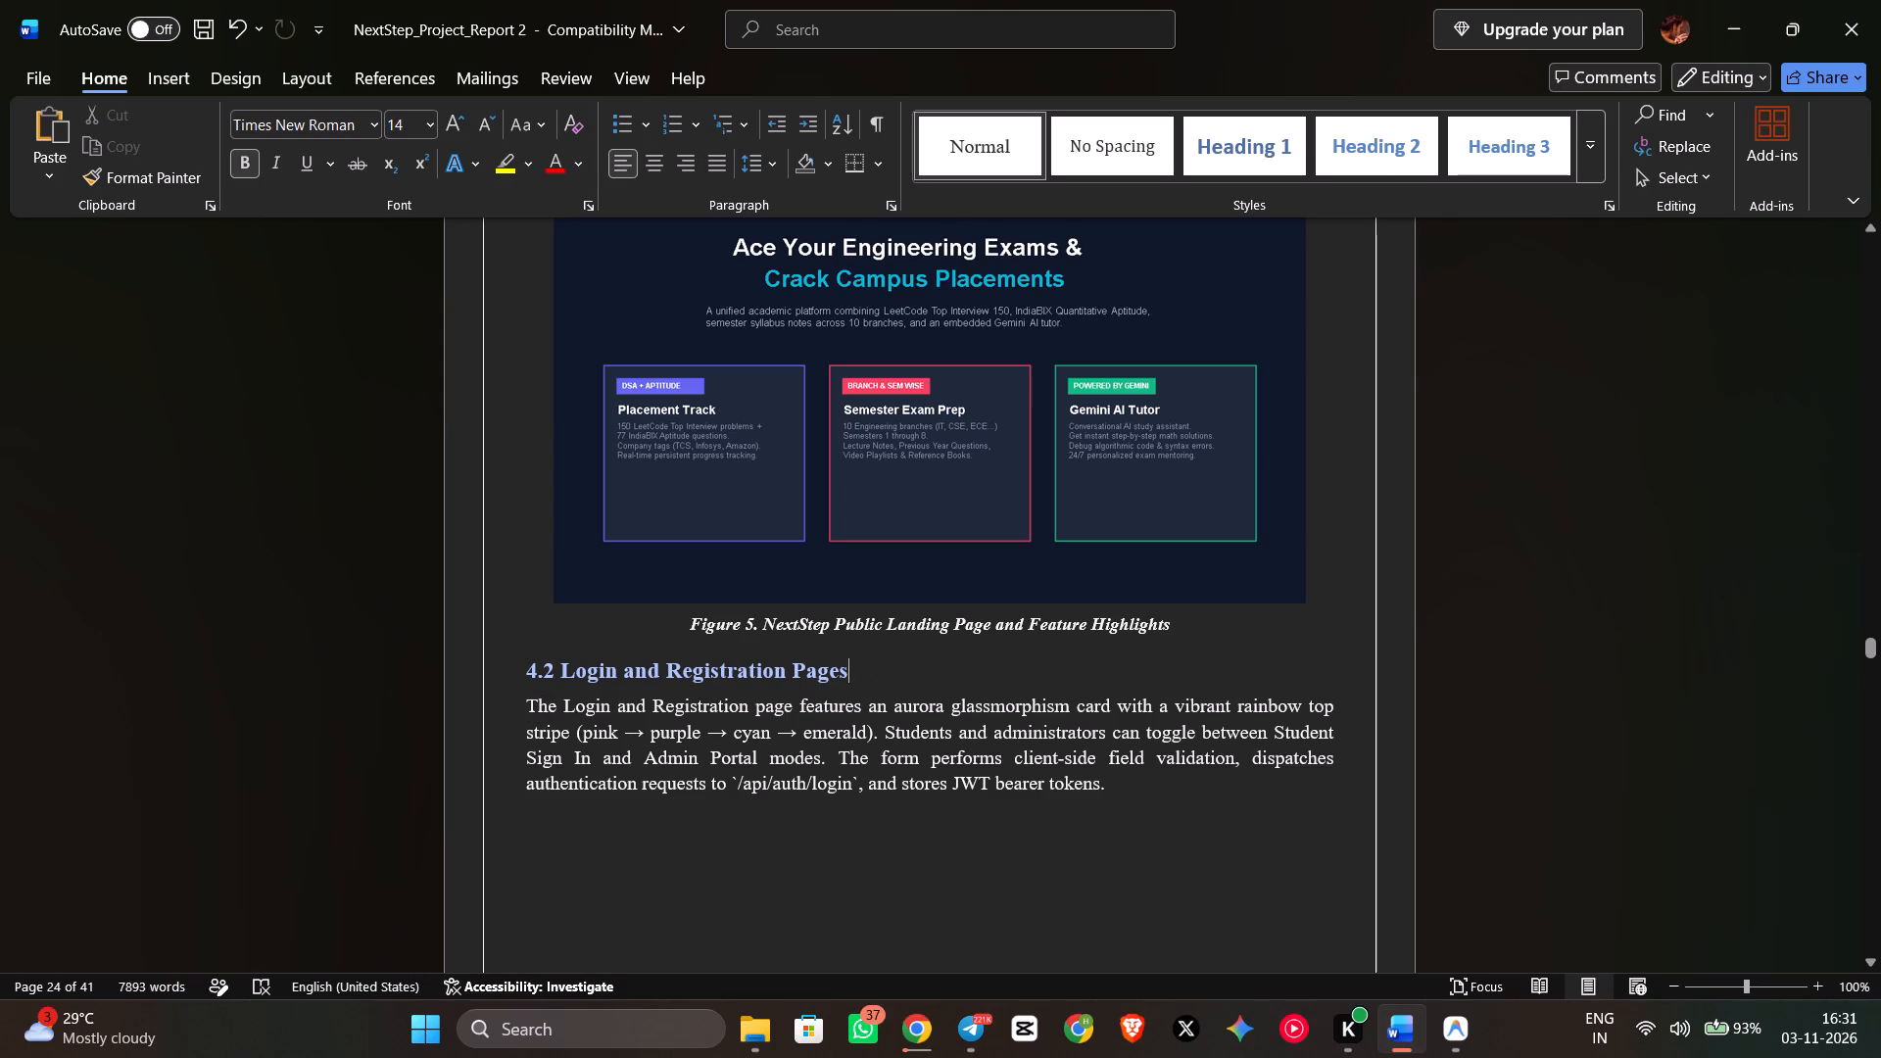
pyautogui.press('Return')
pyautogui.hotkey('ctrl', 'v')
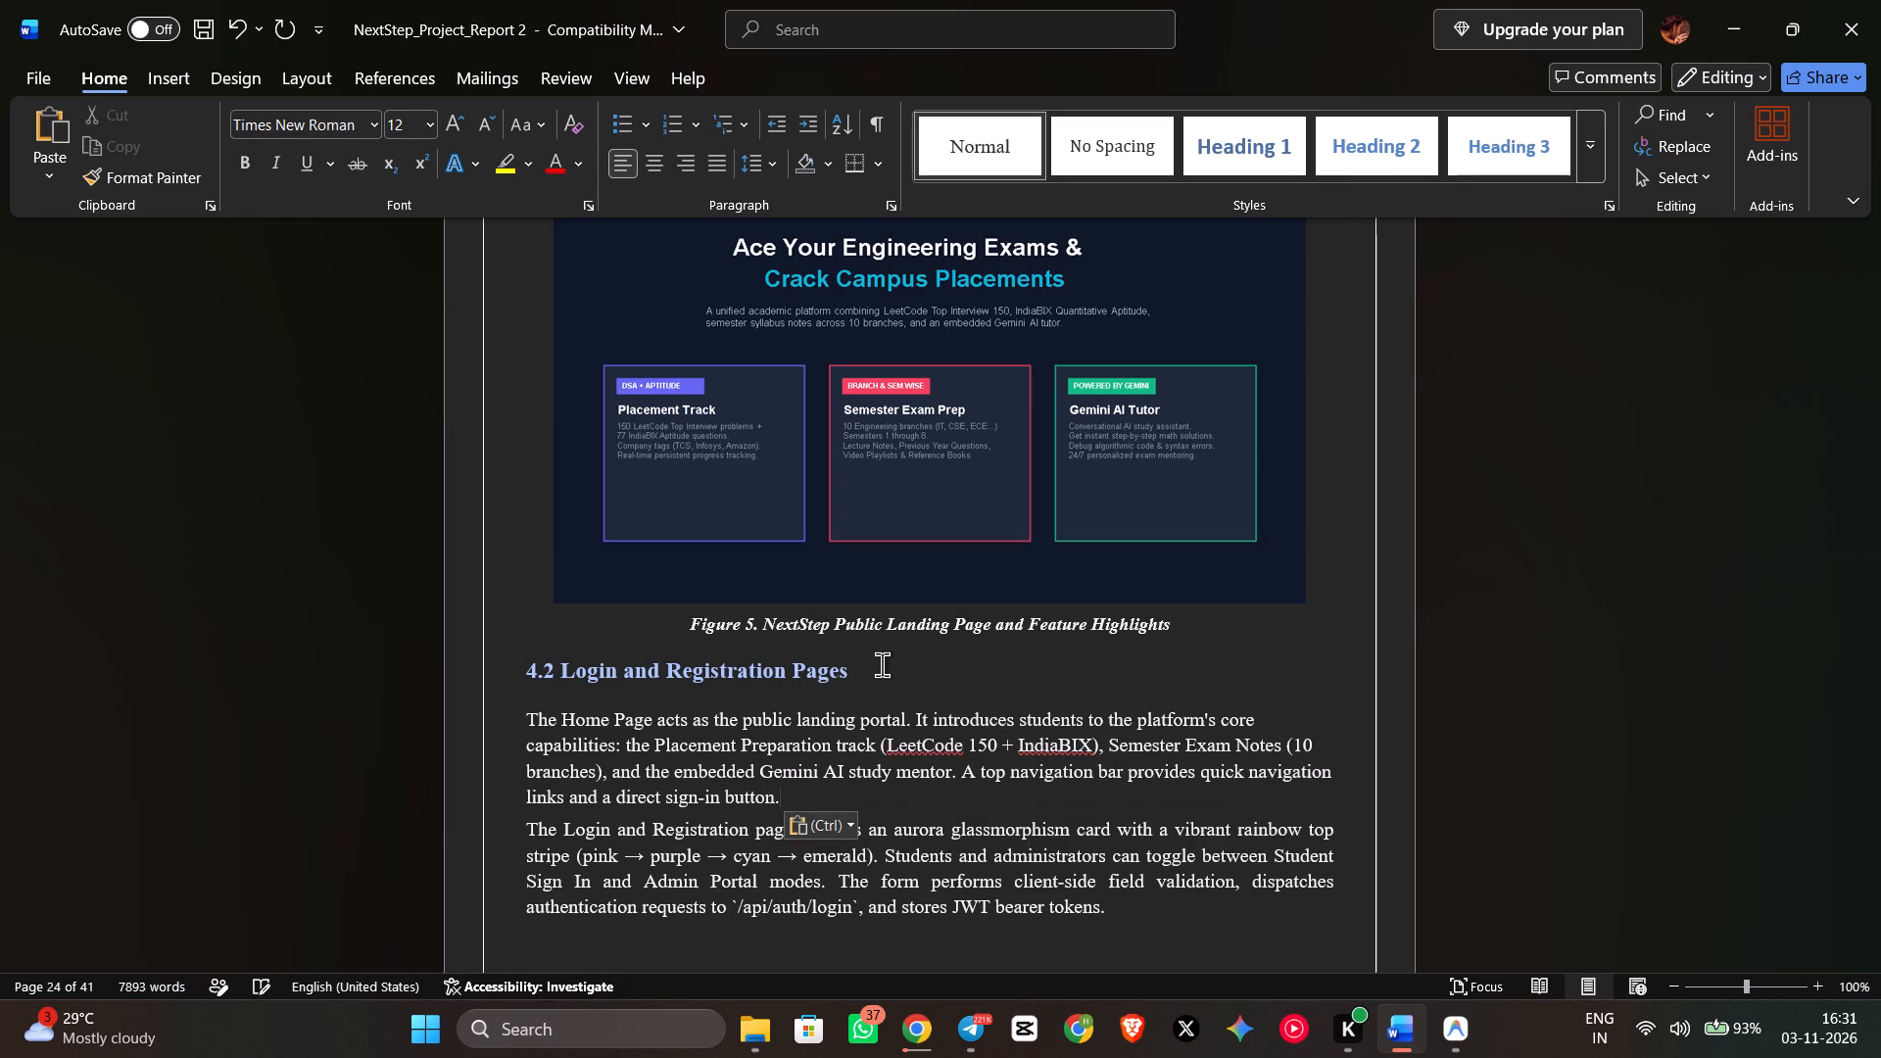
pyautogui.press('Return')
# Change the 4.2 heading to "4.1 Home Page , Login and Registration Pages".
pyautogui.scroll(5, 882, 664)
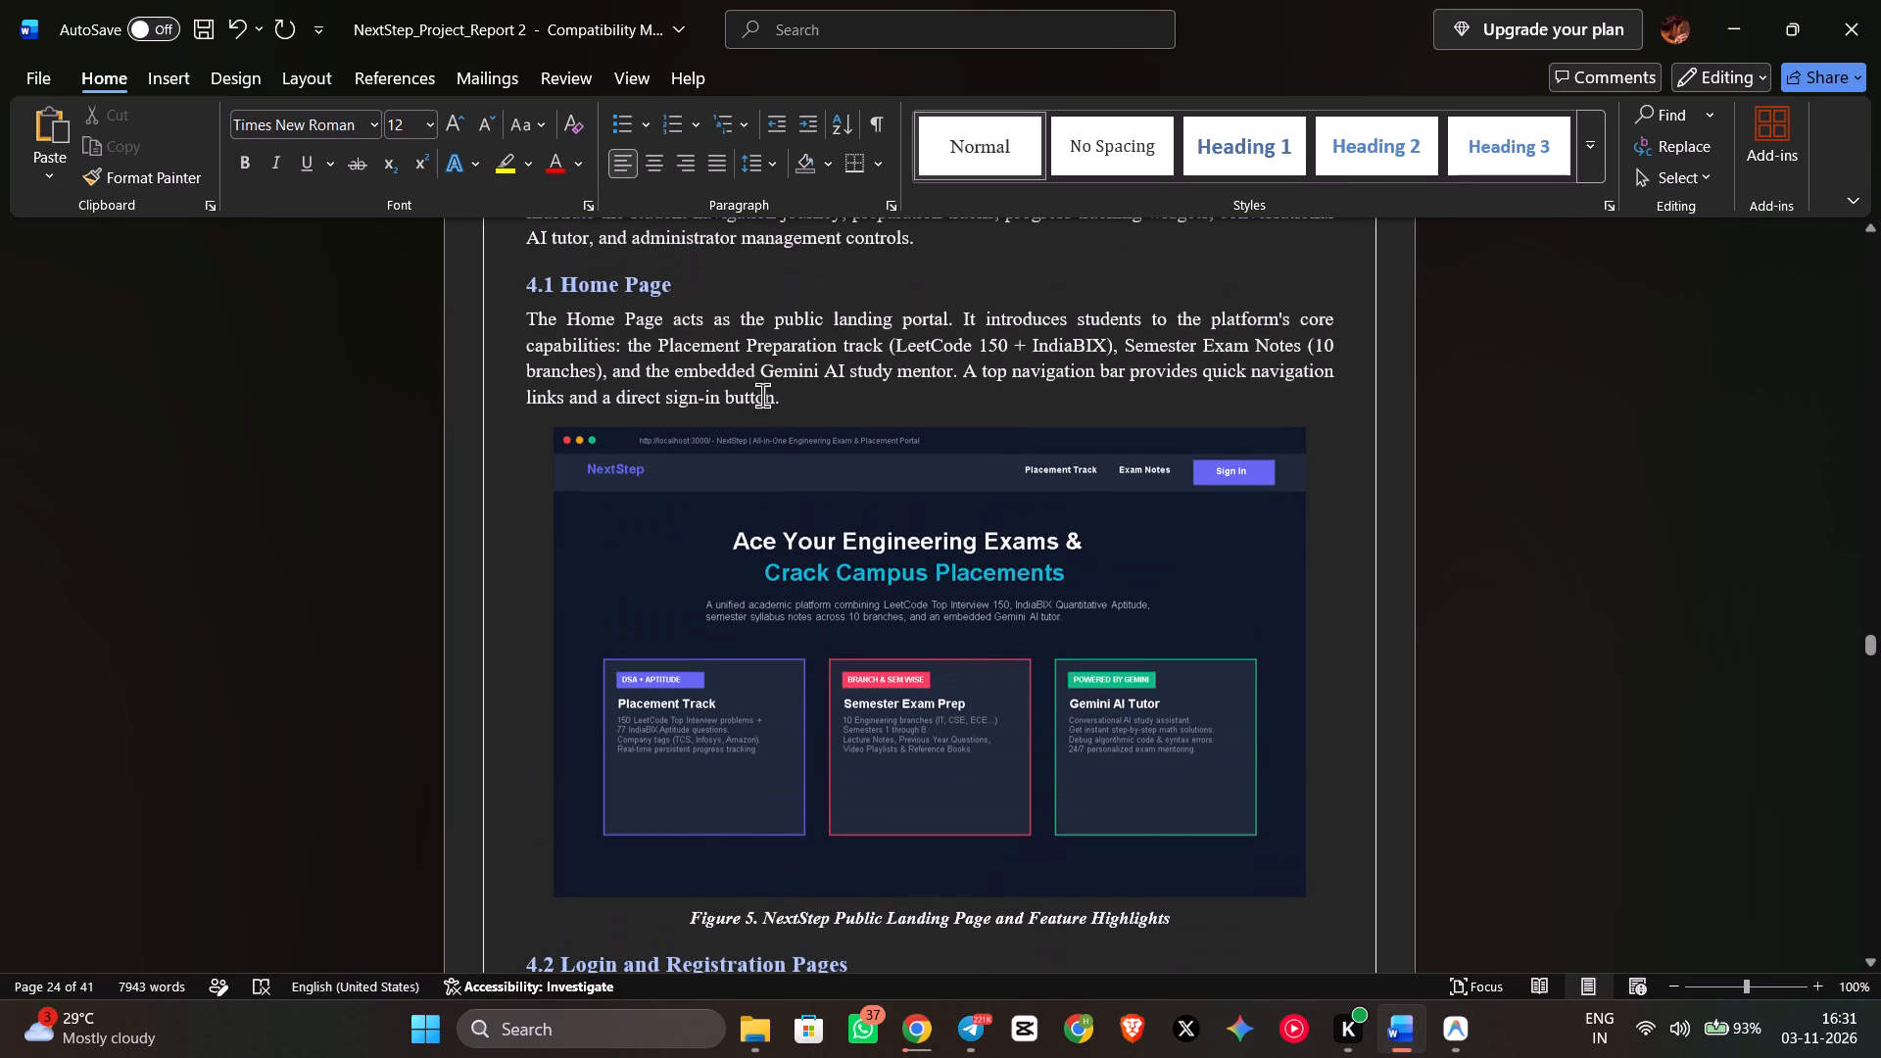
pyautogui.scroll(-1, 736, 636)
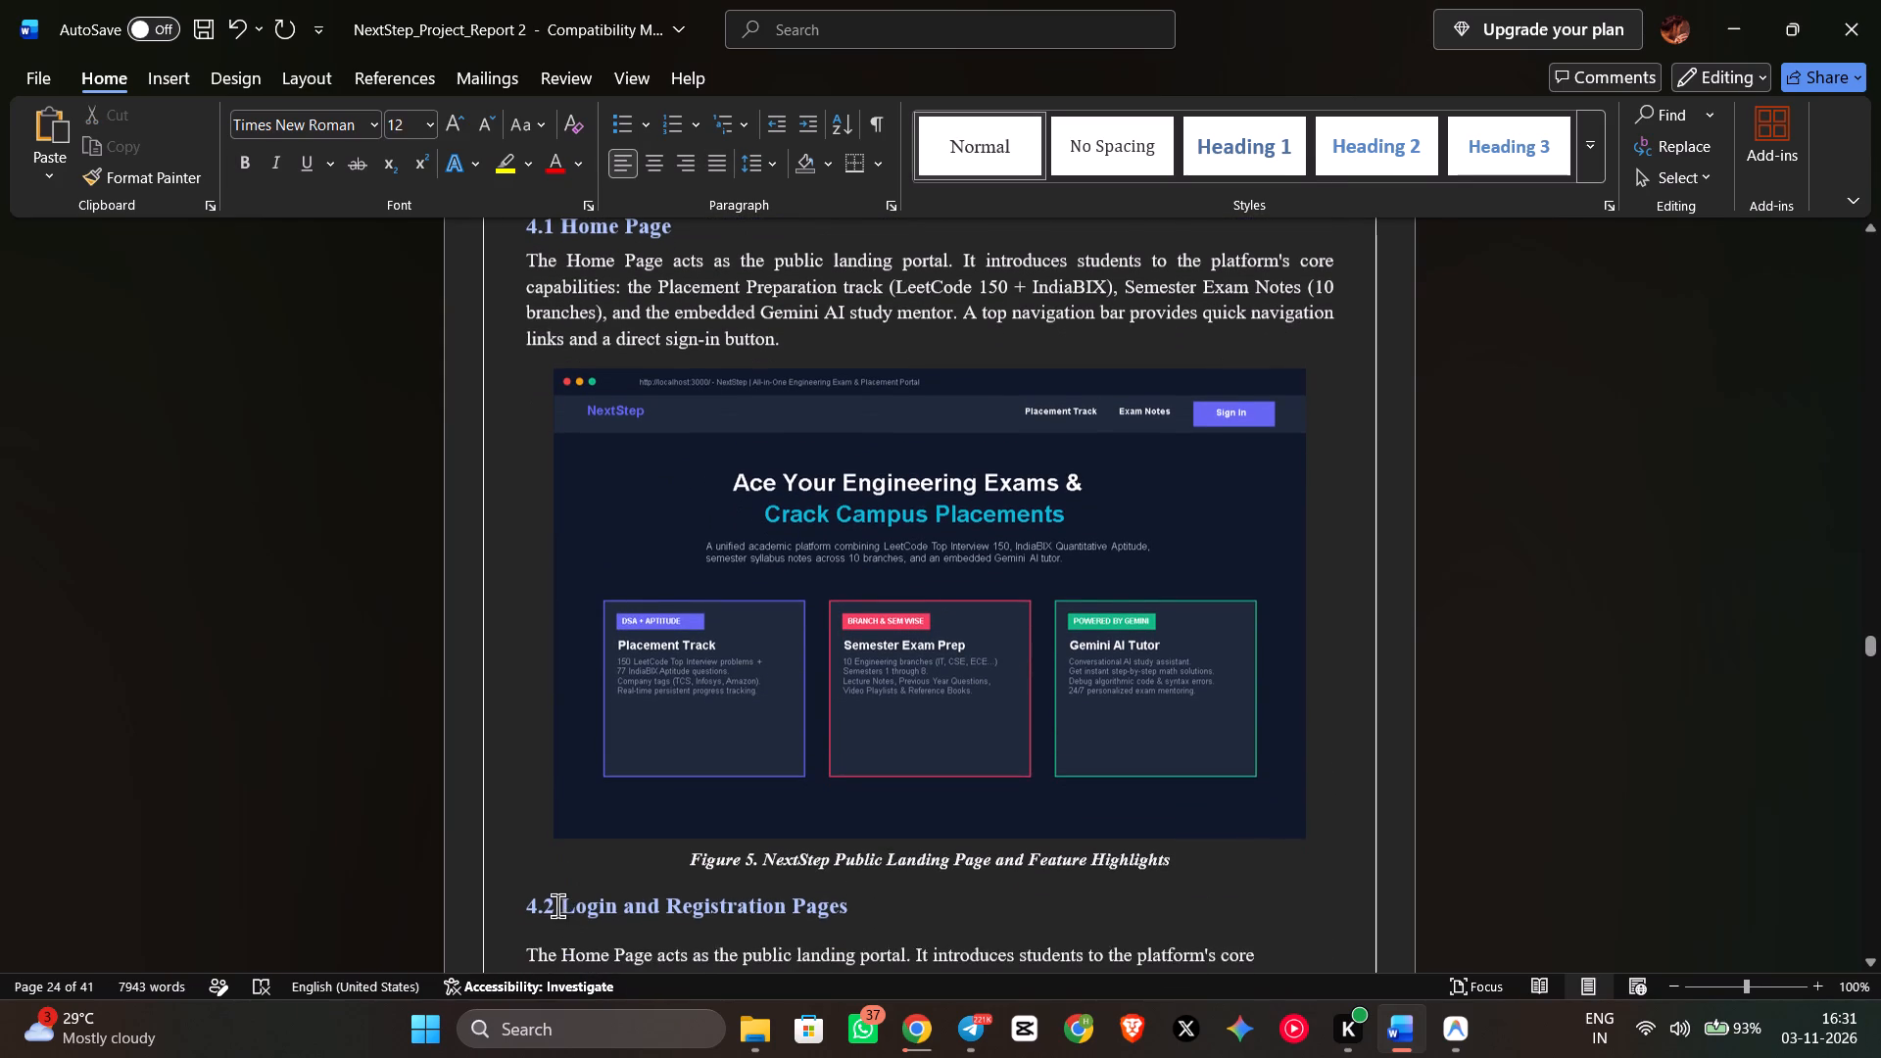
pyautogui.click(554, 904)
pyautogui.press('BackSpace')
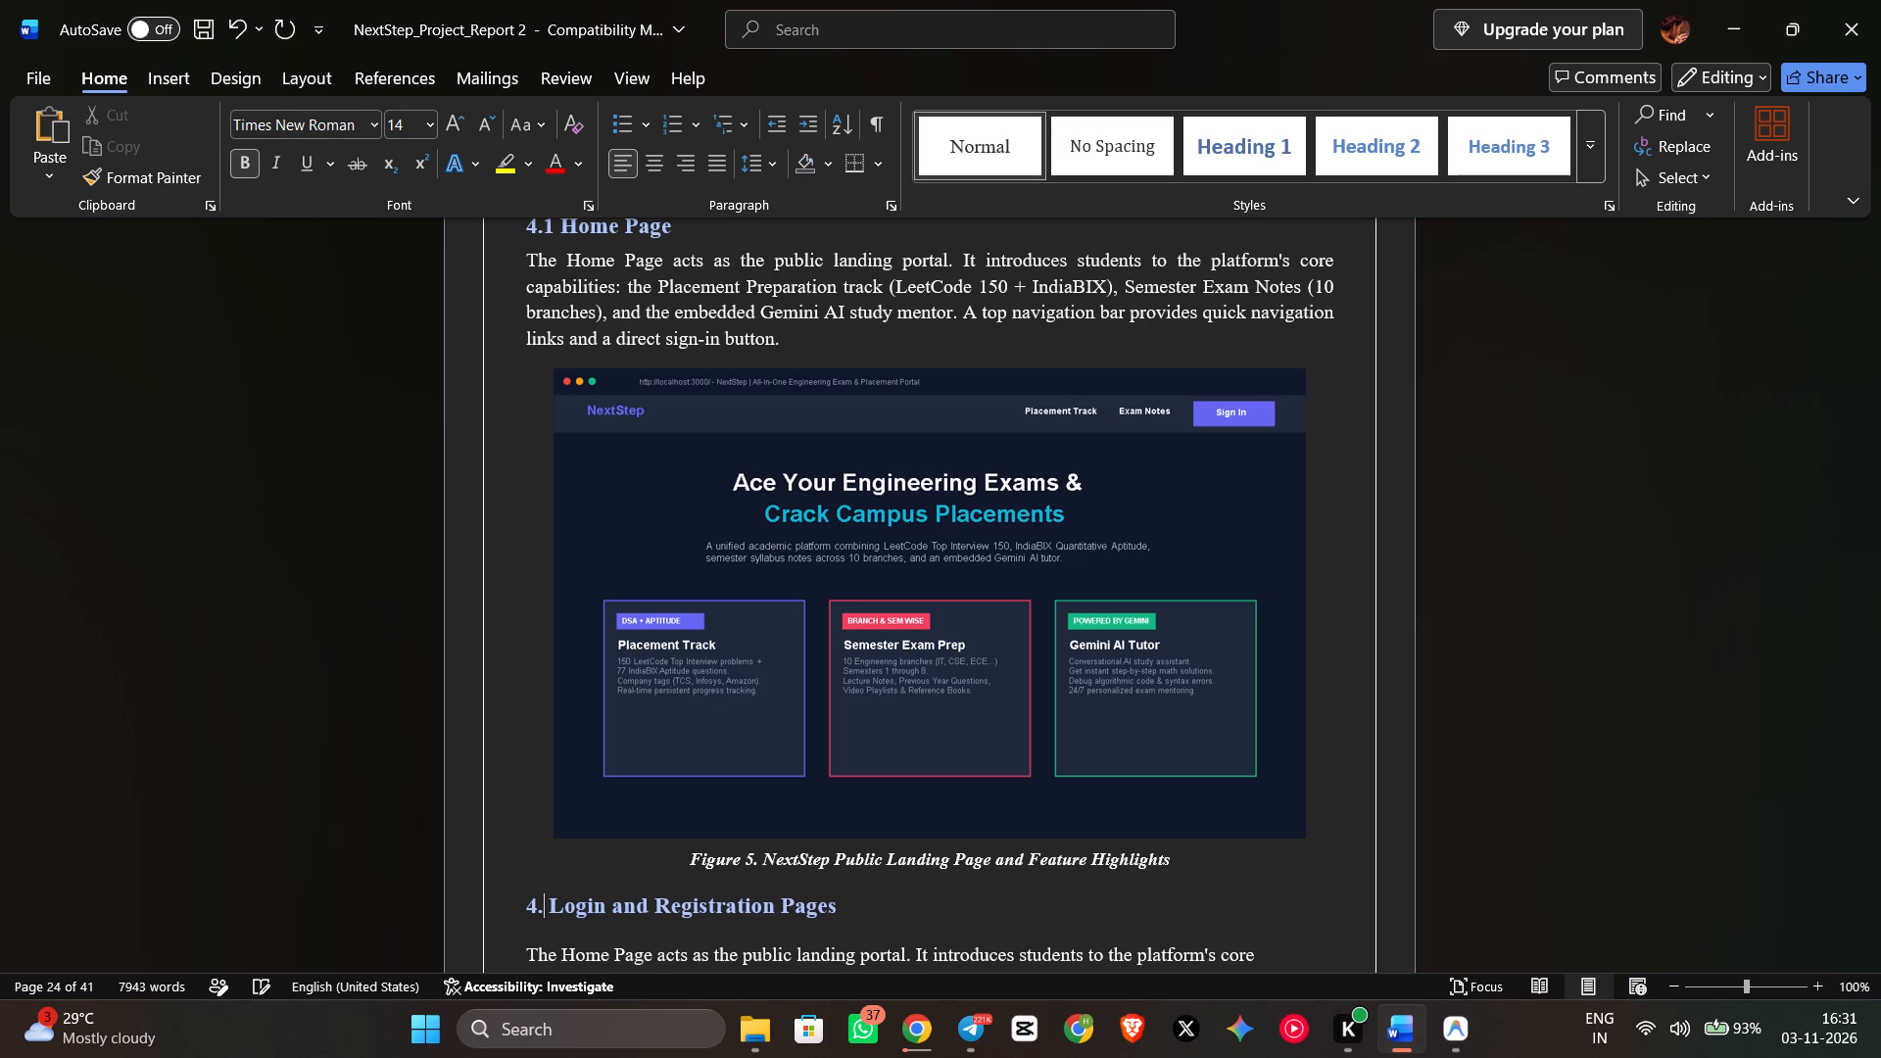
pyautogui.press('1')
pyautogui.press('Right')
pyautogui.write('Home Page and')
pyautogui.press('space')
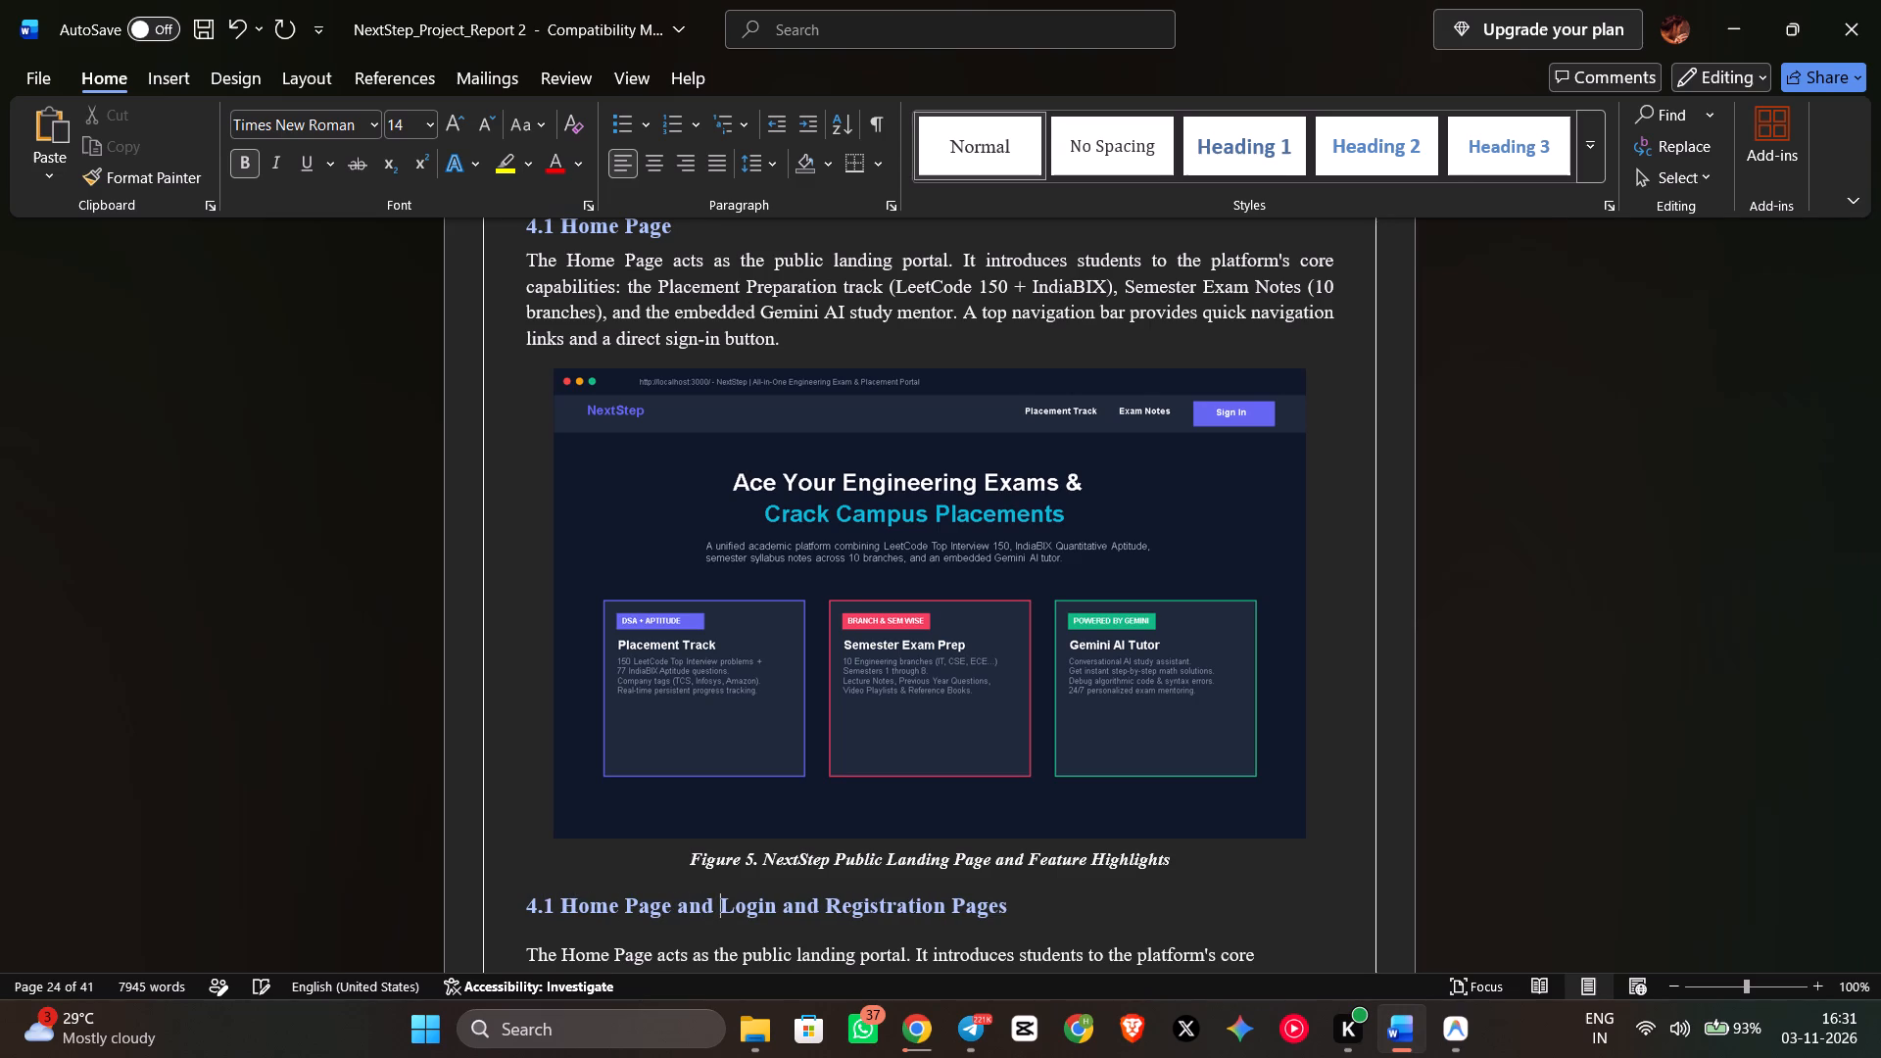
pyautogui.press('BackSpace')
pyautogui.press('BackSpace')
pyautogui.press('BackSpace')
pyautogui.press('BackSpace')
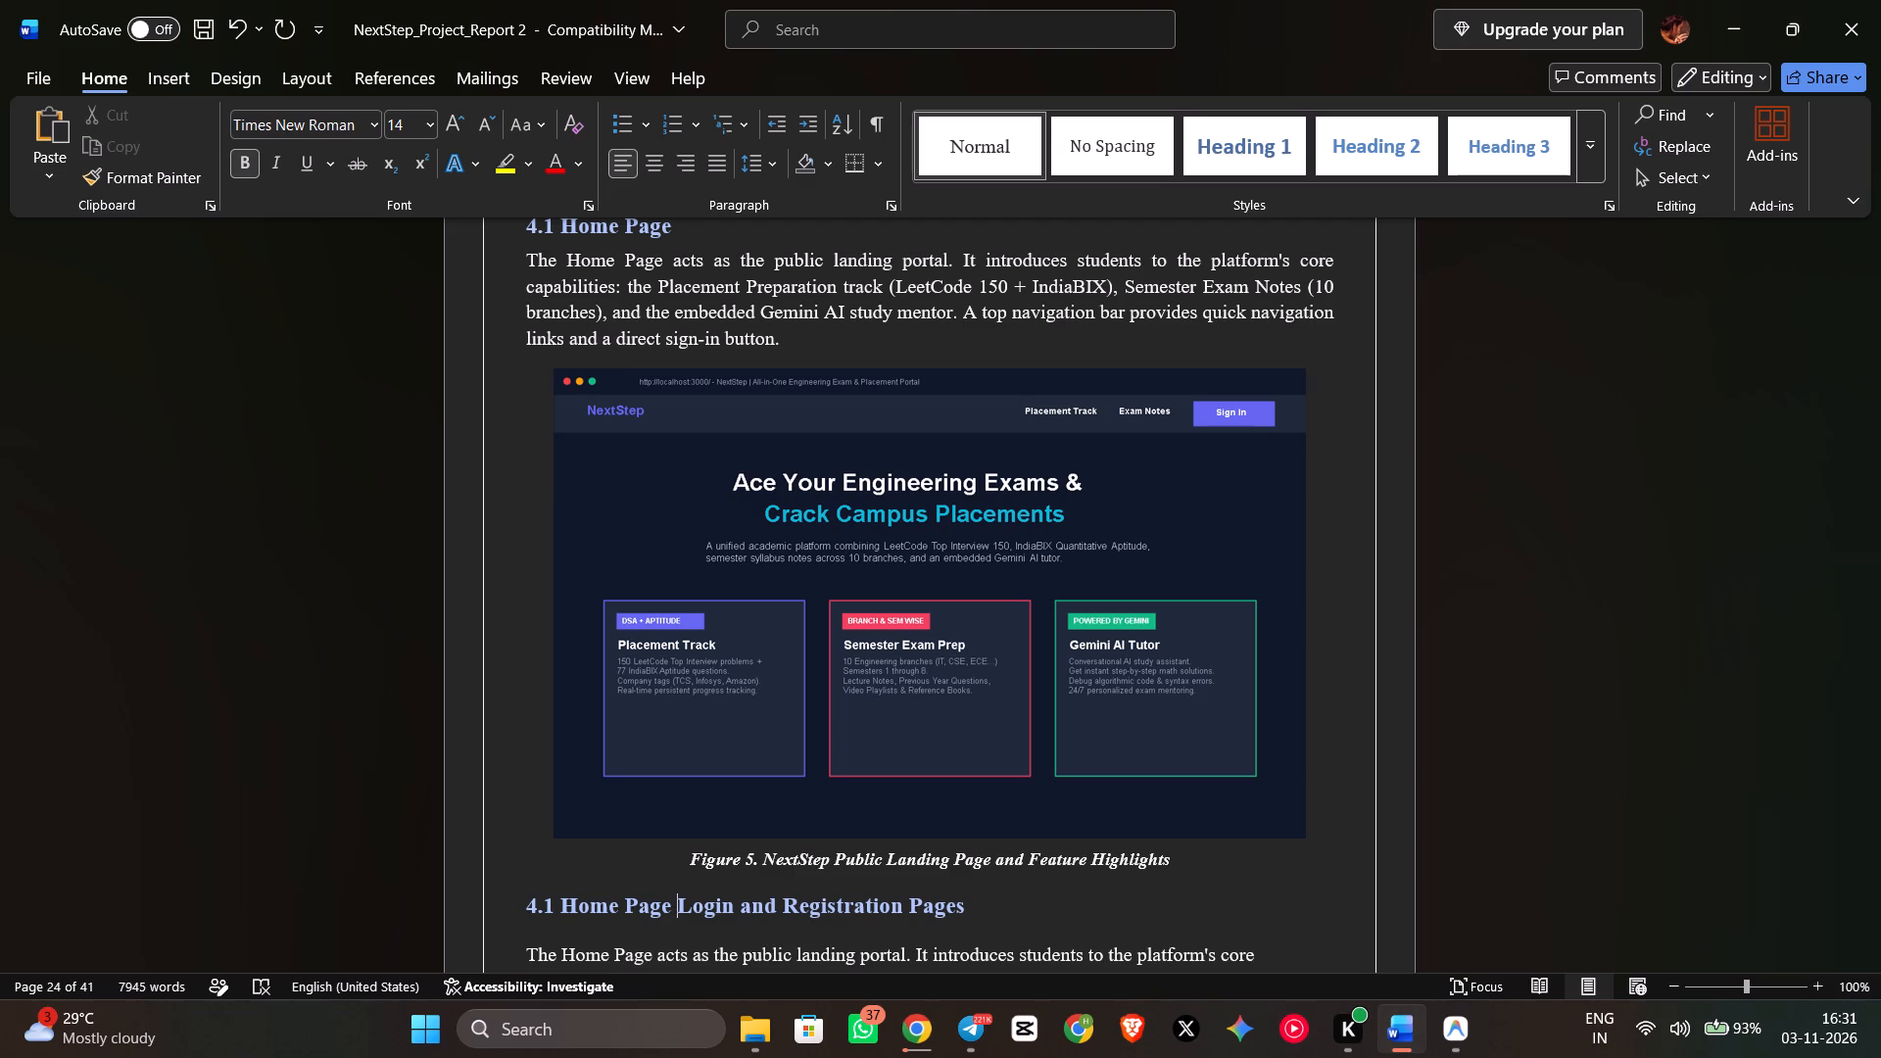
pyautogui.press(',')
pyautogui.press('space')
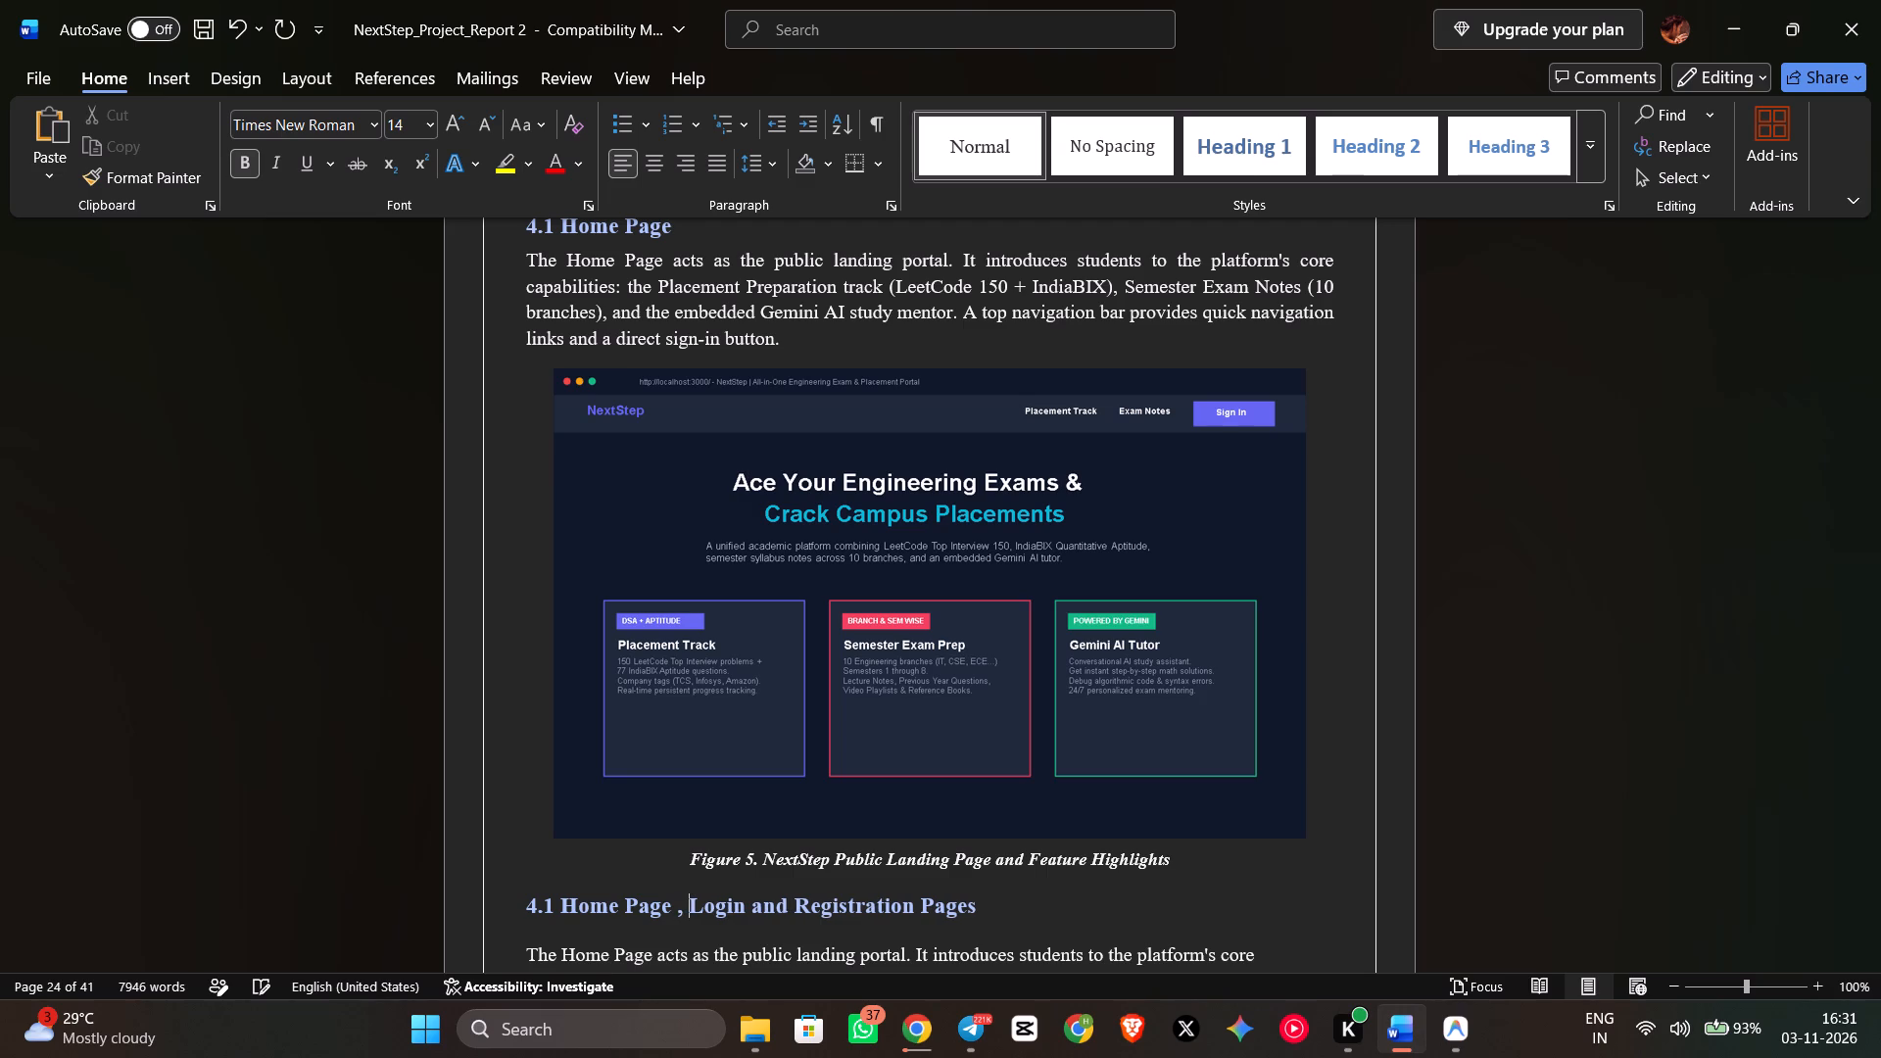
# Delete the original 4.1 Home Page section: its heading, description, landing page image and Figure 5 caption.
pyautogui.scroll(4, 598, 852)
pyautogui.moveTo(800, 572); pyautogui.dragTo(529, 469)
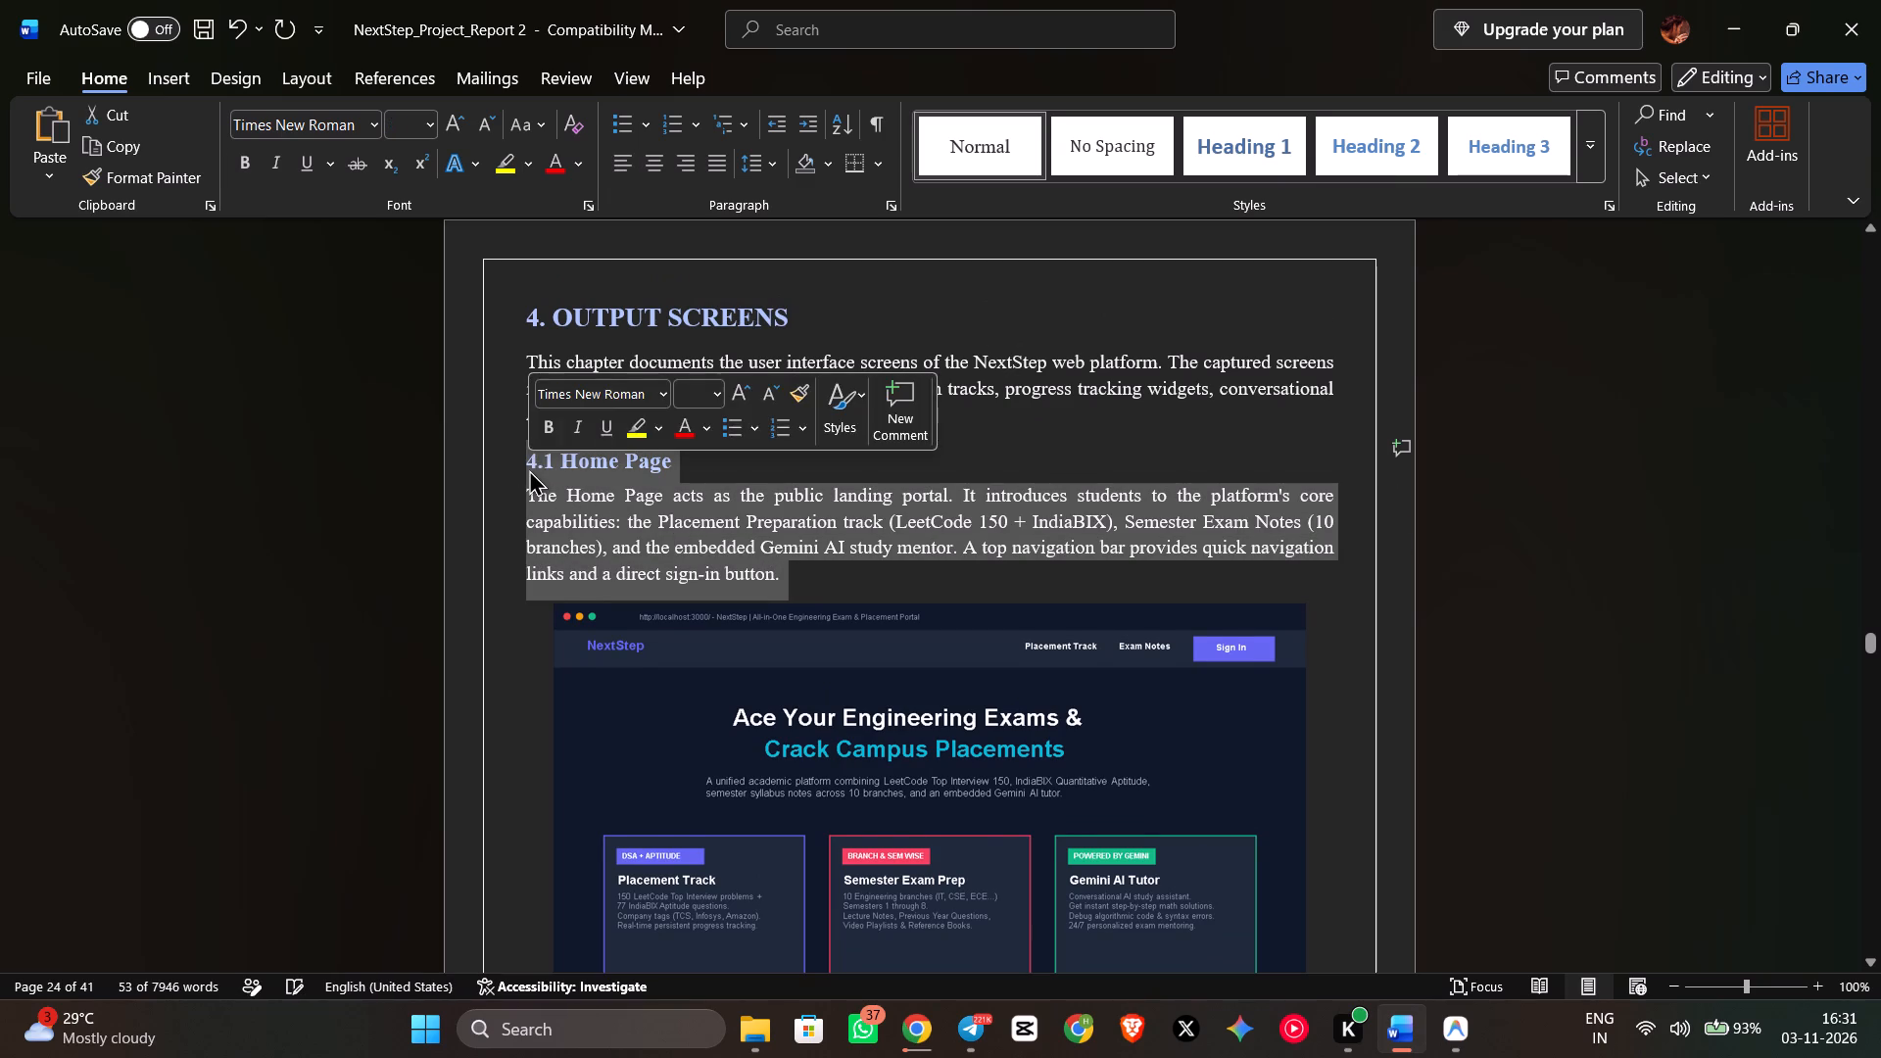
pyautogui.press('BackSpace')
pyautogui.click(662, 507)
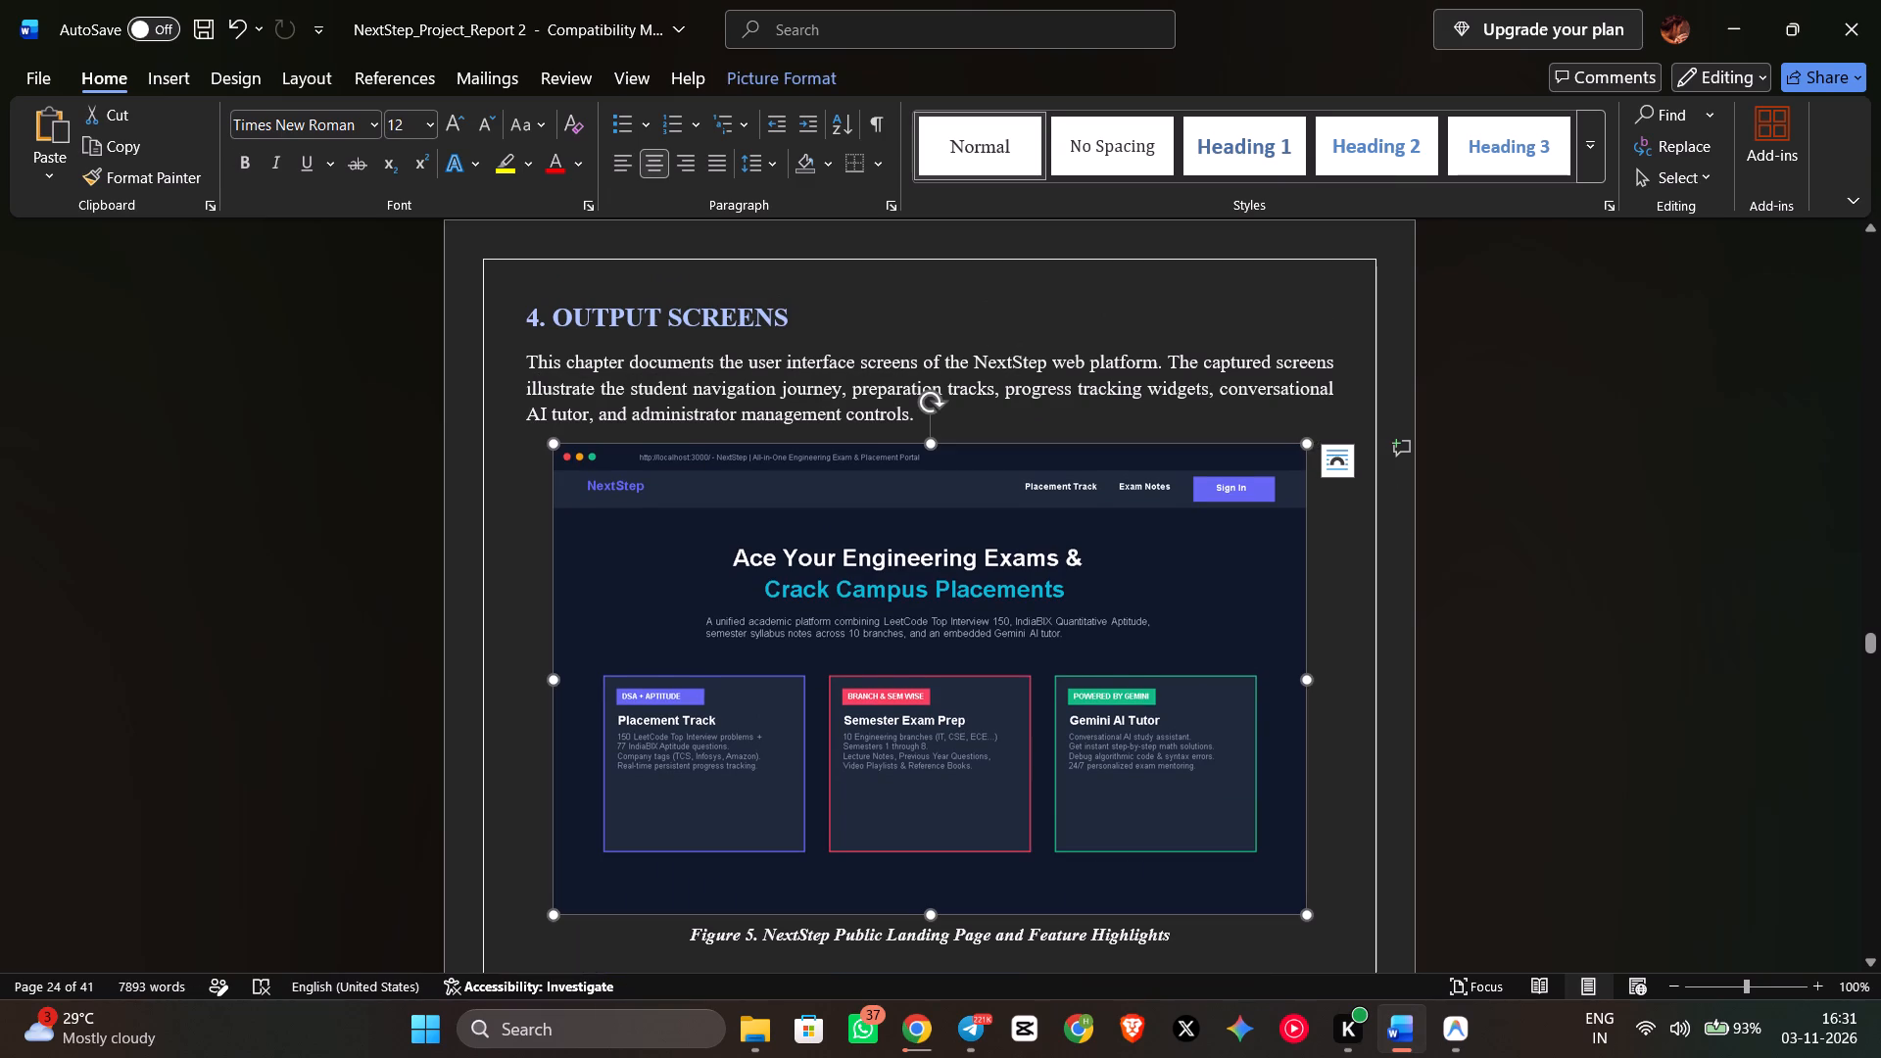
pyautogui.press('Delete')
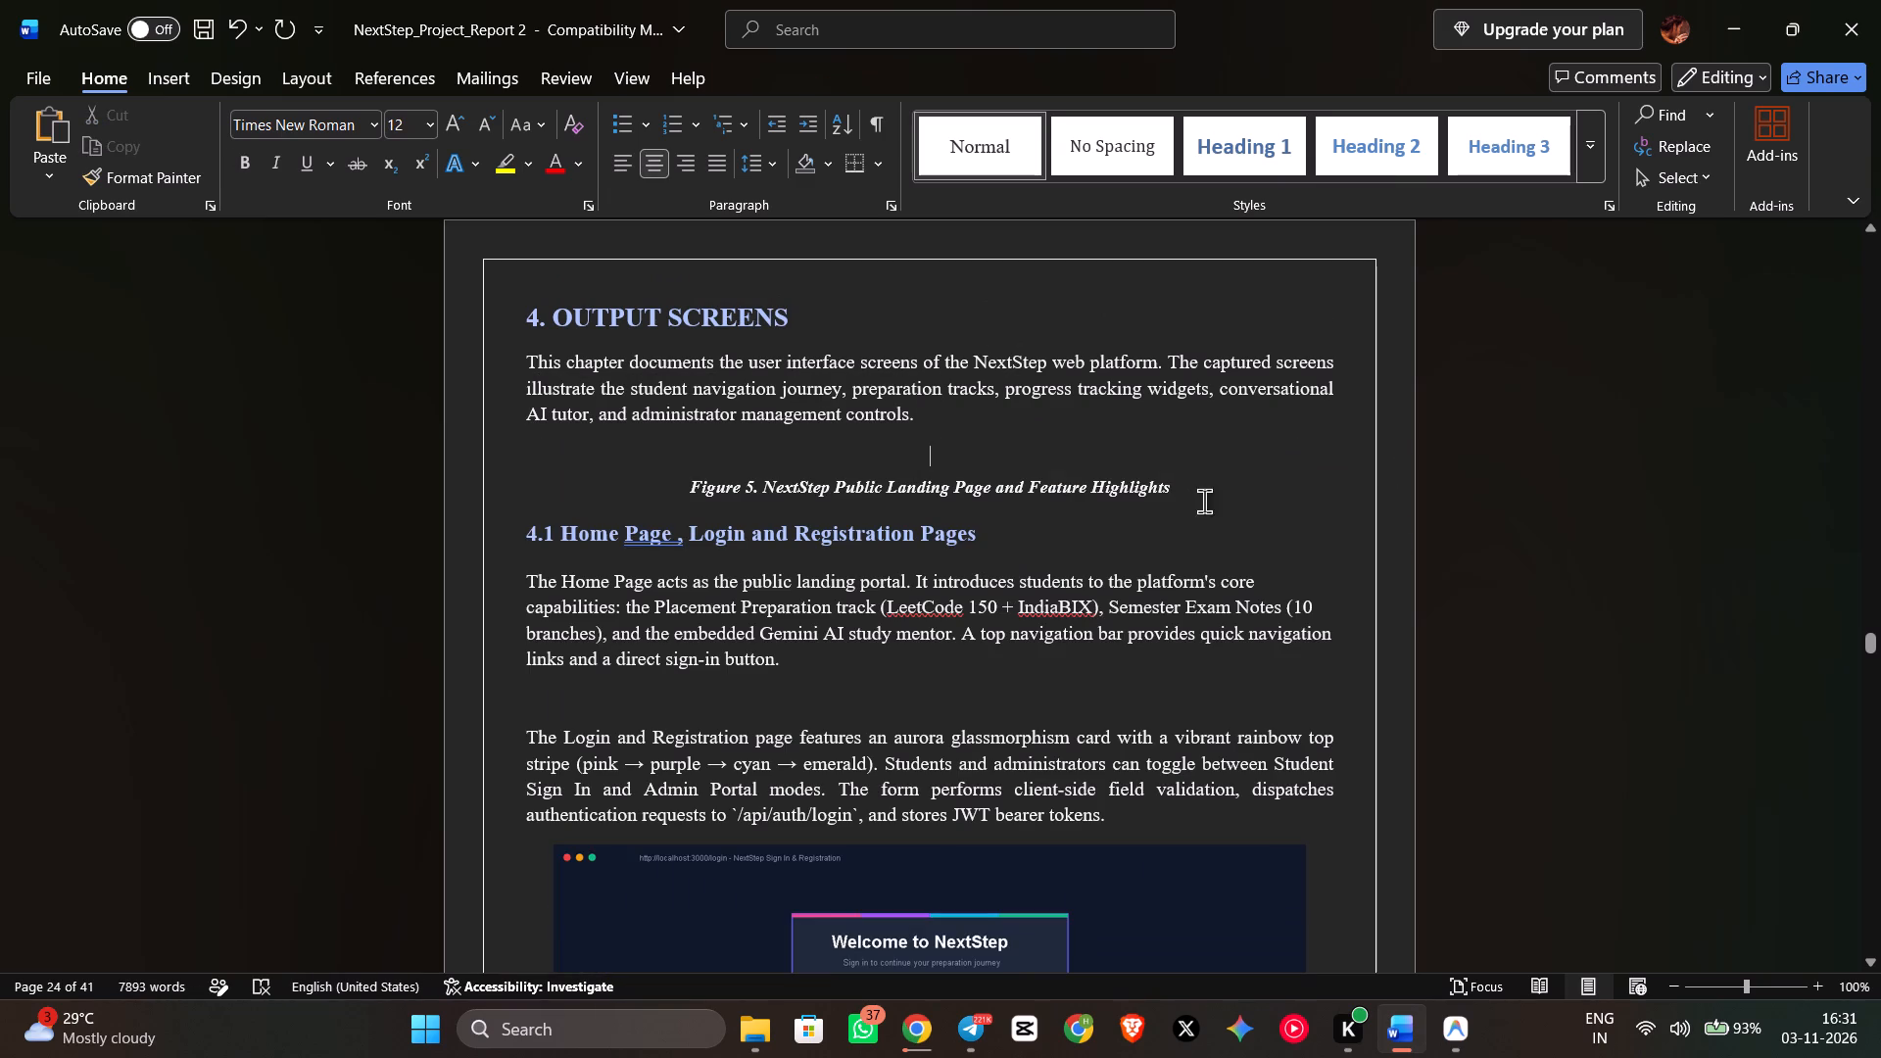
pyautogui.moveTo(1188, 482); pyautogui.dragTo(760, 464)
pyautogui.press('BackSpace')
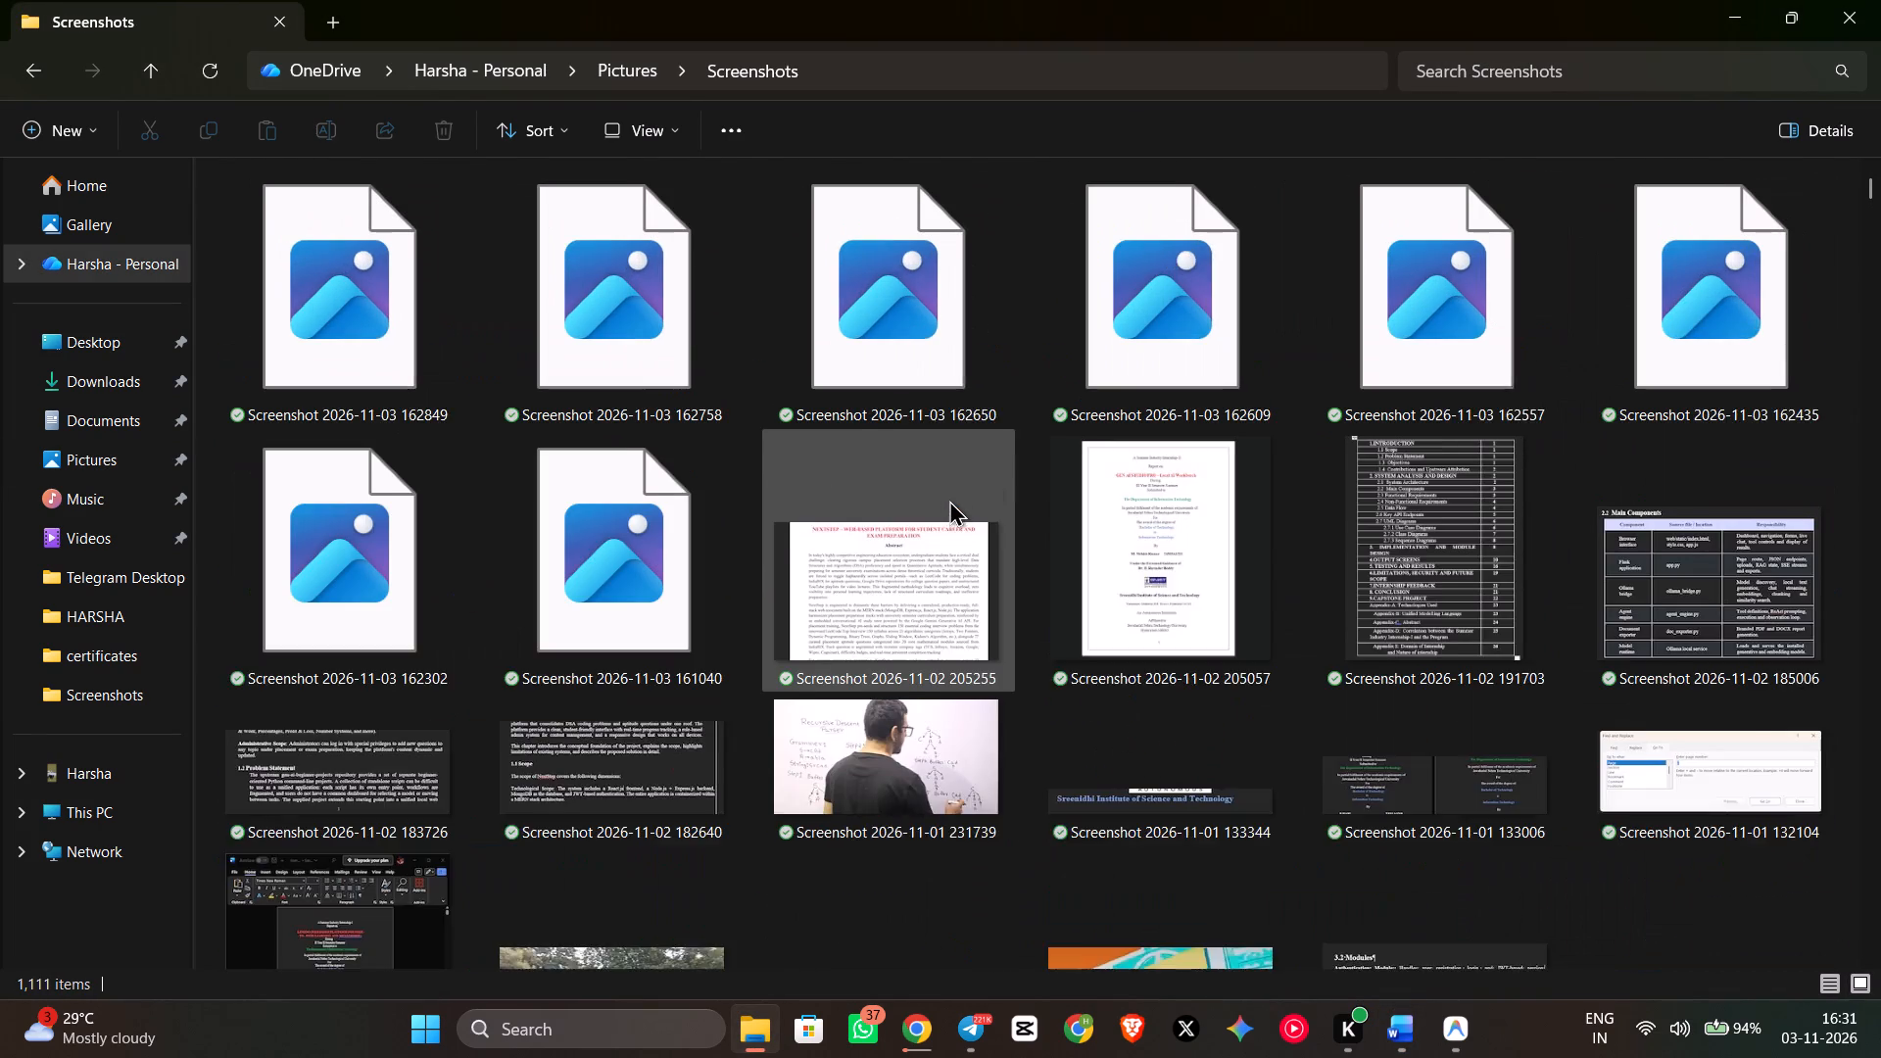
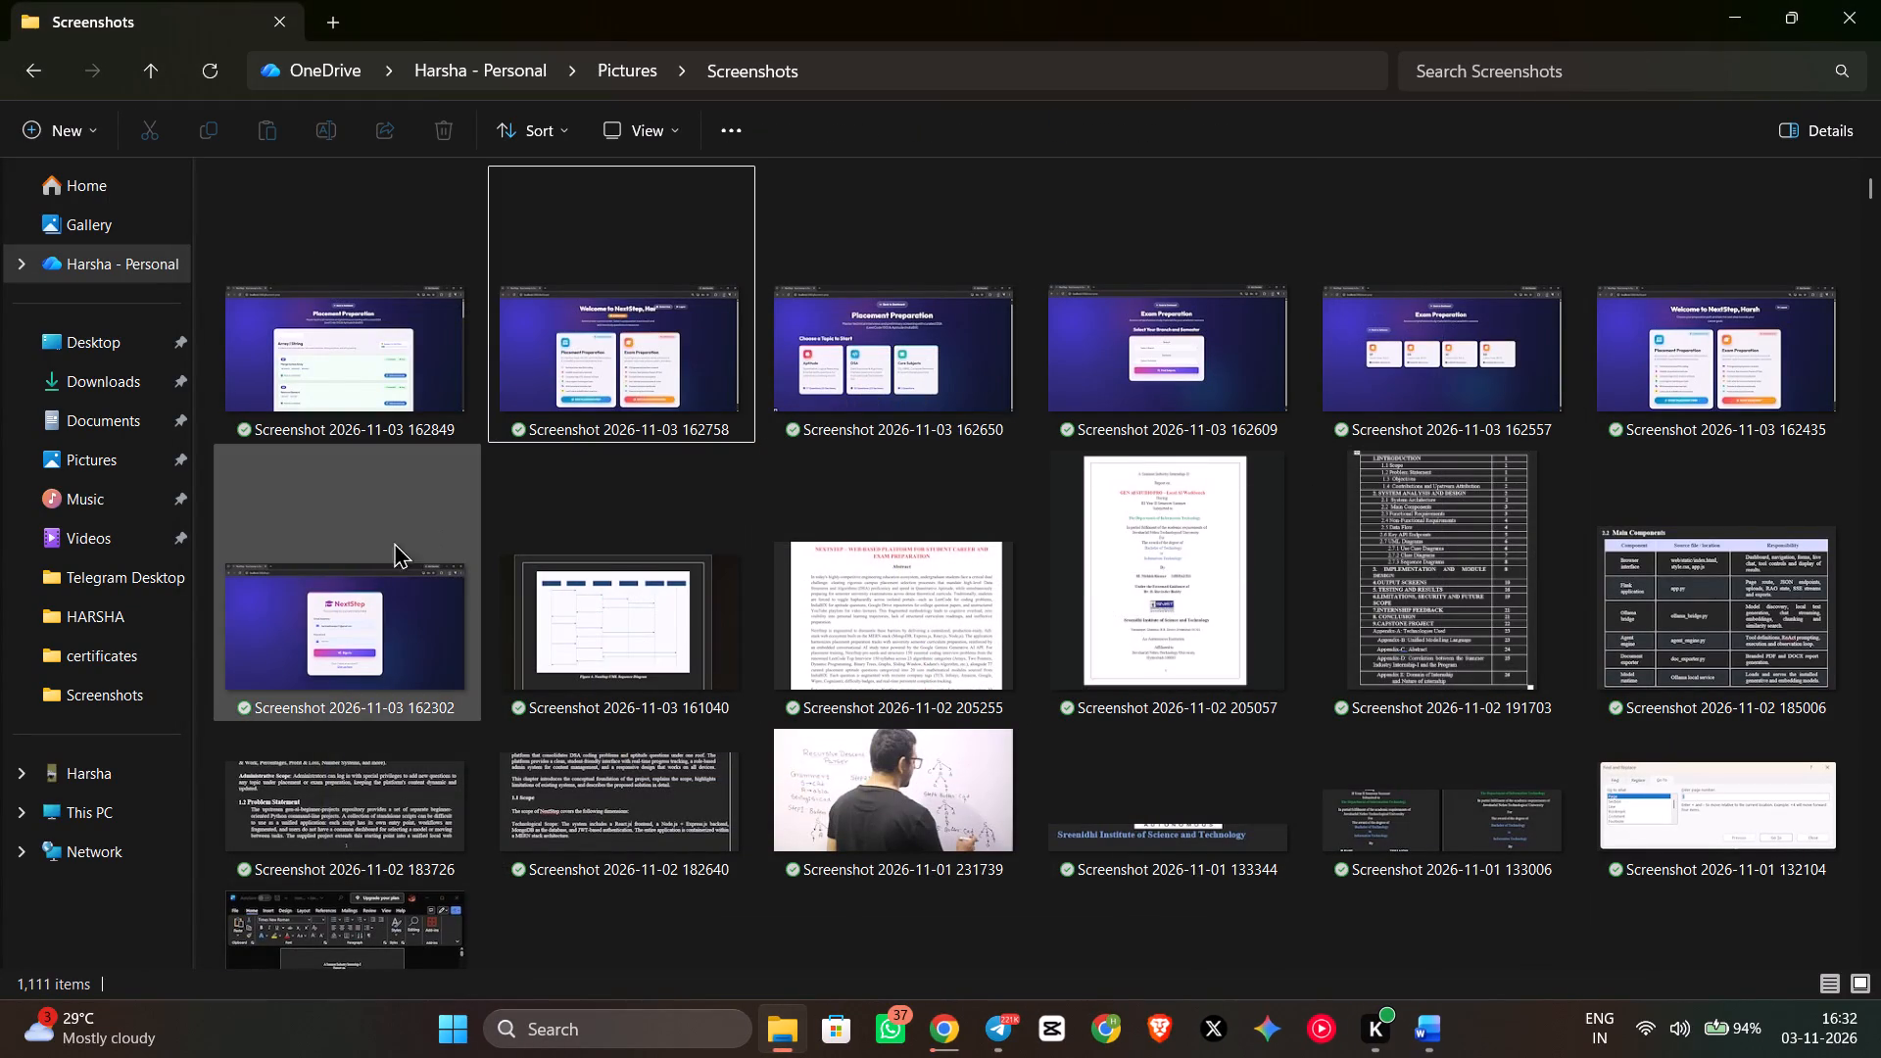
pyautogui.rightClick(322, 553)
pyautogui.click(309, 559)
pyautogui.rightClick(309, 559)
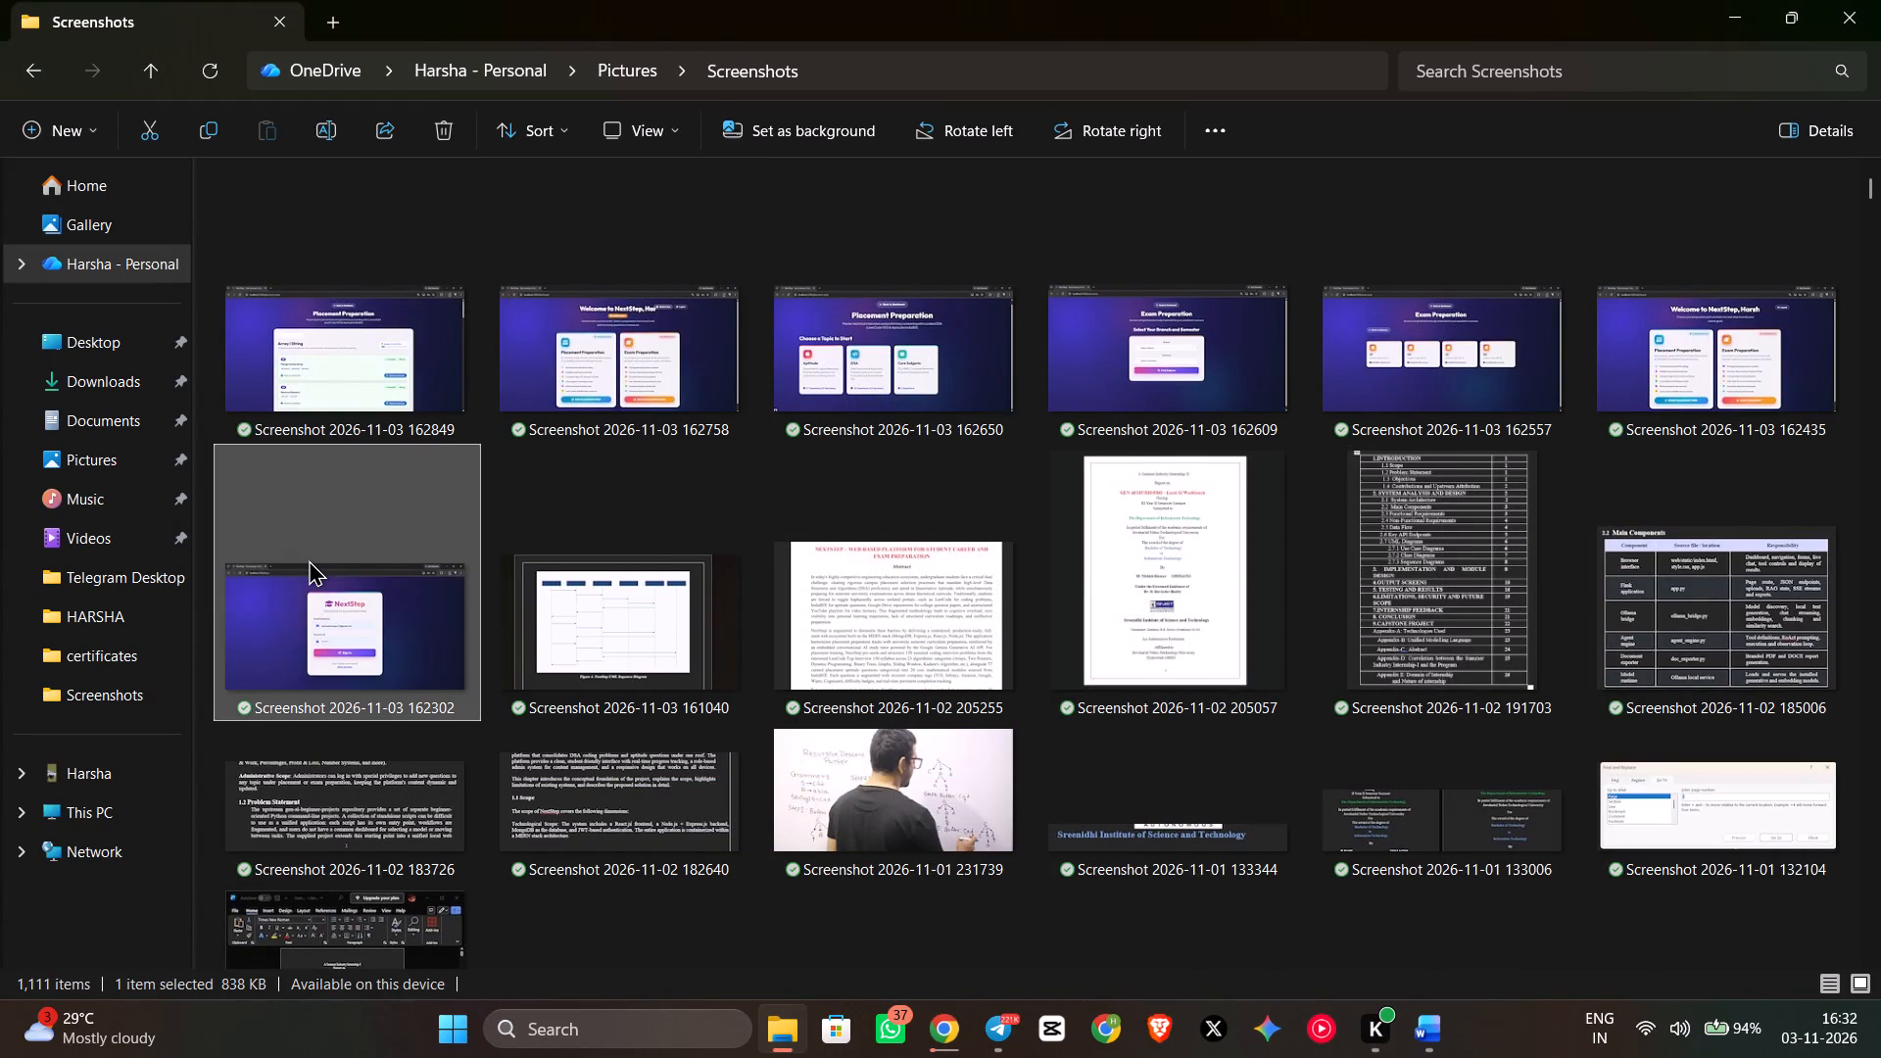
pyautogui.click(432, 32)
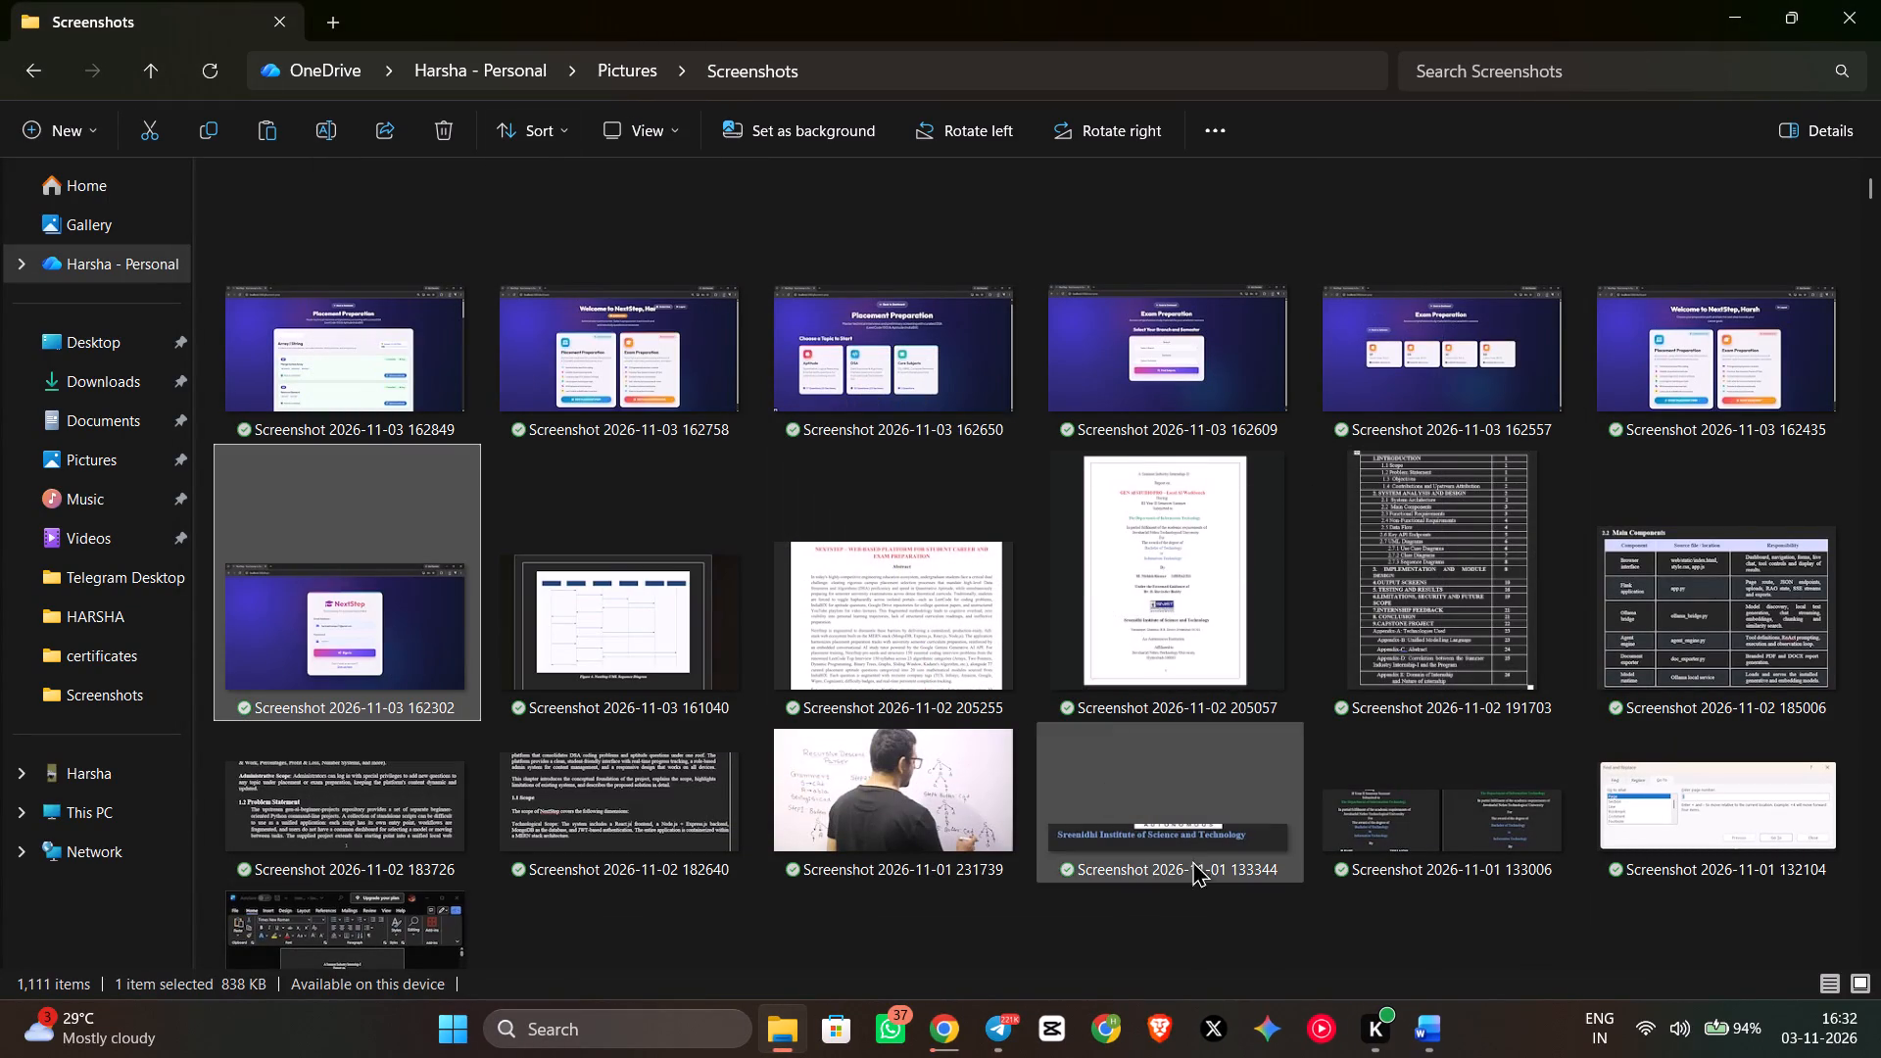
pyautogui.click(1424, 1026)
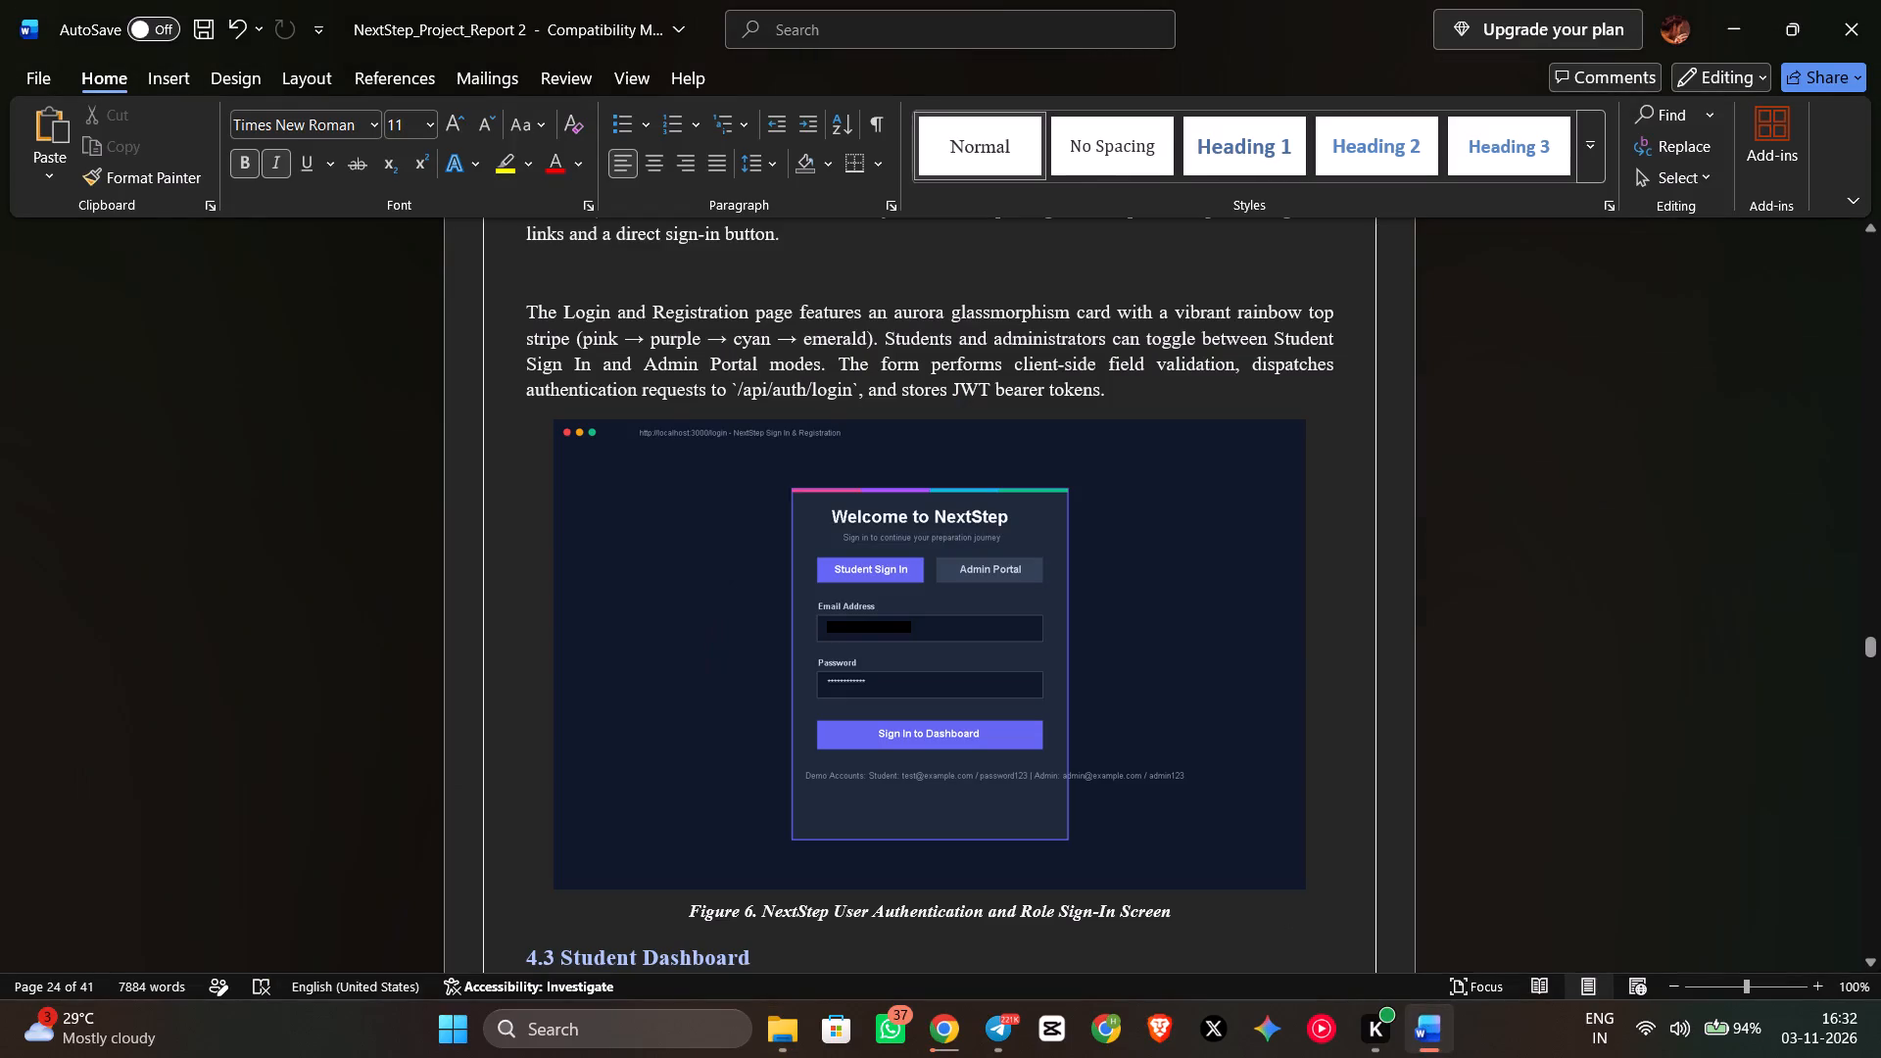
pyautogui.click(1098, 663)
pyautogui.press('Delete')
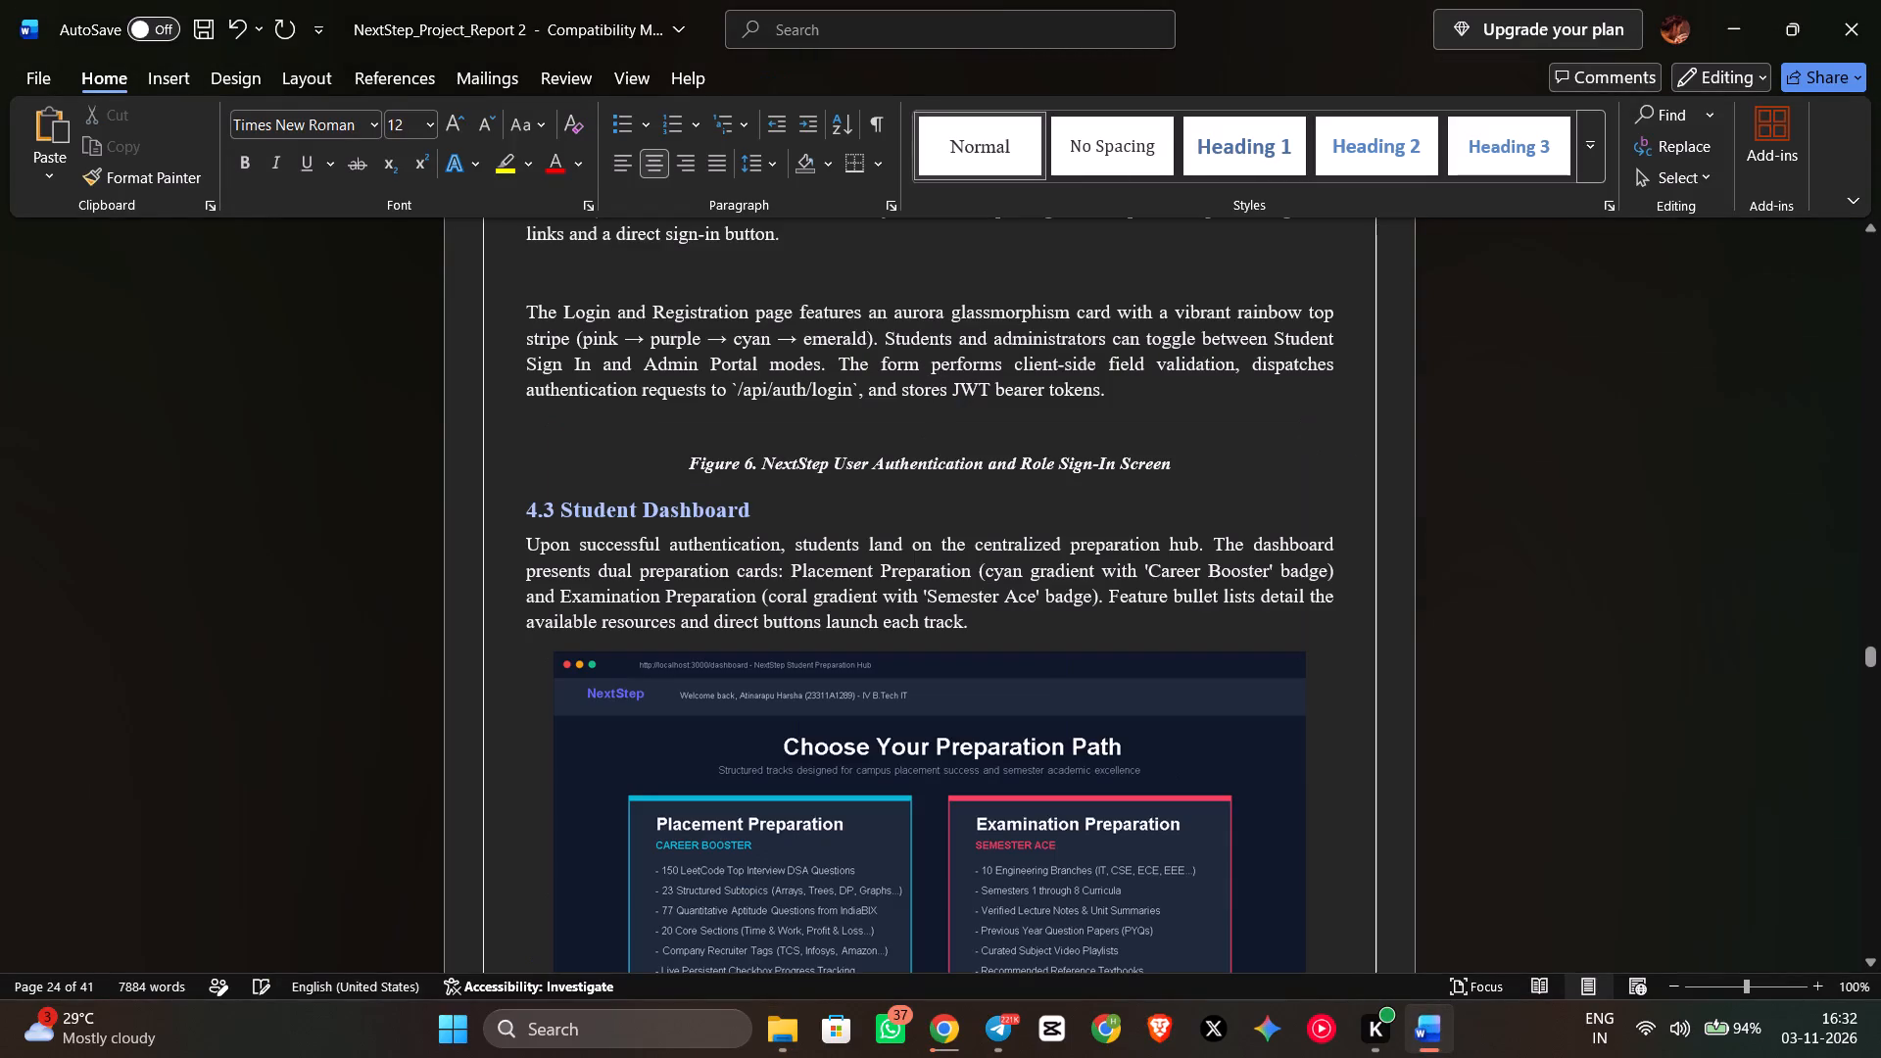
pyautogui.hotkey('ctrl', 'v')
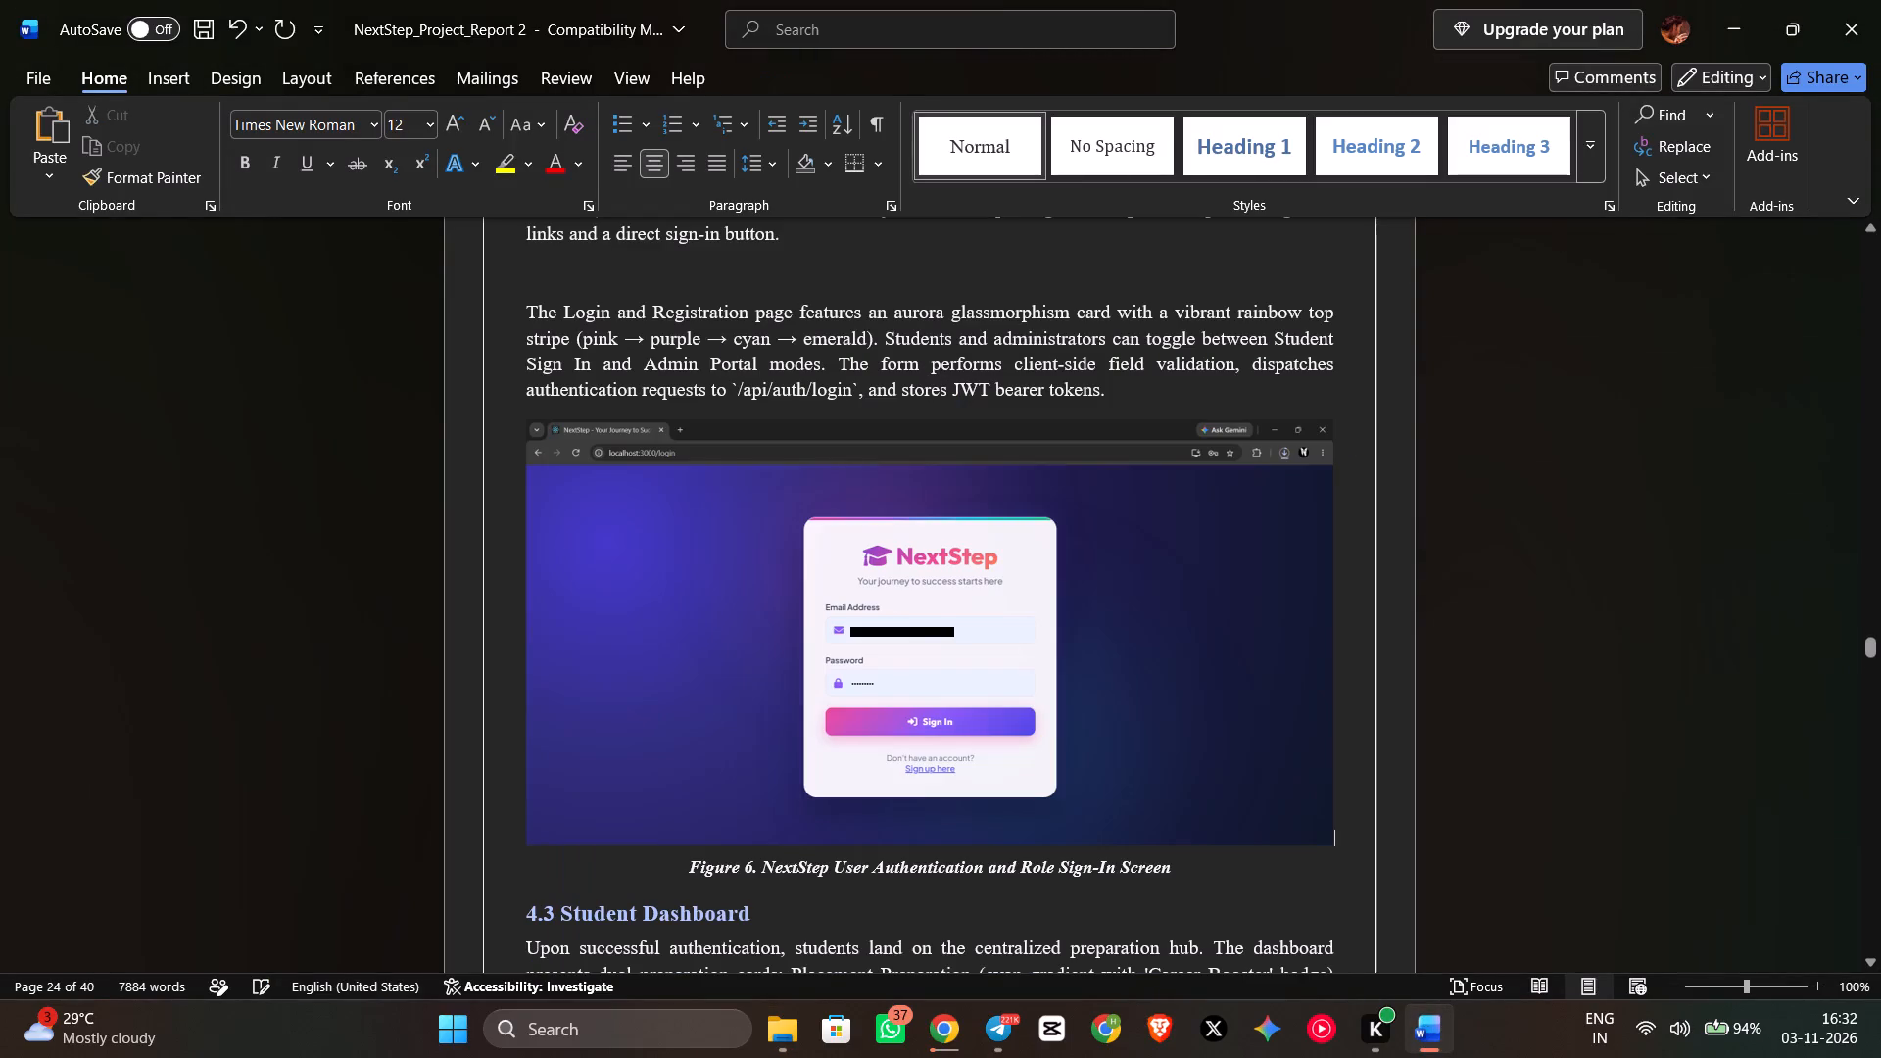
# Review the layout around the new login figure and the Student Dashboard and Examination Preparation sections after it.
pyautogui.scroll(6, 1098, 663)
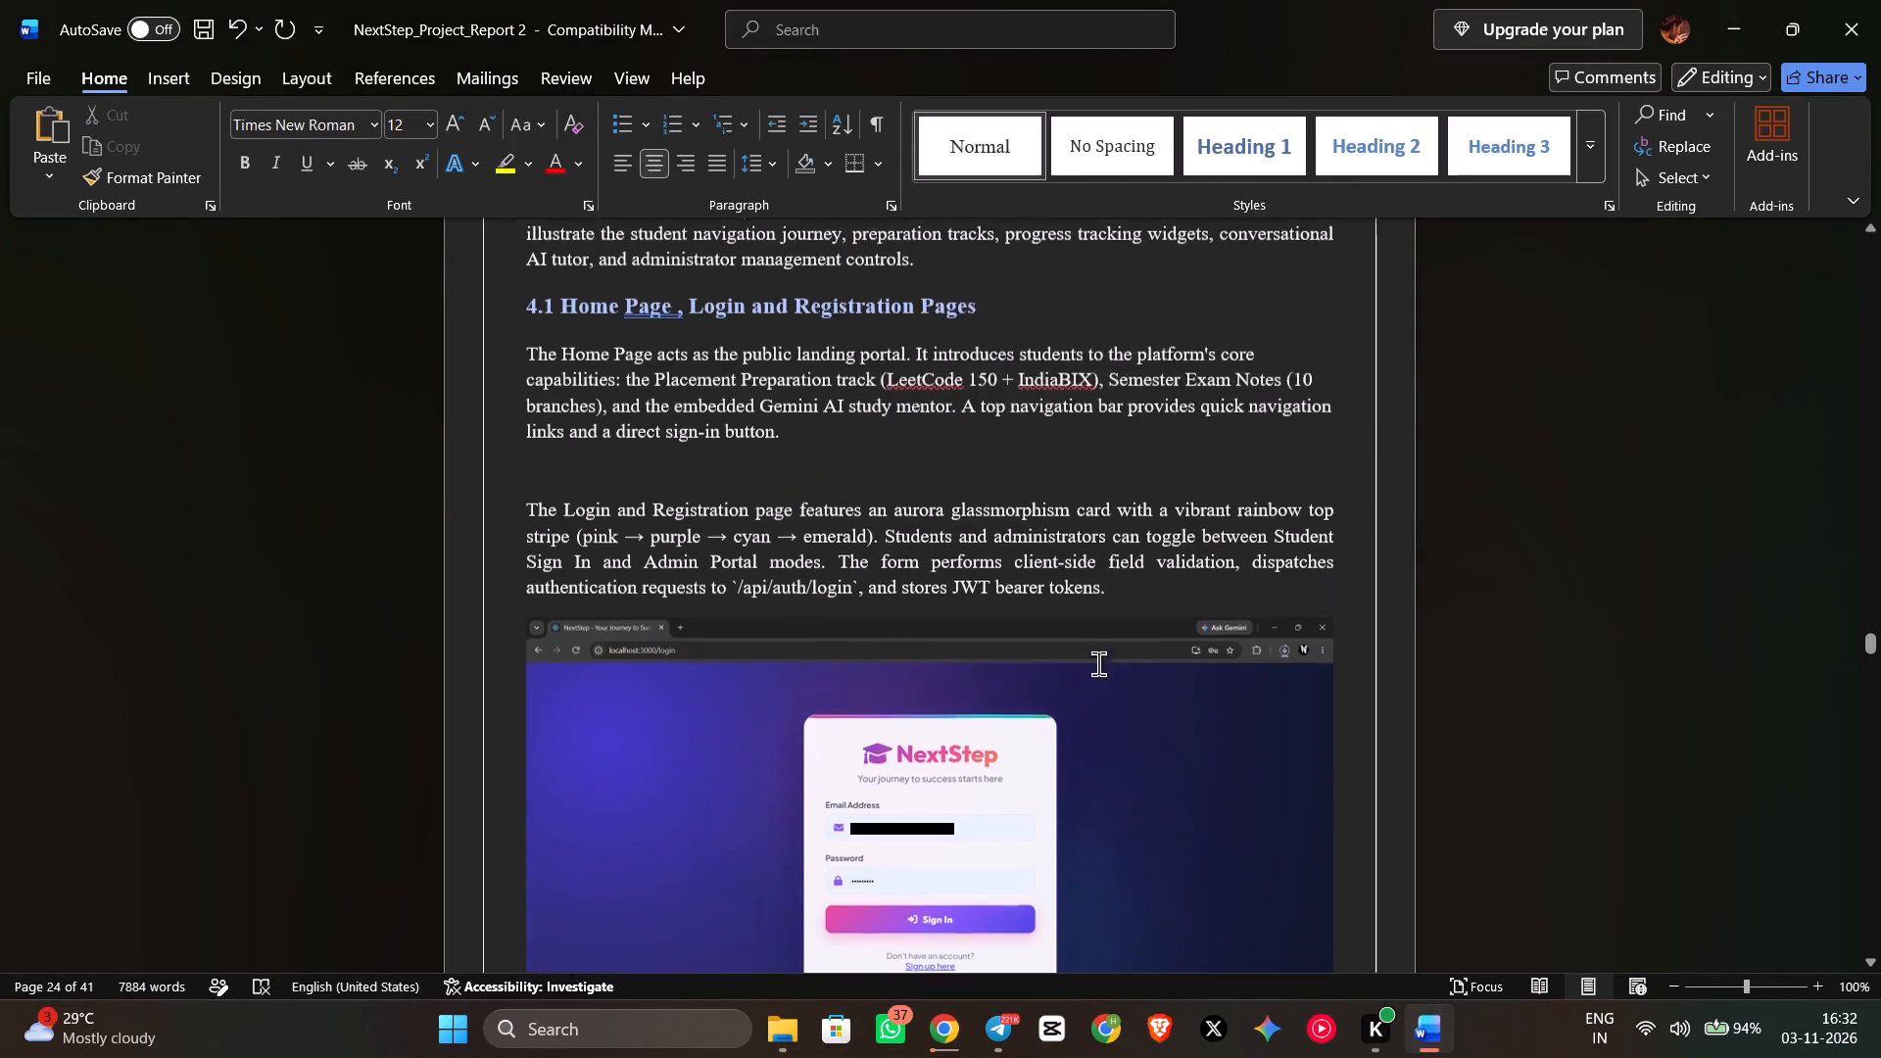
pyautogui.scroll(-13, 1098, 663)
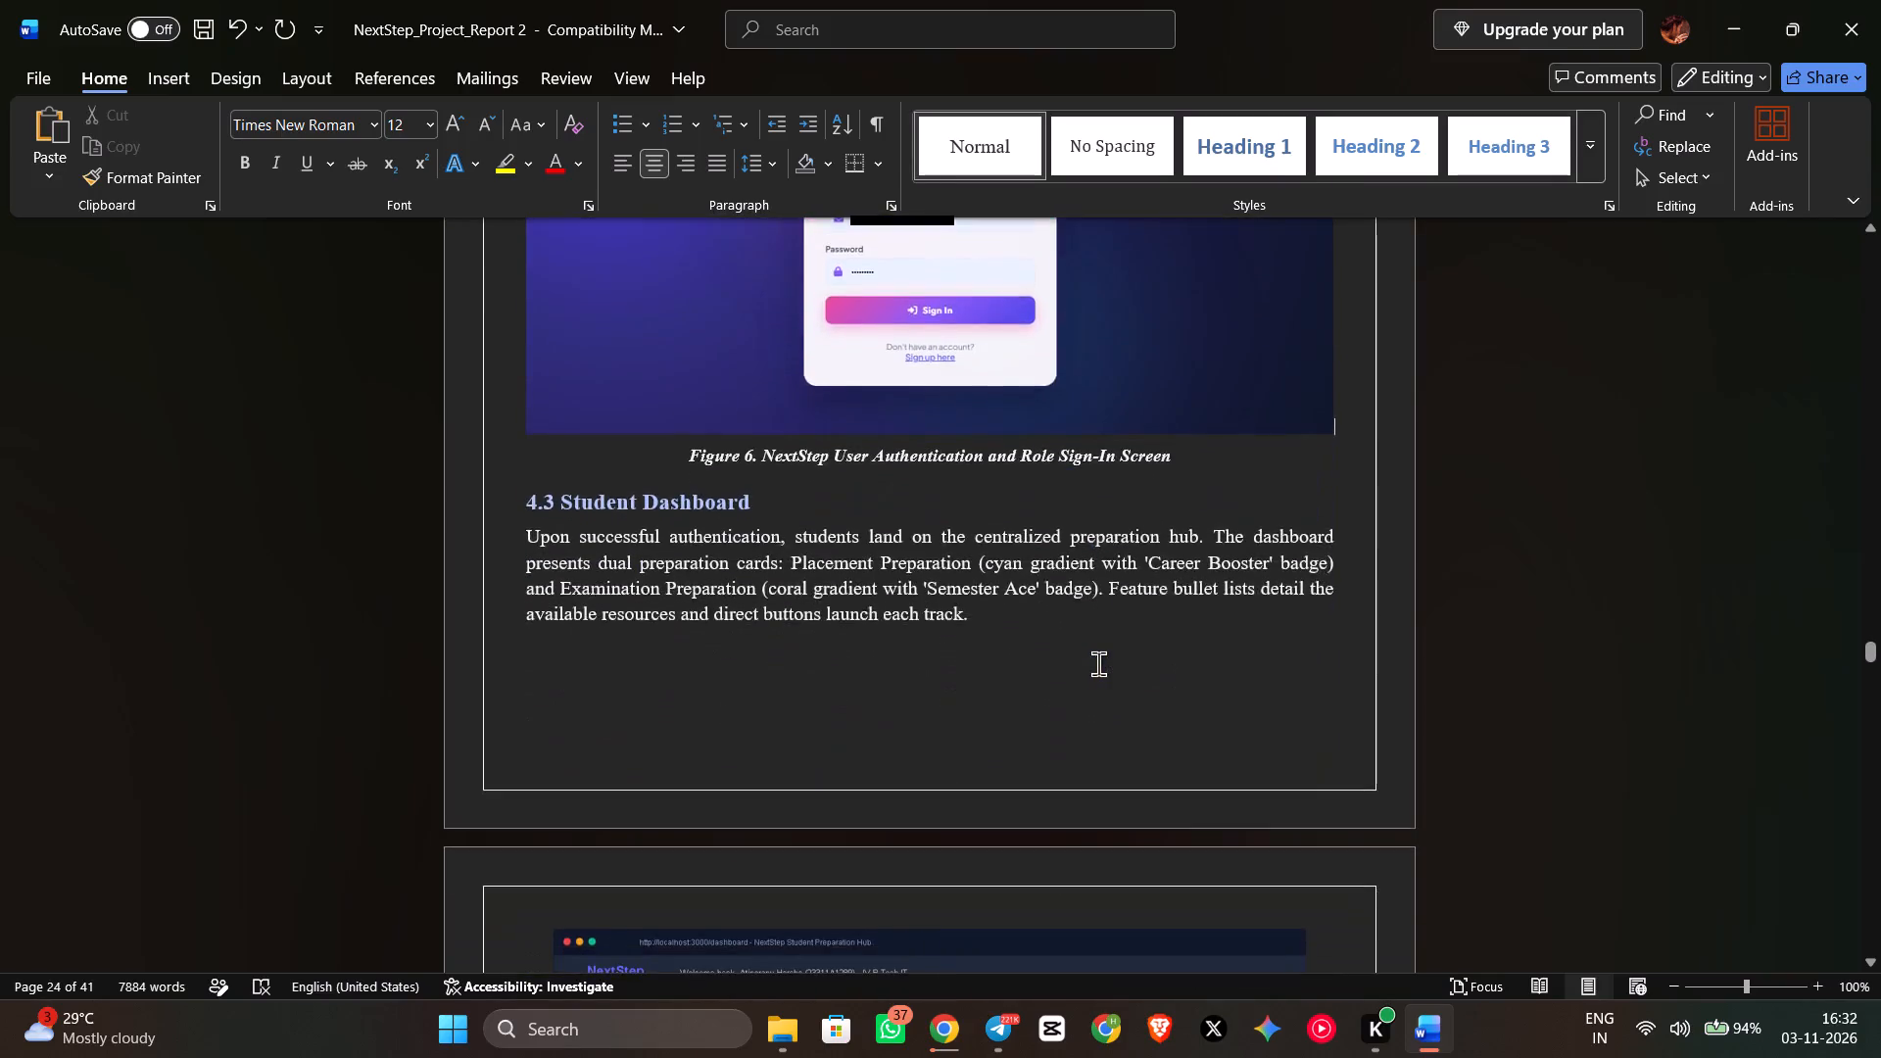
pyautogui.scroll(-12, 1098, 663)
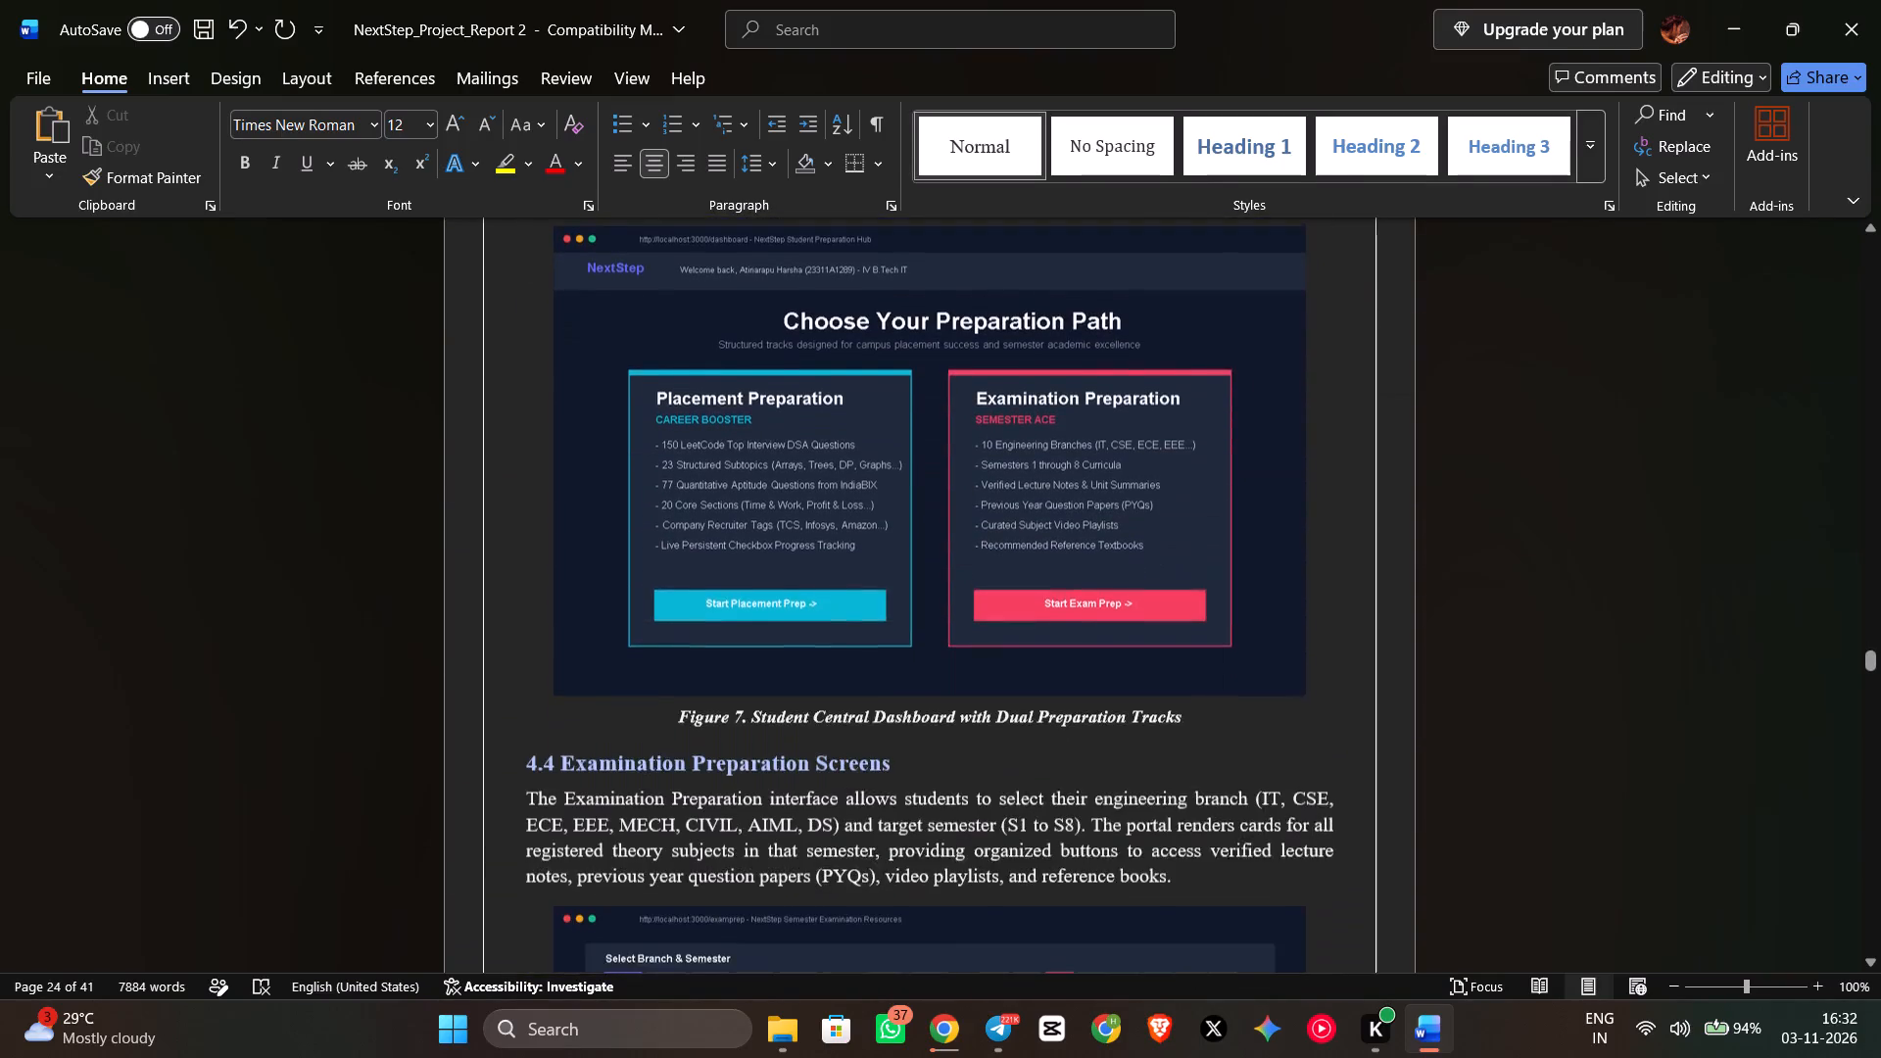
pyautogui.scroll(19, 1098, 663)
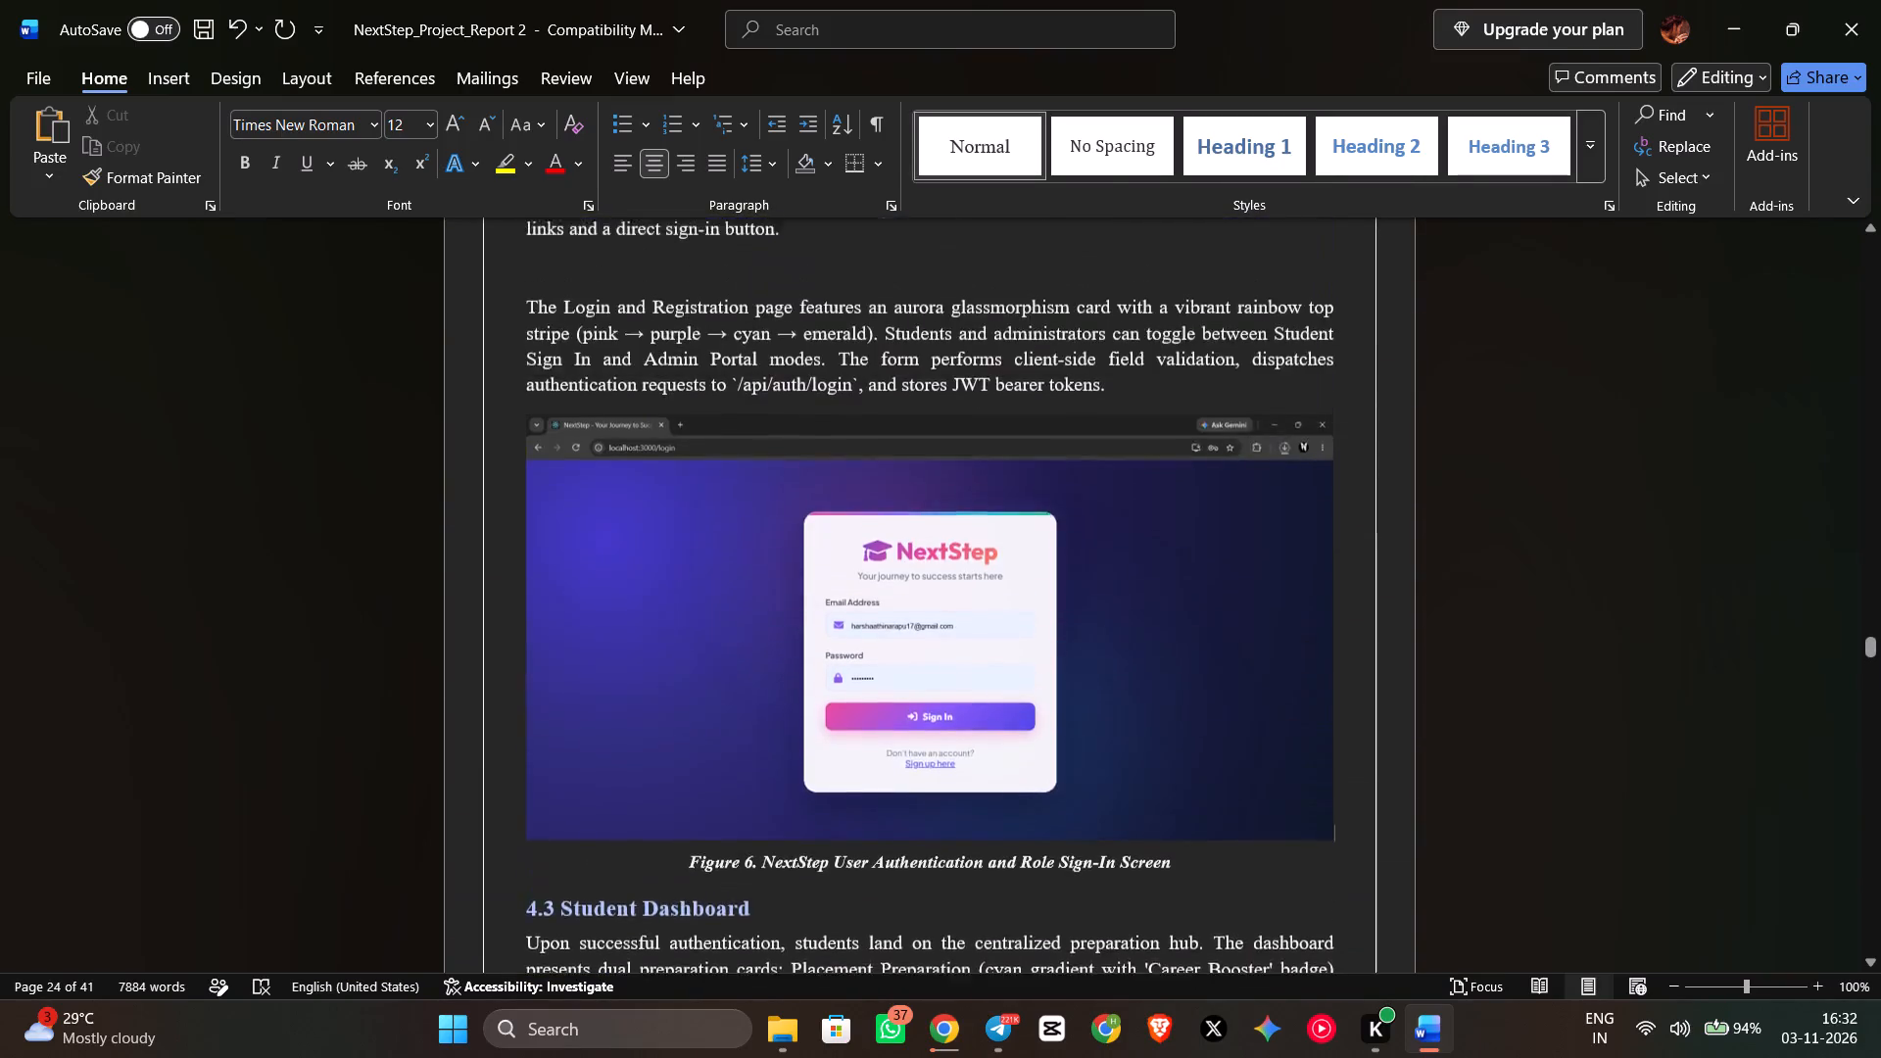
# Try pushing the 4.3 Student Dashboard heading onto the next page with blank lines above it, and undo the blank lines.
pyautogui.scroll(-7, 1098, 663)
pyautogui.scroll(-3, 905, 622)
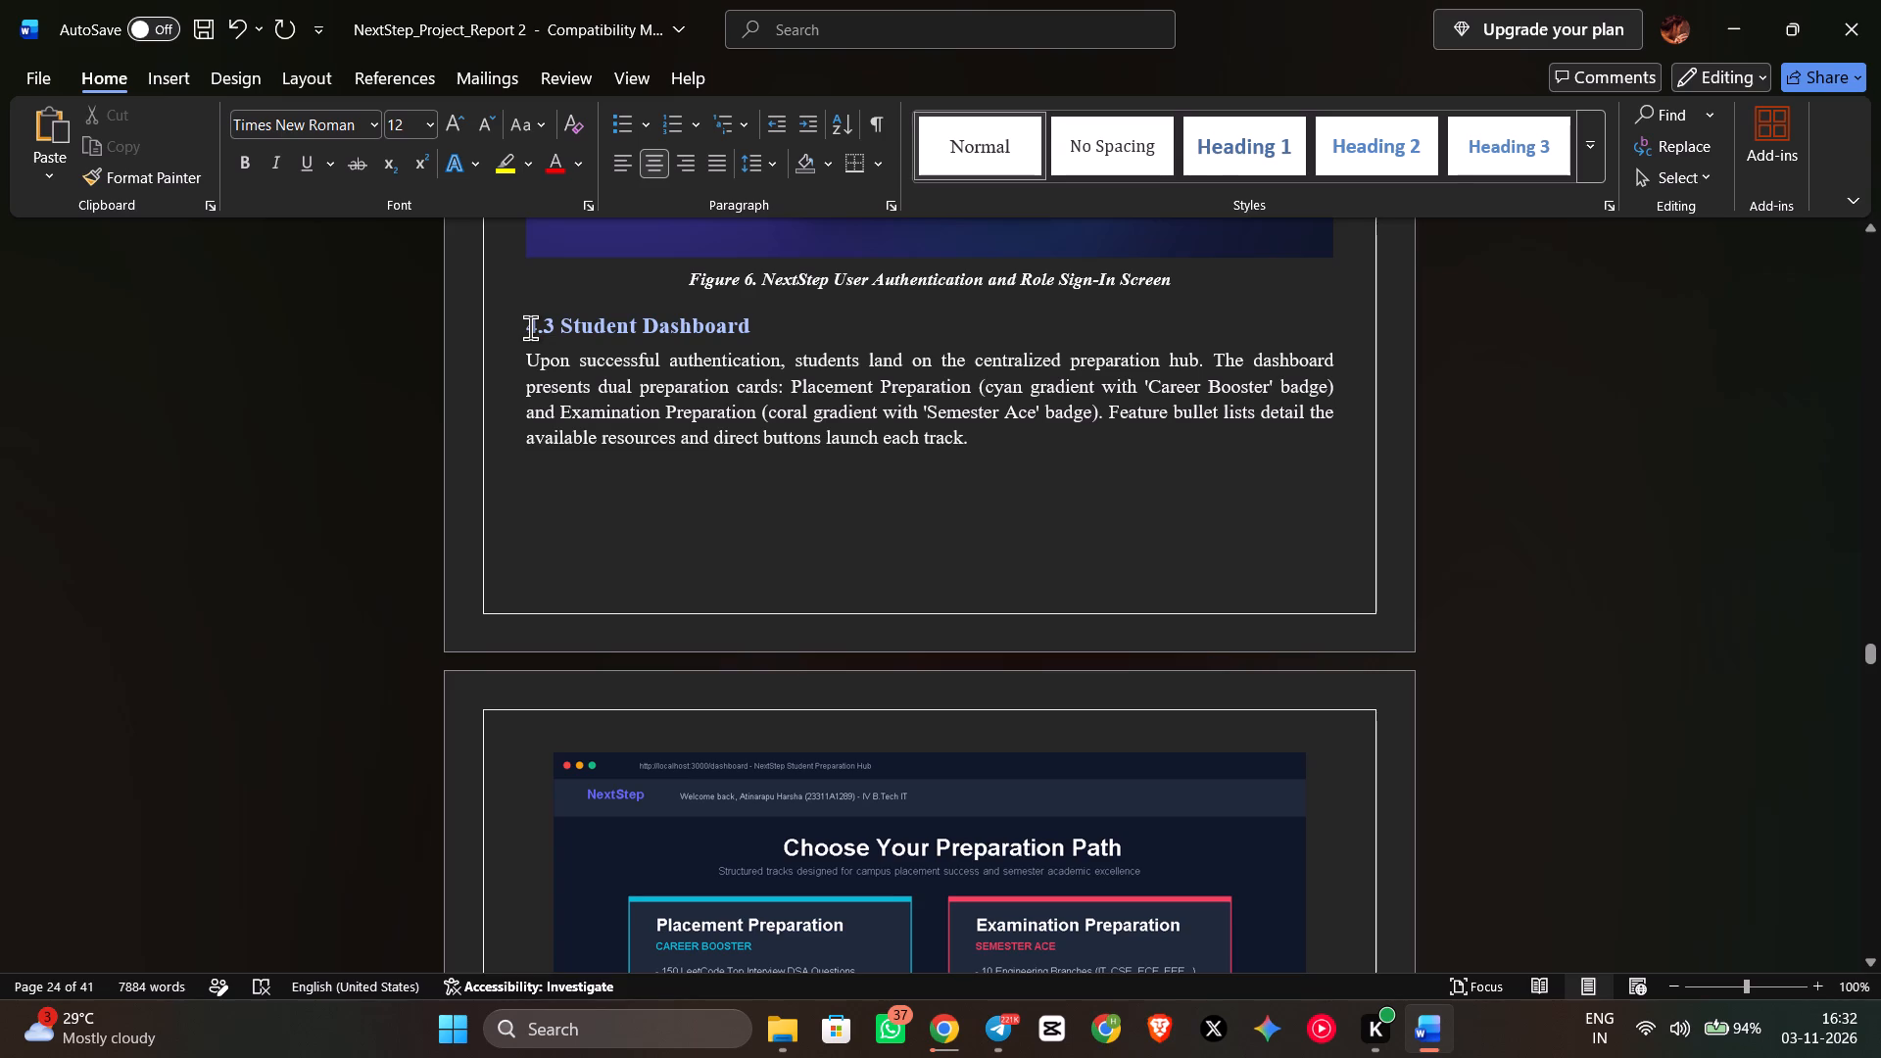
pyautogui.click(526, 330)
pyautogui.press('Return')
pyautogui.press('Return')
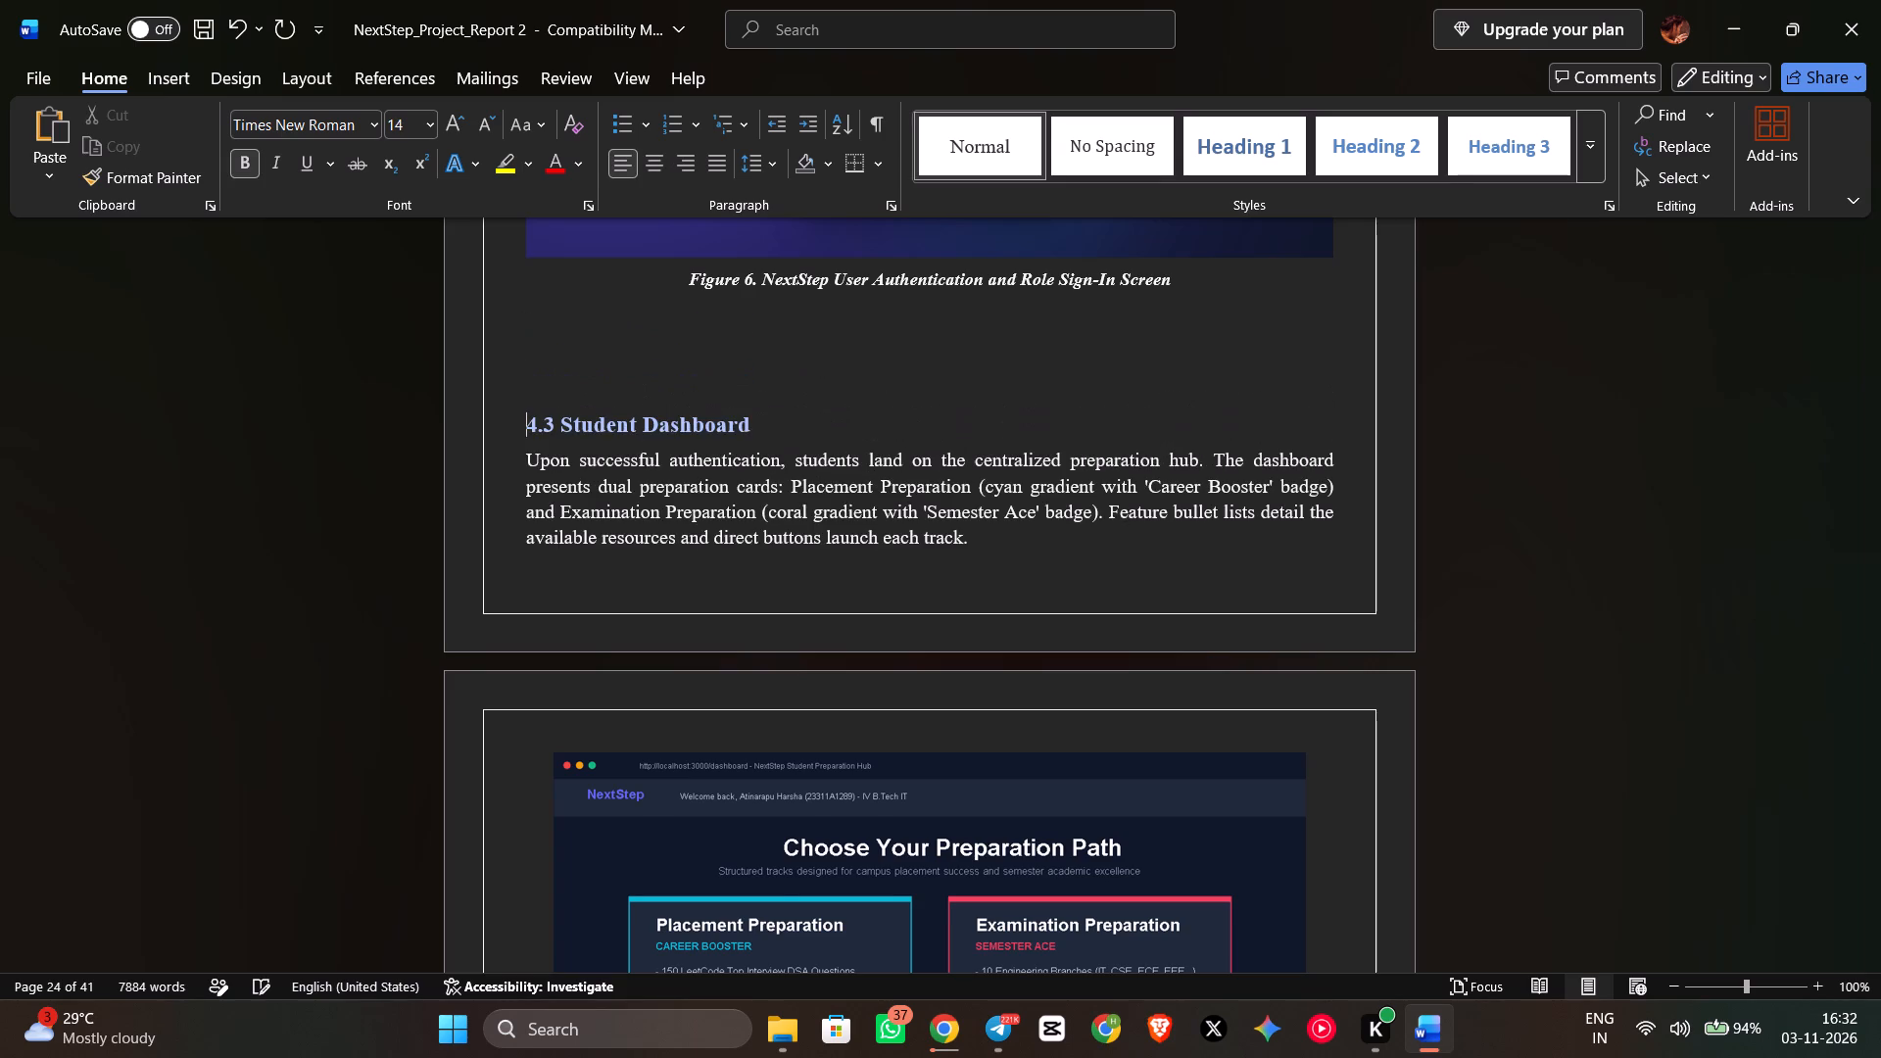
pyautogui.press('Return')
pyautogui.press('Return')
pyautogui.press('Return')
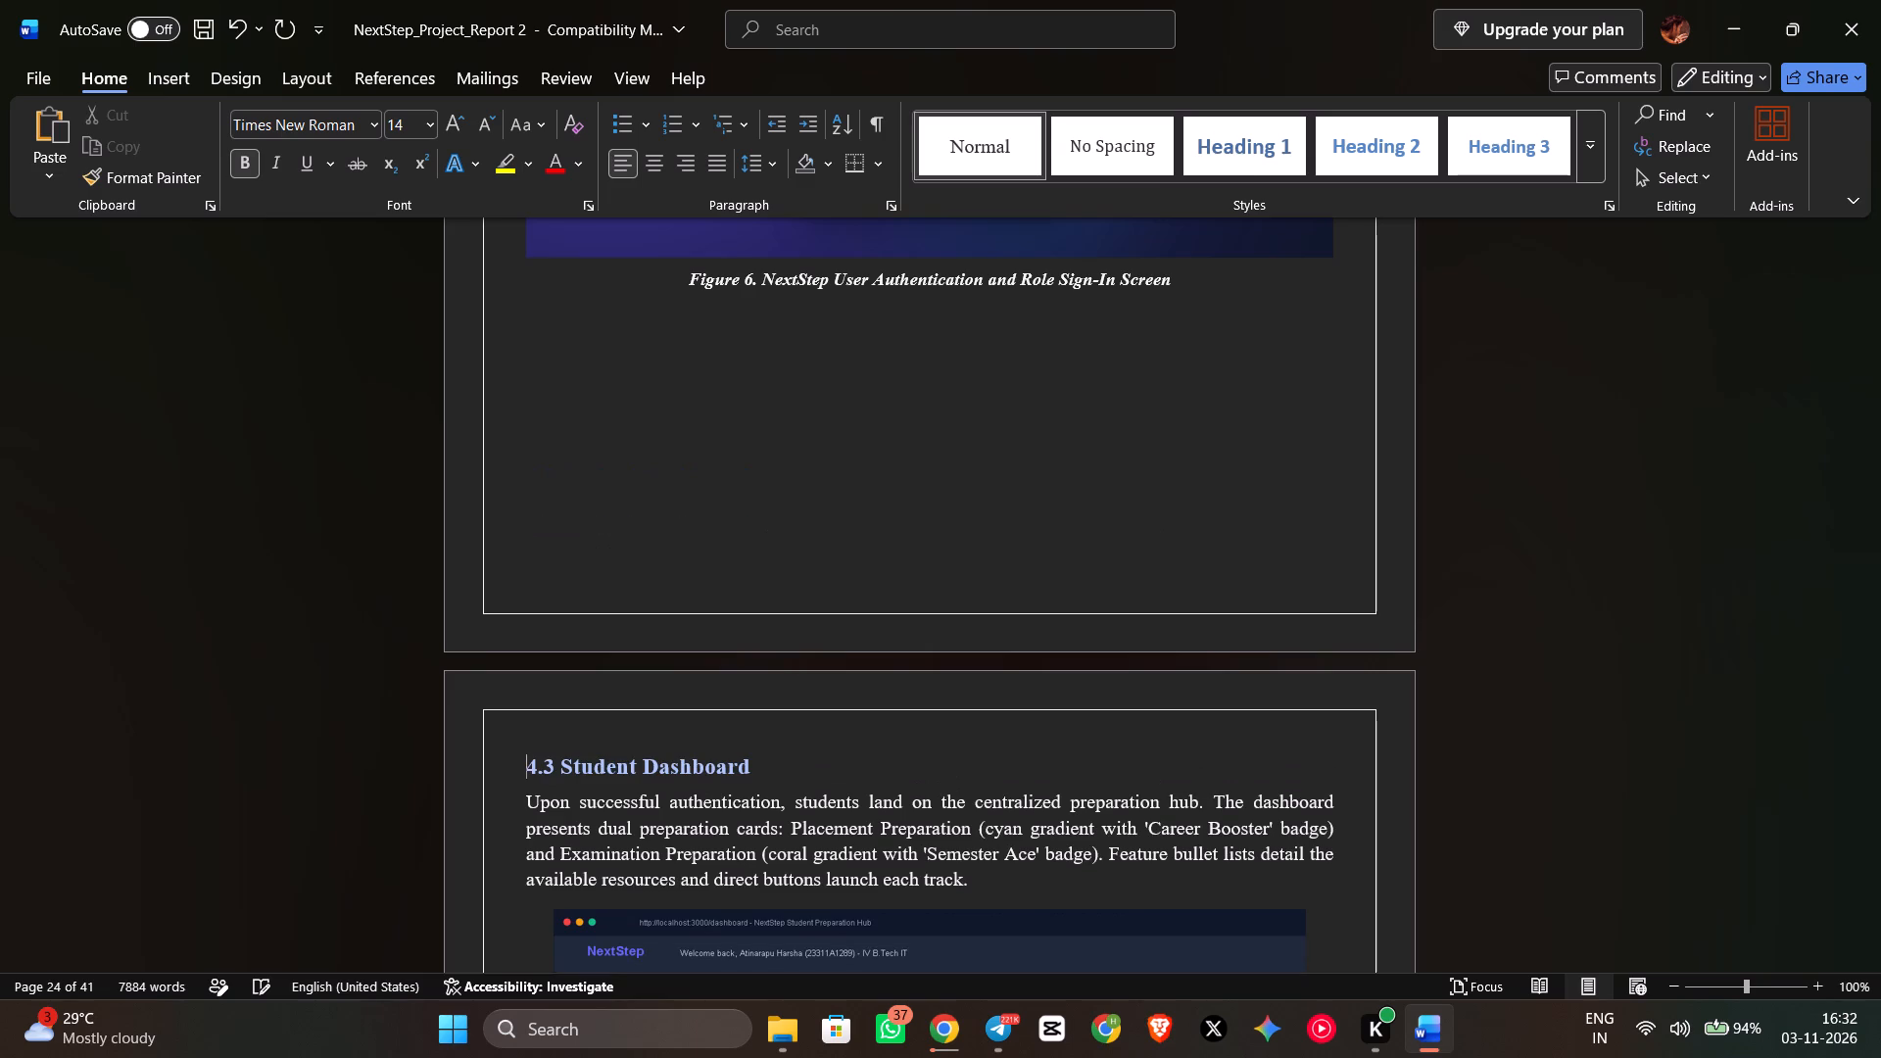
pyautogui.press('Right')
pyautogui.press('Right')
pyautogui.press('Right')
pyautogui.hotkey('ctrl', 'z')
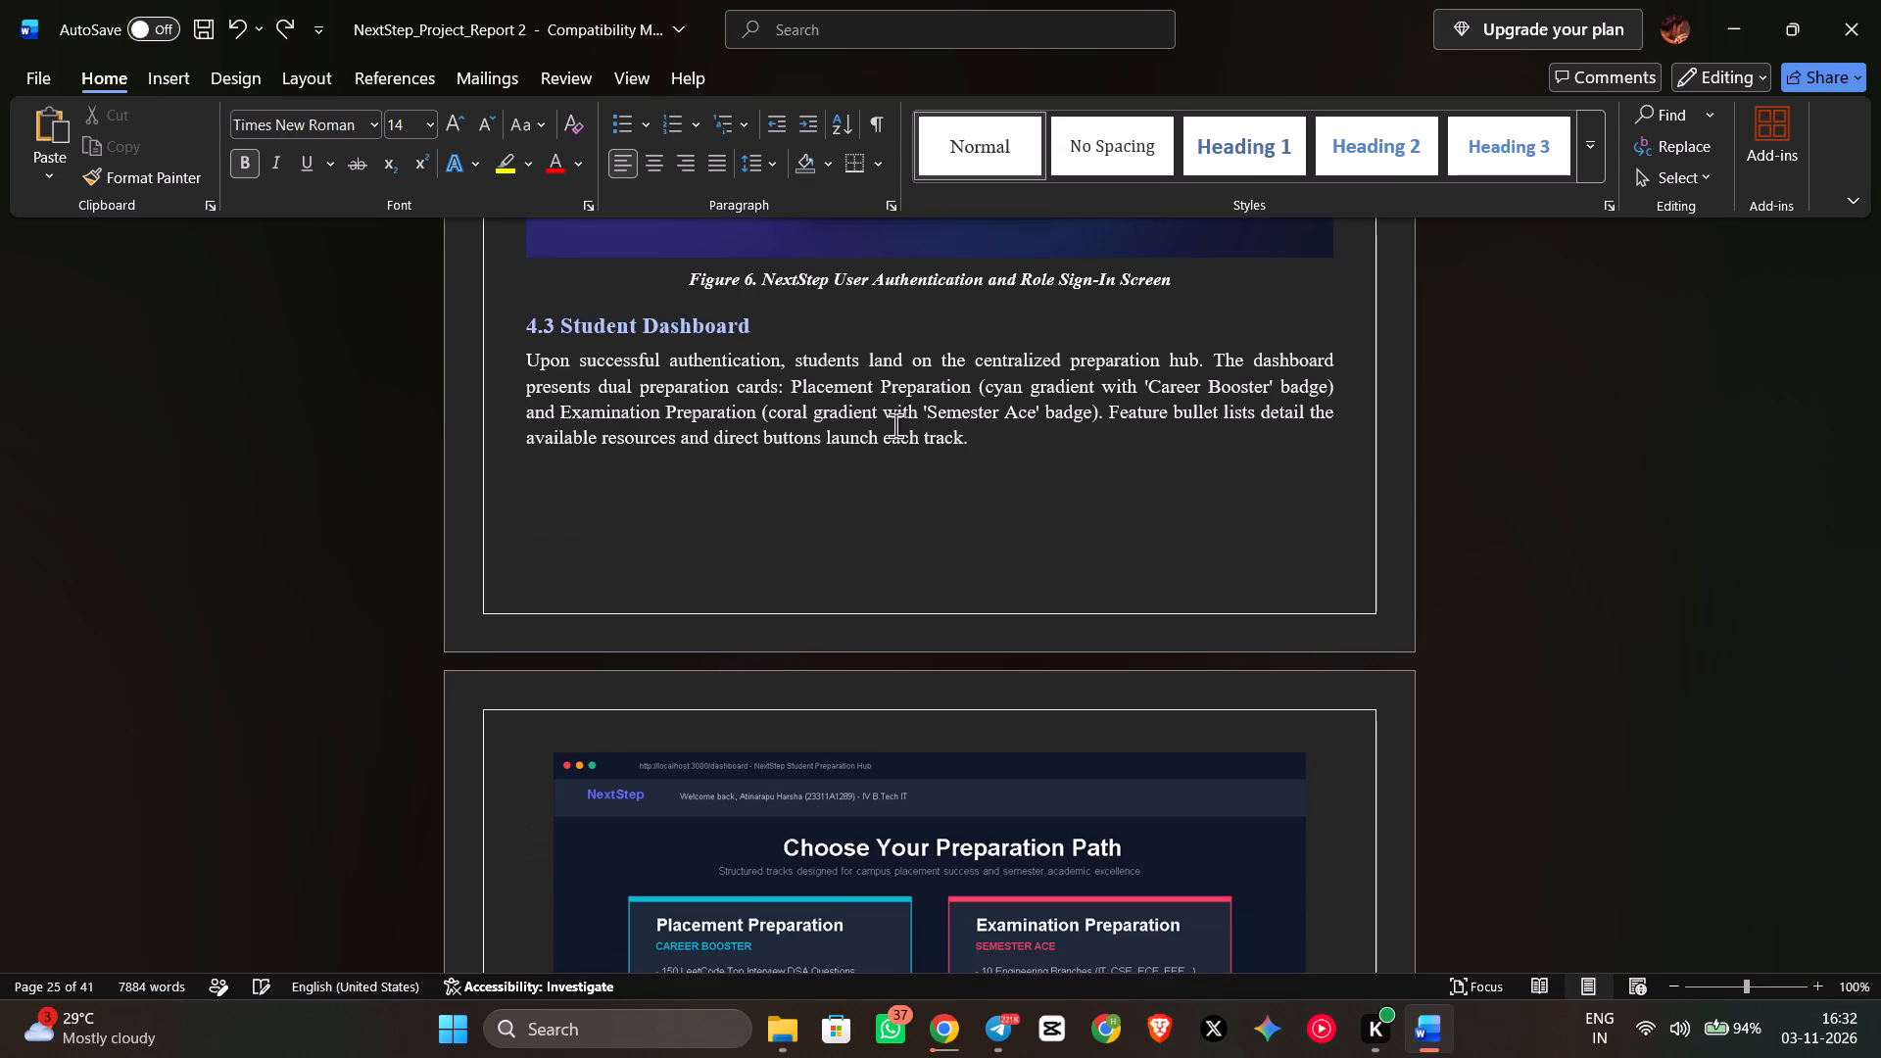
pyautogui.scroll(-5, 973, 529)
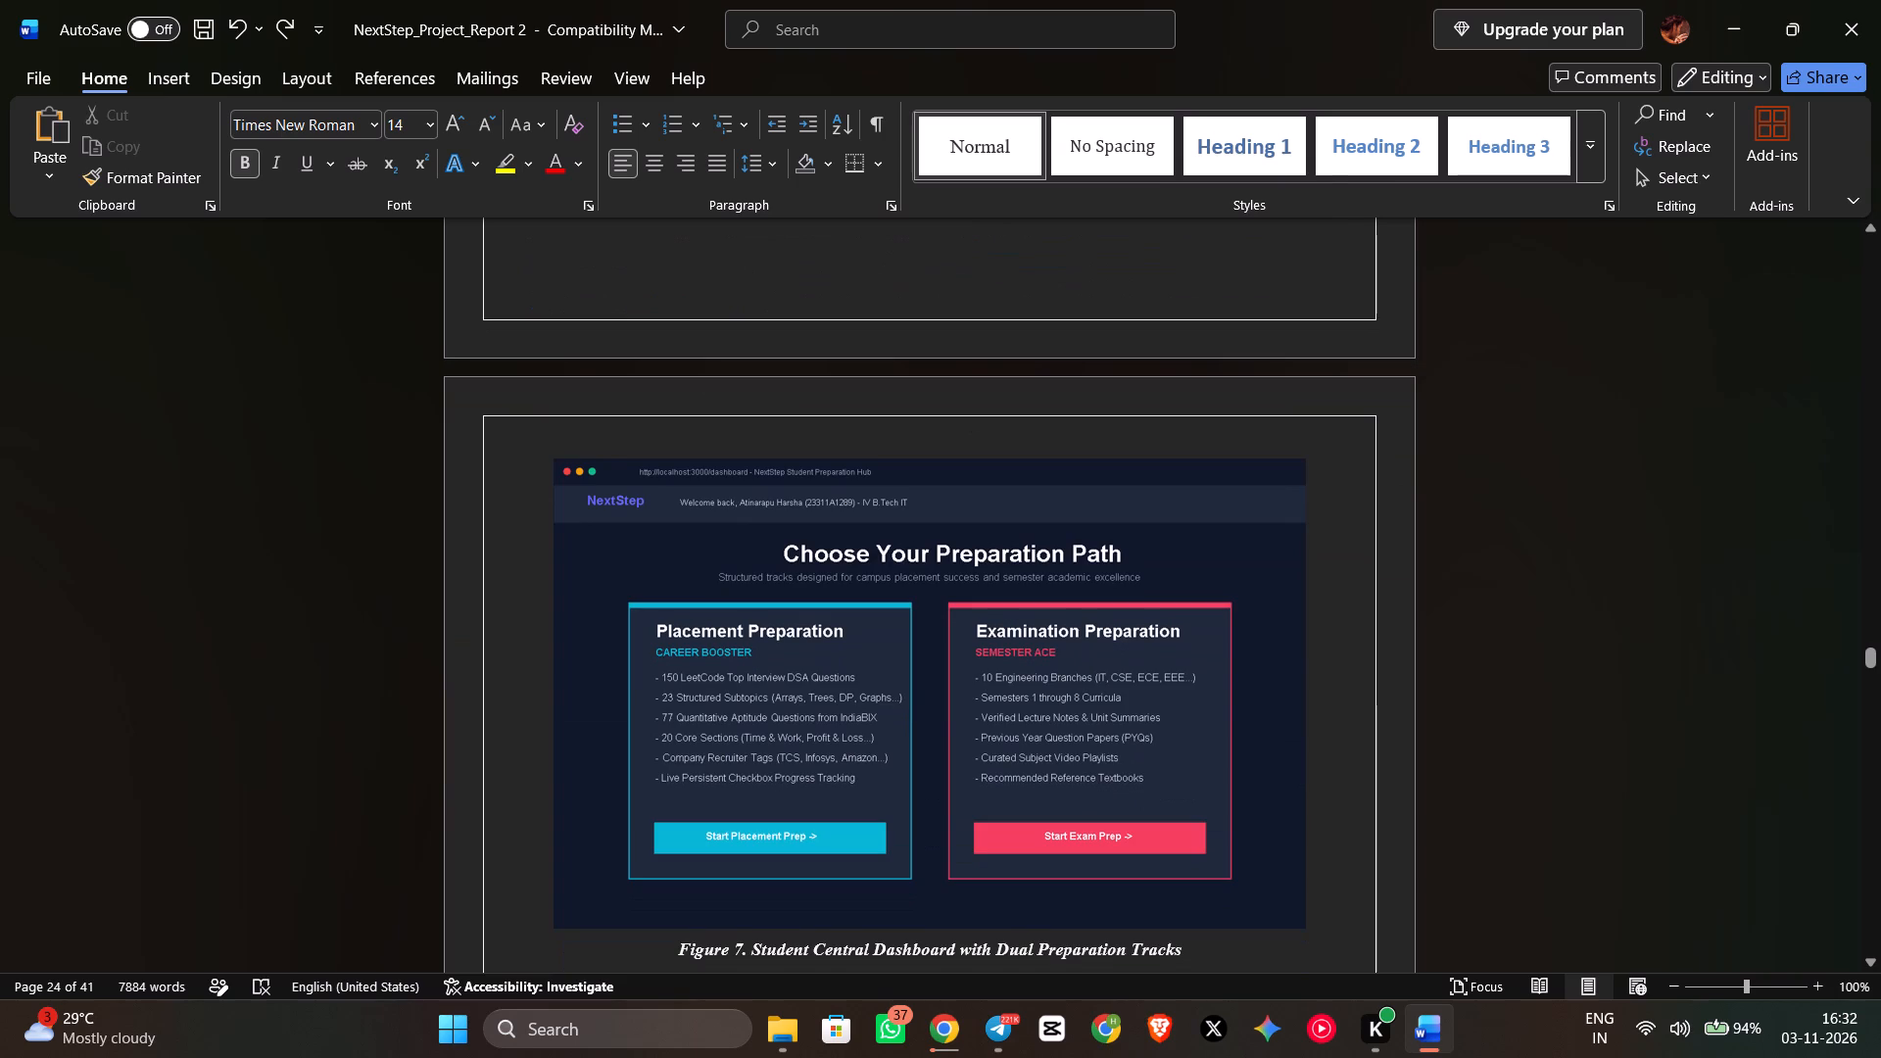
pyautogui.scroll(11, 972, 710)
pyautogui.scroll(-11, 972, 710)
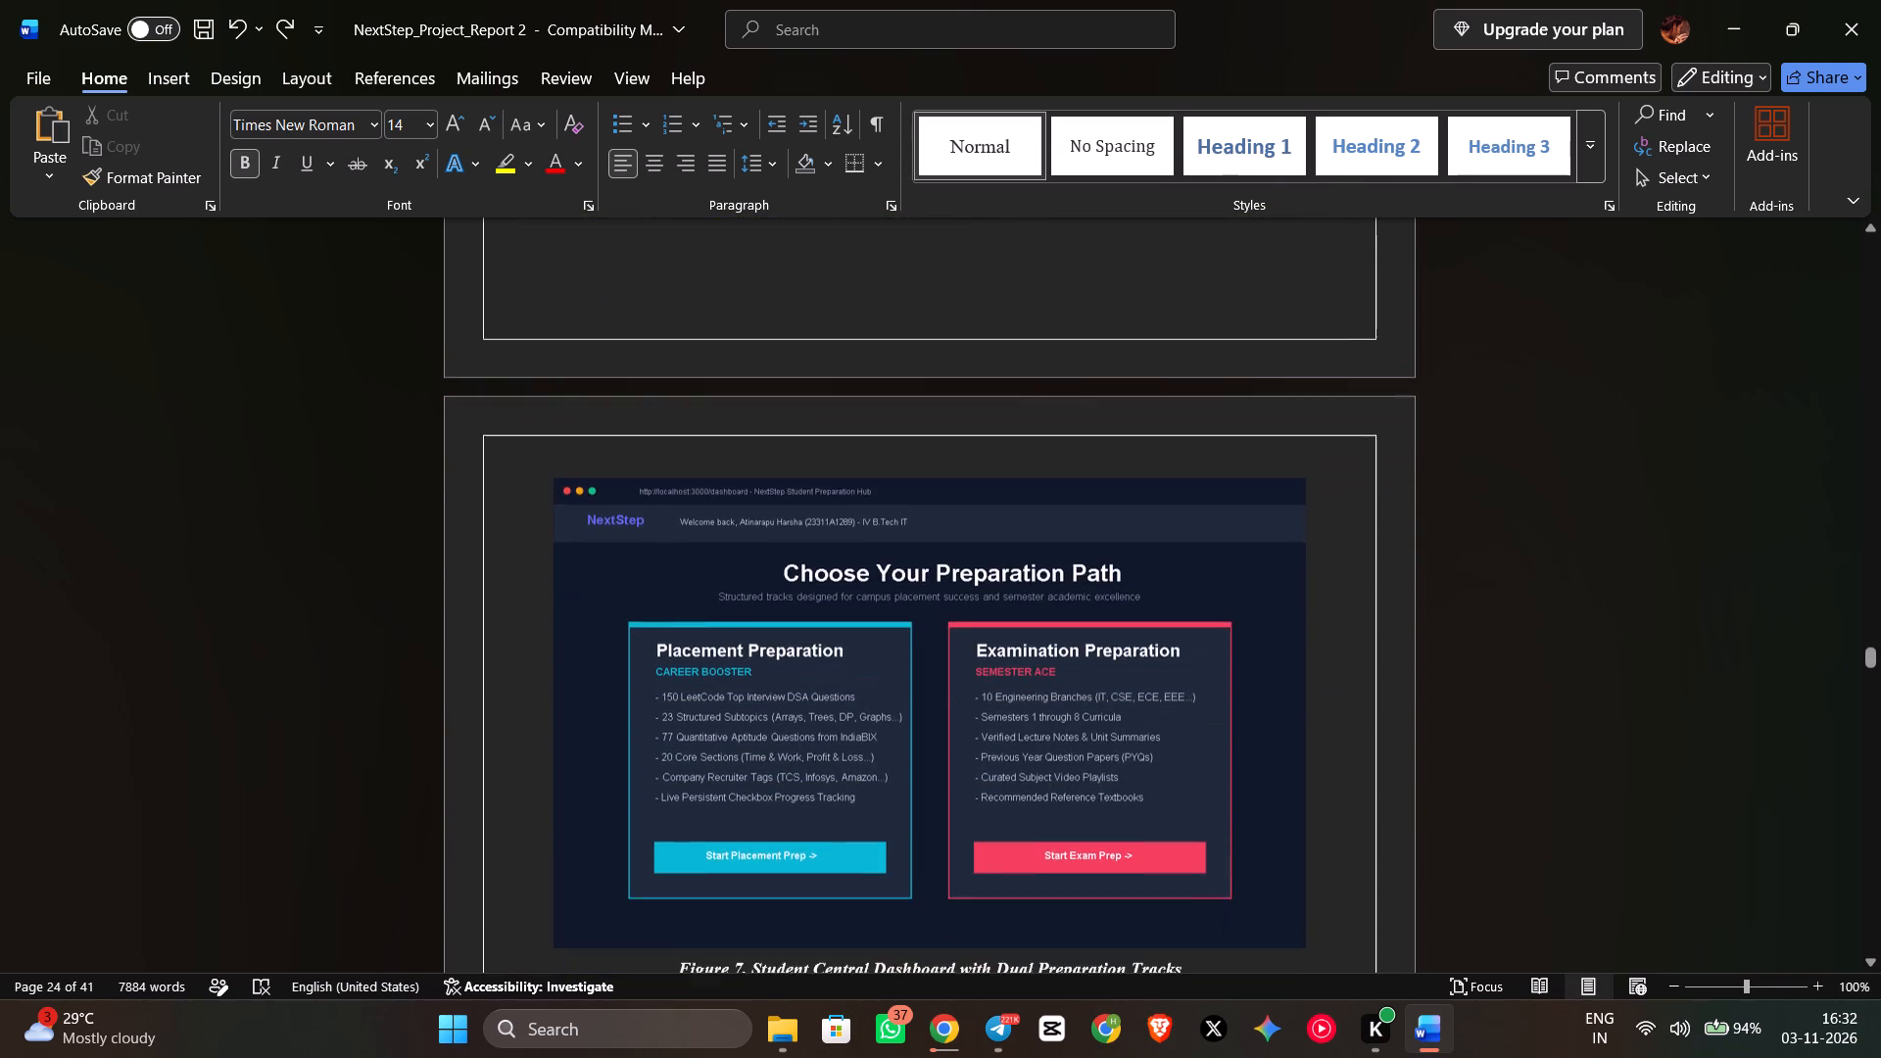
pyautogui.scroll(6, 972, 710)
pyautogui.scroll(-6, 972, 710)
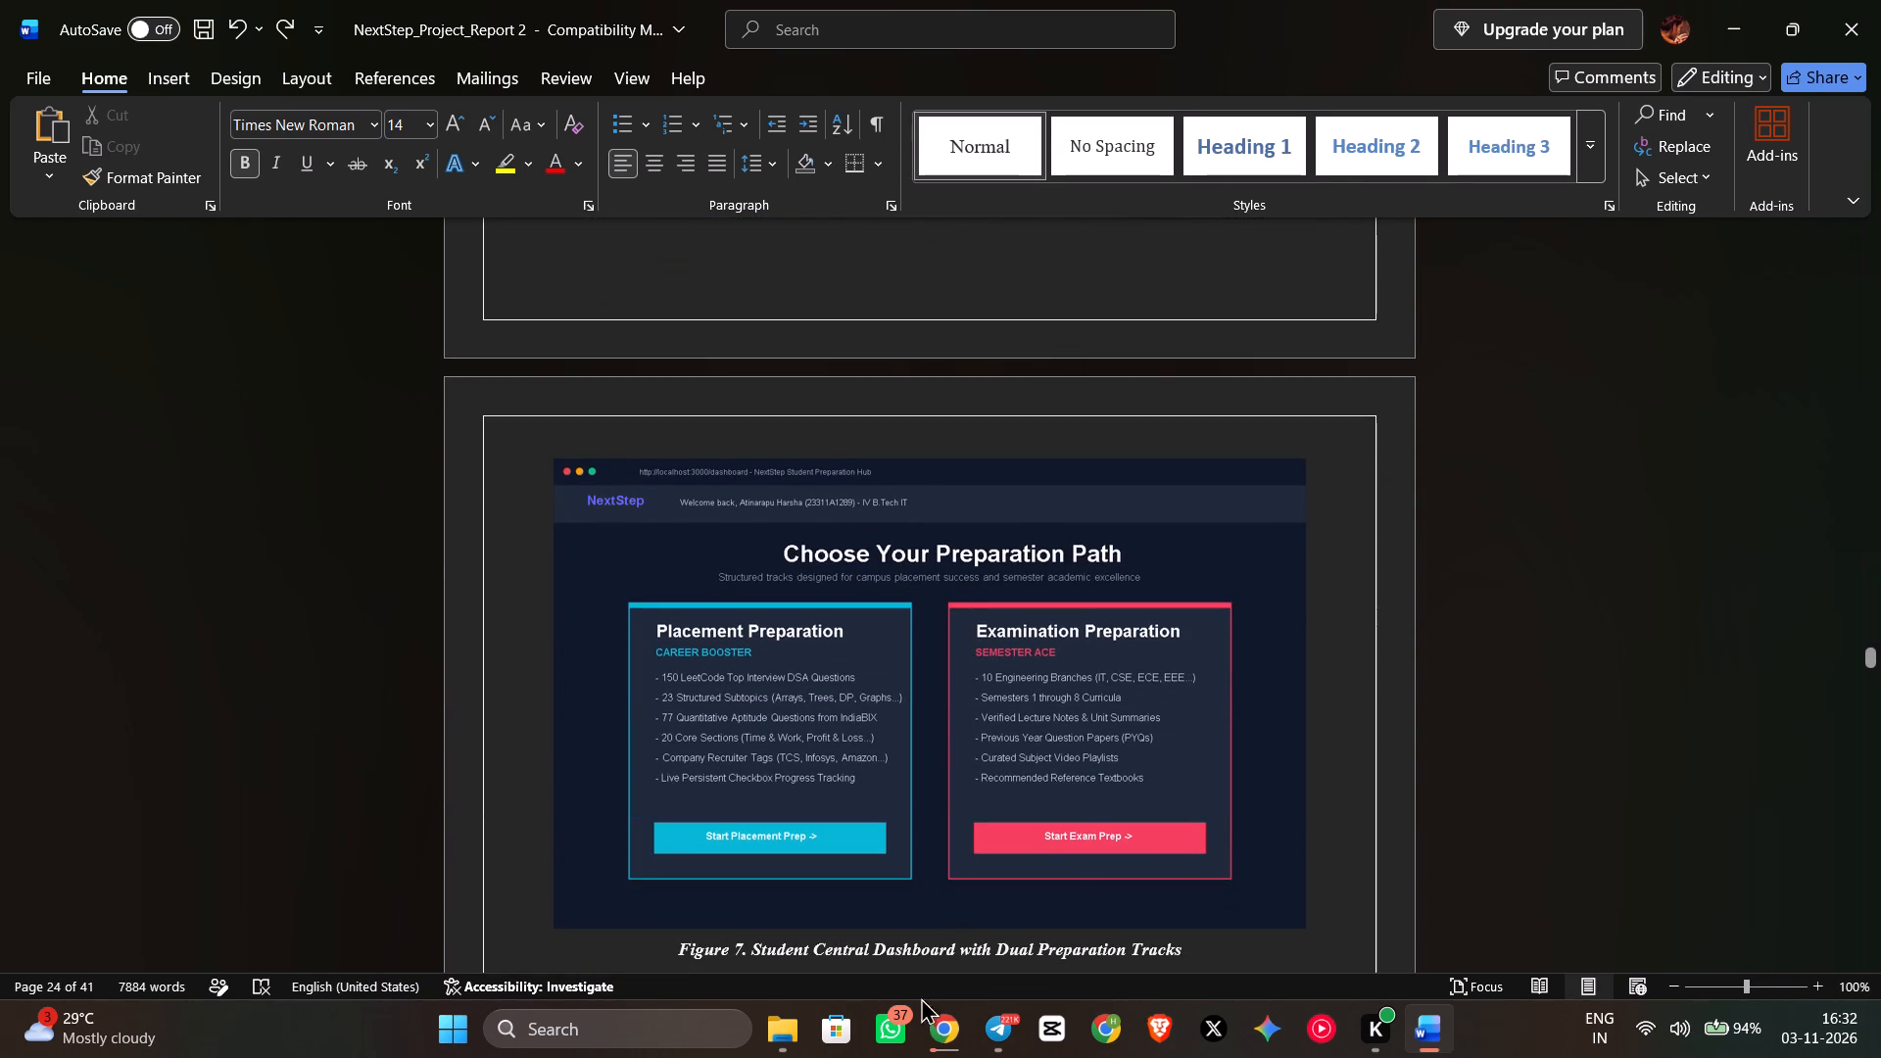
pyautogui.scroll(-2, 851, 538)
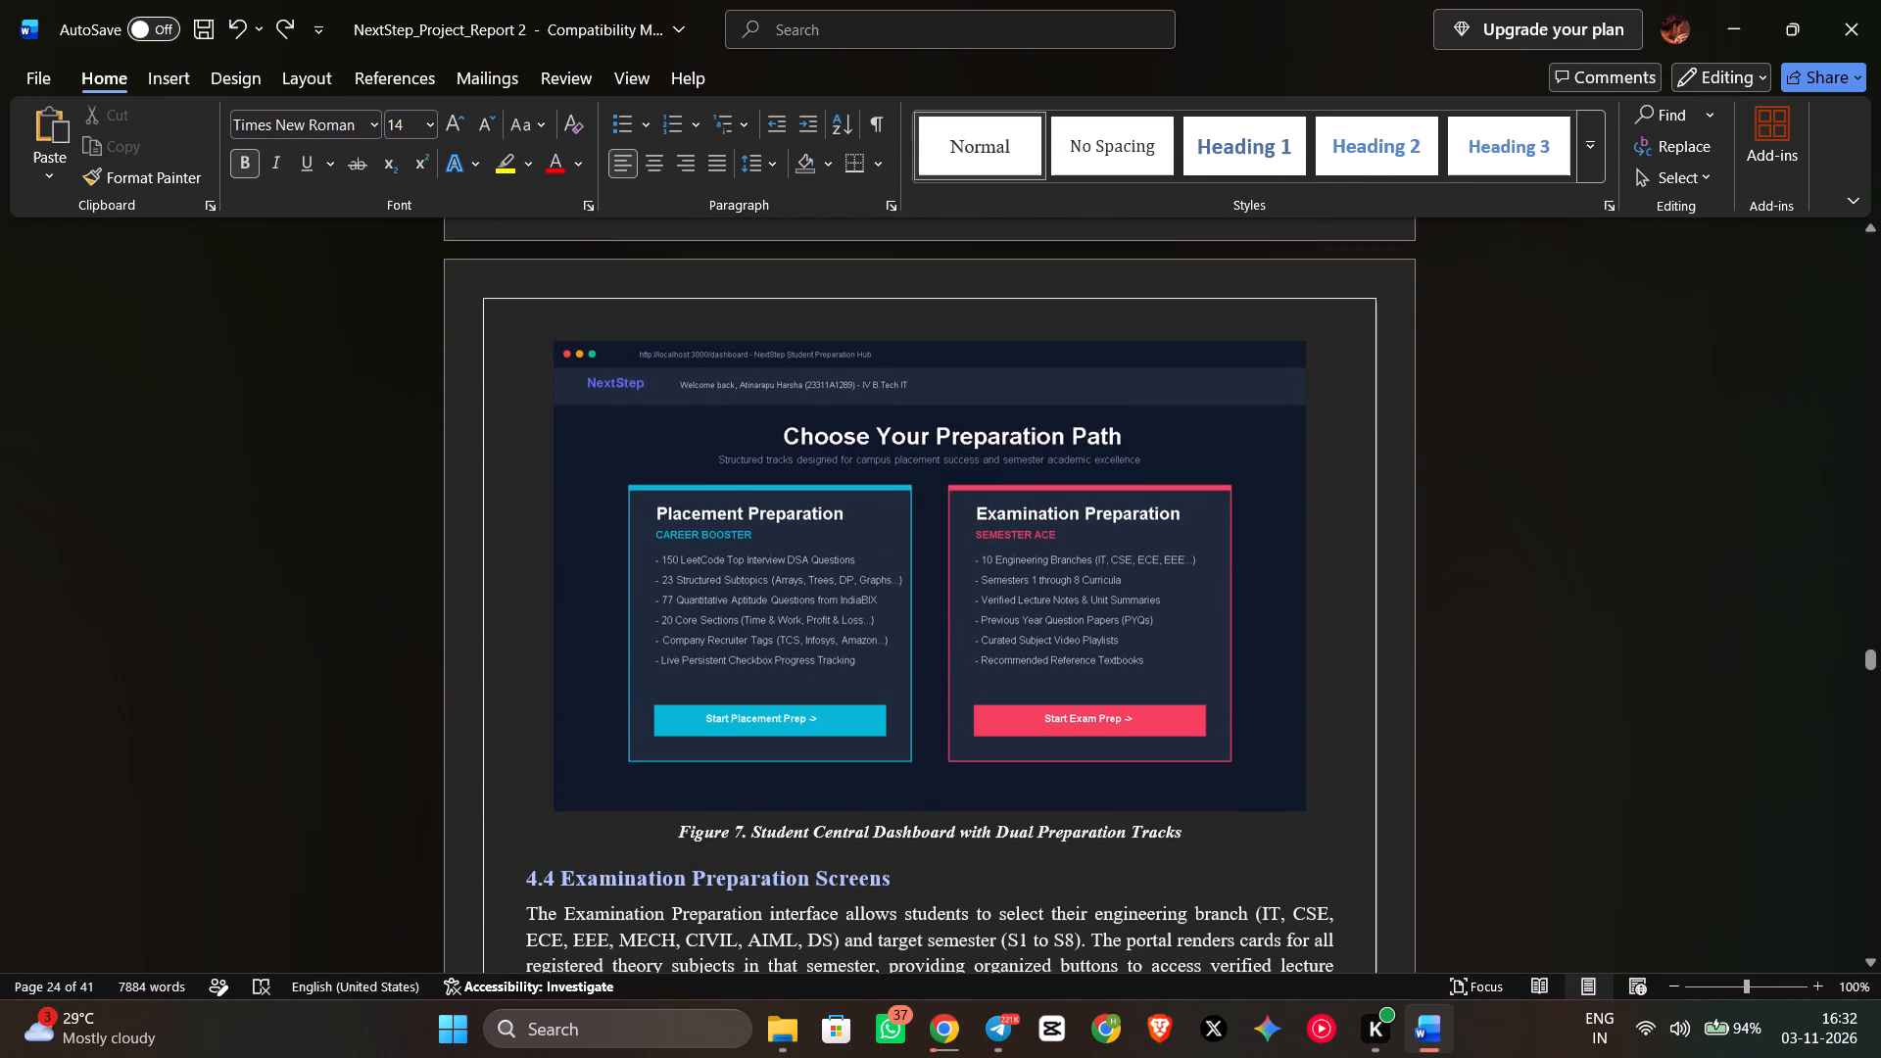
pyautogui.click(803, 1028)
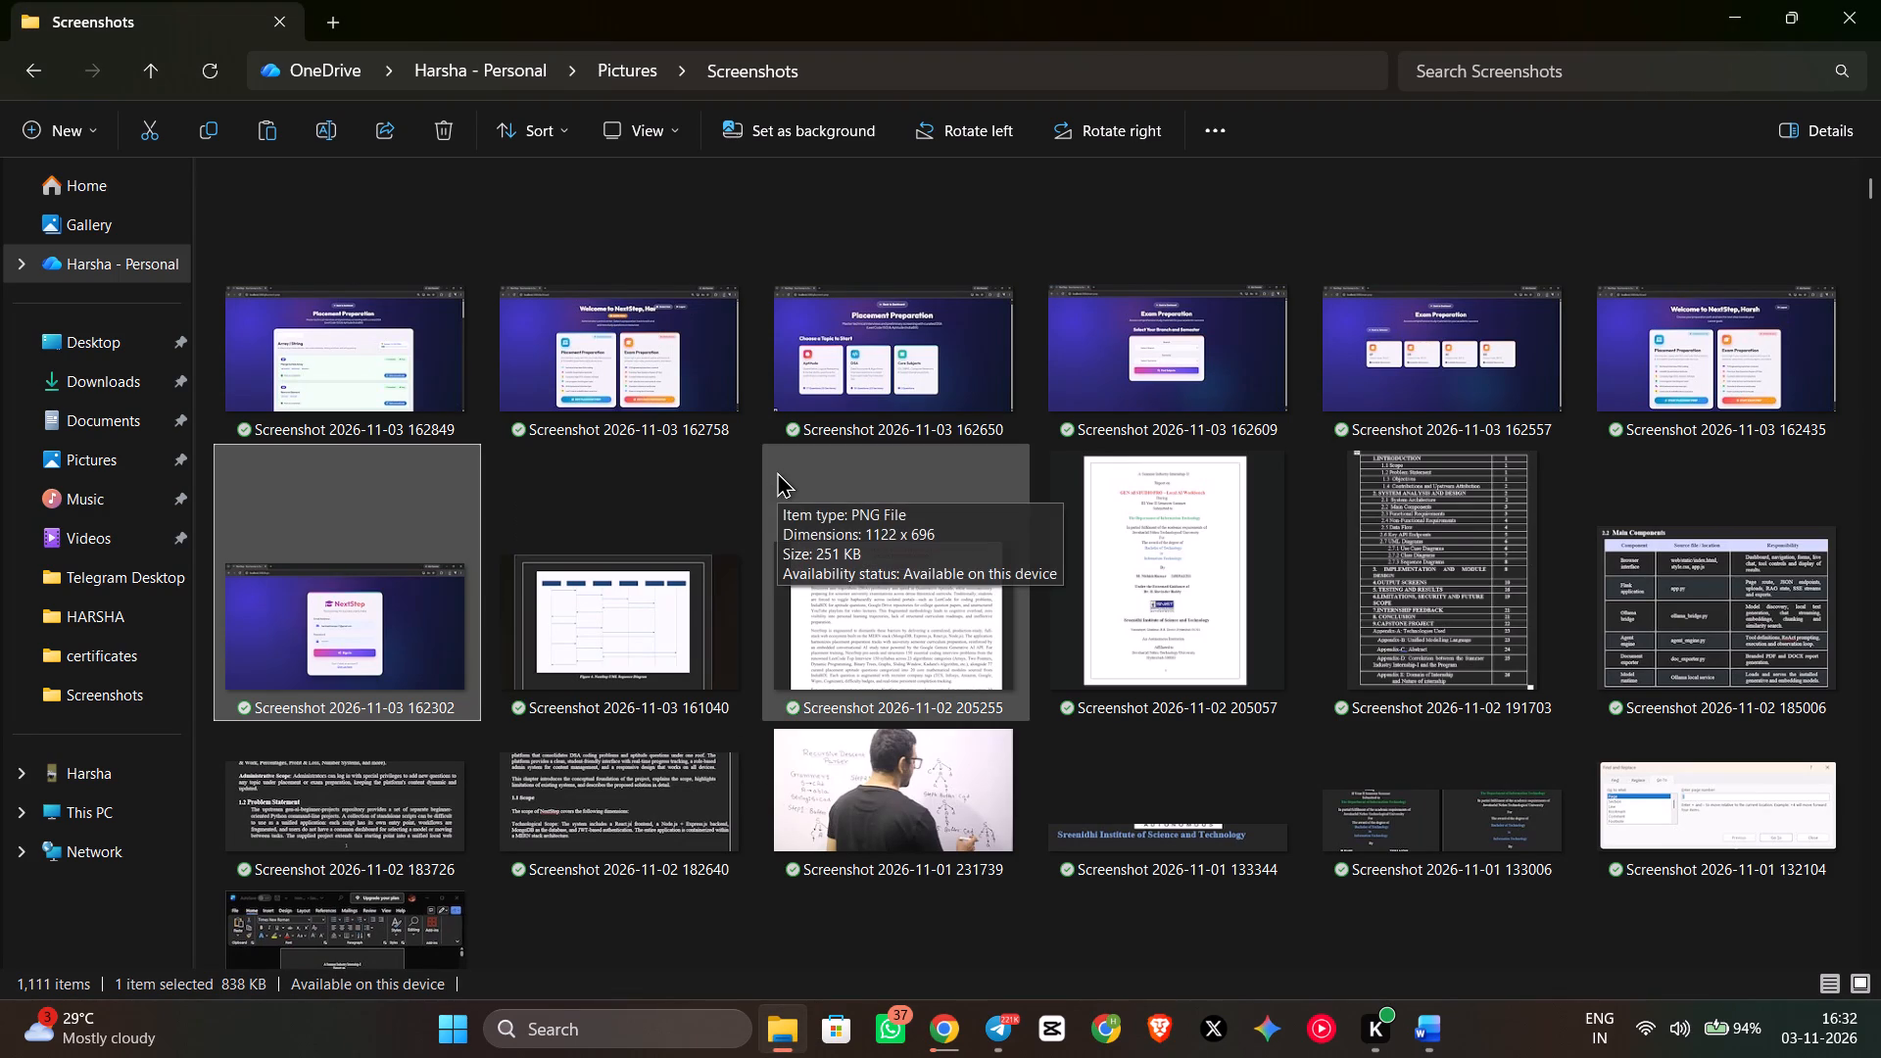
pyautogui.doubleClick(1699, 250)
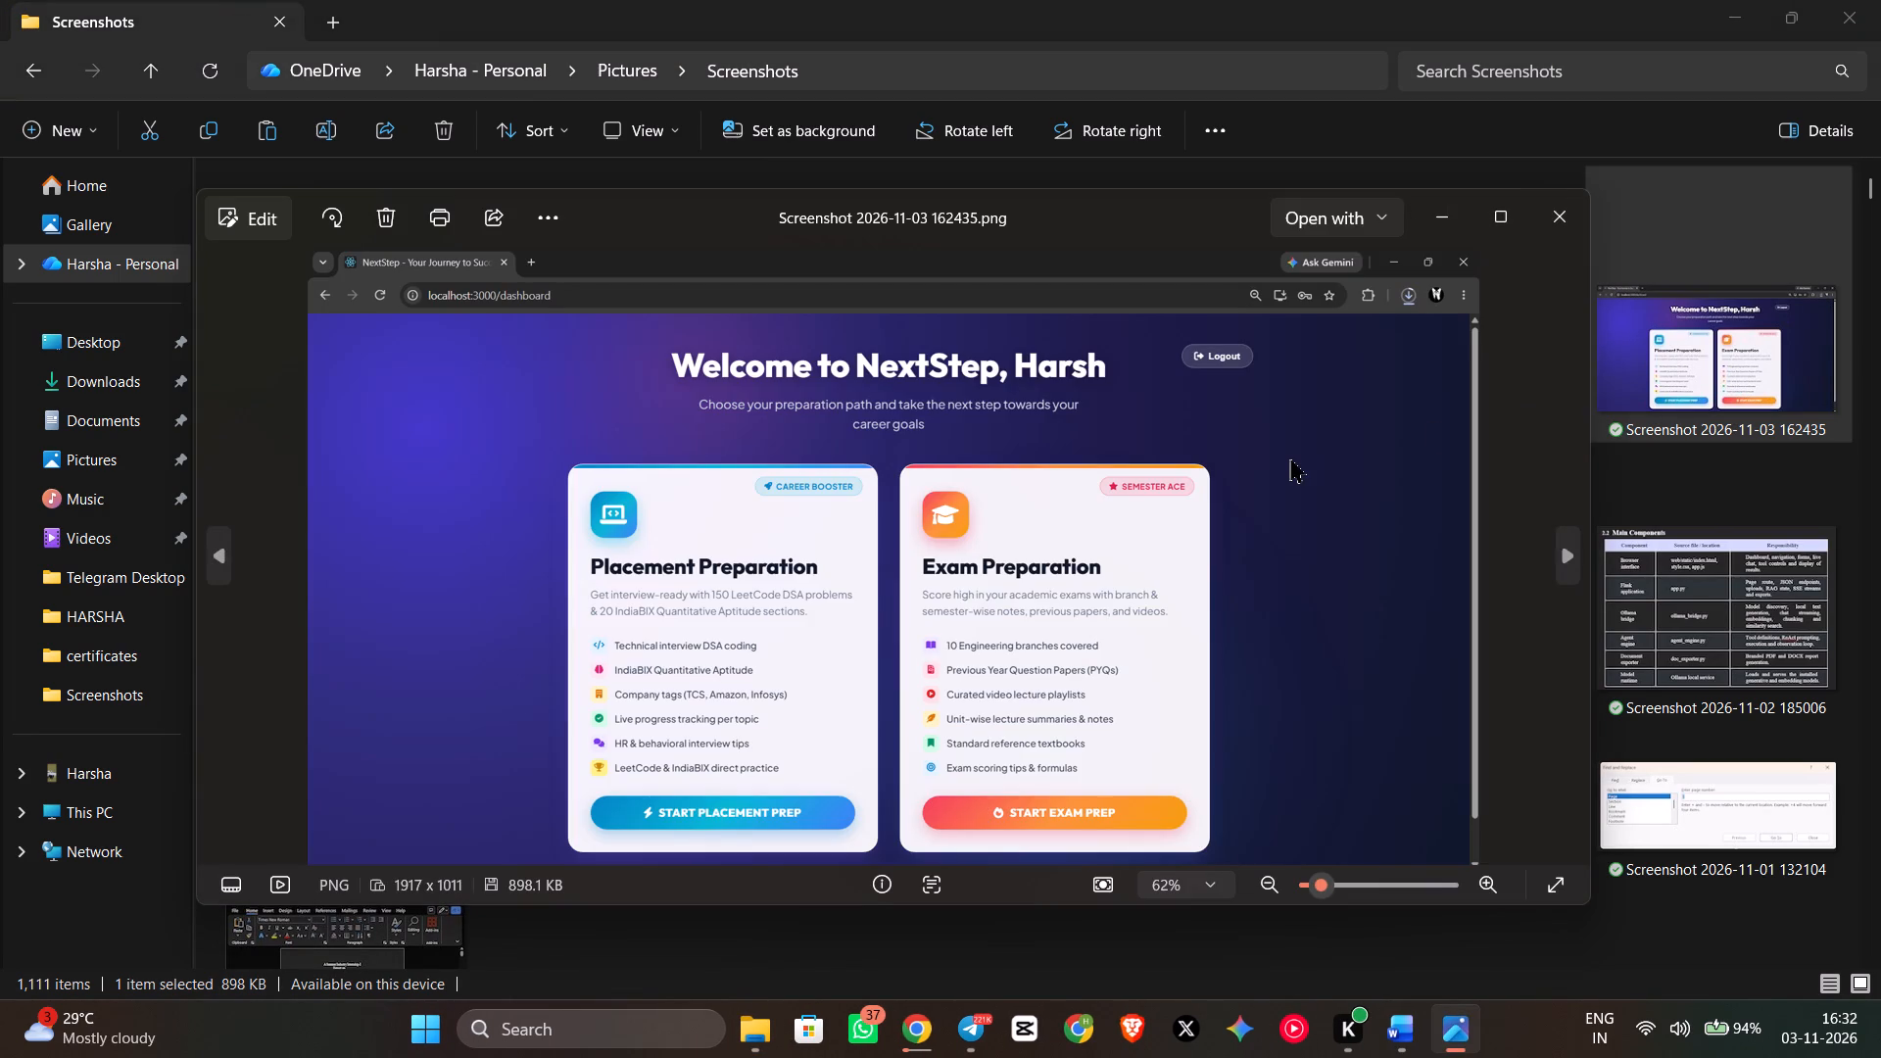
pyautogui.click(1539, 206)
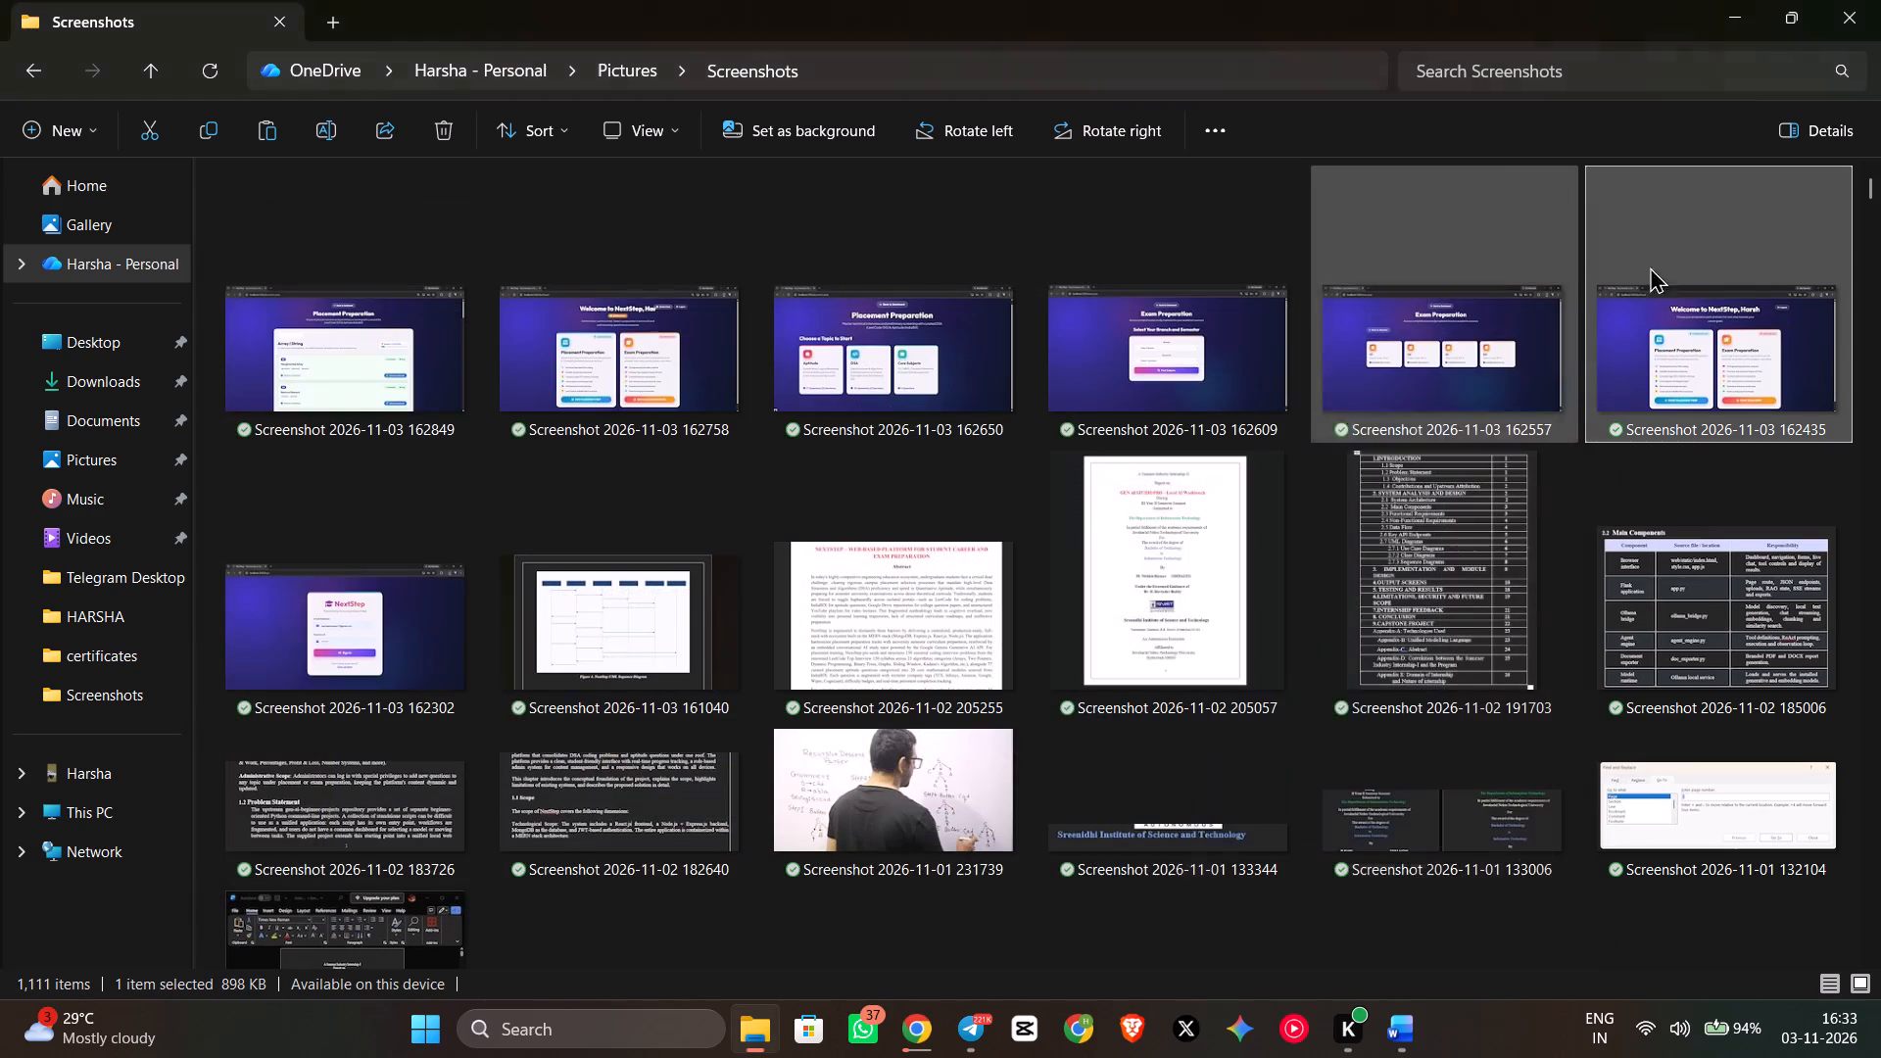
pyautogui.rightClick(1708, 302)
pyautogui.click(1443, 40)
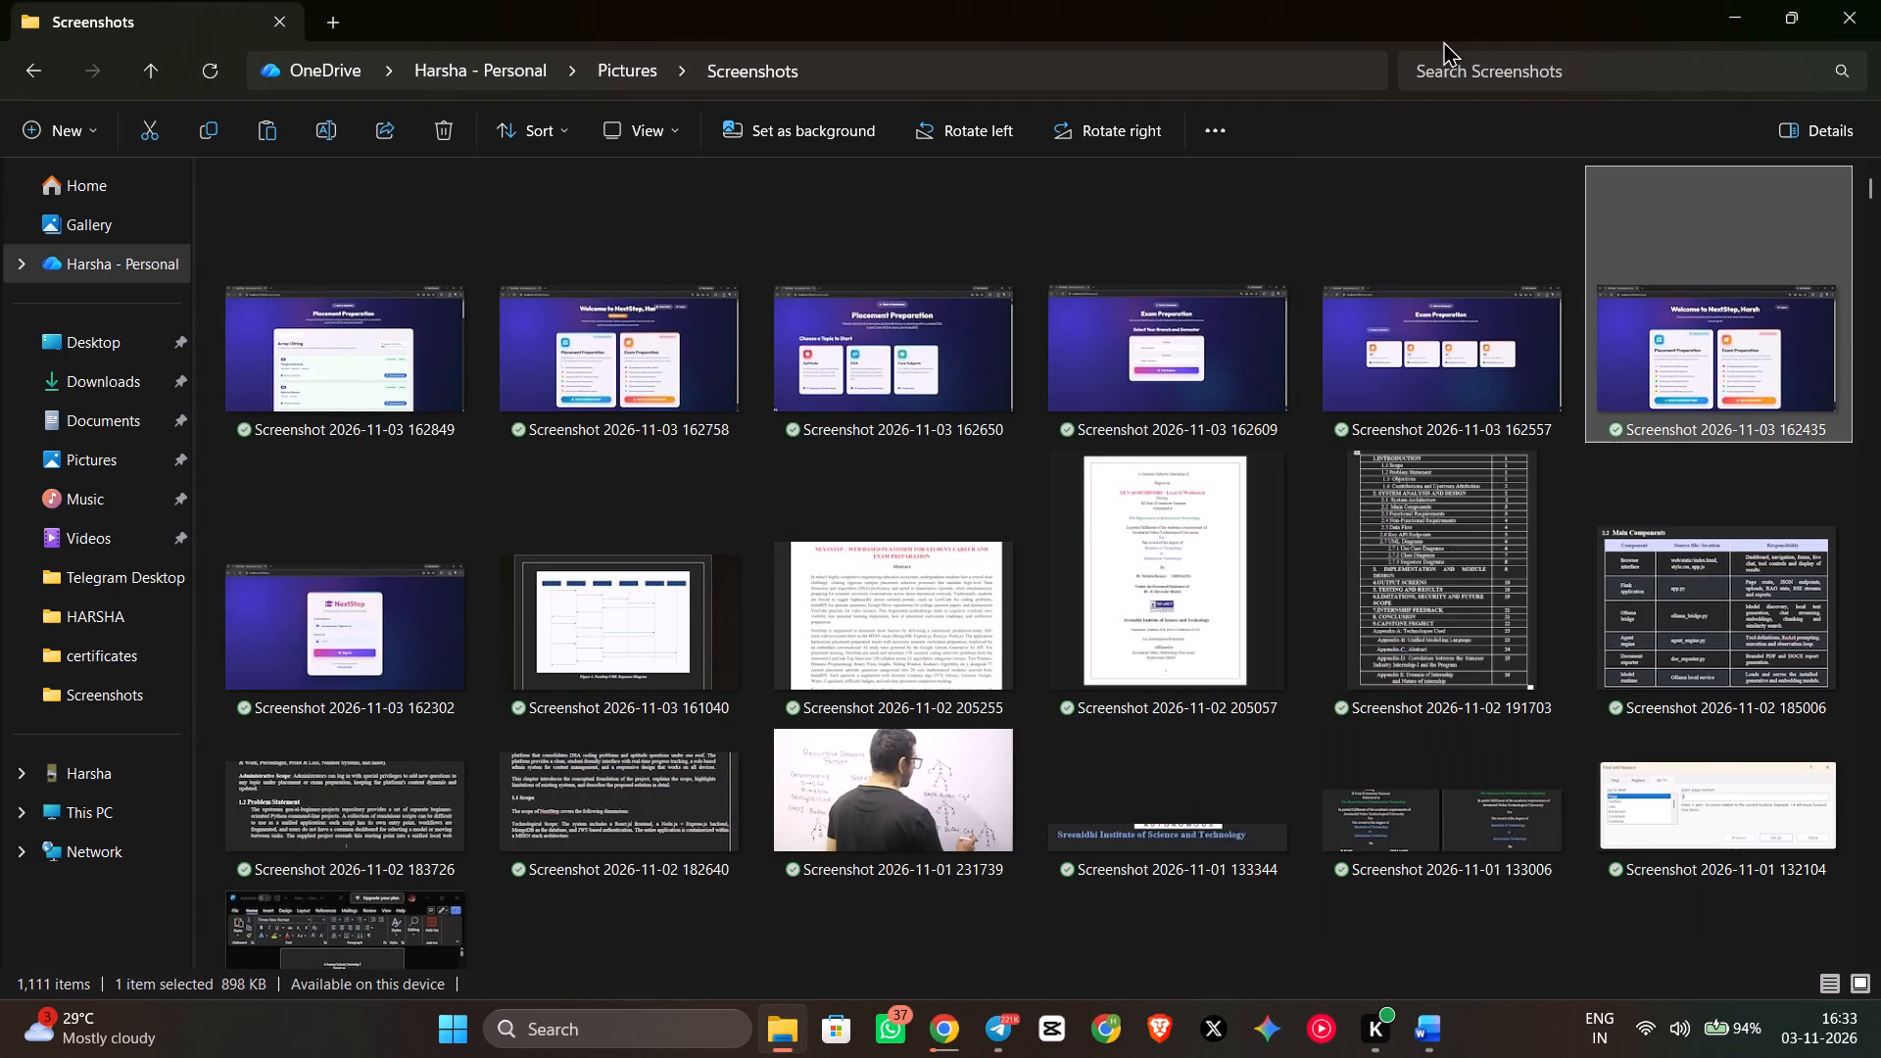
pyautogui.click(1412, 1016)
pyautogui.click(999, 623)
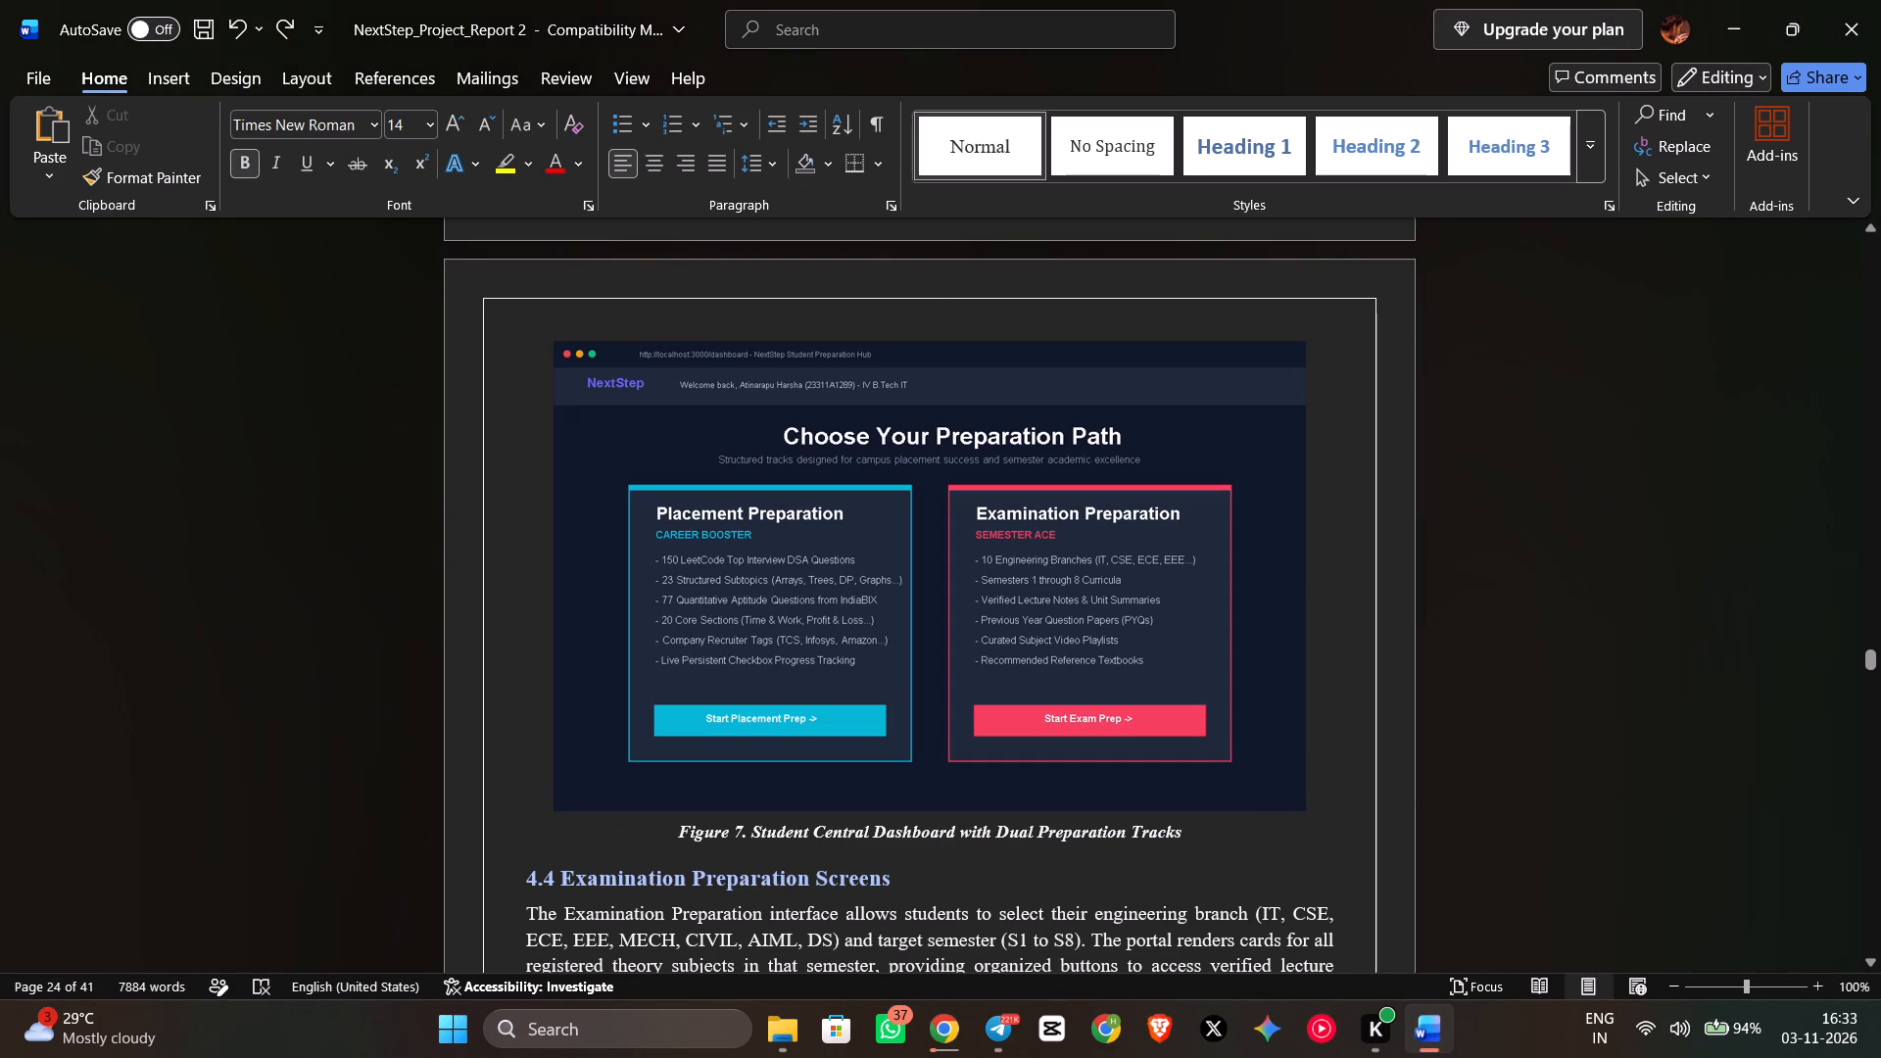
pyautogui.press('Delete')
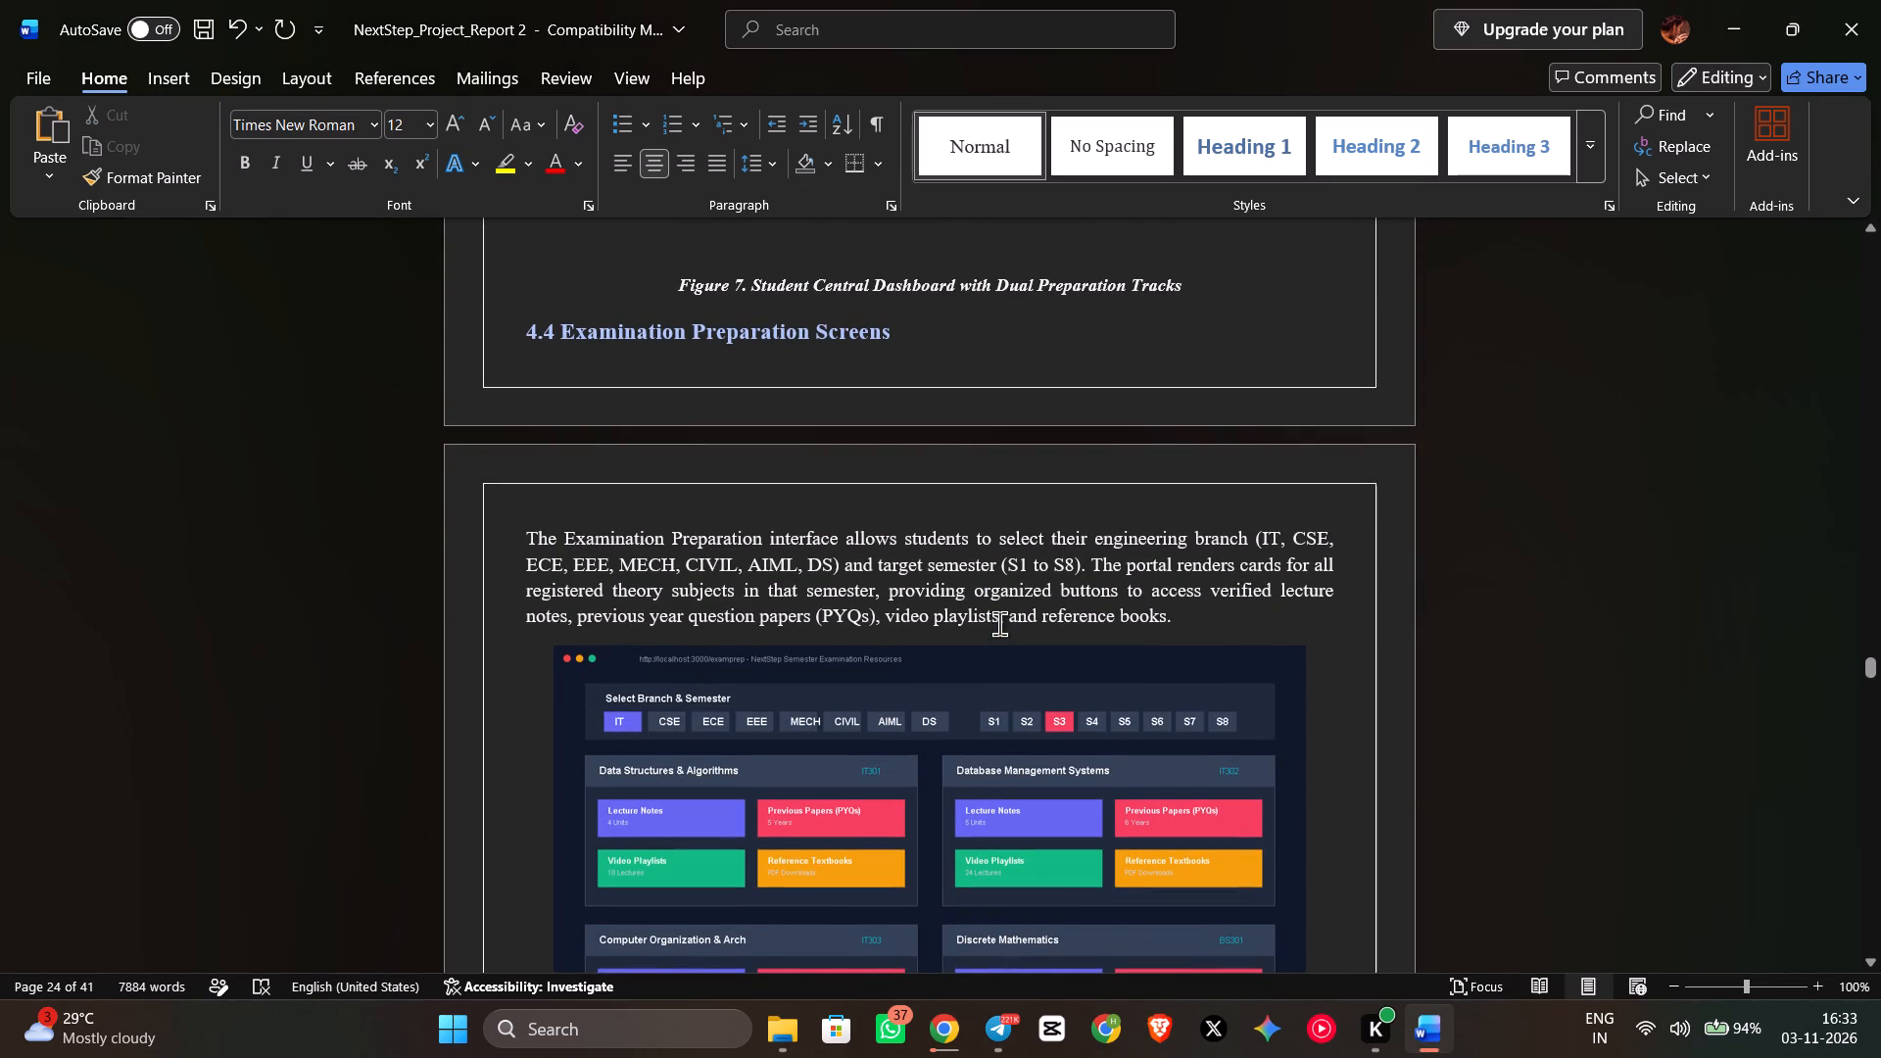
pyautogui.hotkey('ctrl', 'v')
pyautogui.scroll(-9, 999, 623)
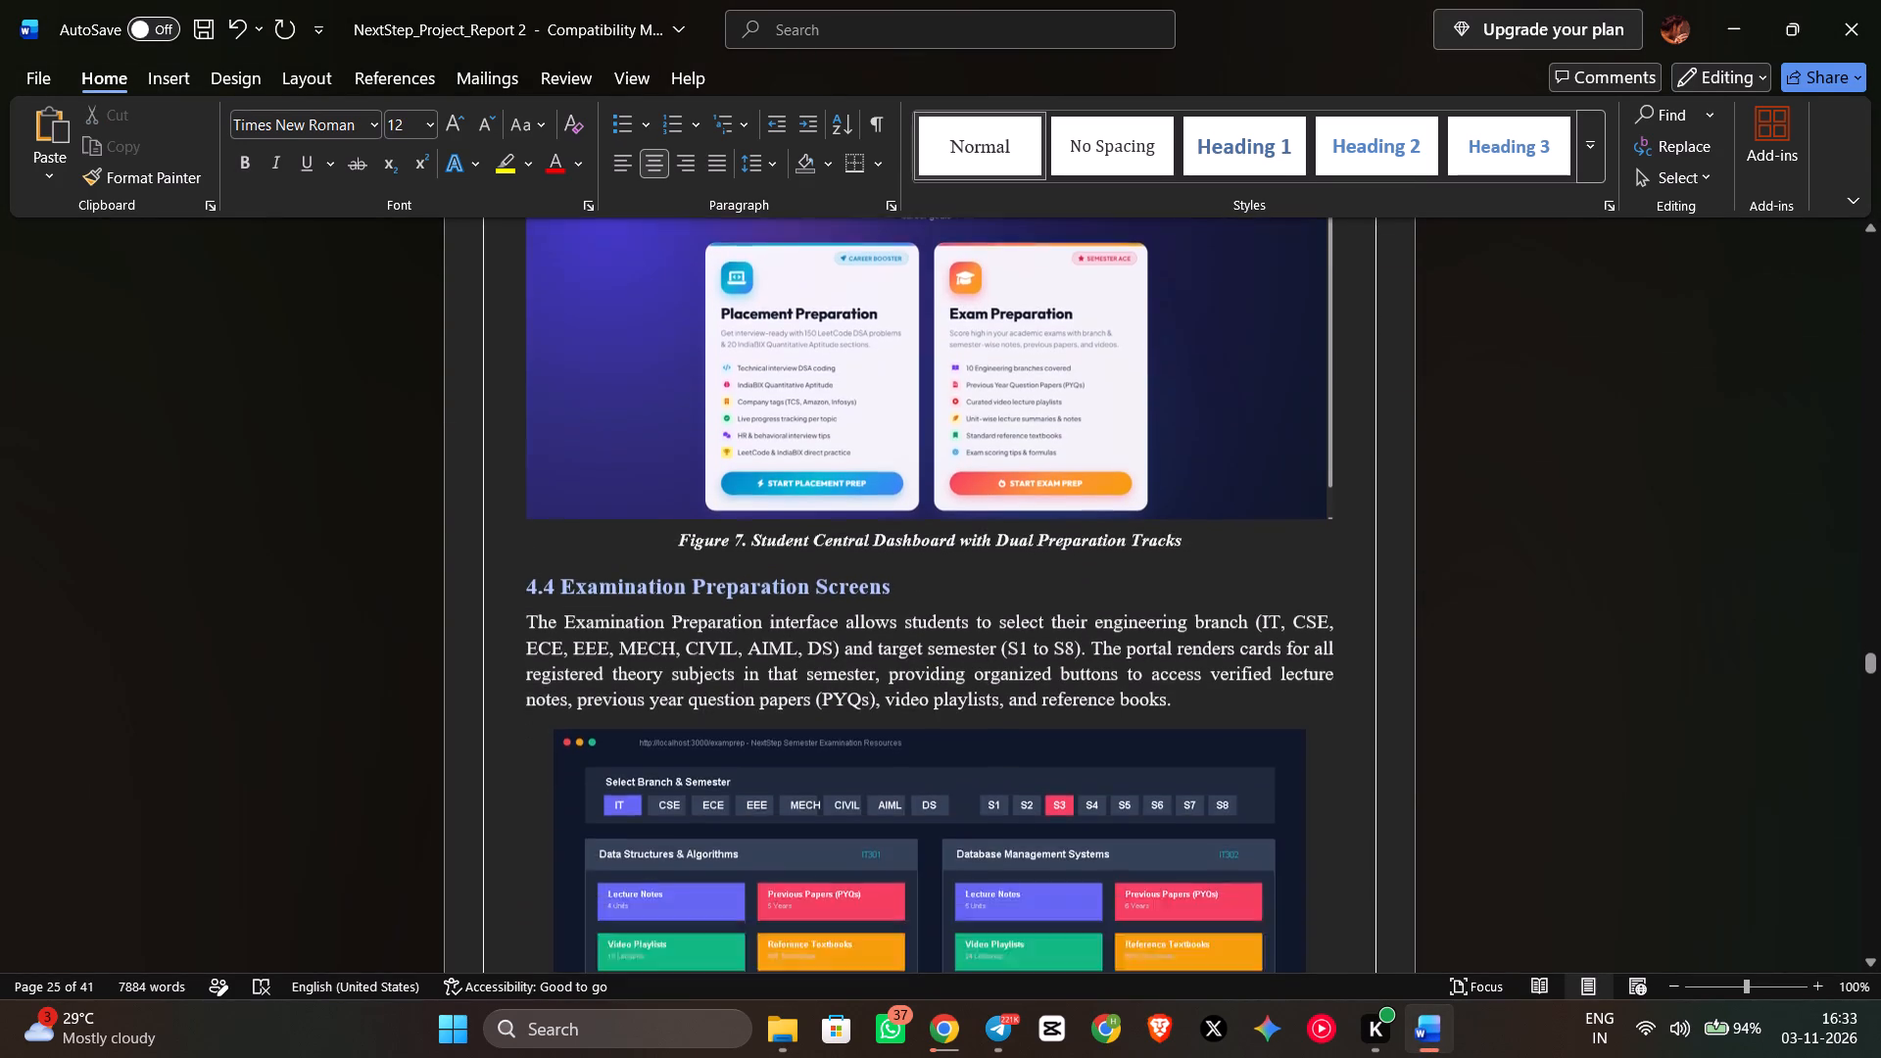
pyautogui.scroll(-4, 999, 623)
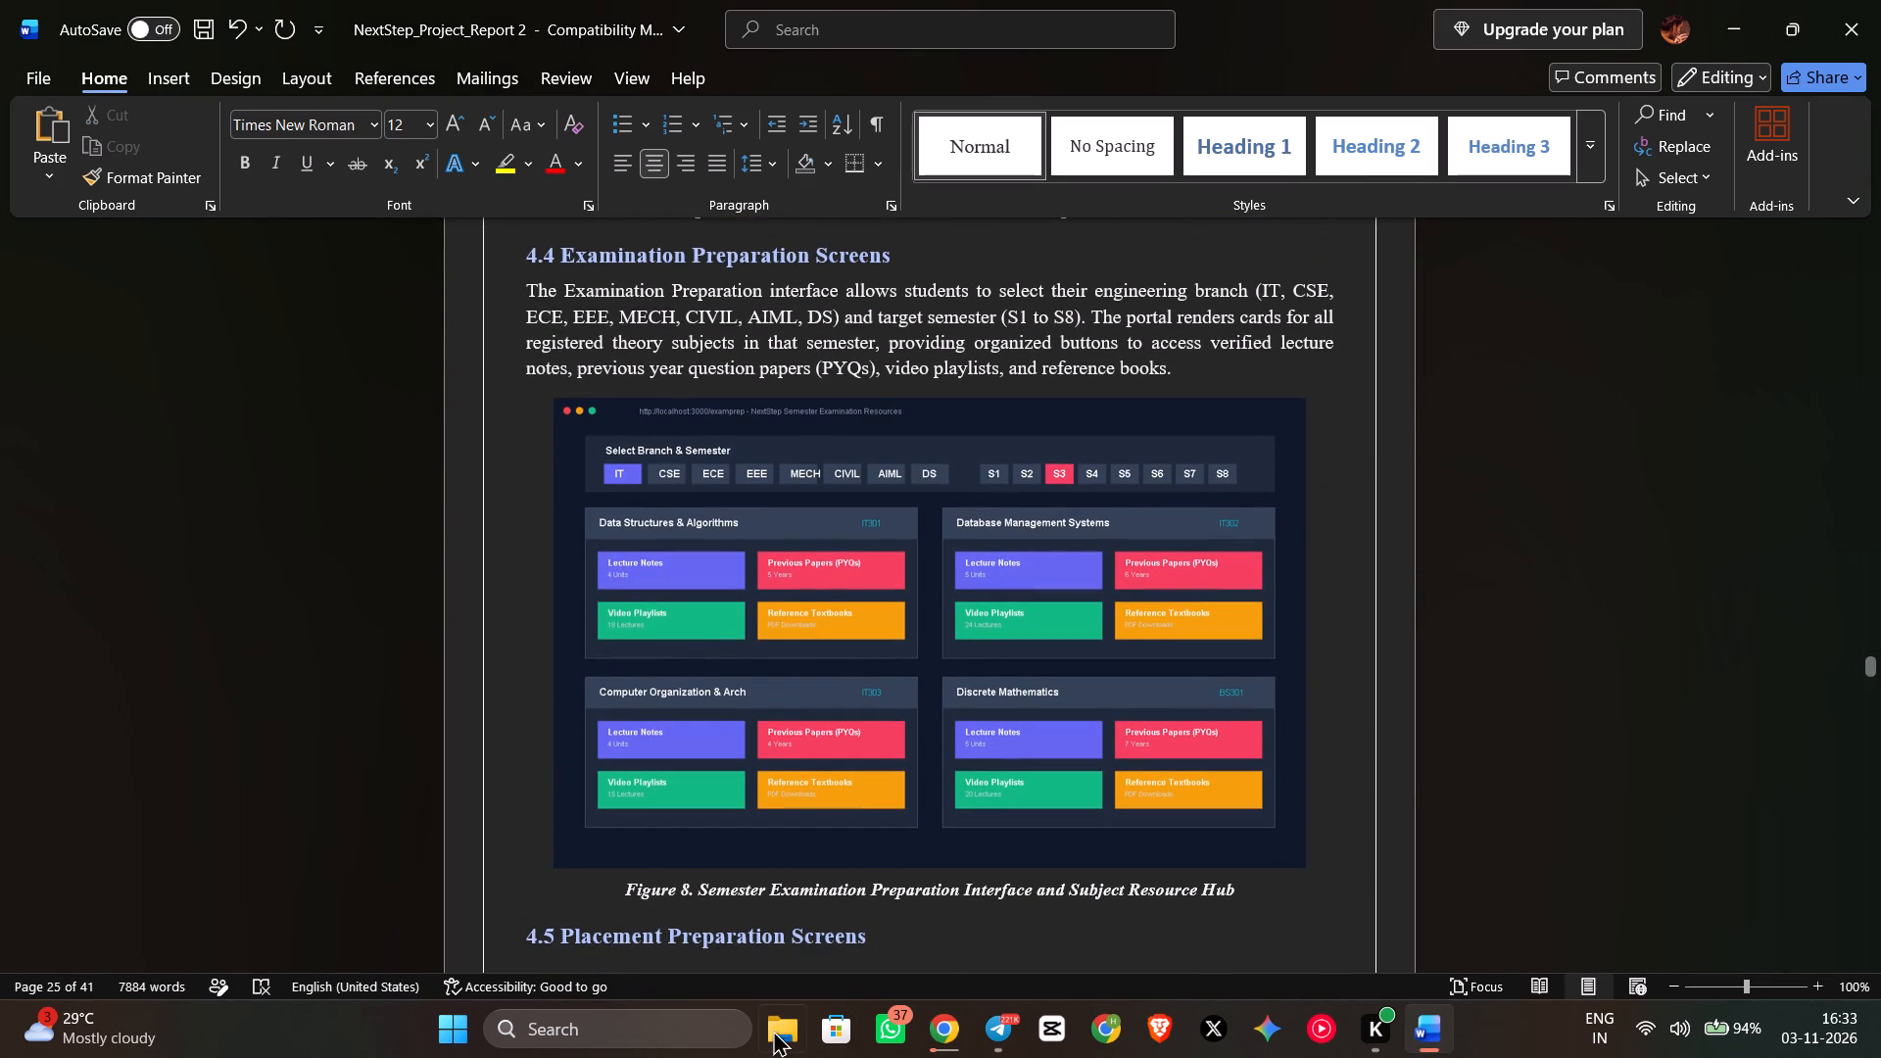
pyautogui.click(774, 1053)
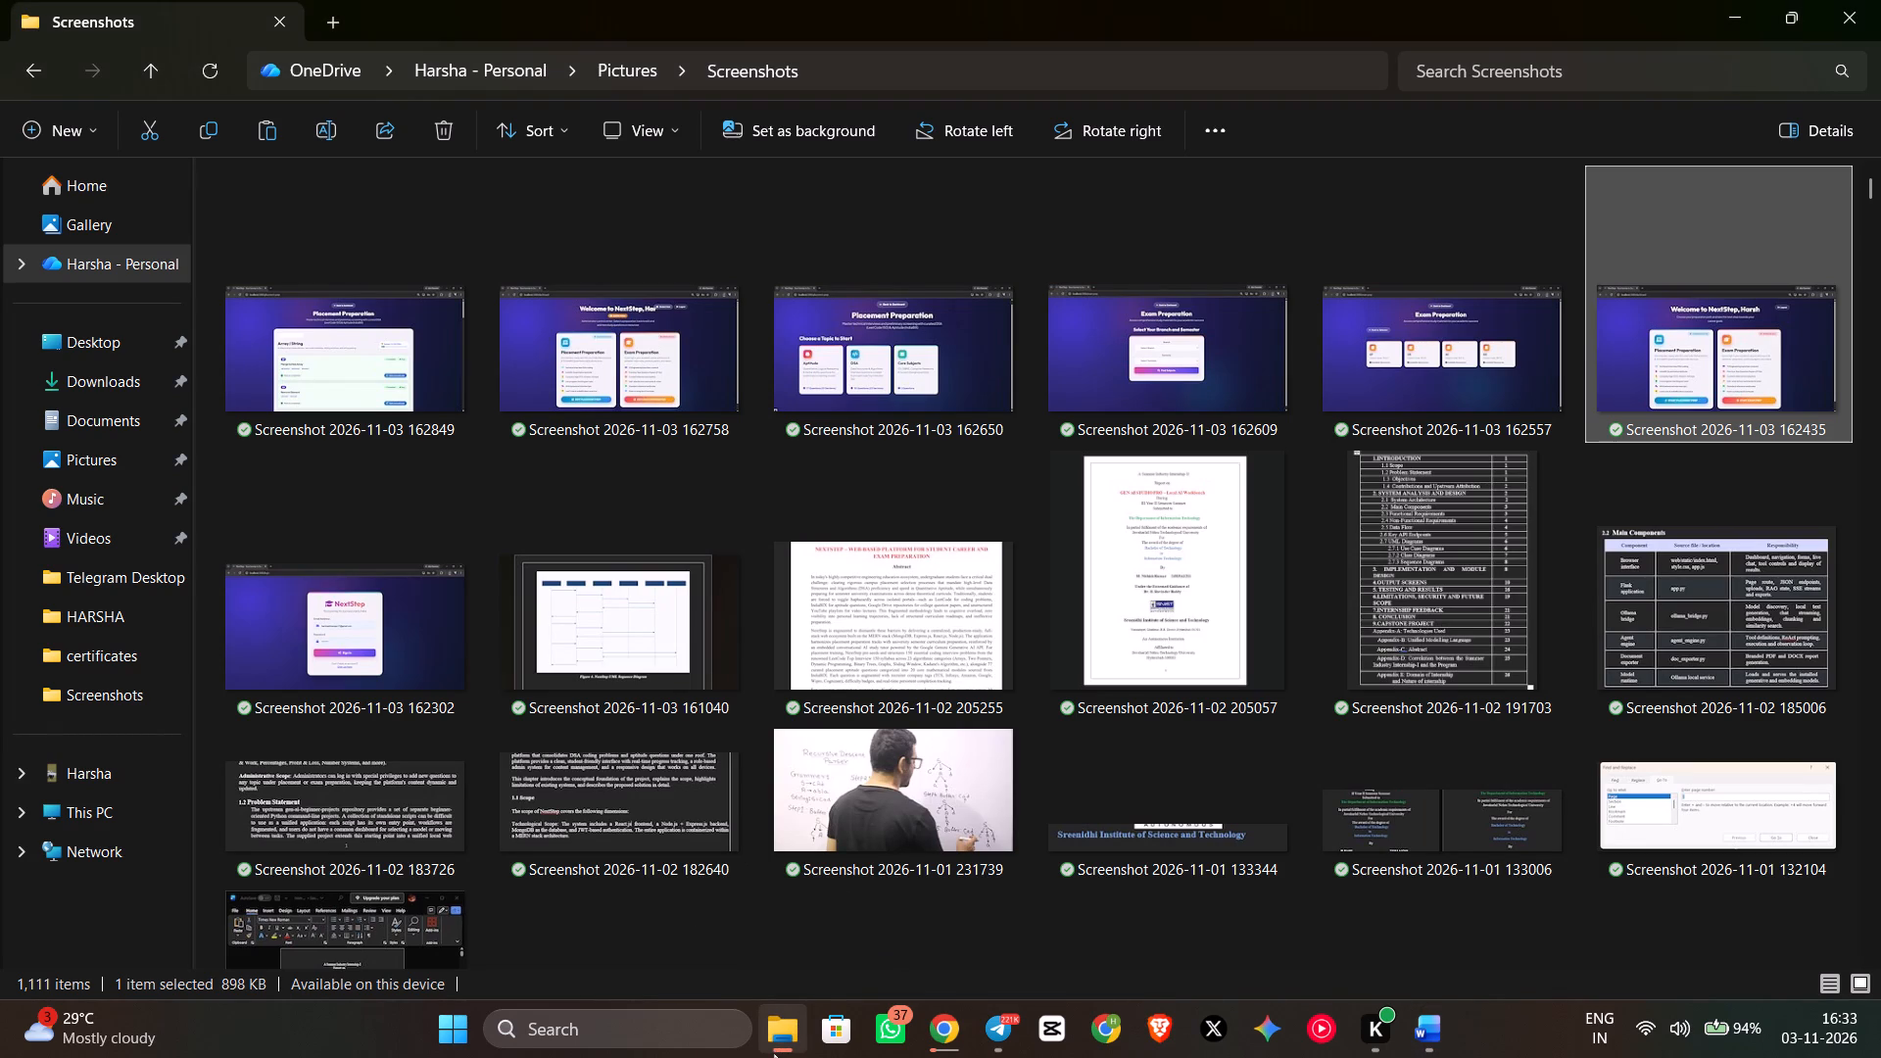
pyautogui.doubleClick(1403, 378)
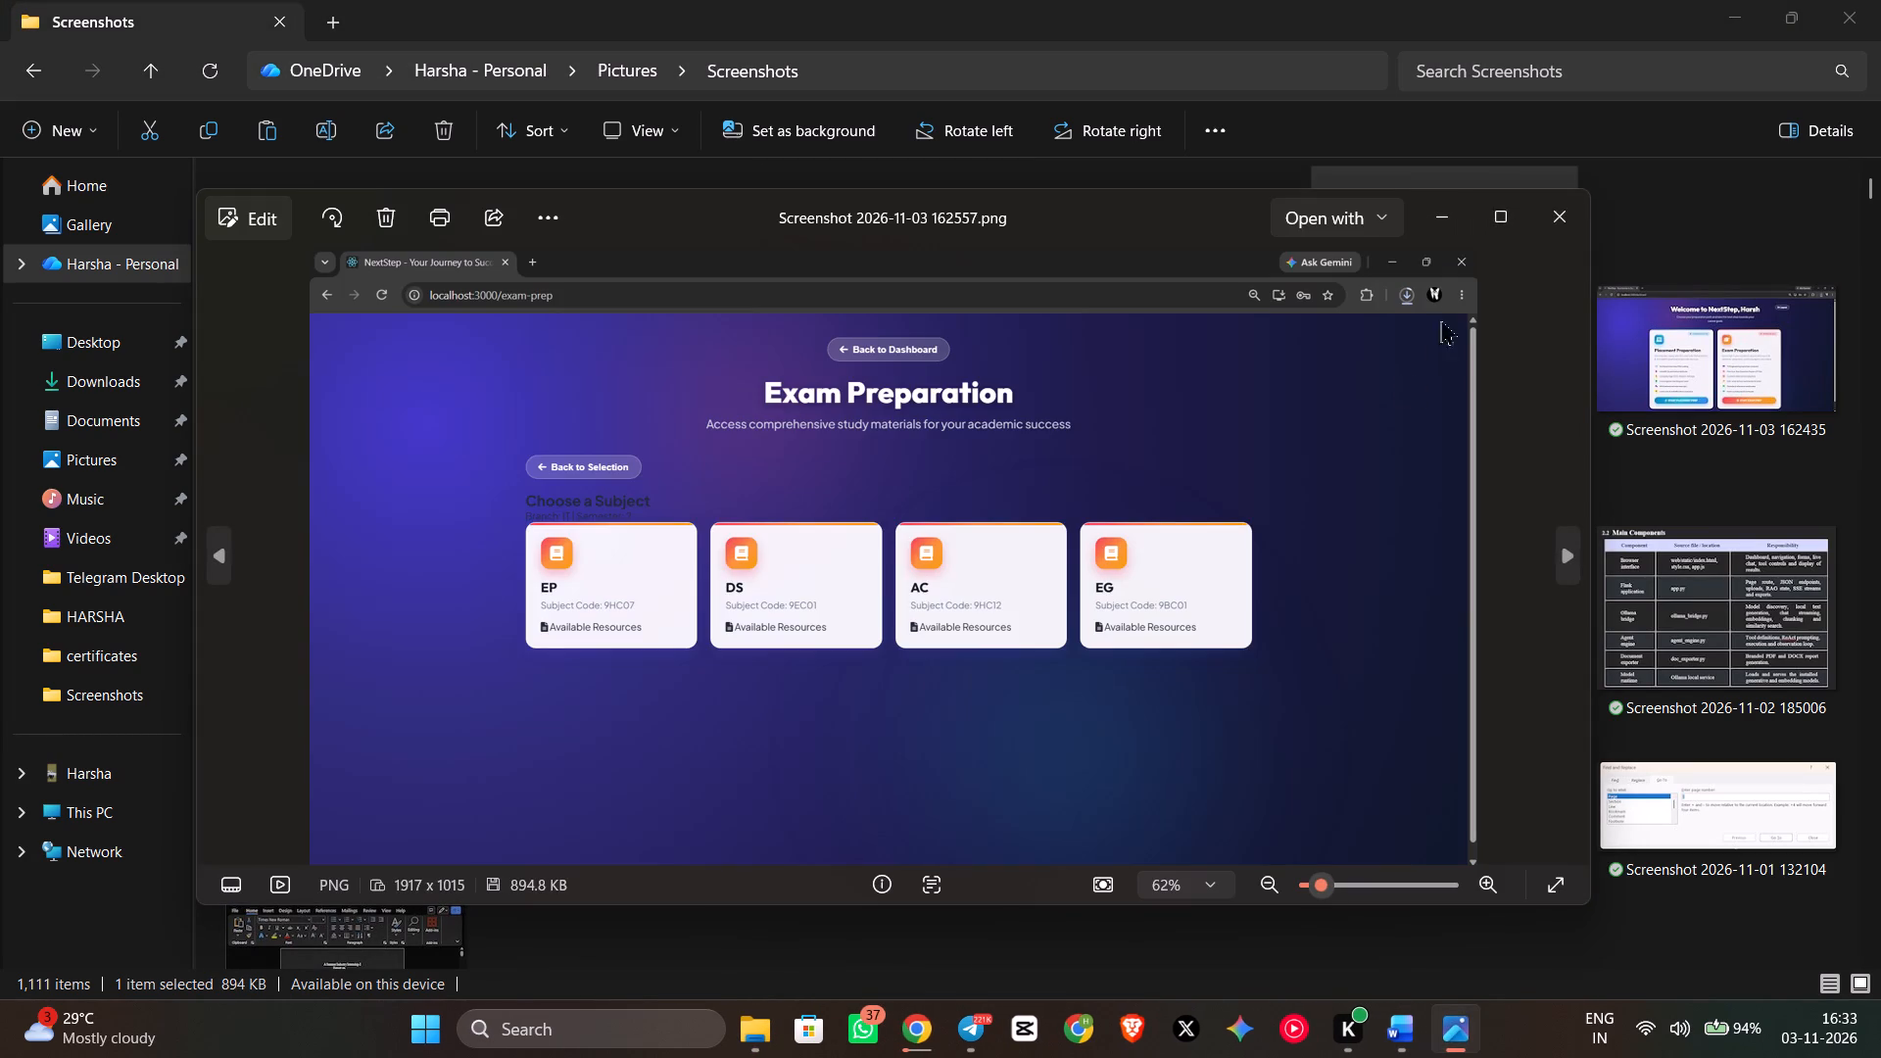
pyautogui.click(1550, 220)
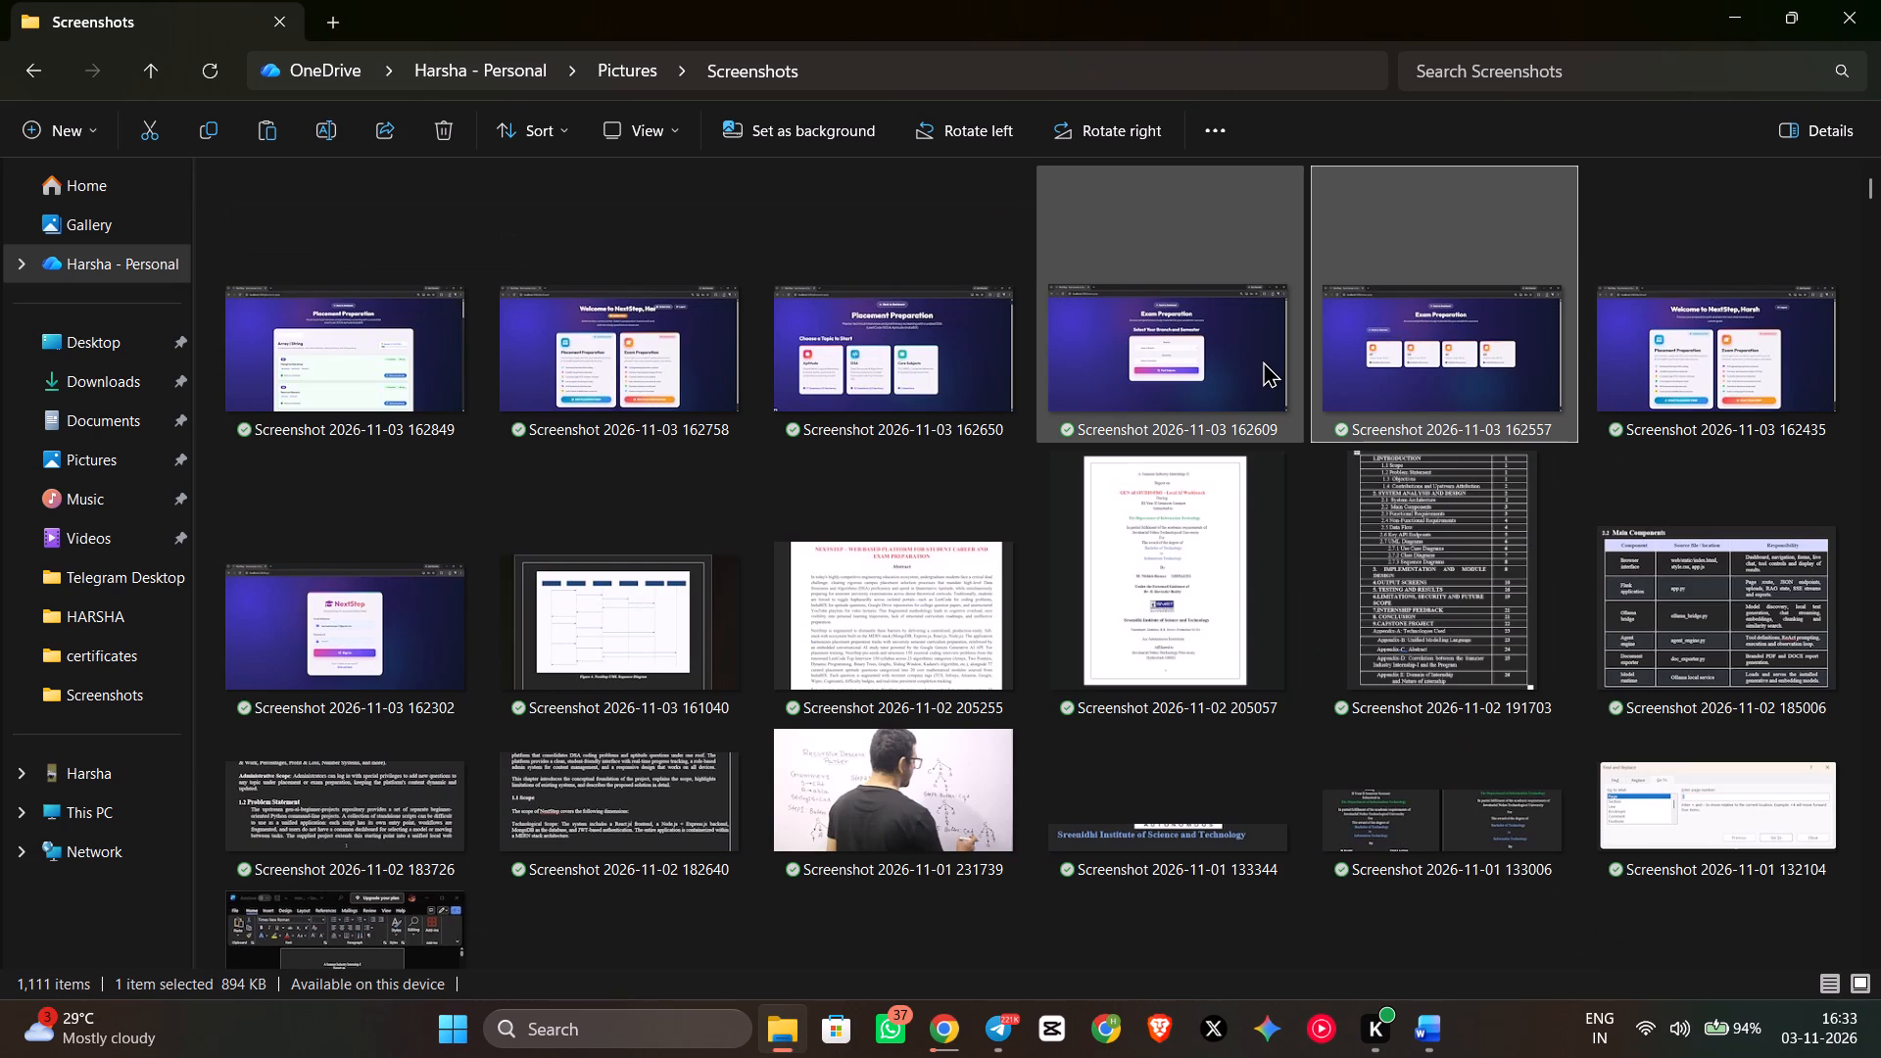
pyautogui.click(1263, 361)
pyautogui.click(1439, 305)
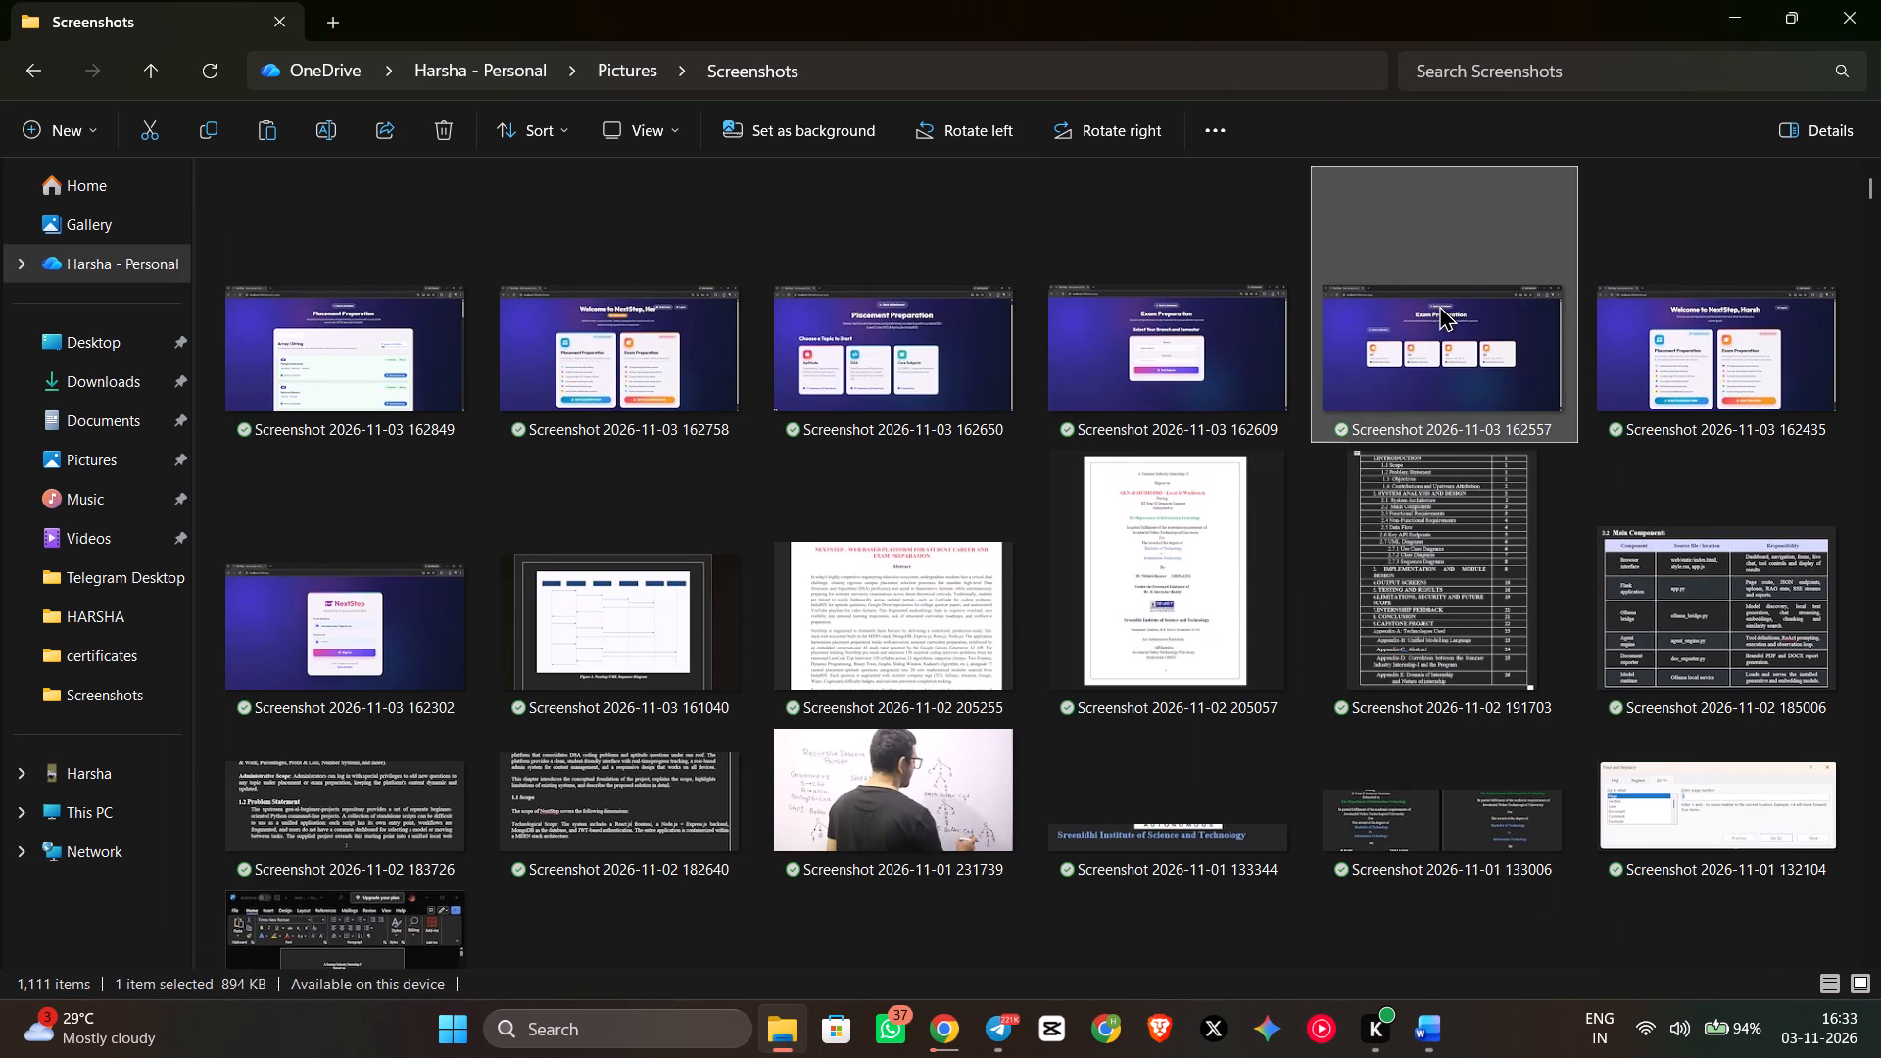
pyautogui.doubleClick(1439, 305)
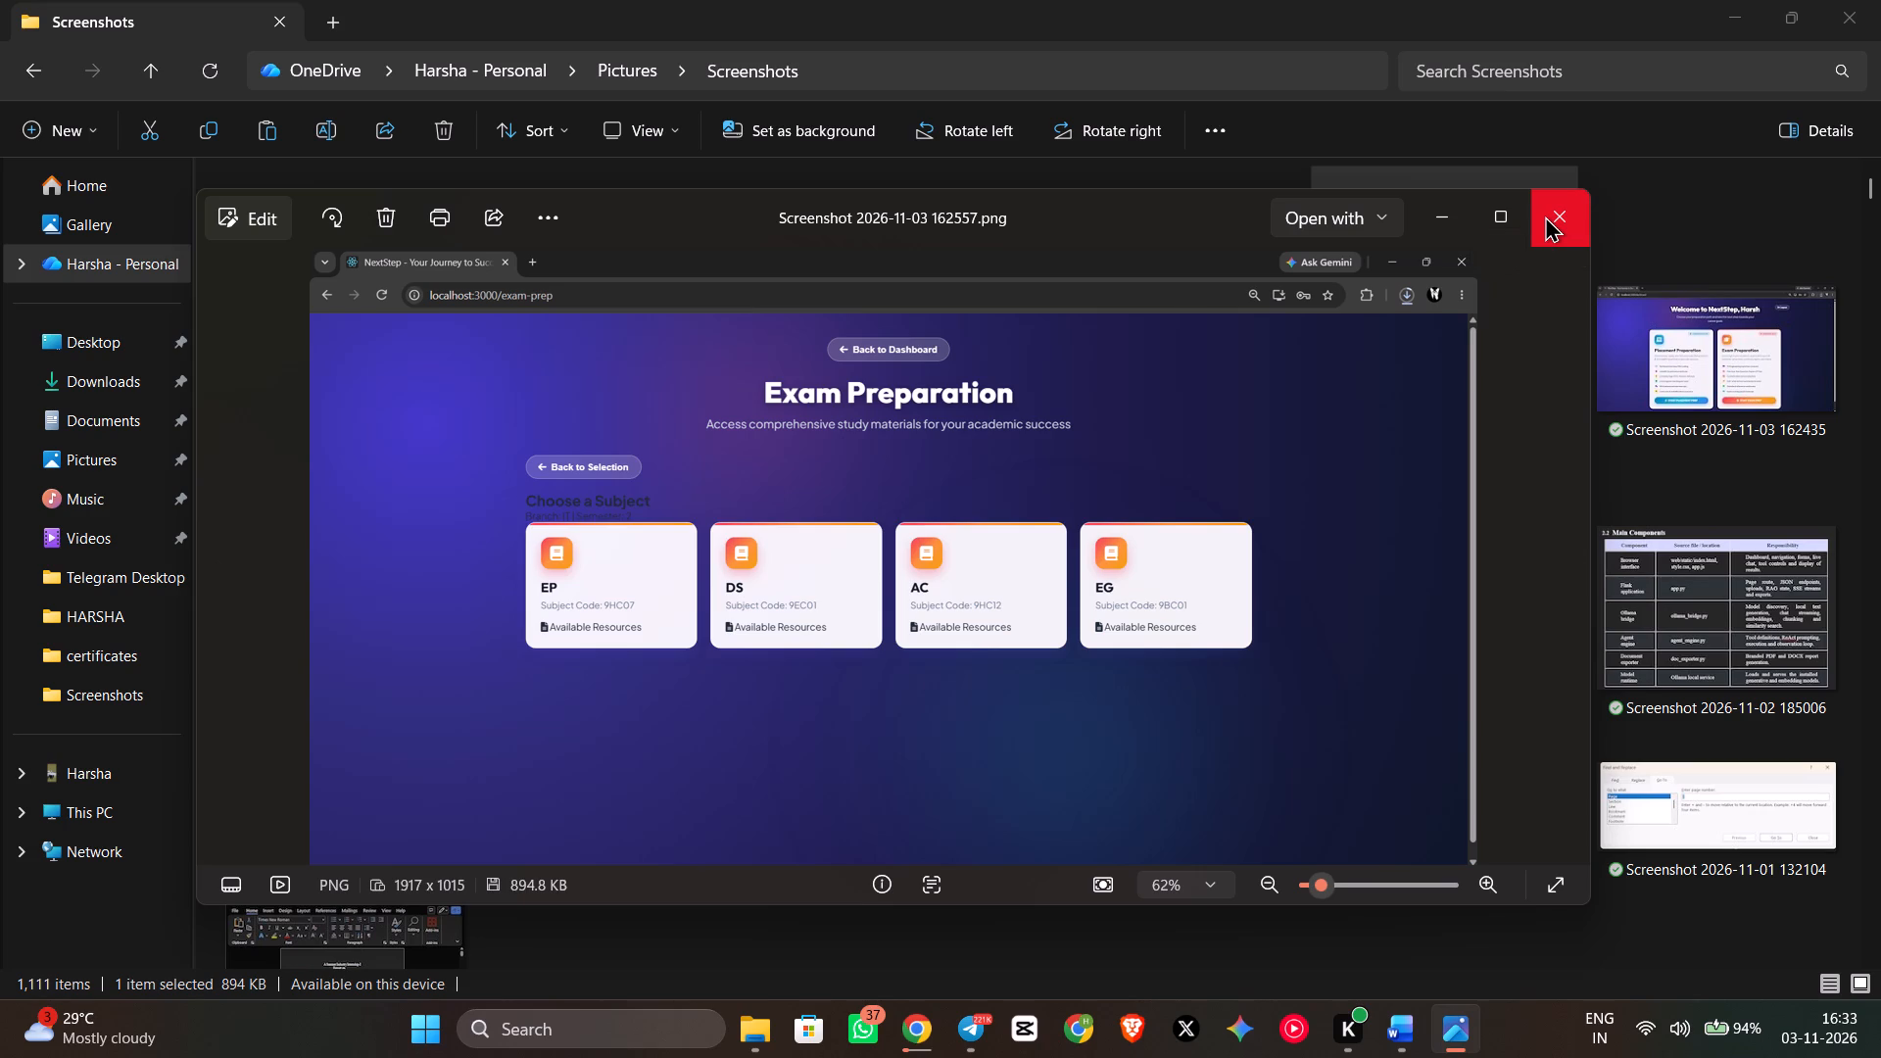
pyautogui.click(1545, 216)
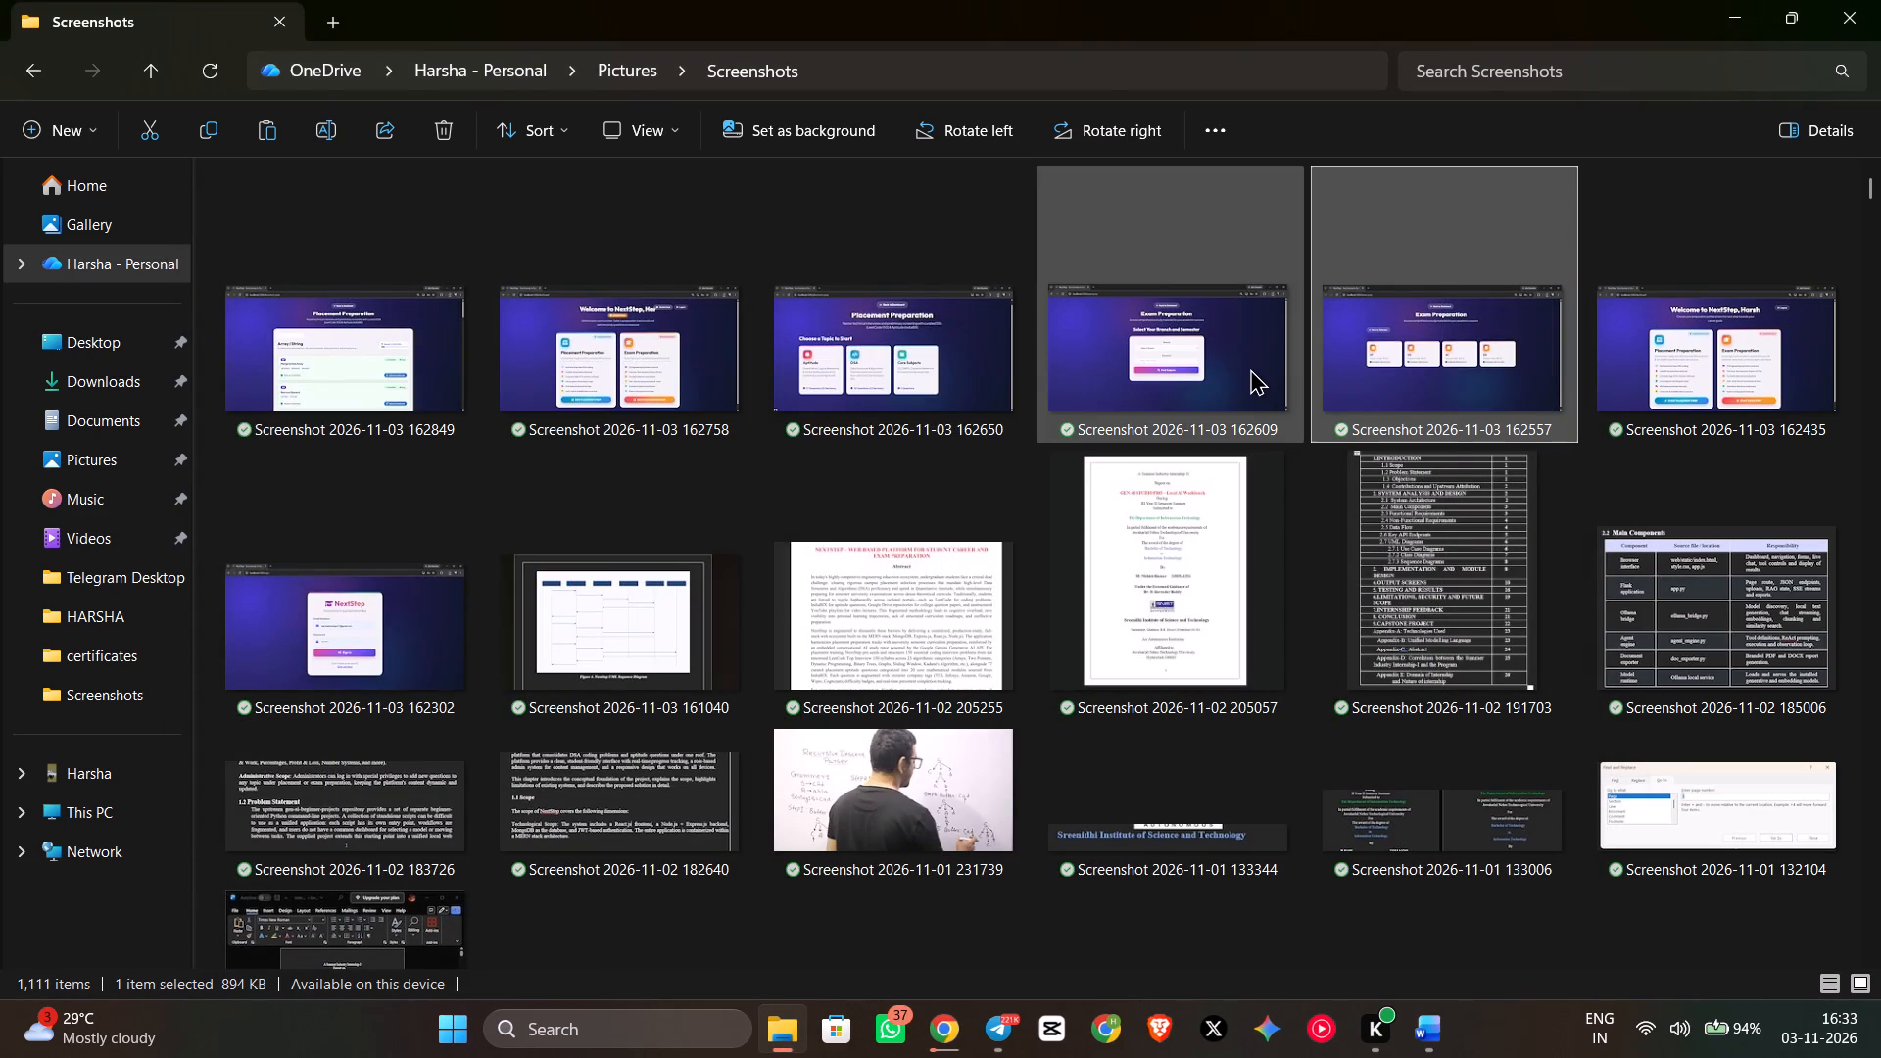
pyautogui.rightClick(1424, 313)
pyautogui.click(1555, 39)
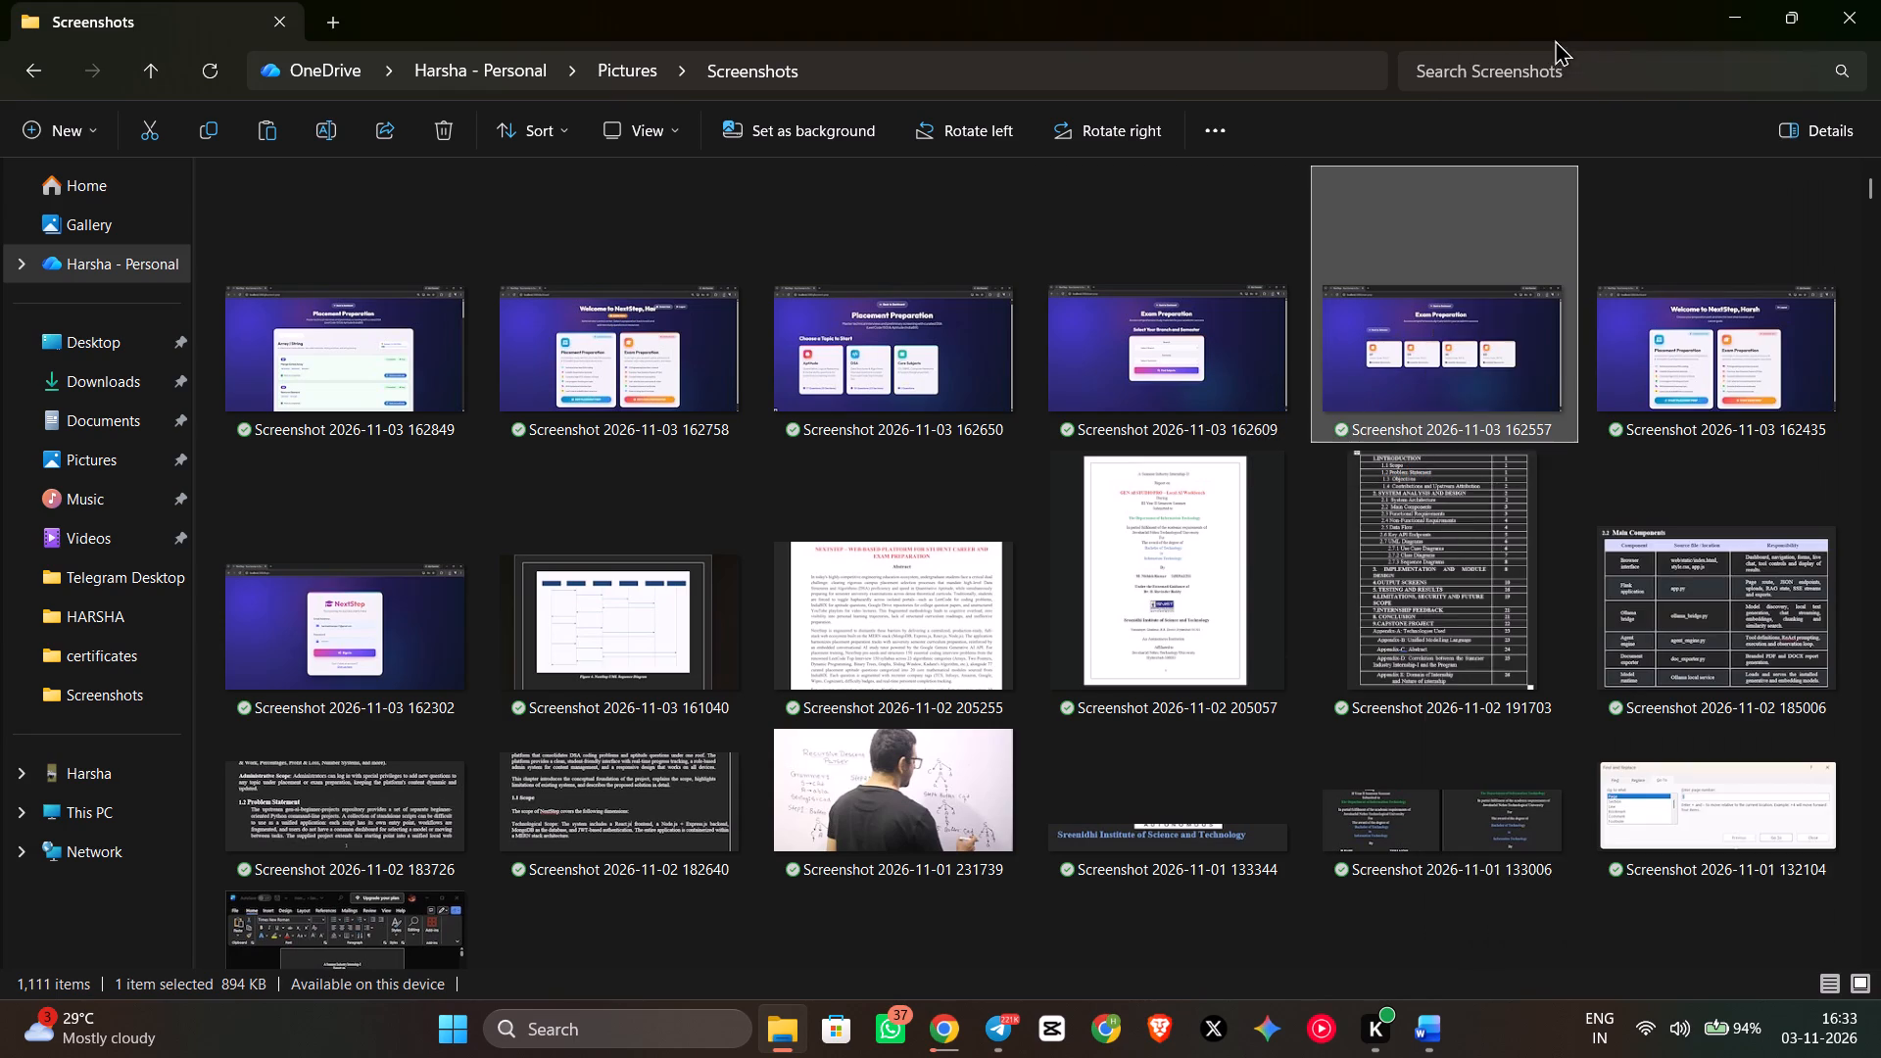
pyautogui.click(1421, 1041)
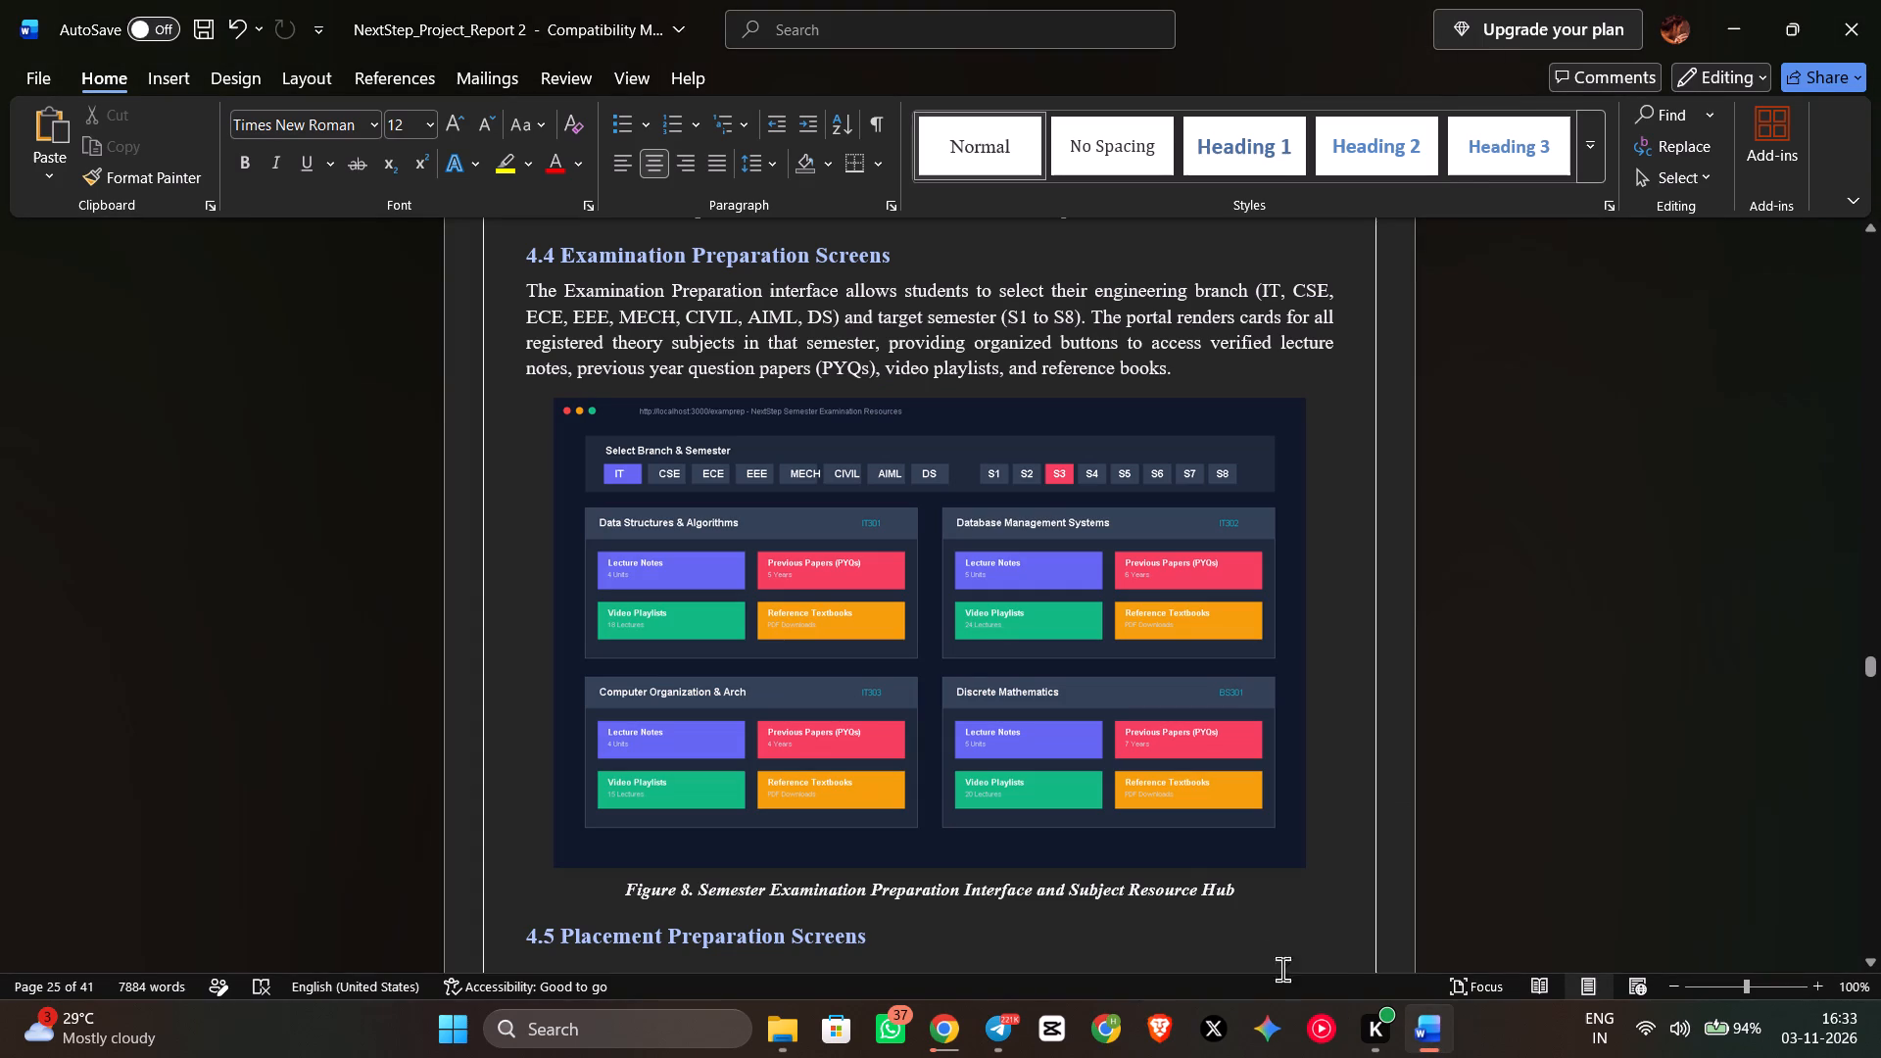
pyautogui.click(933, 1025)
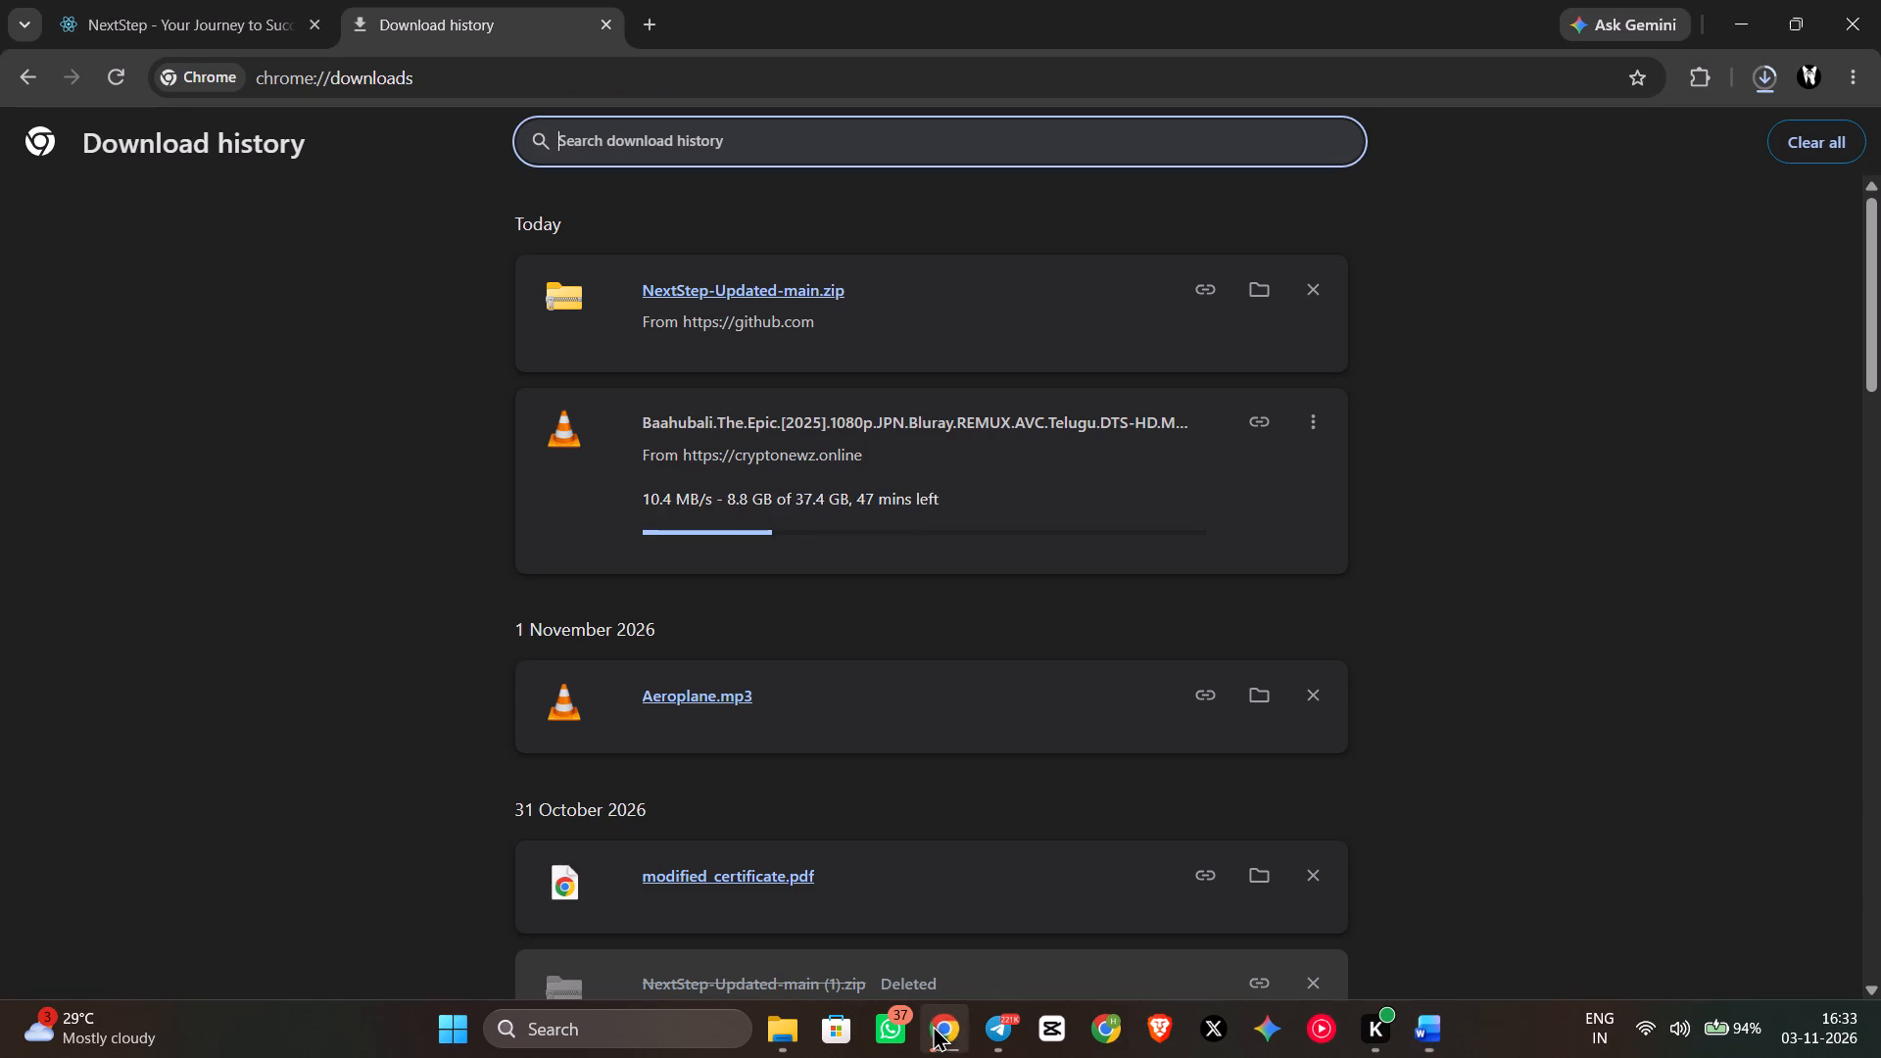
pyautogui.click(799, 1021)
pyautogui.rightClick(1234, 353)
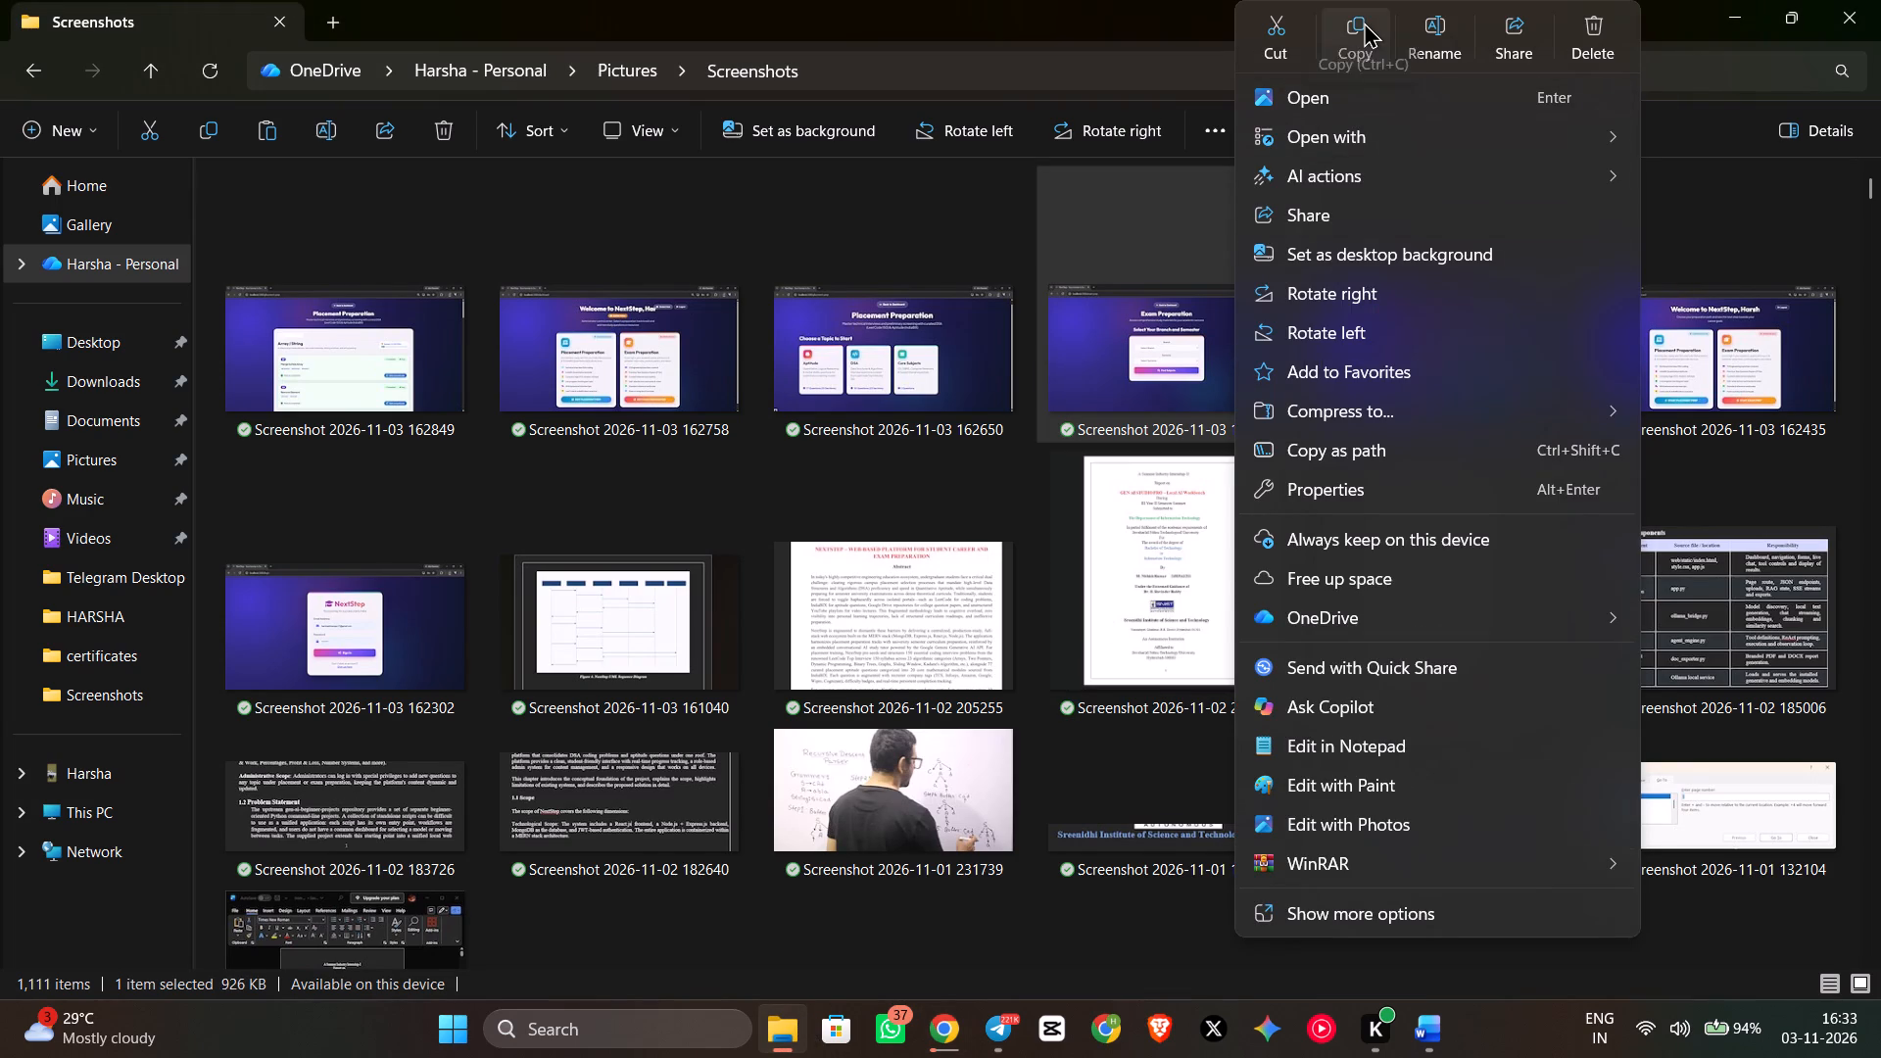
pyautogui.click(1364, 22)
pyautogui.click(1427, 1019)
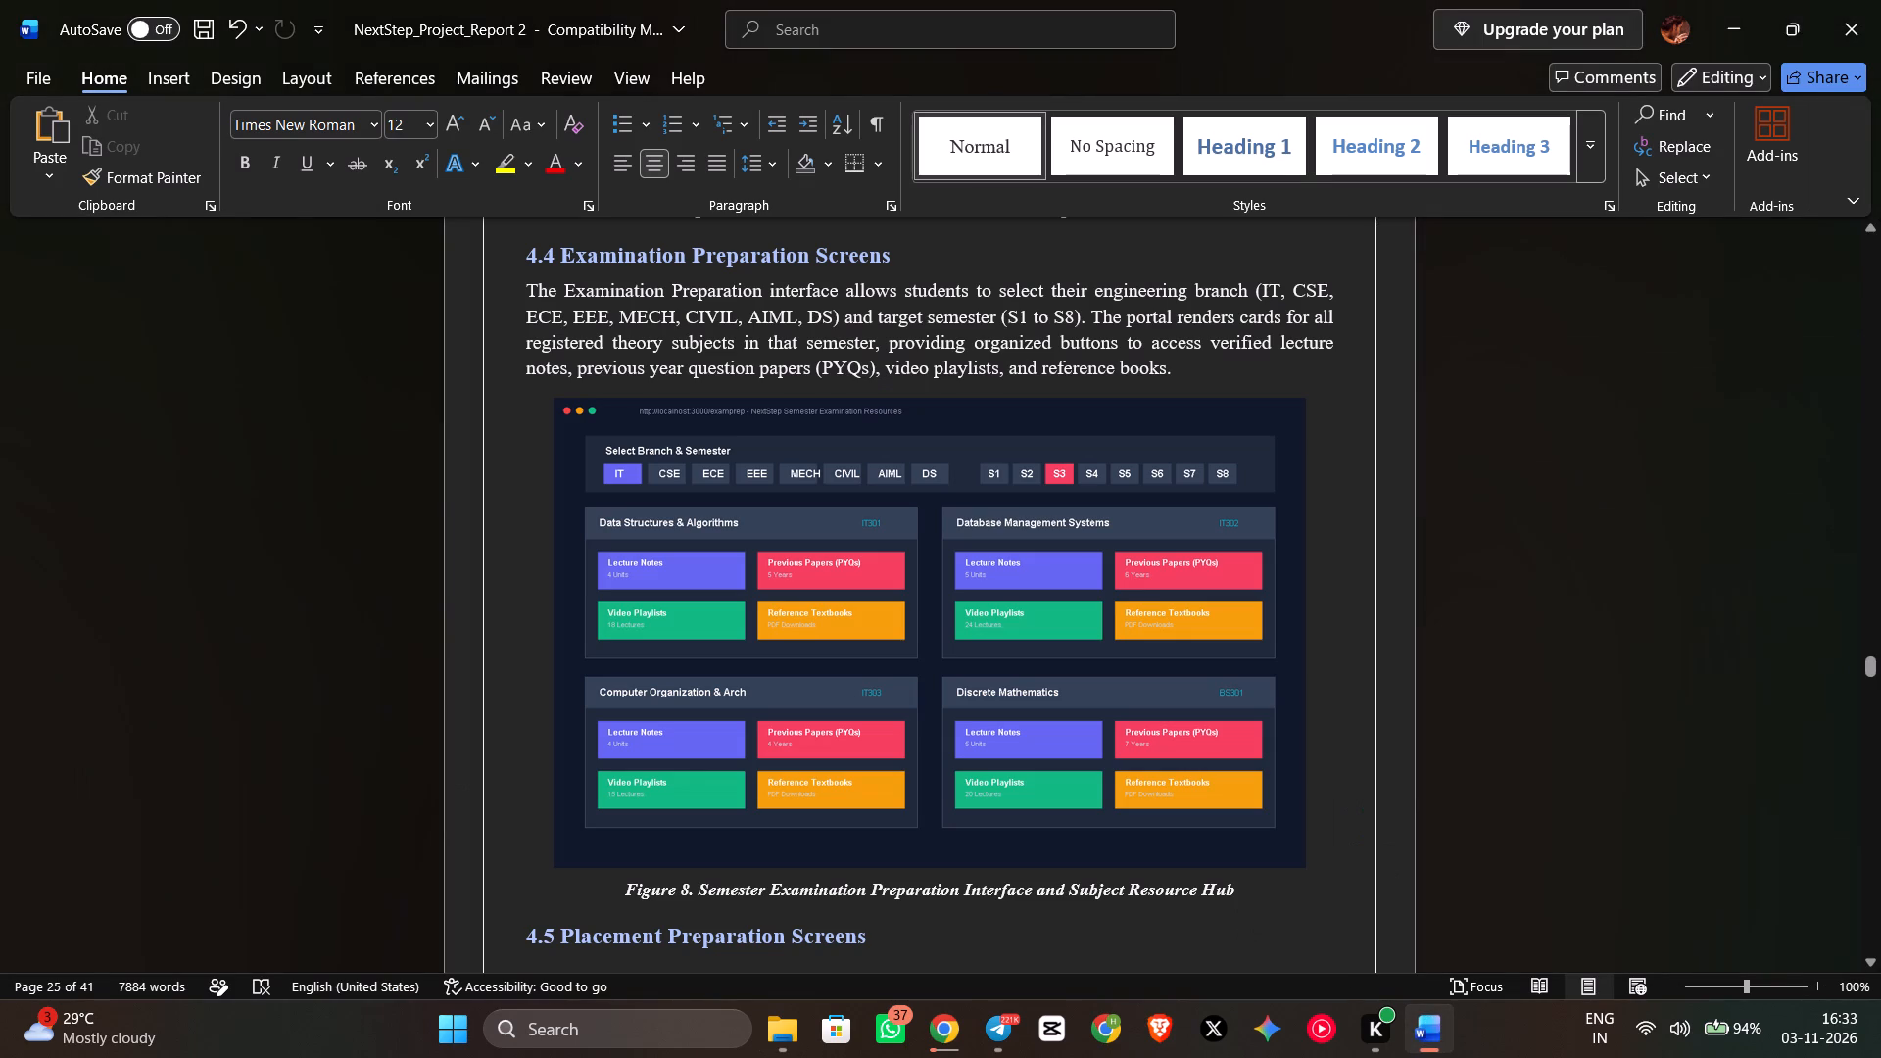
pyautogui.click(867, 533)
pyautogui.press('Delete')
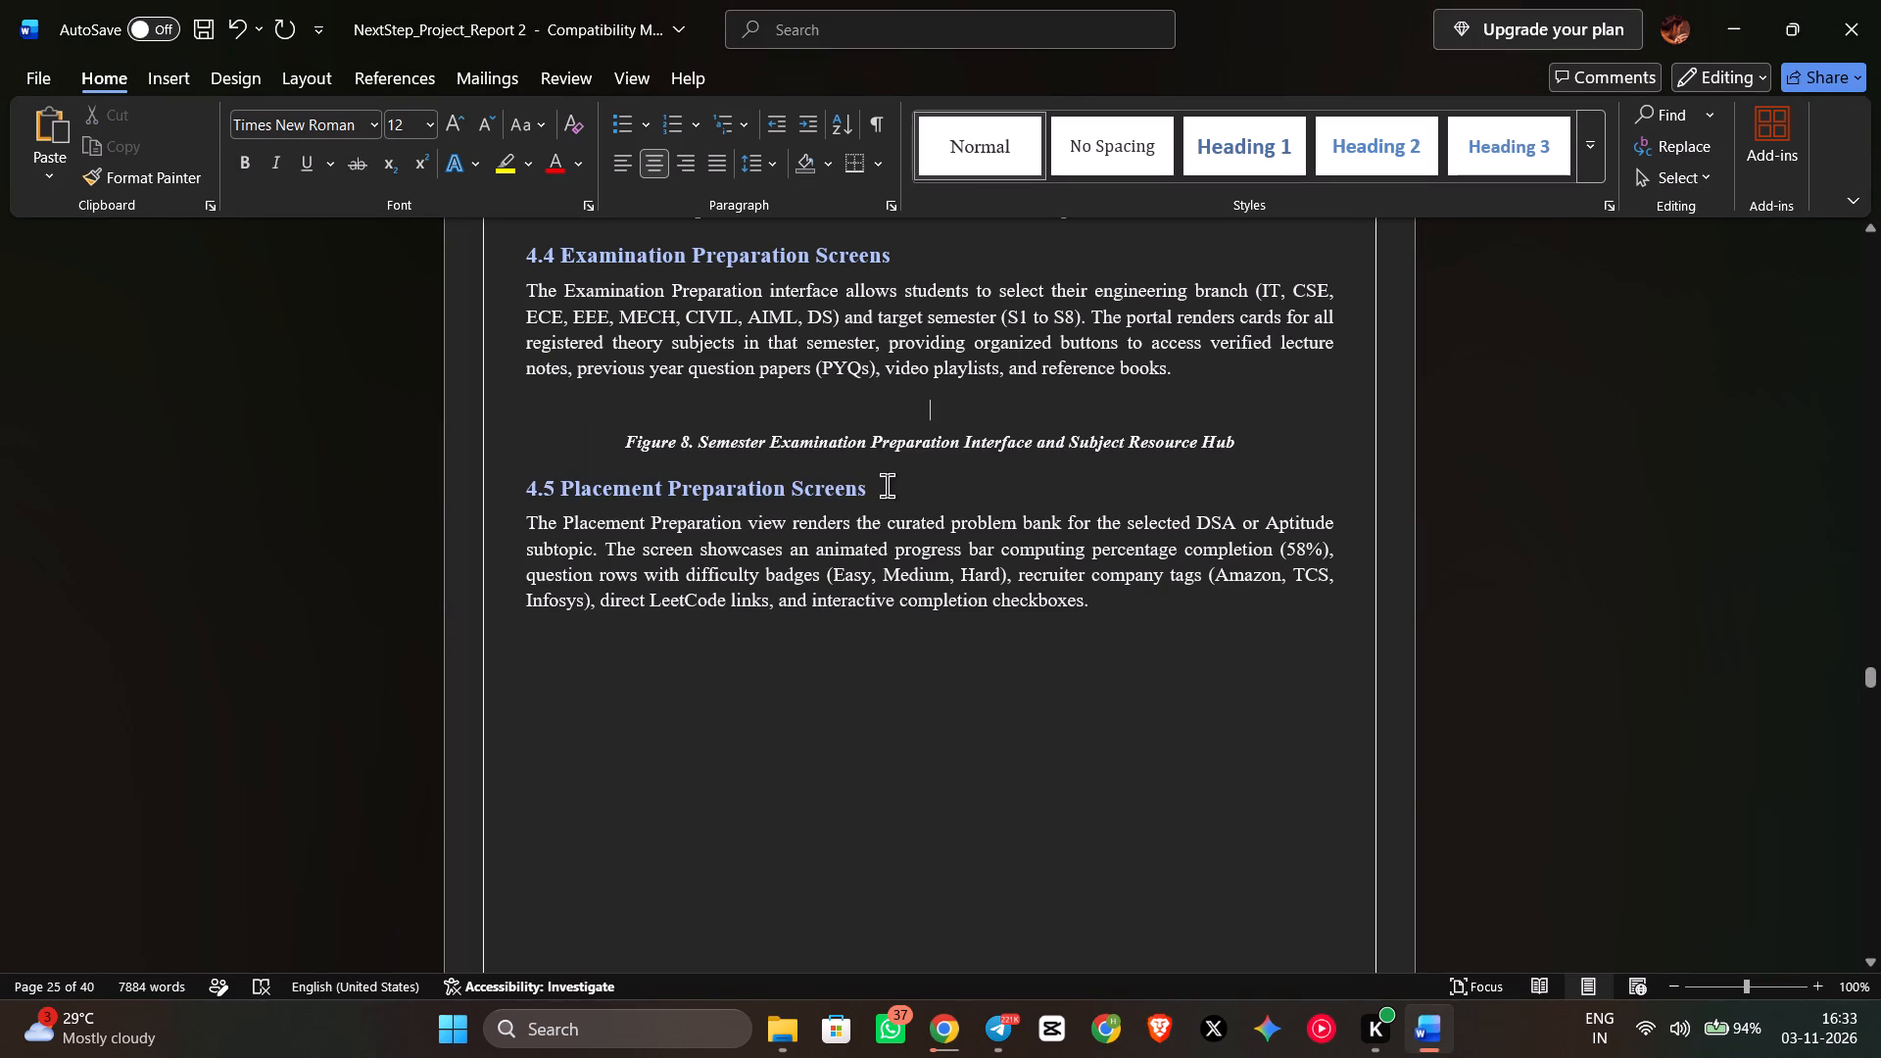
pyautogui.hotkey('ctrl', 'v')
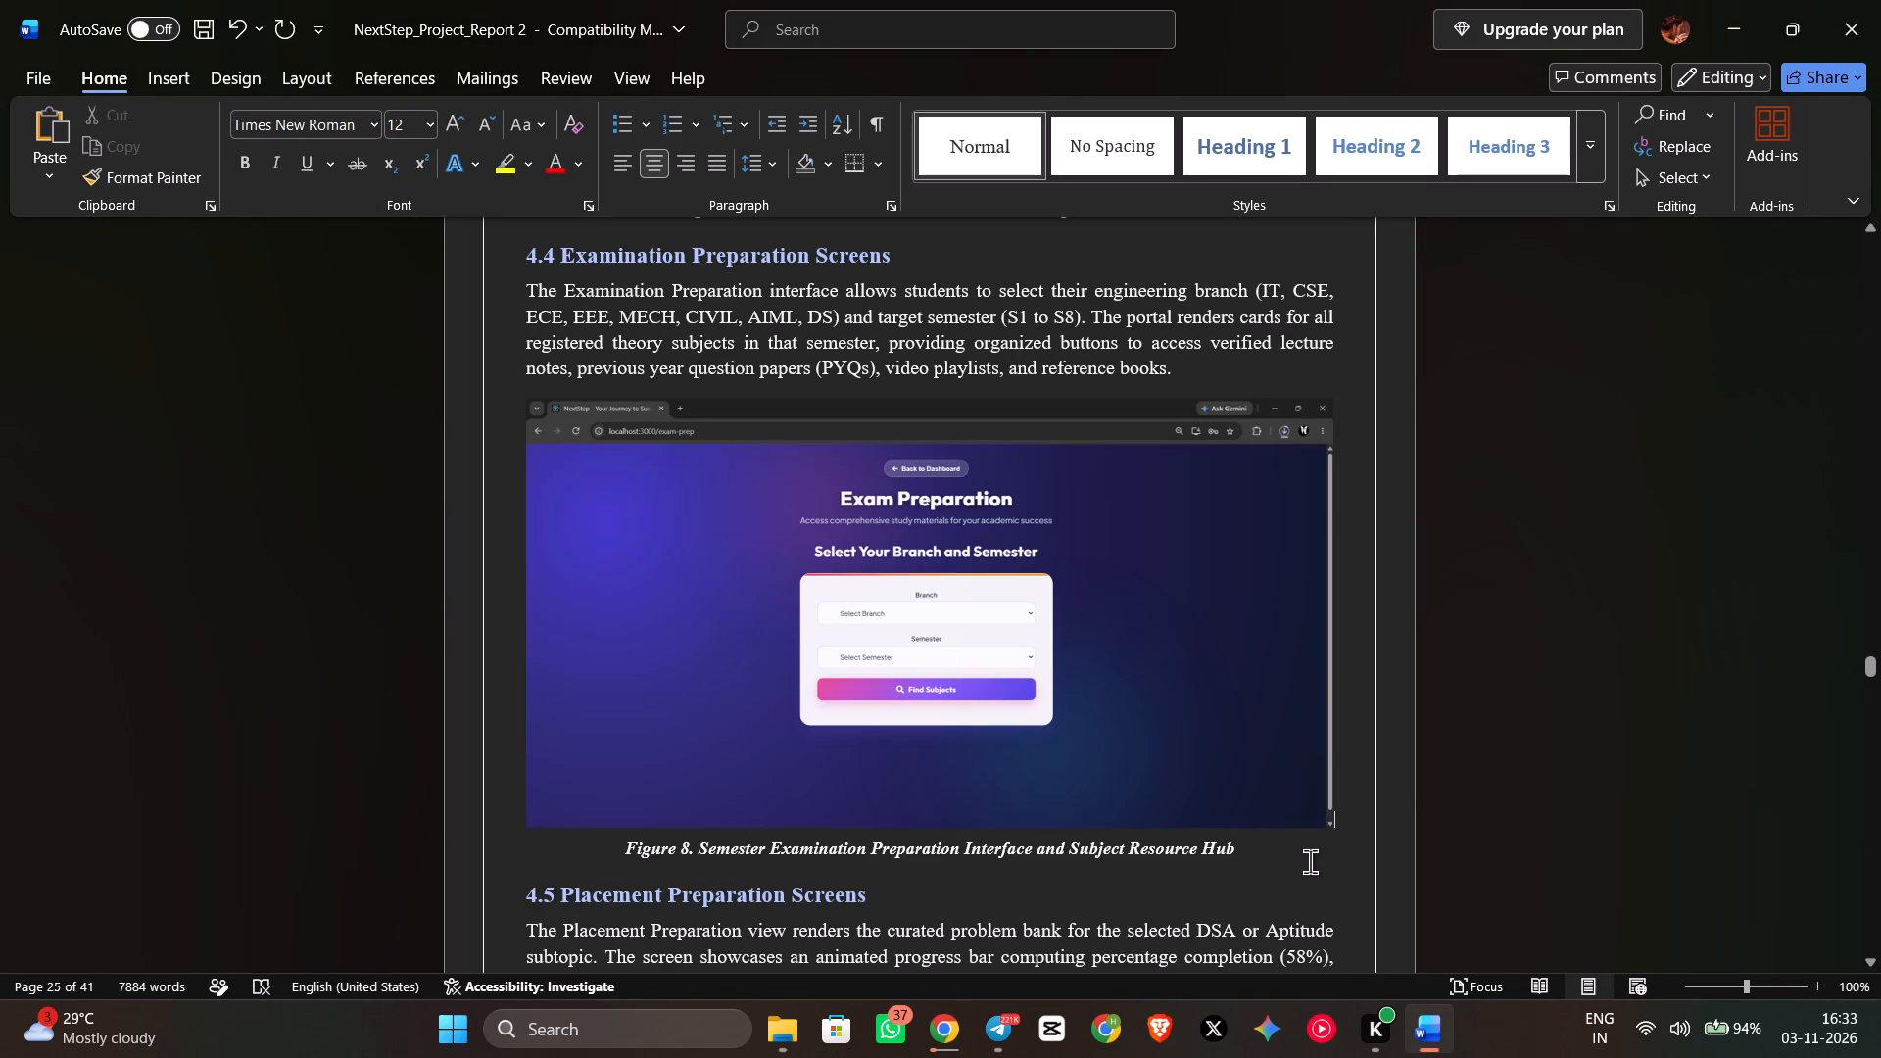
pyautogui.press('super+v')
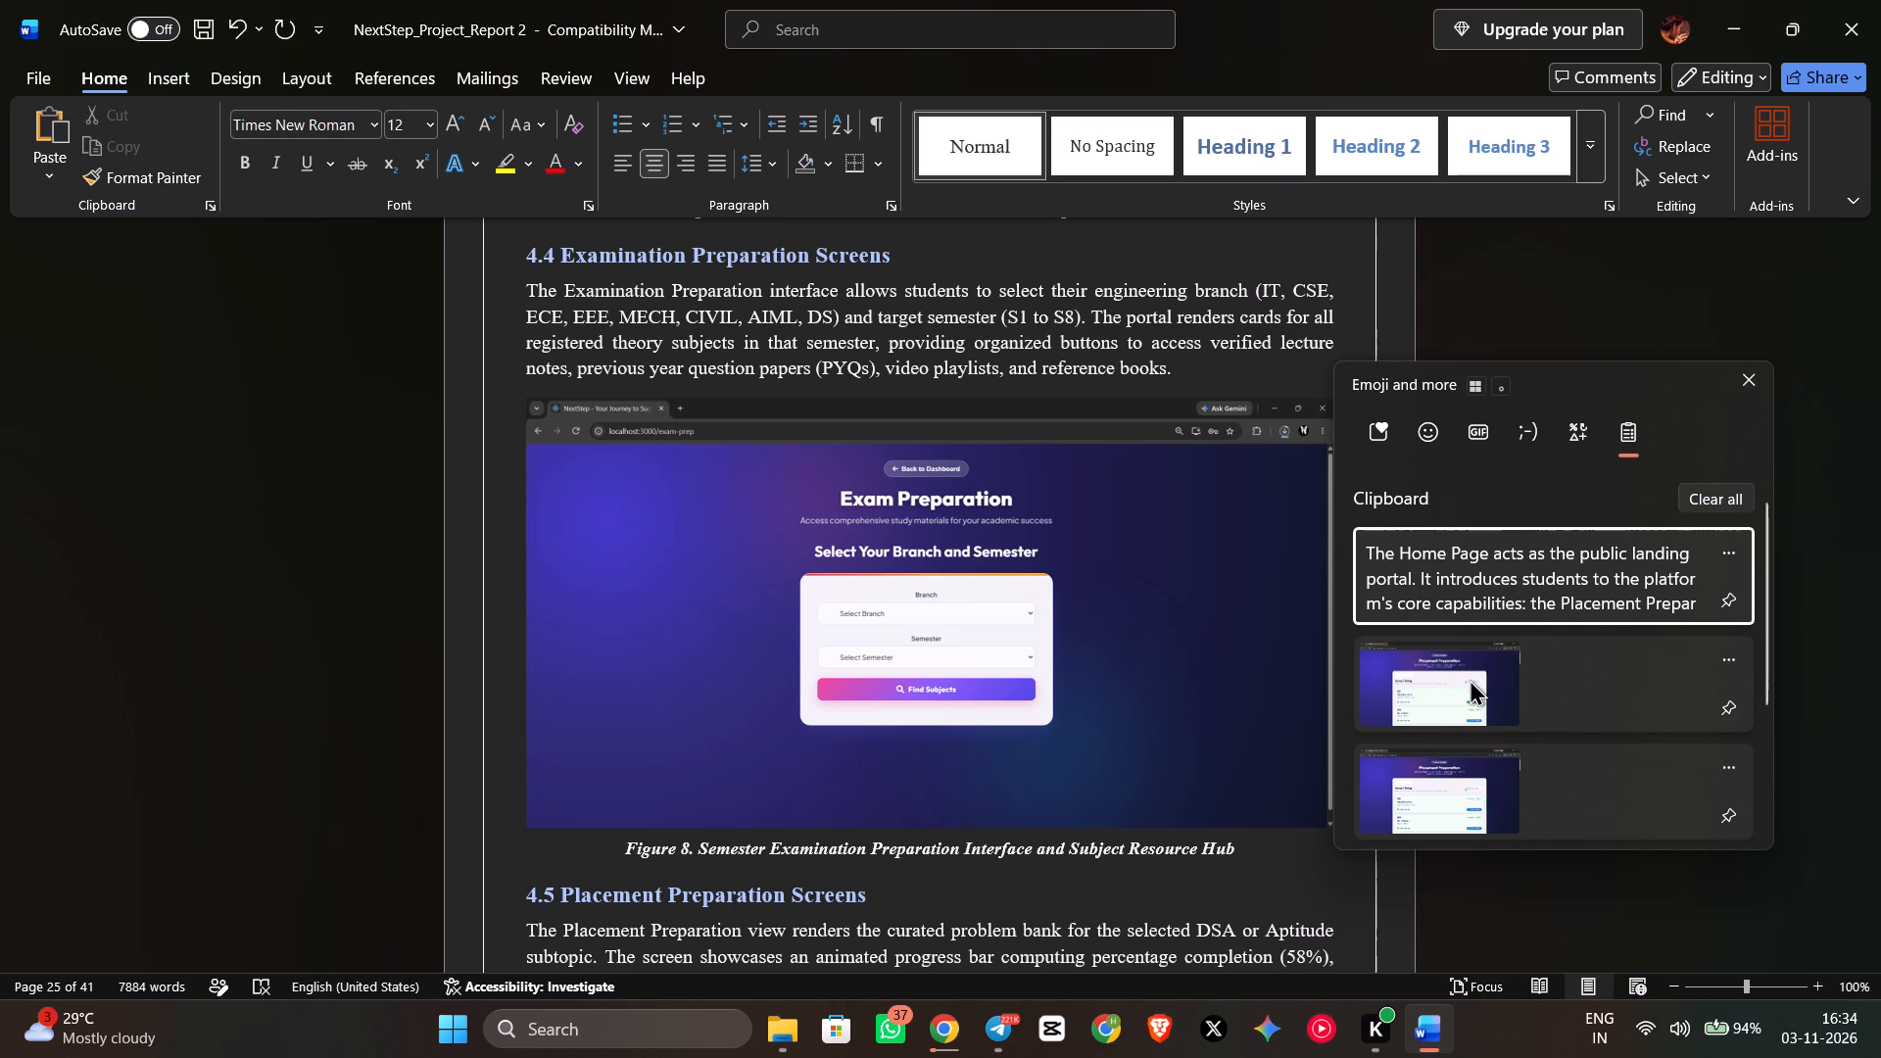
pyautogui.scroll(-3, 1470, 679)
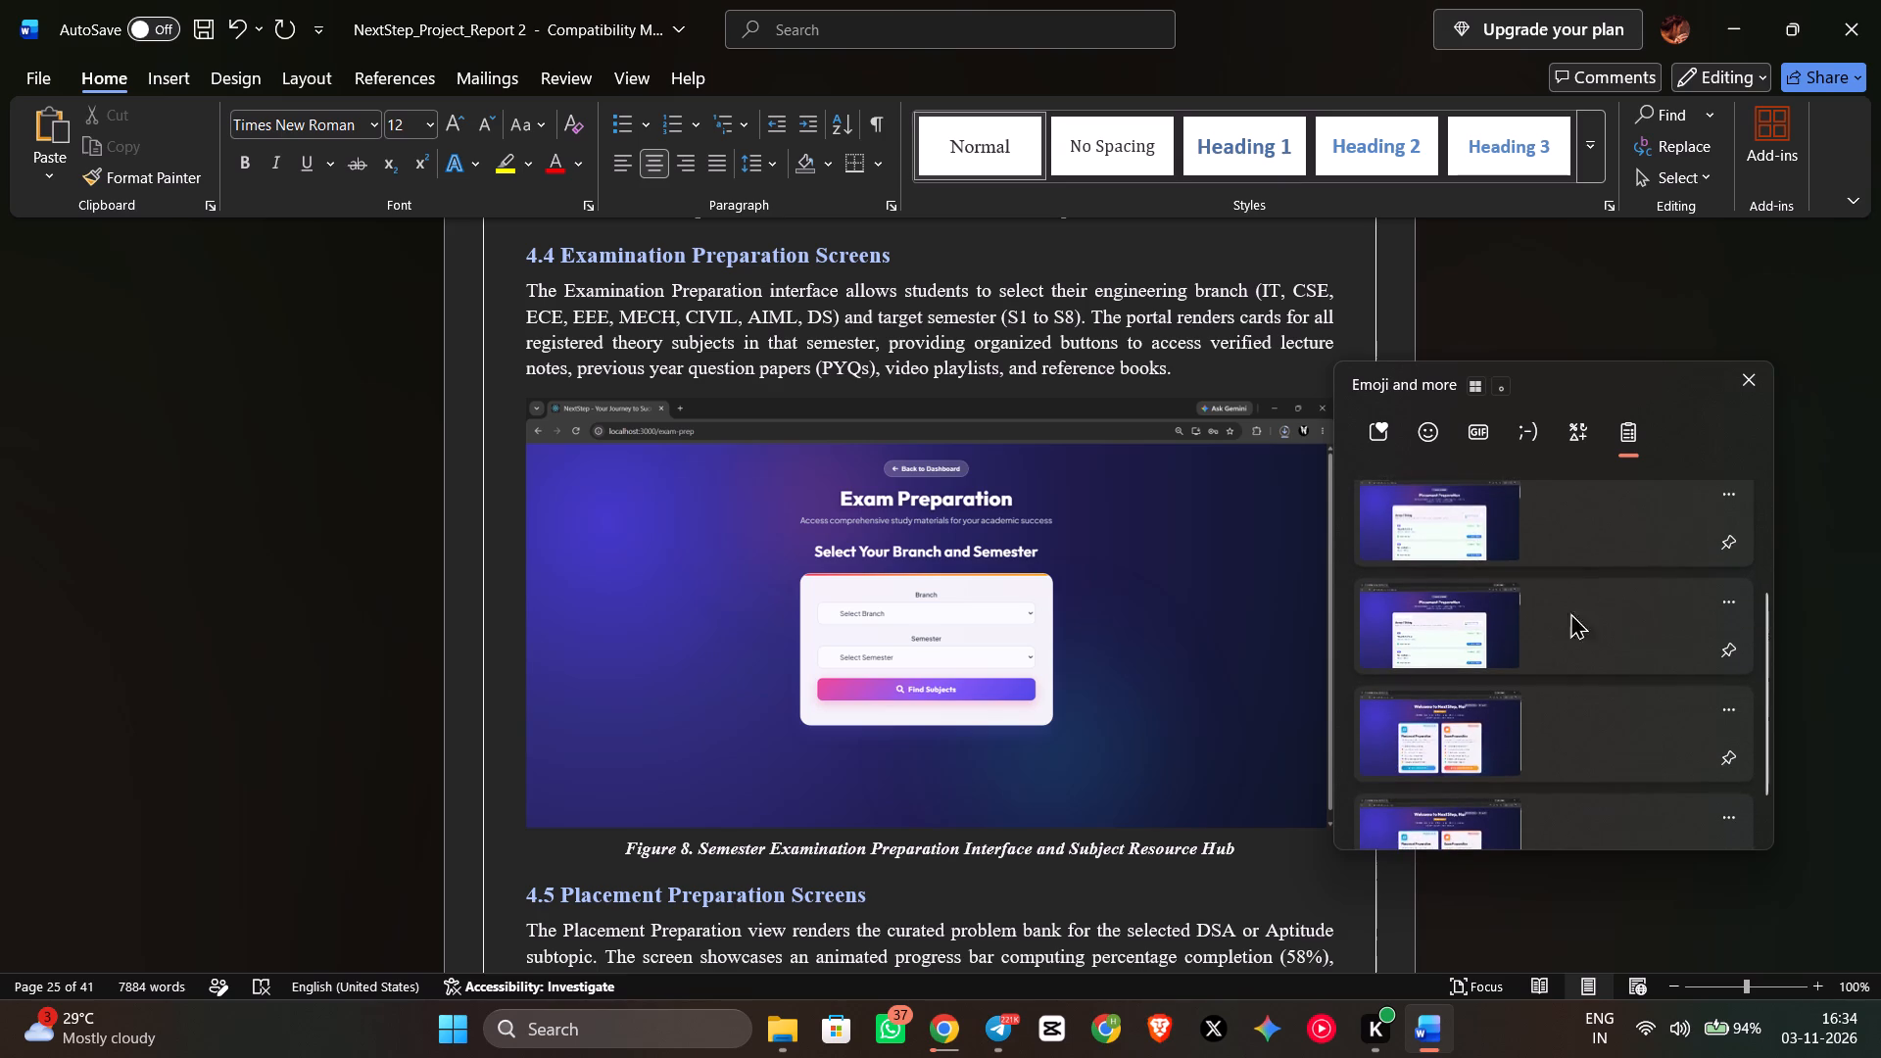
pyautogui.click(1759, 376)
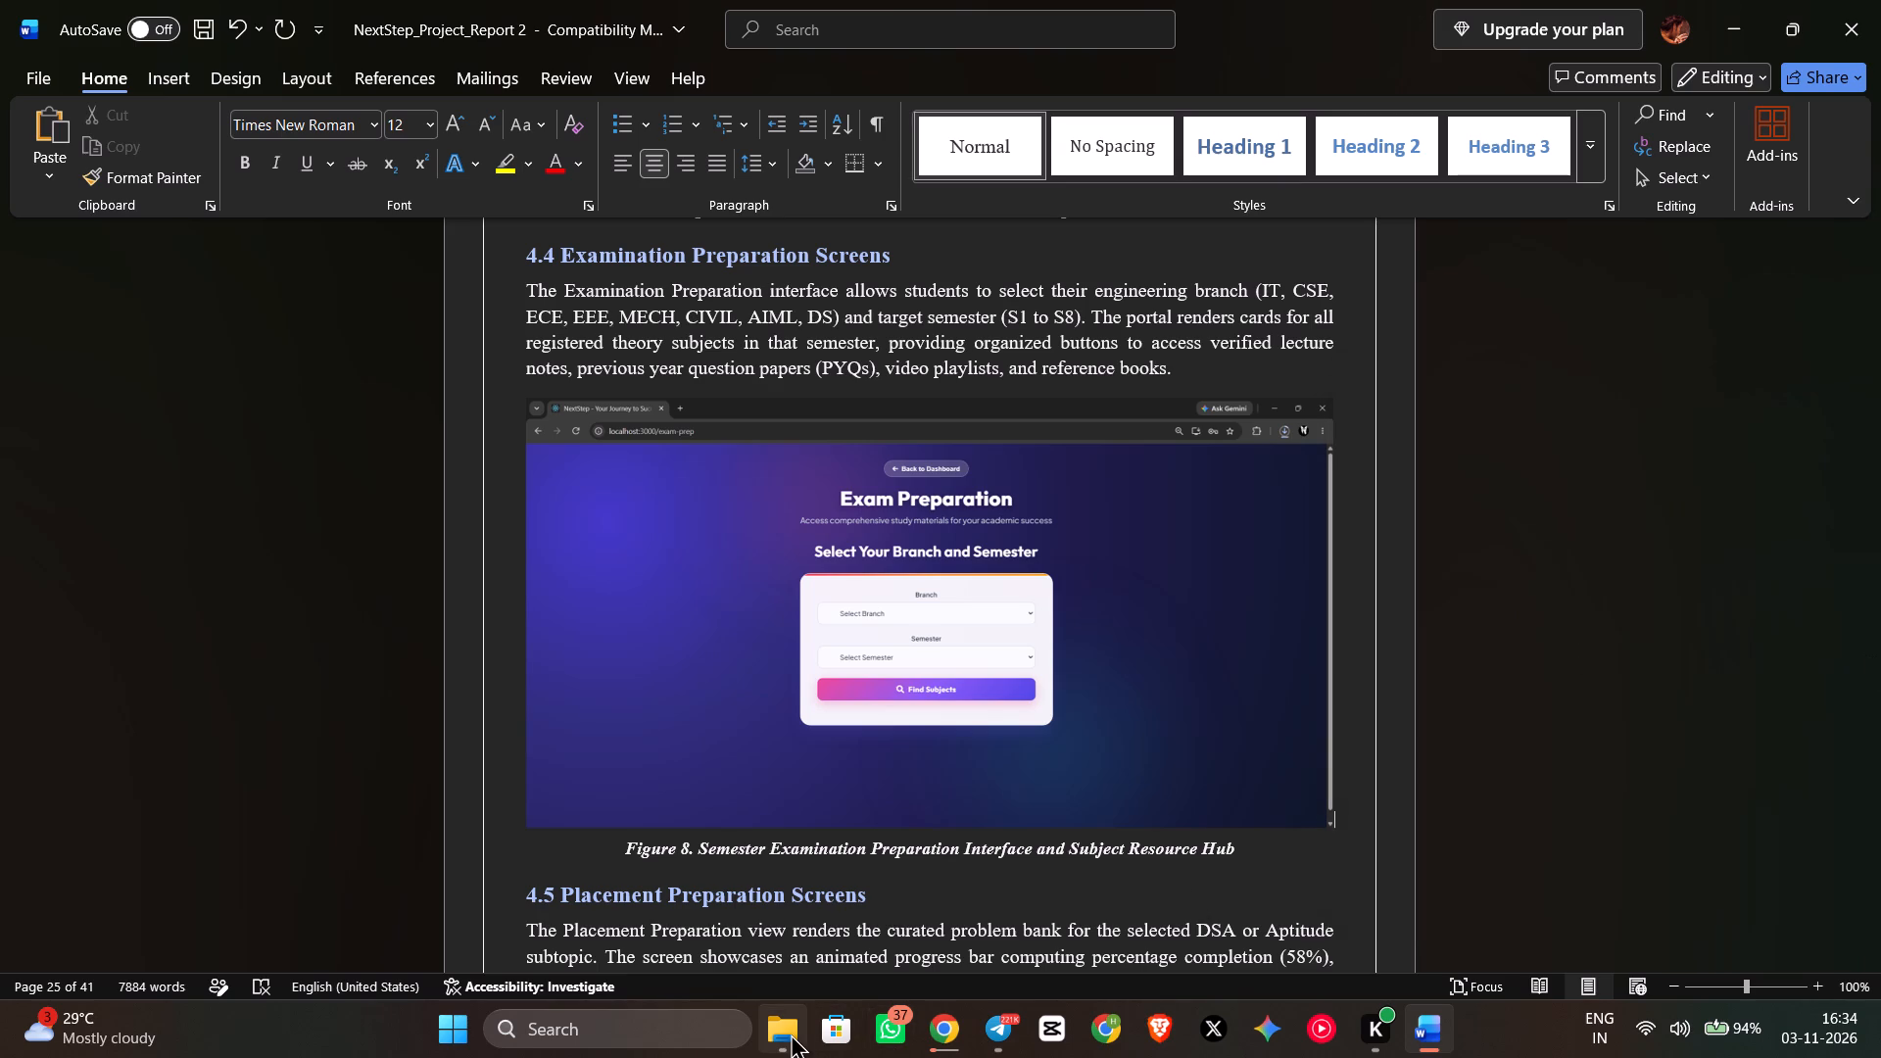
pyautogui.click(791, 1034)
pyautogui.click(1482, 377)
pyautogui.rightClick(1482, 377)
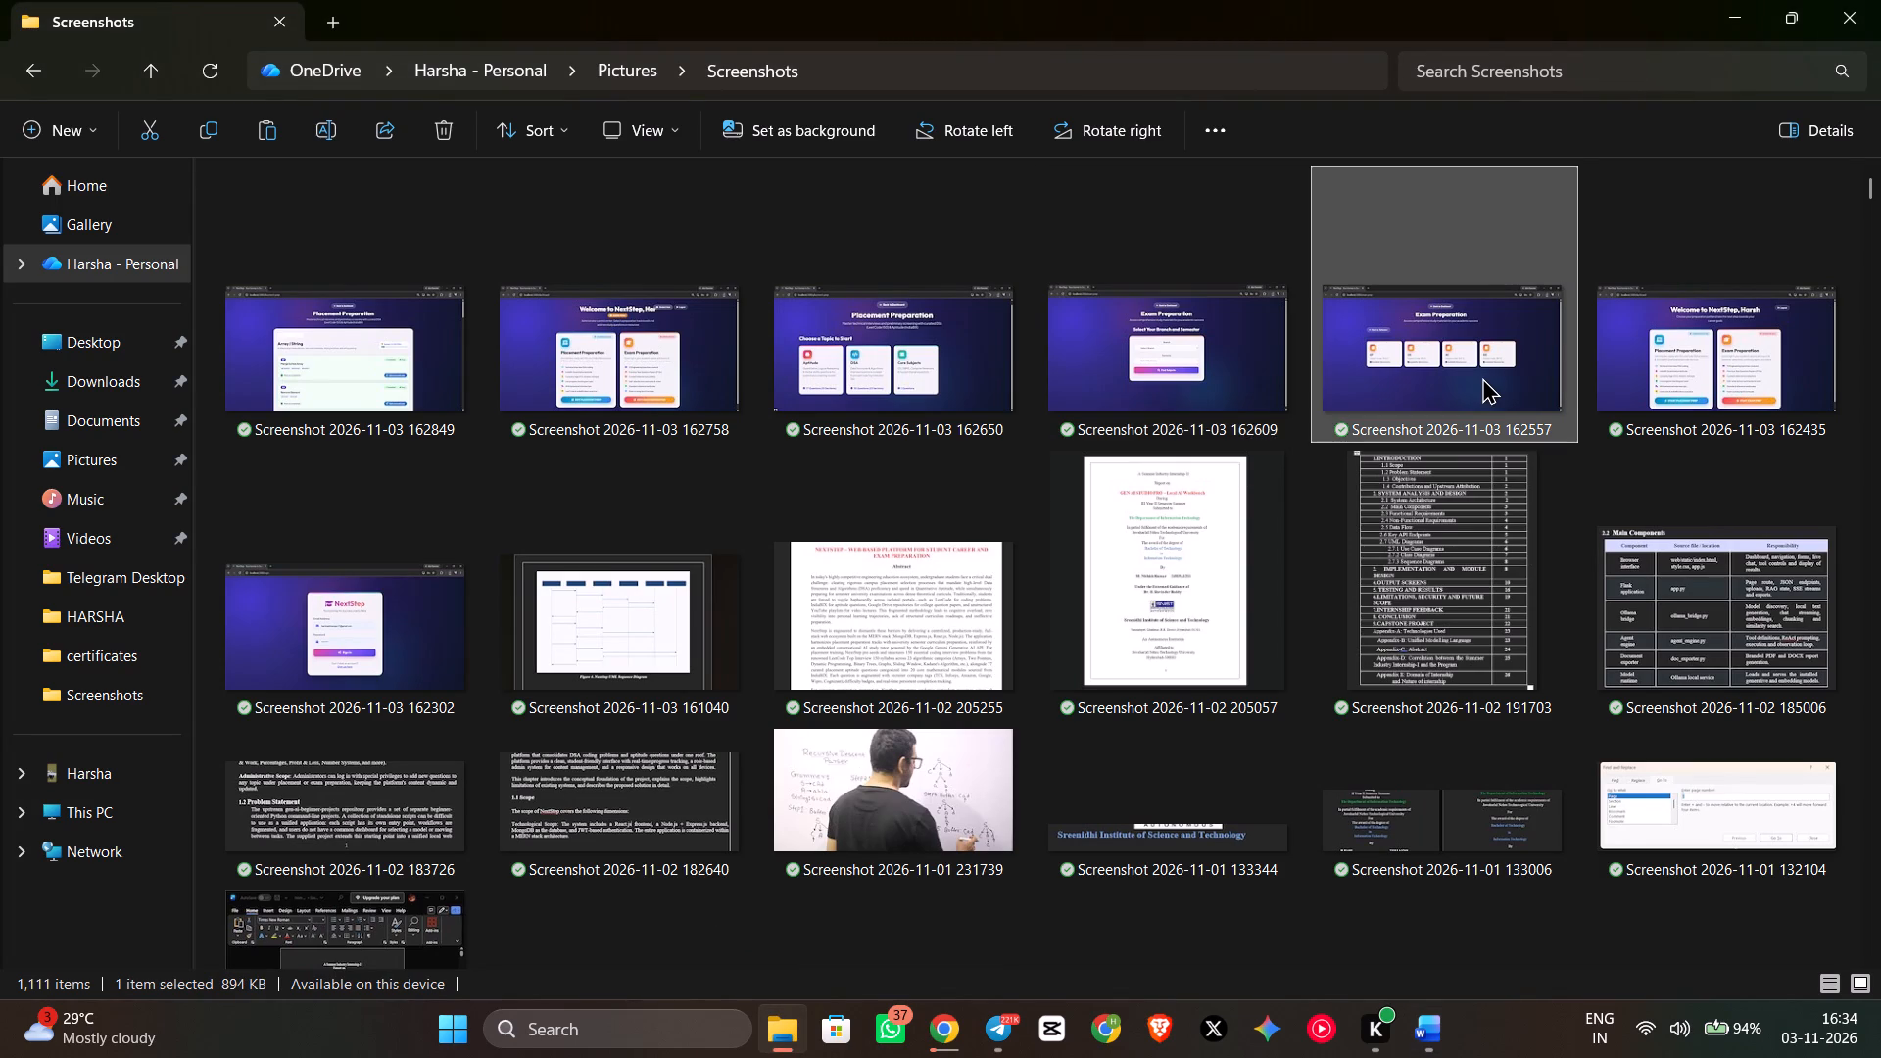
pyautogui.click(1202, 58)
pyautogui.click(1447, 1021)
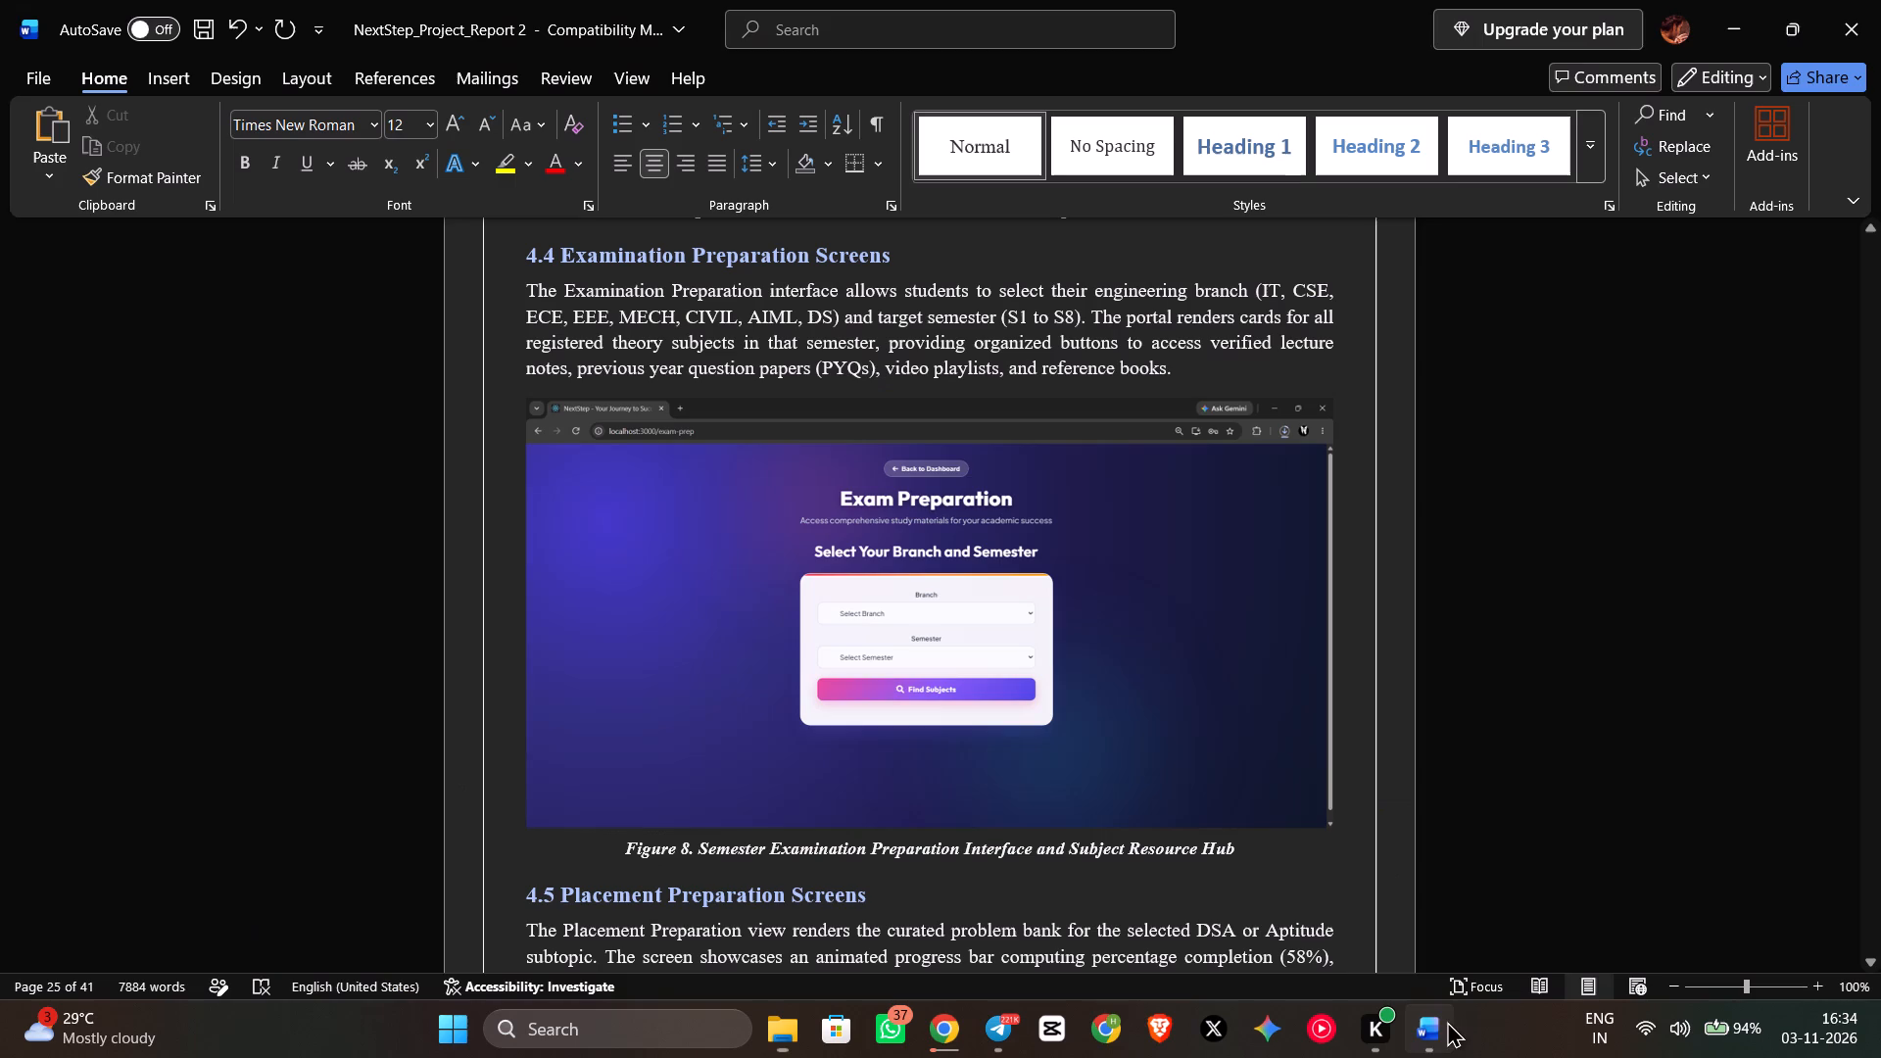
pyautogui.hotkey('ctrl', 'v')
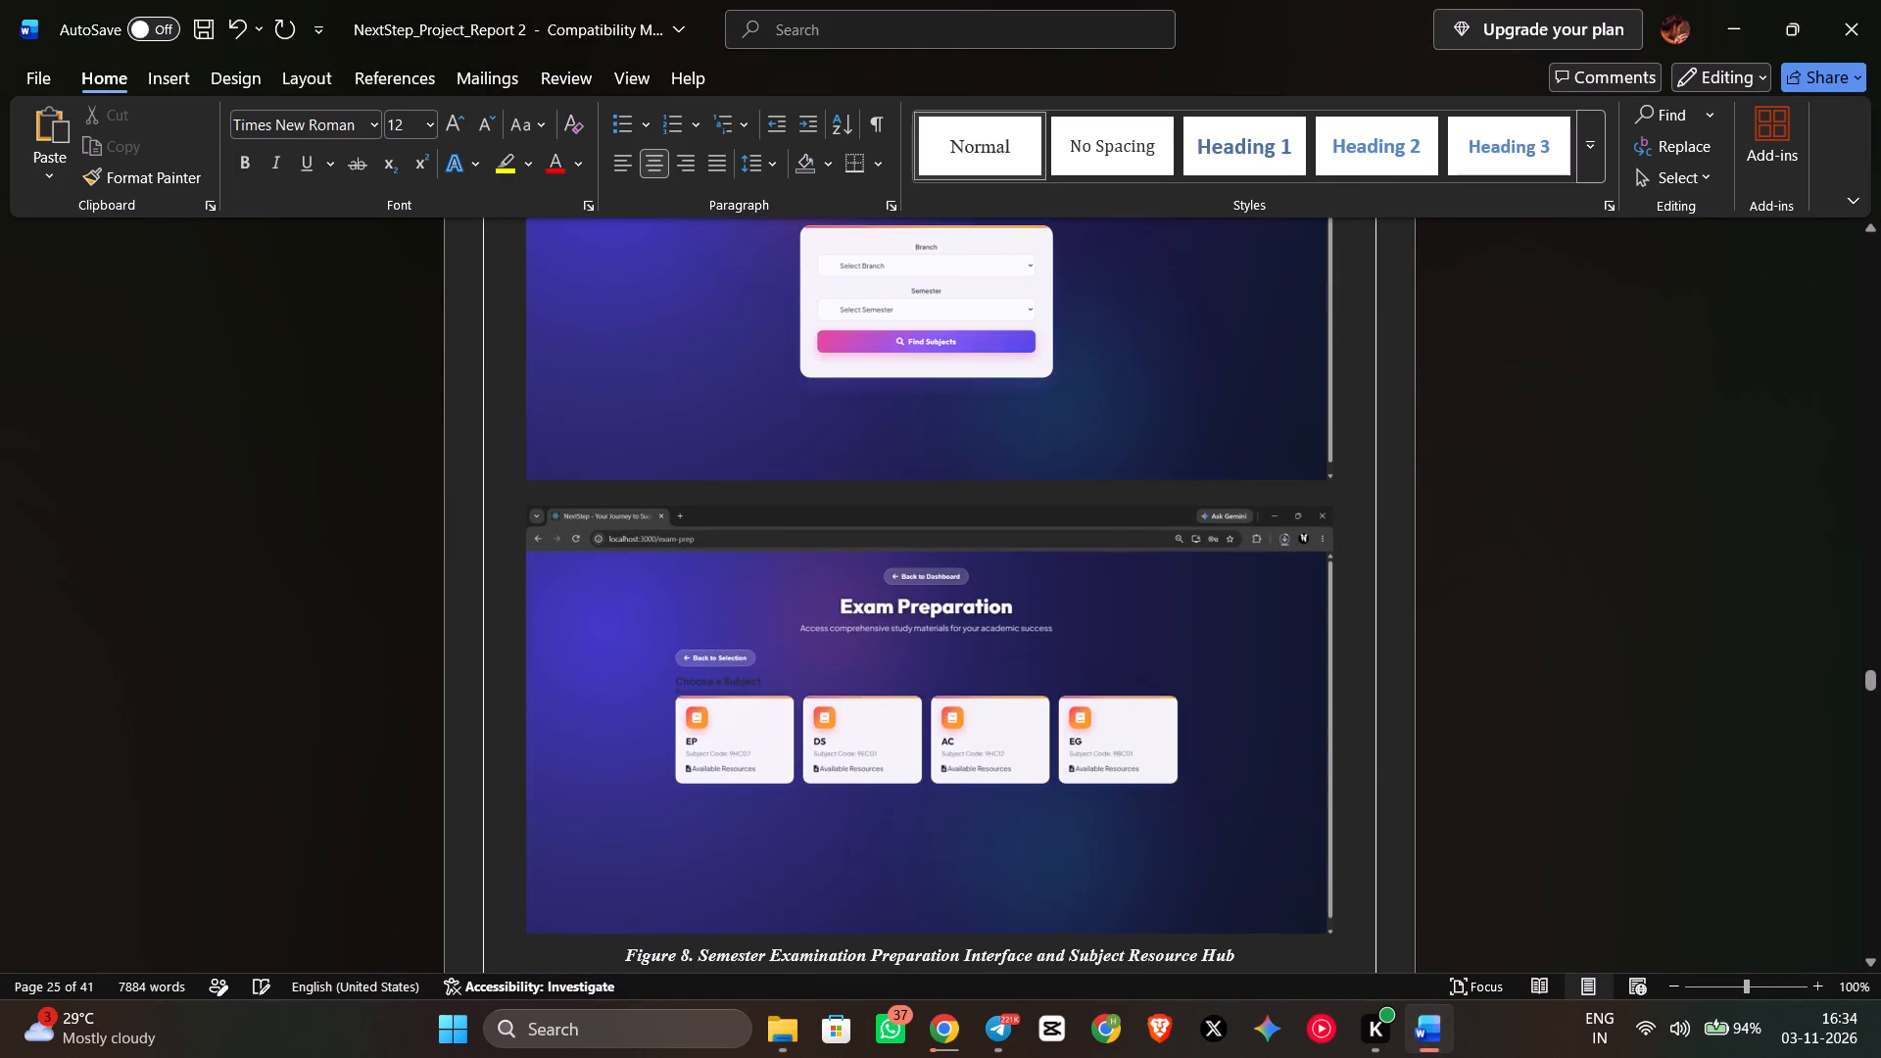
# Review the page layout around the two Figure 8 screenshots and on through section 4.5 to the Figure 9 mock-up.
pyautogui.scroll(19, 1148, 702)
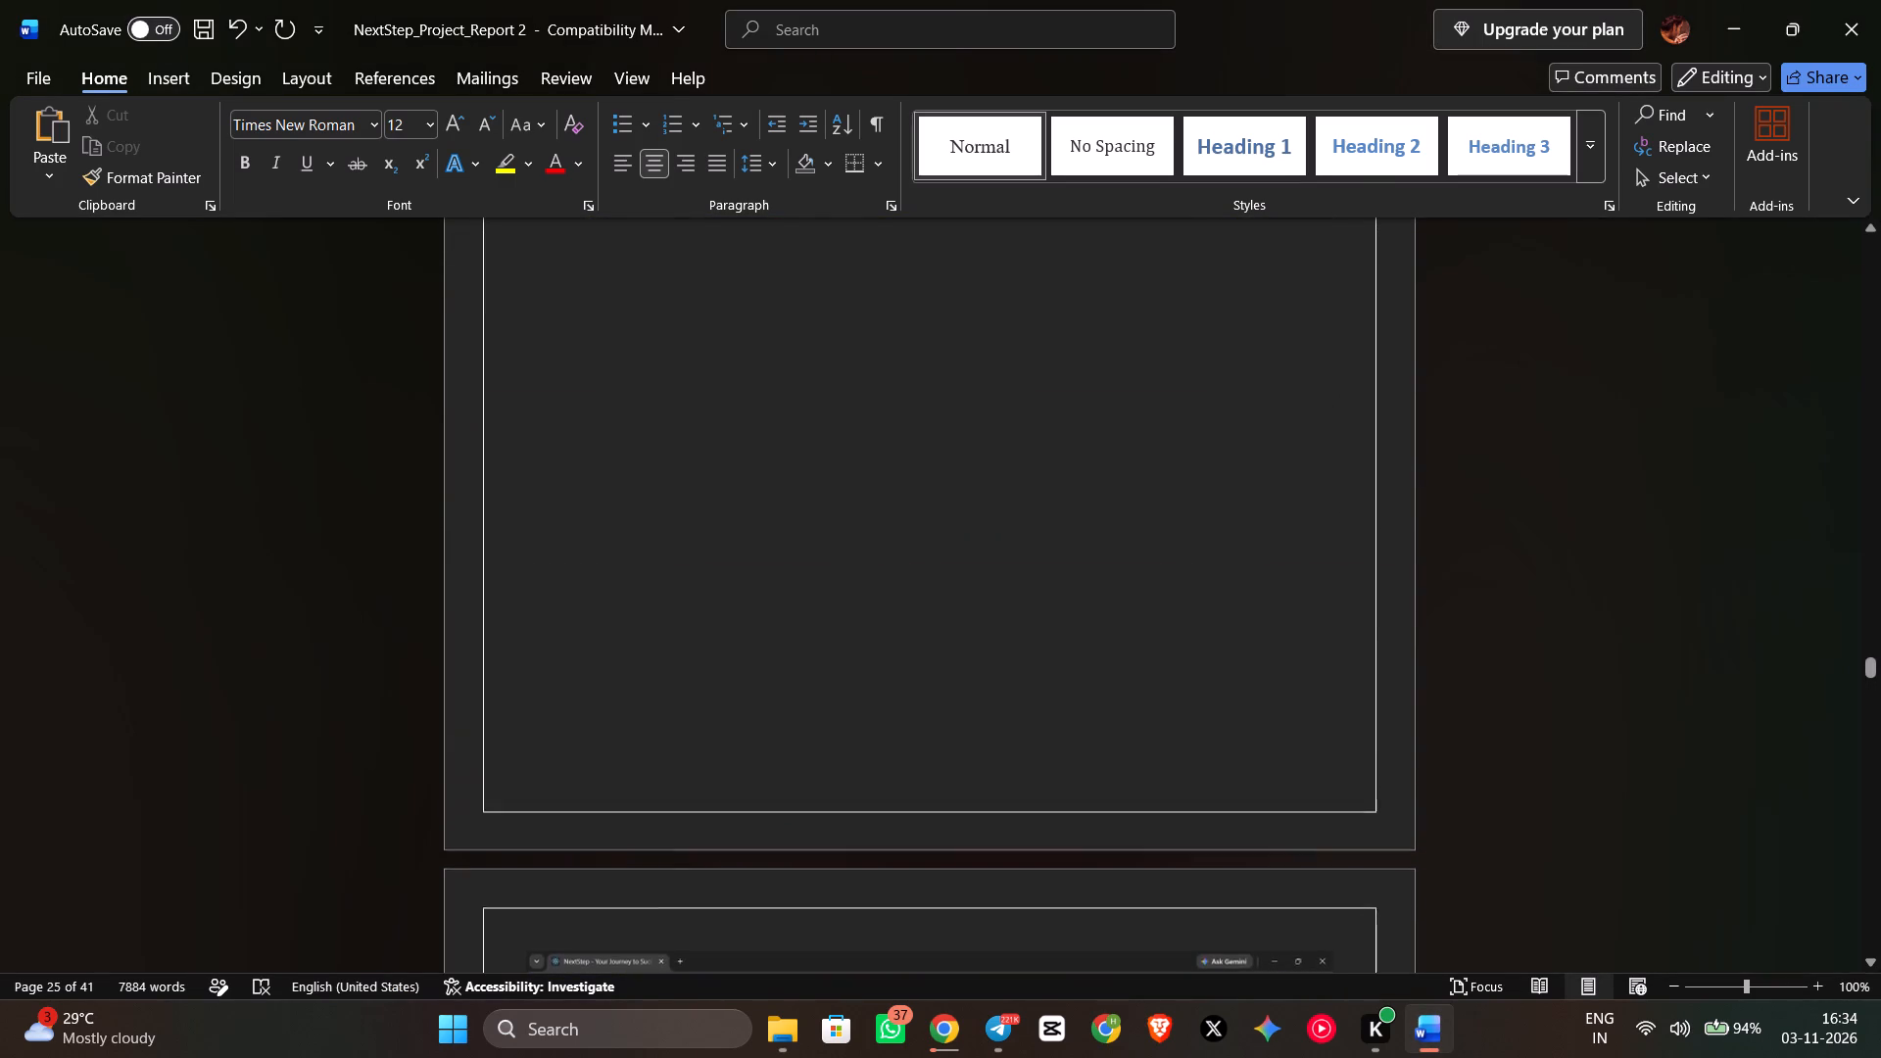
pyautogui.scroll(1, 1148, 702)
pyautogui.scroll(-18, 1133, 699)
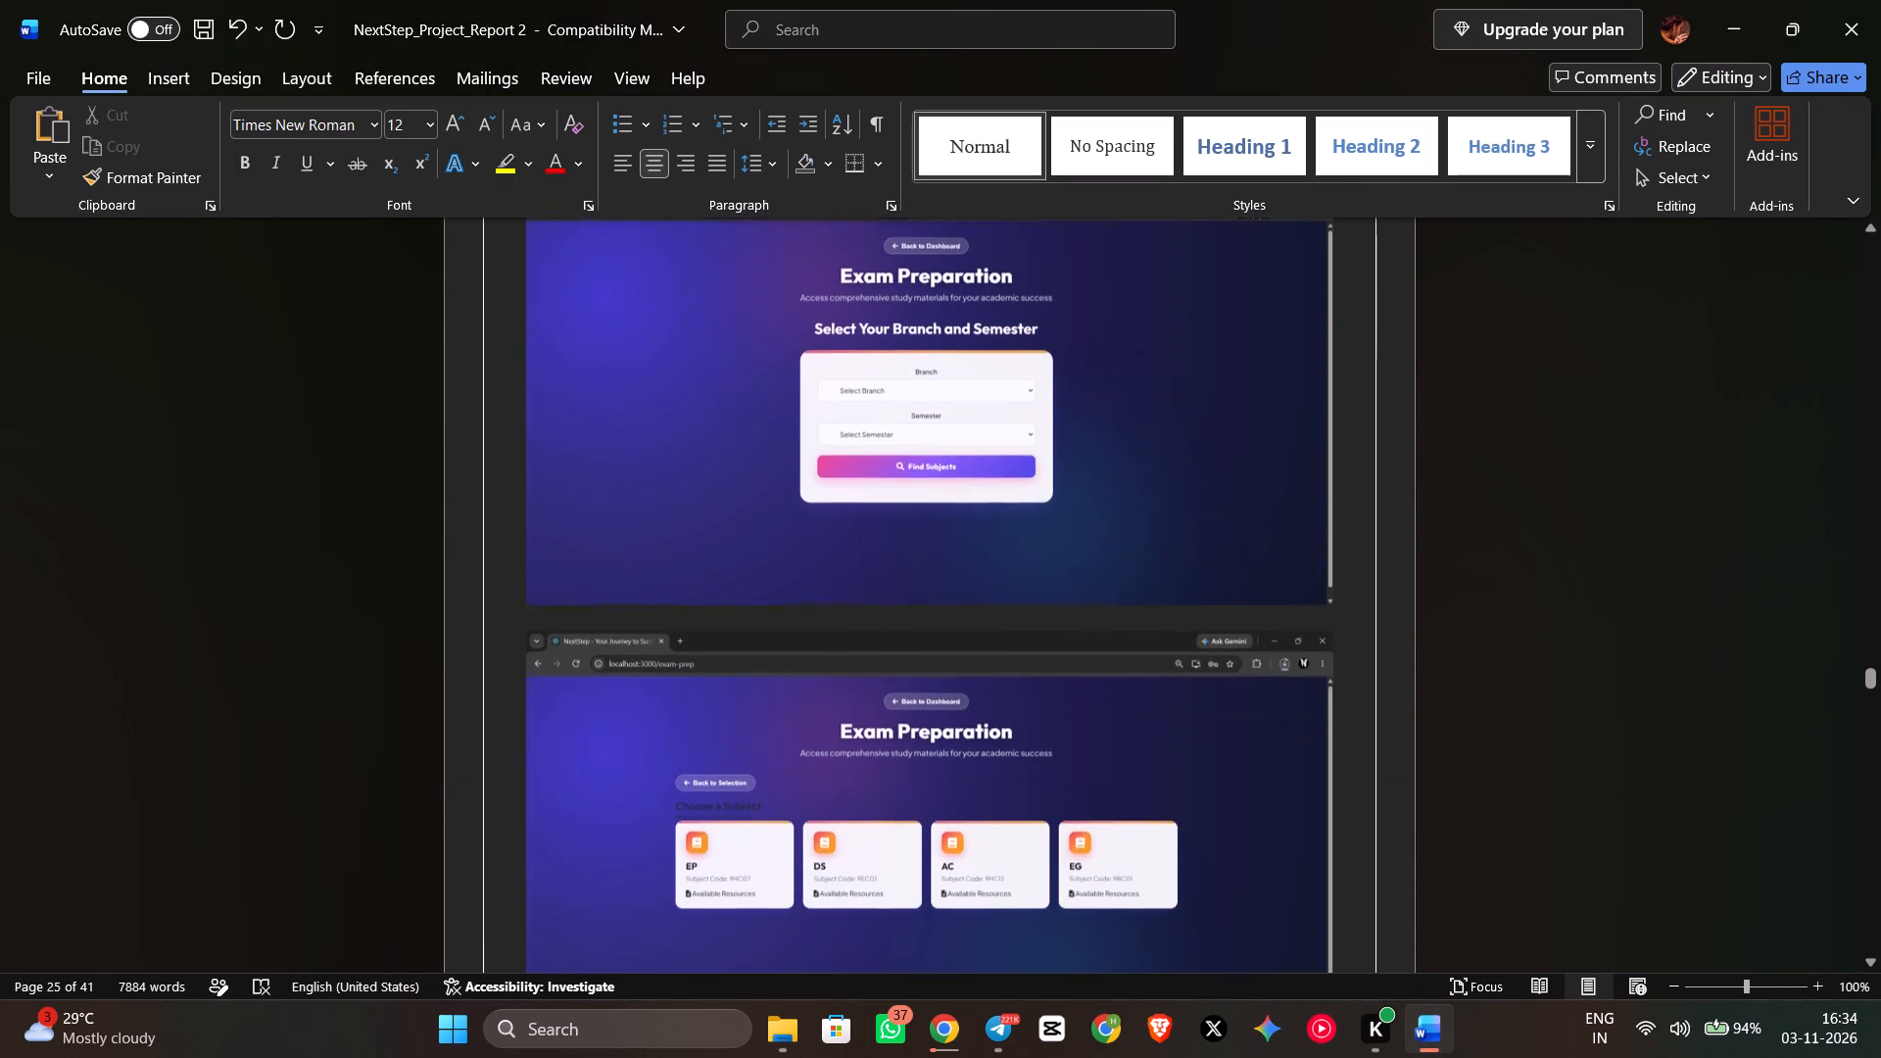
pyautogui.scroll(-9, 1133, 697)
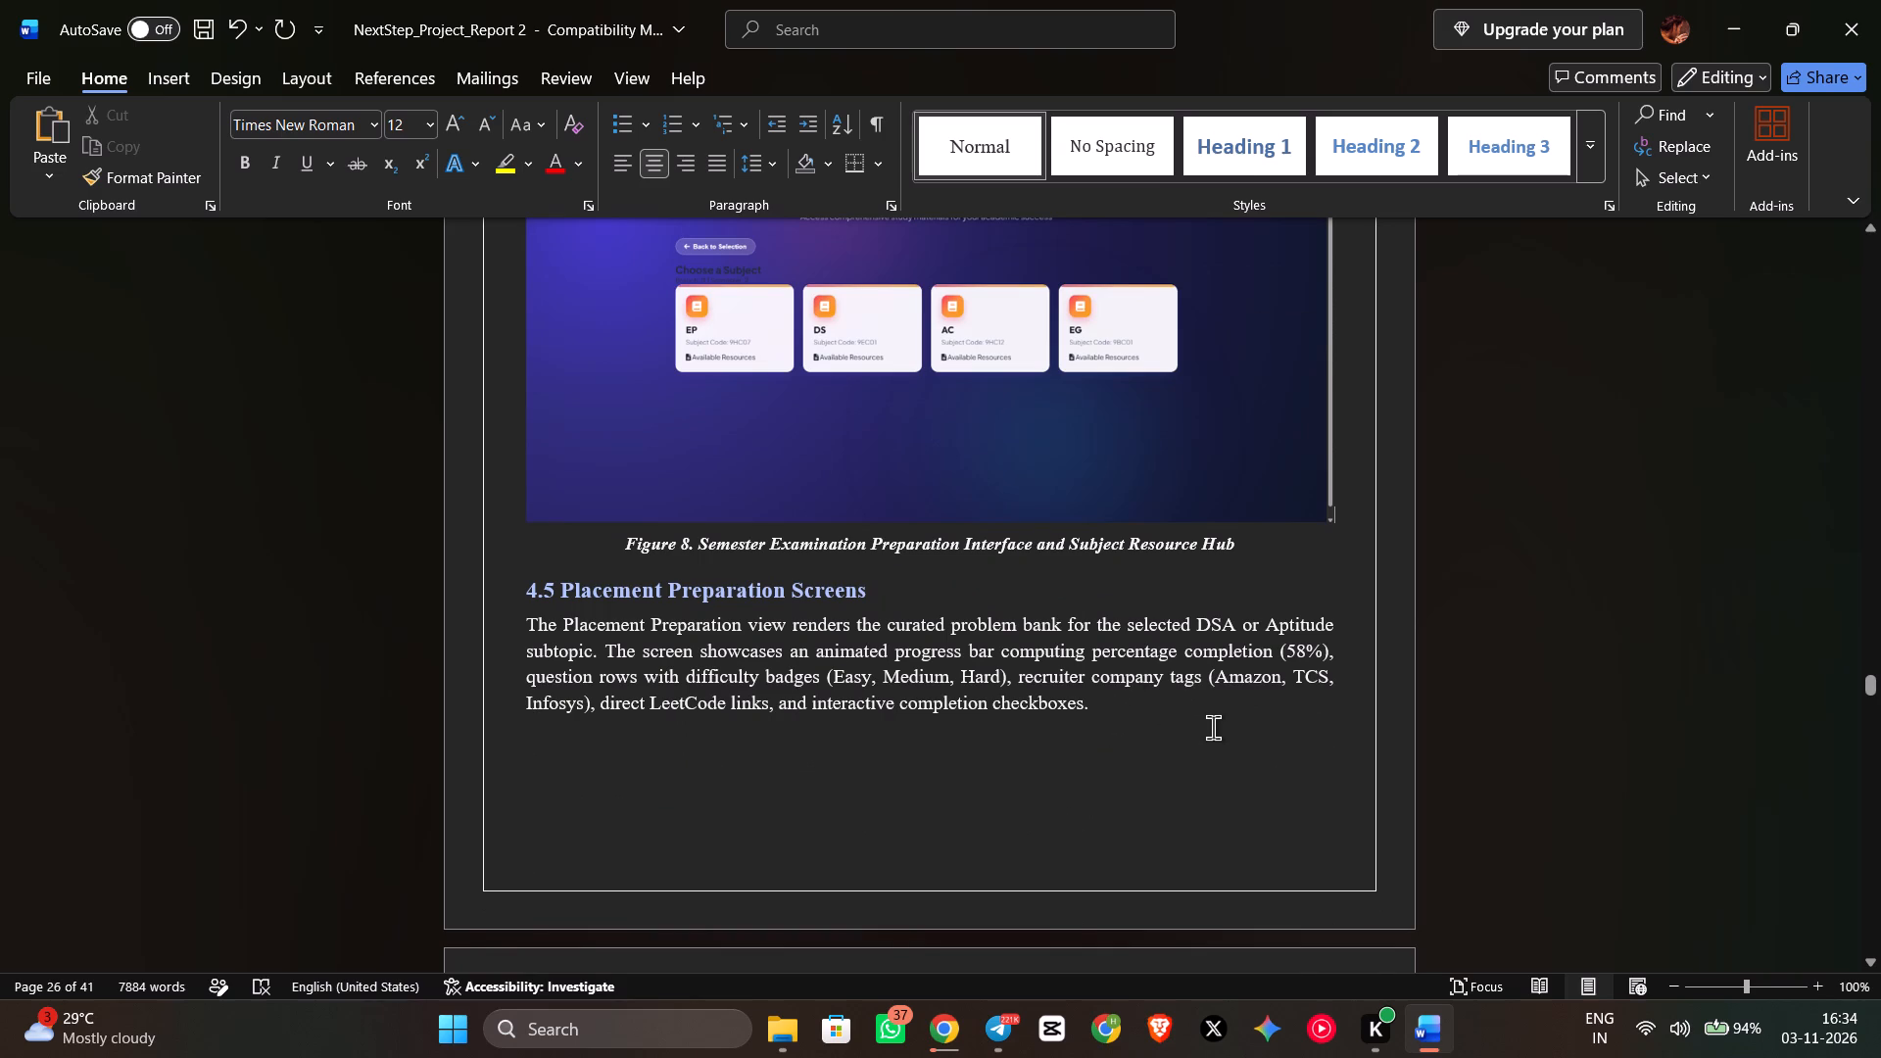
pyautogui.scroll(-5, 1213, 727)
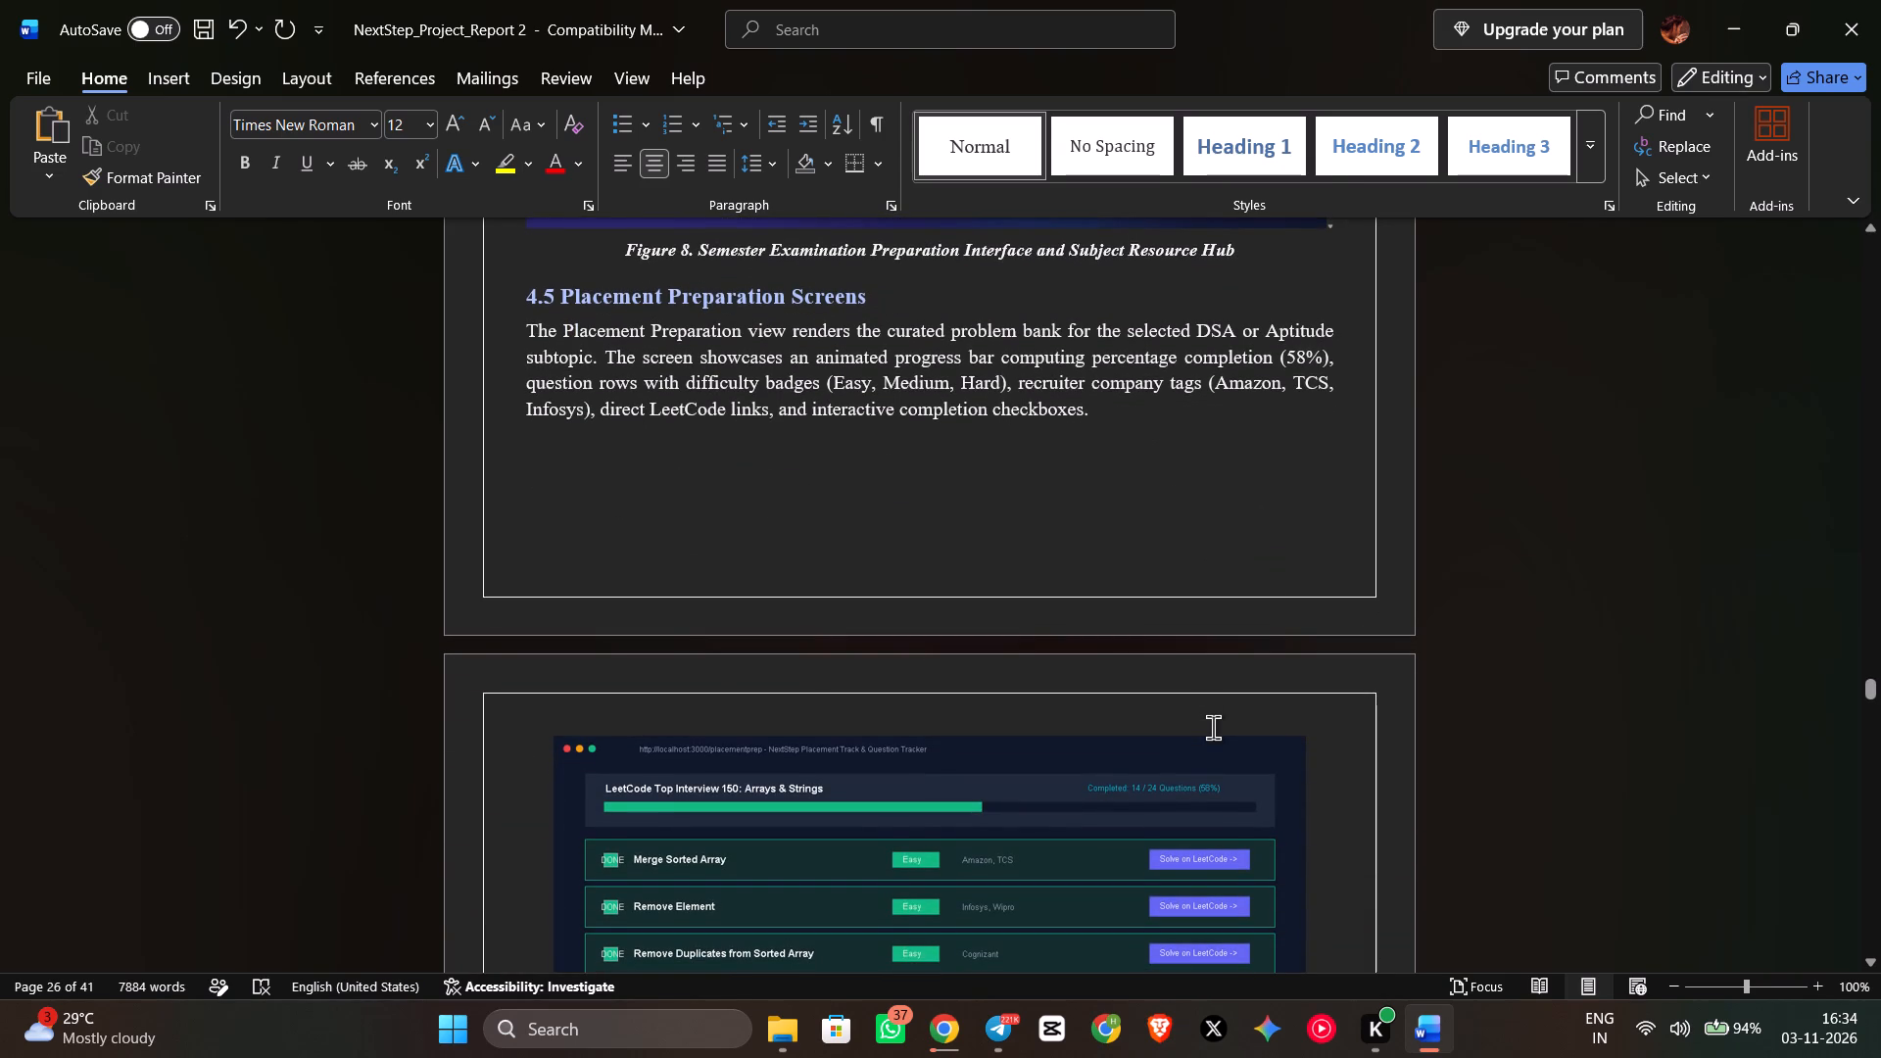
pyautogui.scroll(-8, 1213, 727)
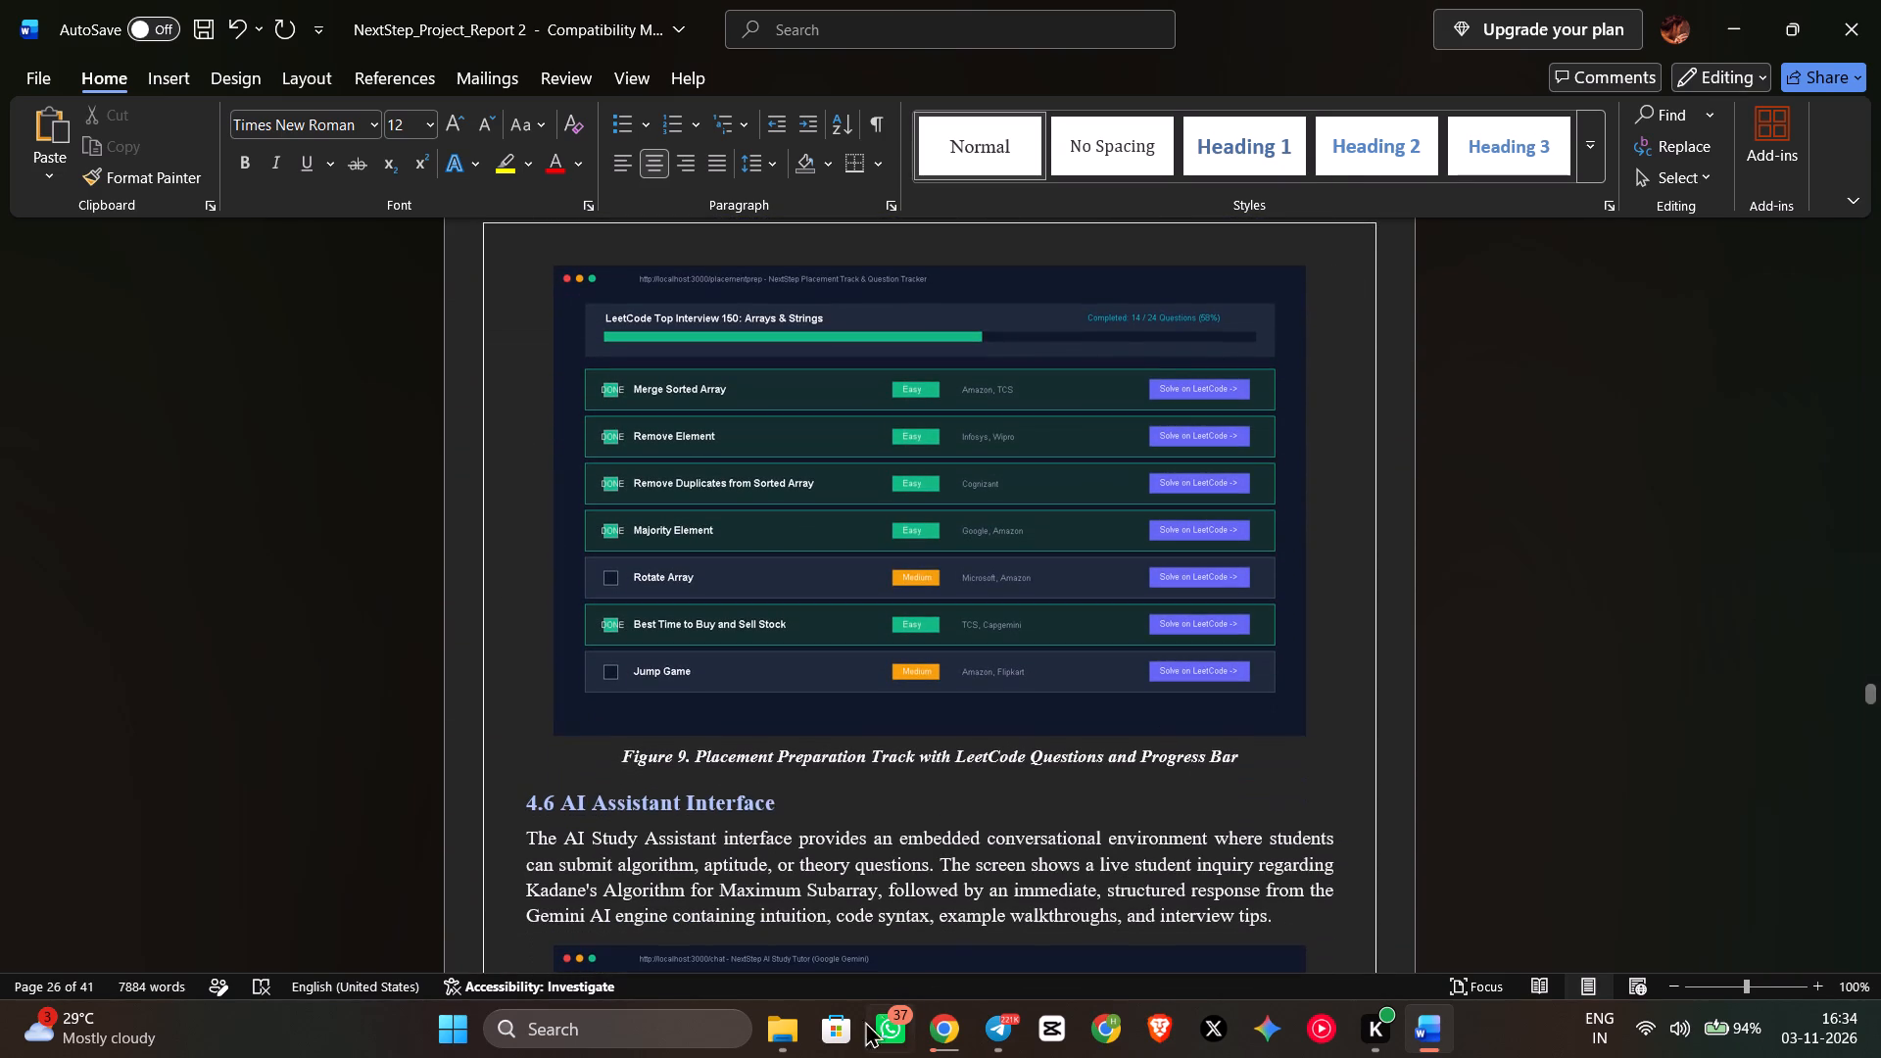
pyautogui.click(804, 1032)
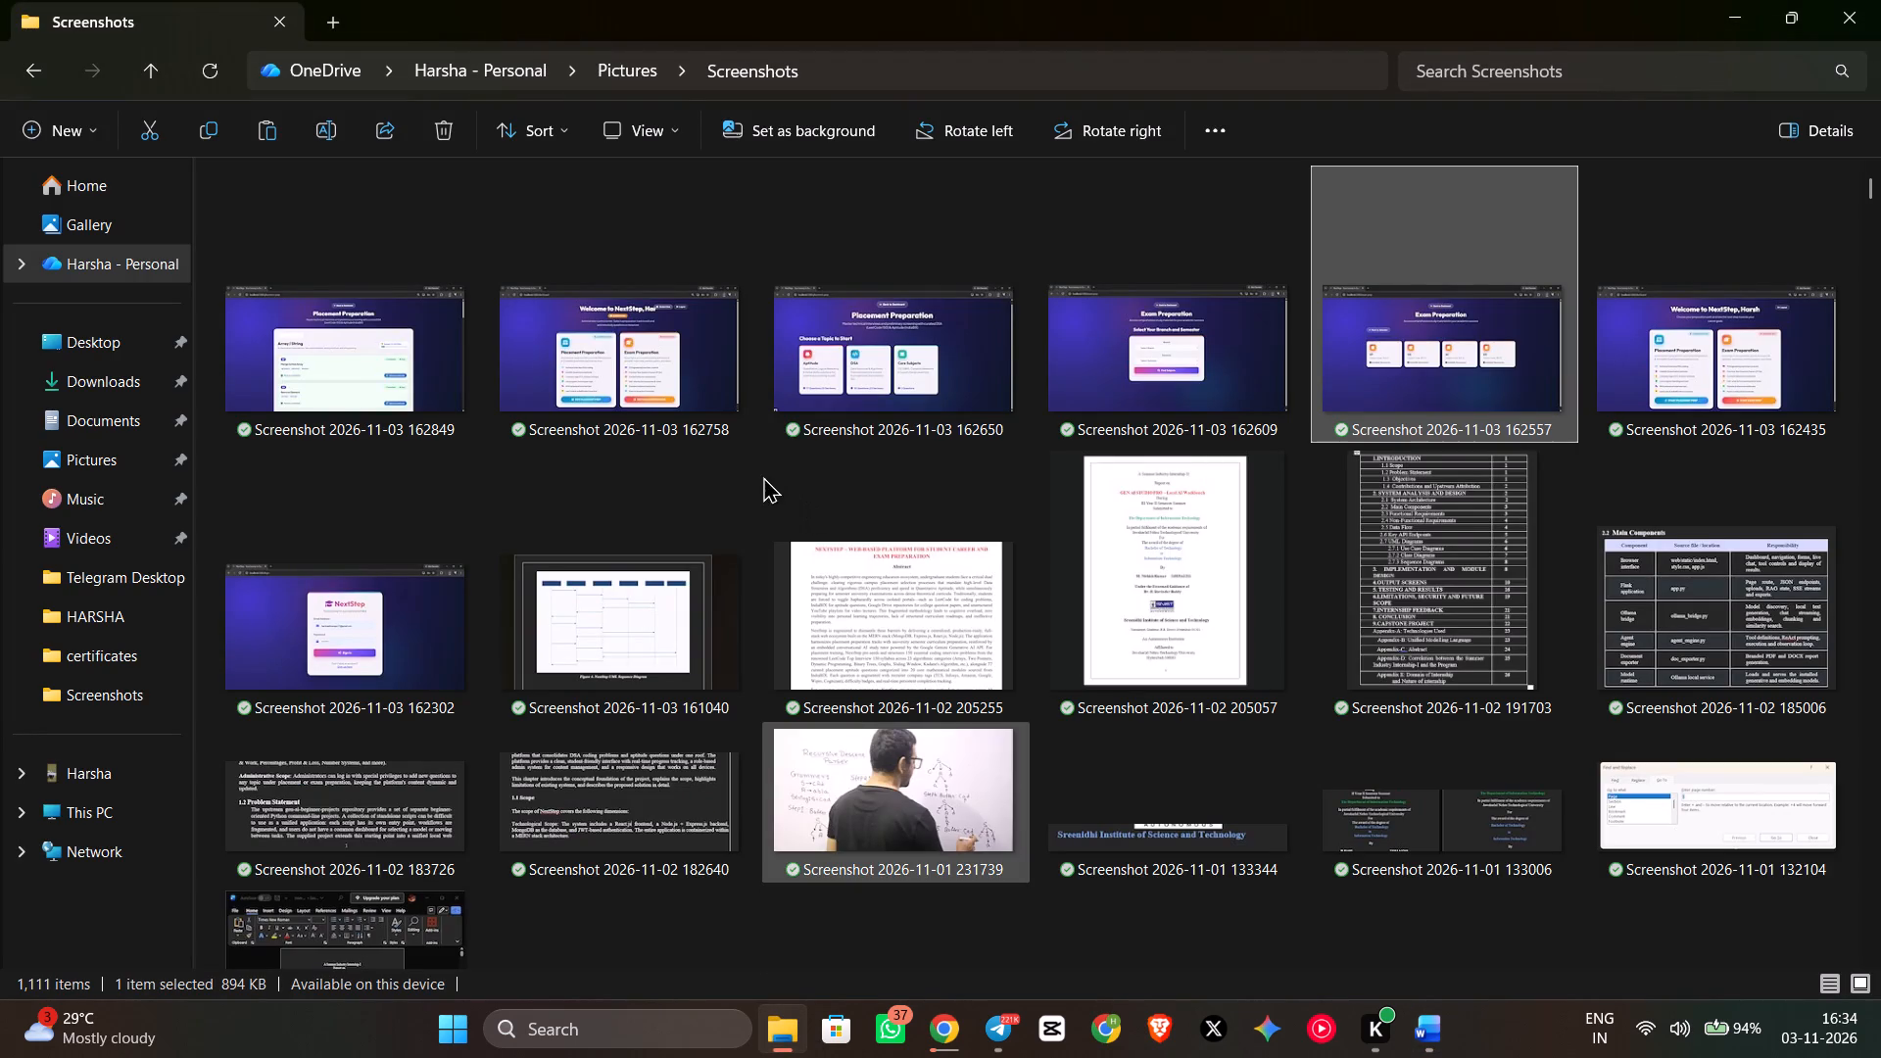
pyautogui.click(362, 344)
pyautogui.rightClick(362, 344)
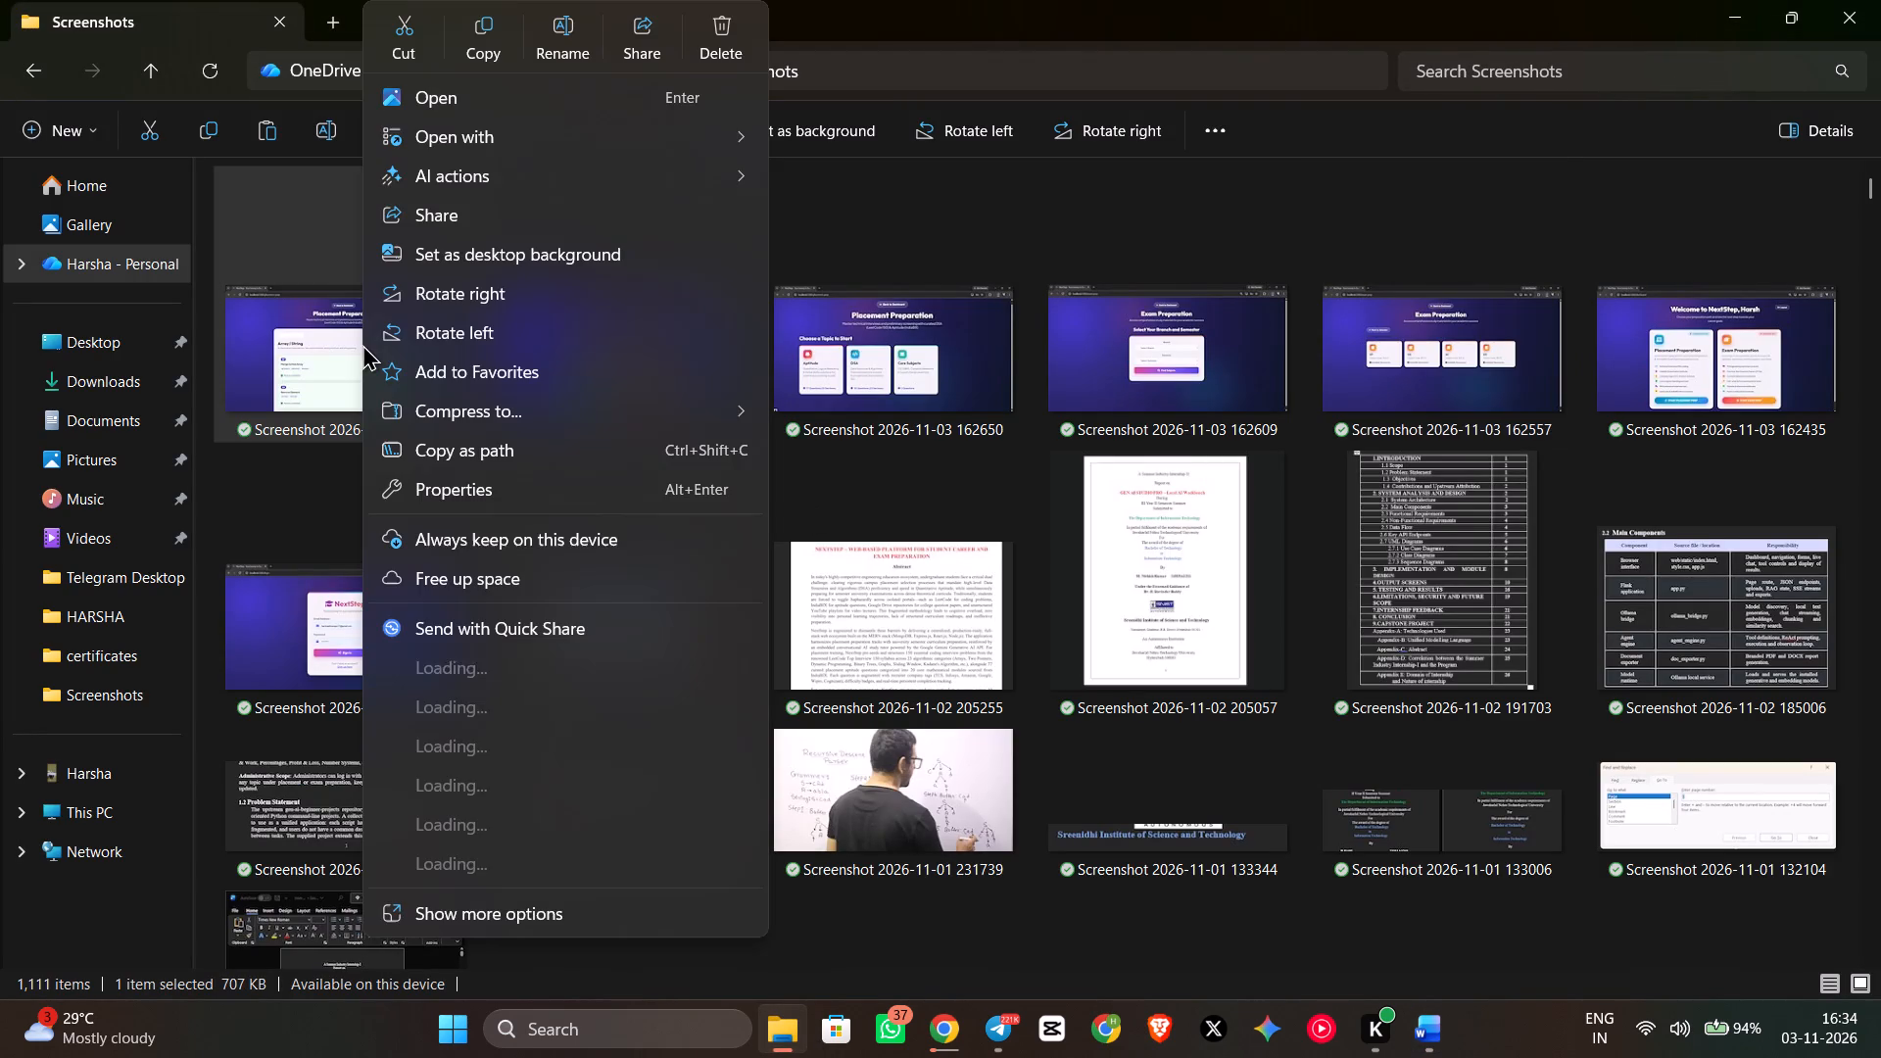
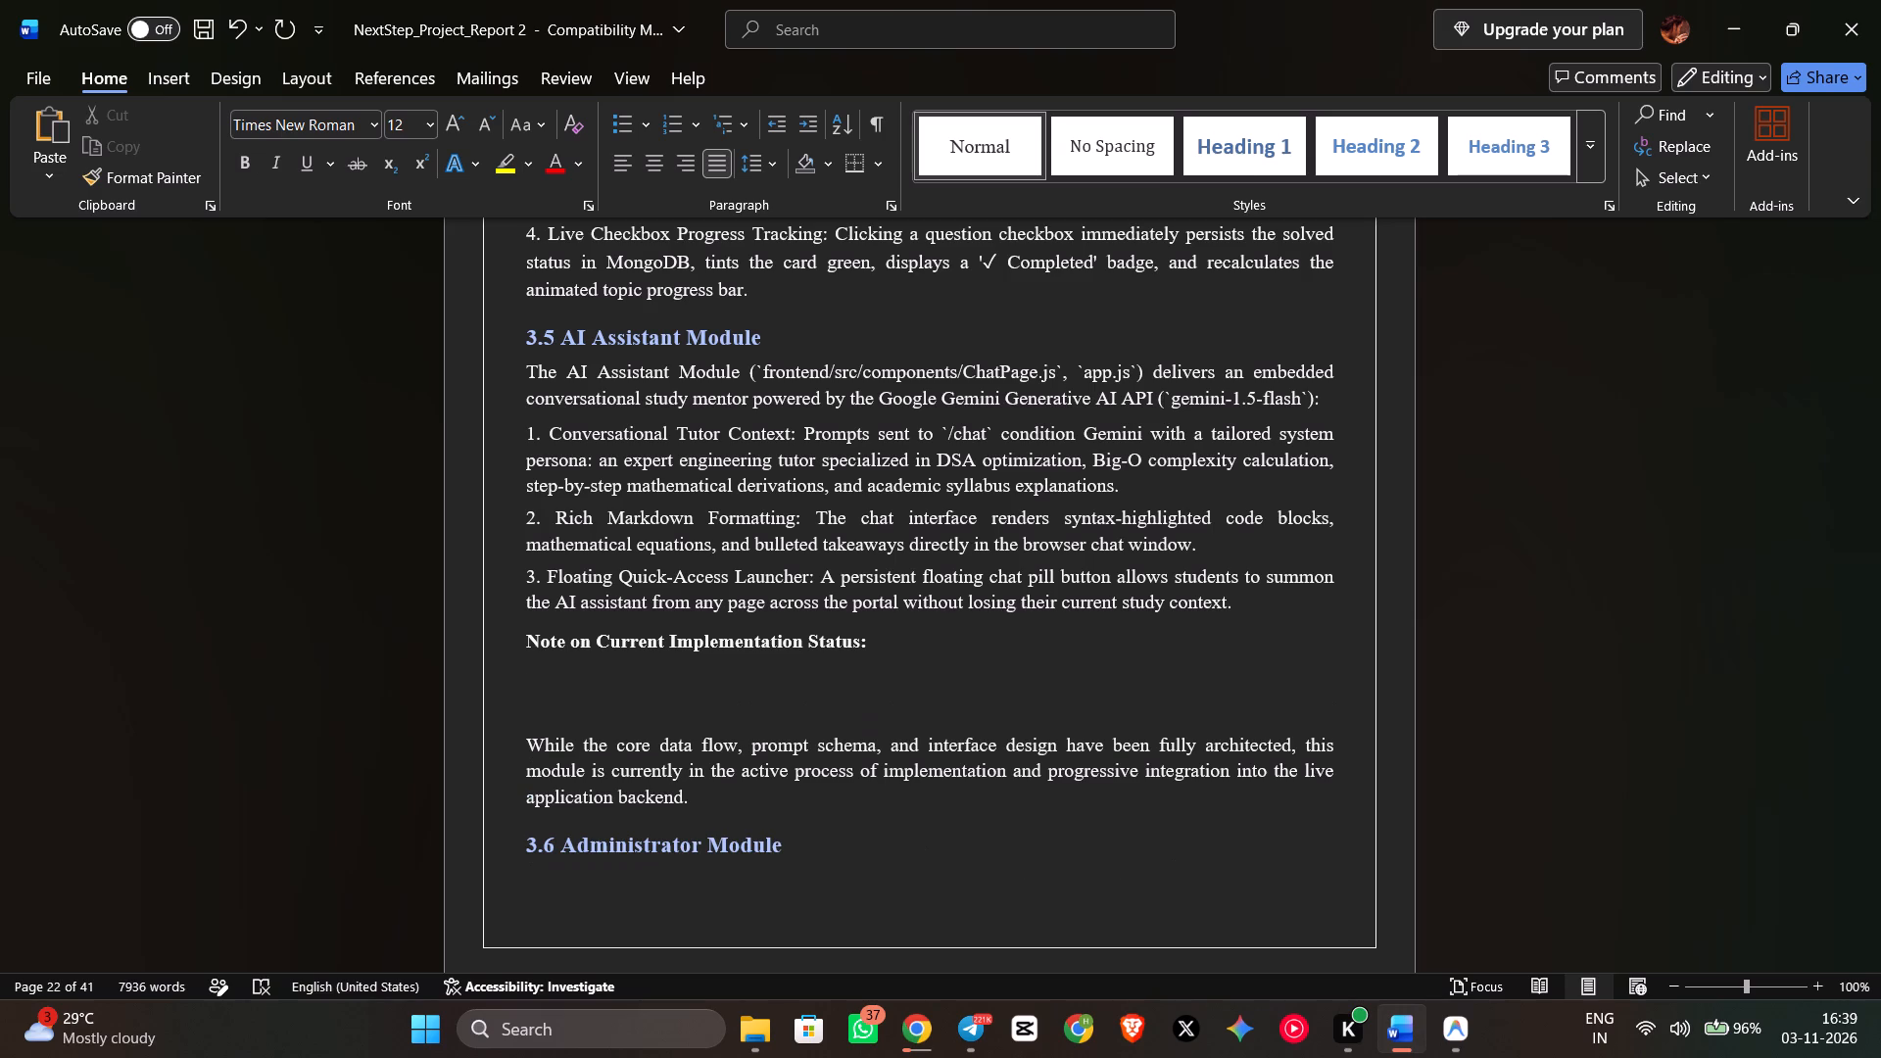
pyautogui.press('BackSpace')
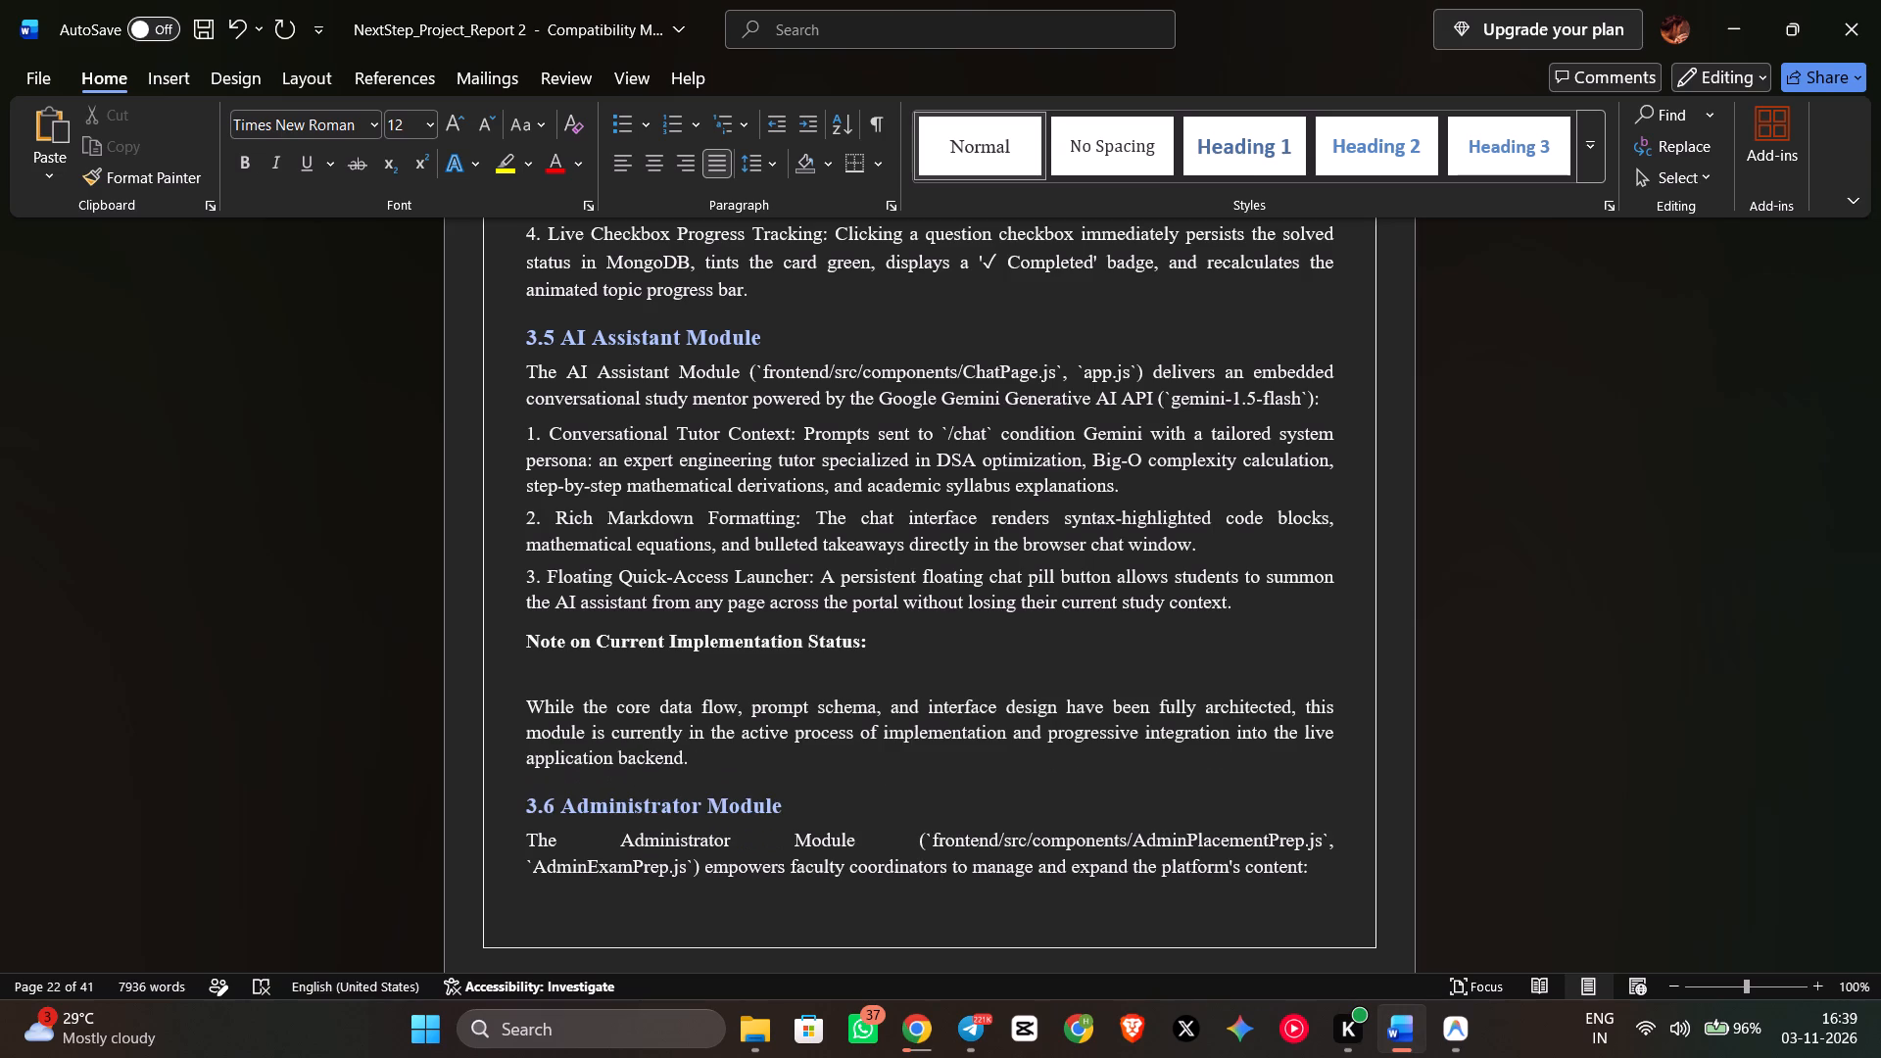
pyautogui.press('Down')
pyautogui.press('BackSpace')
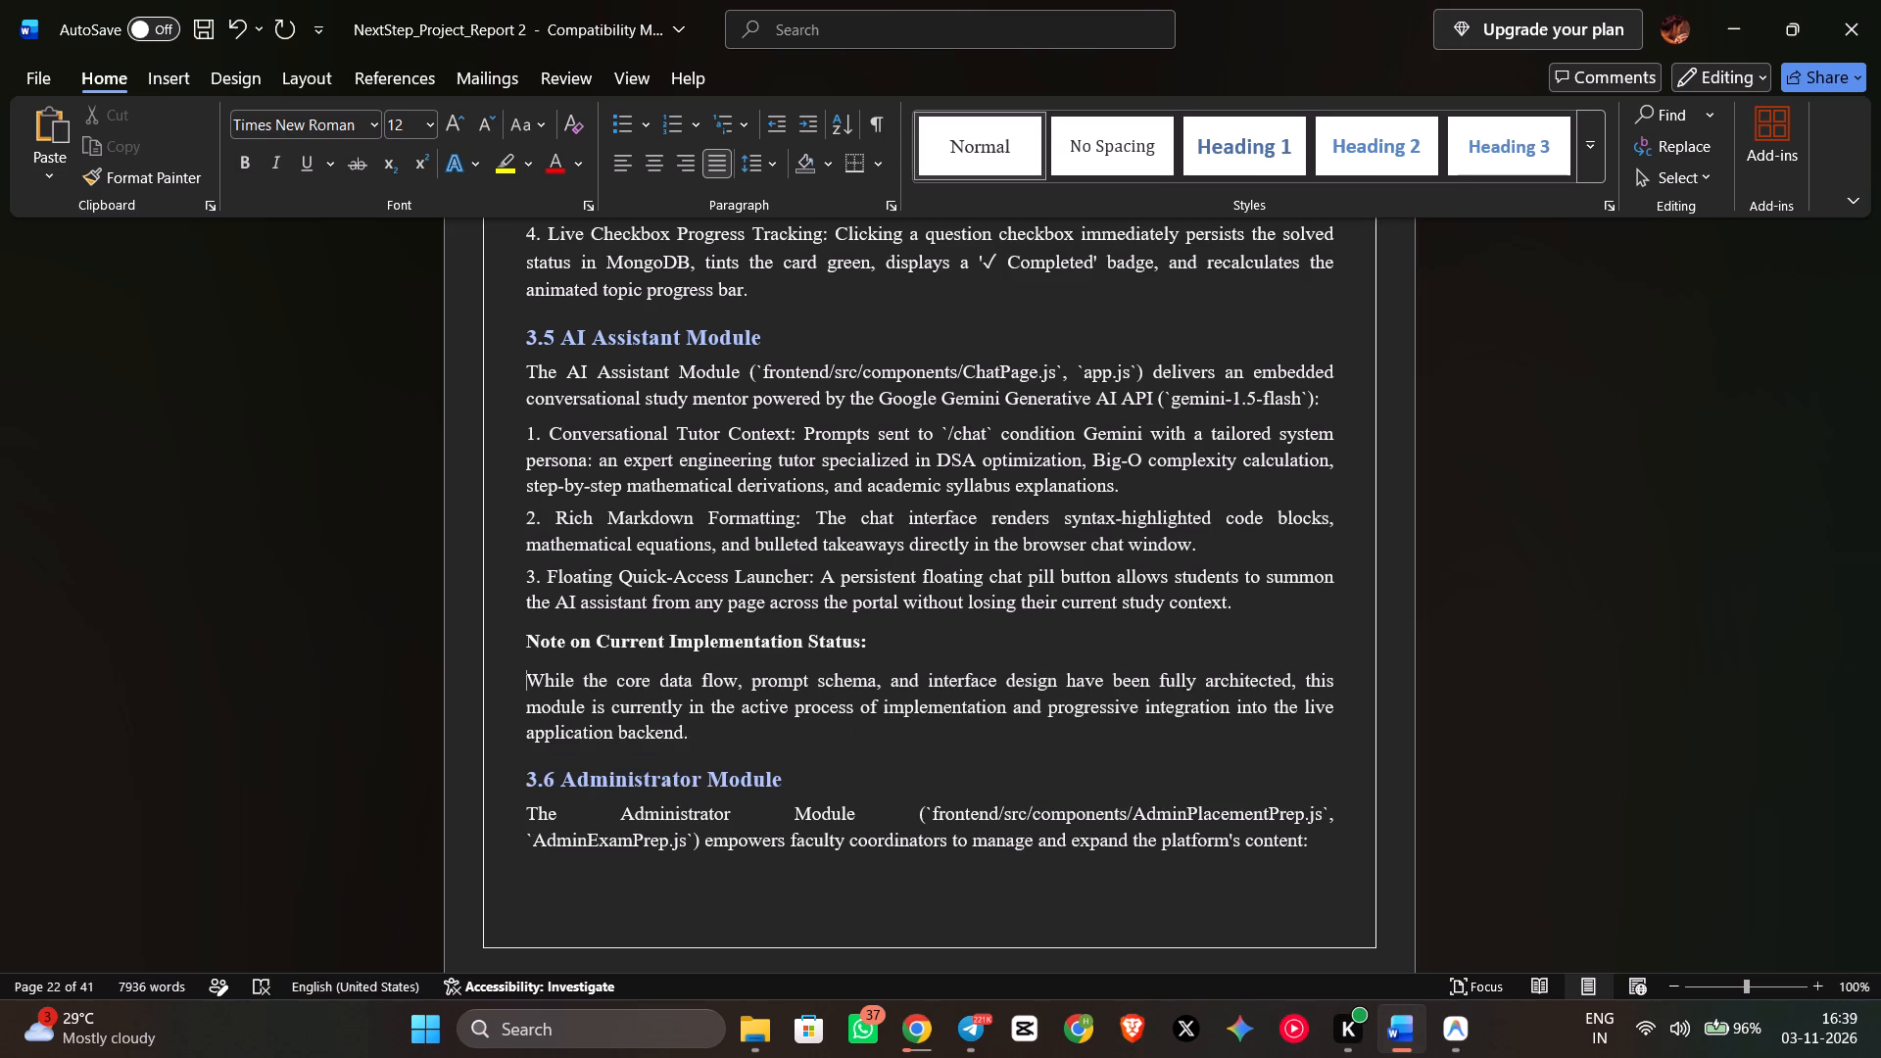
# Look through the report's remaining chapters after section 3.5, from the Output Screens through Testing, Limitations, Internship Feedback and Conclusion to Capstone Project.
pyautogui.scroll(-14, 1403, 592)
pyautogui.scroll(-10, 1415, 580)
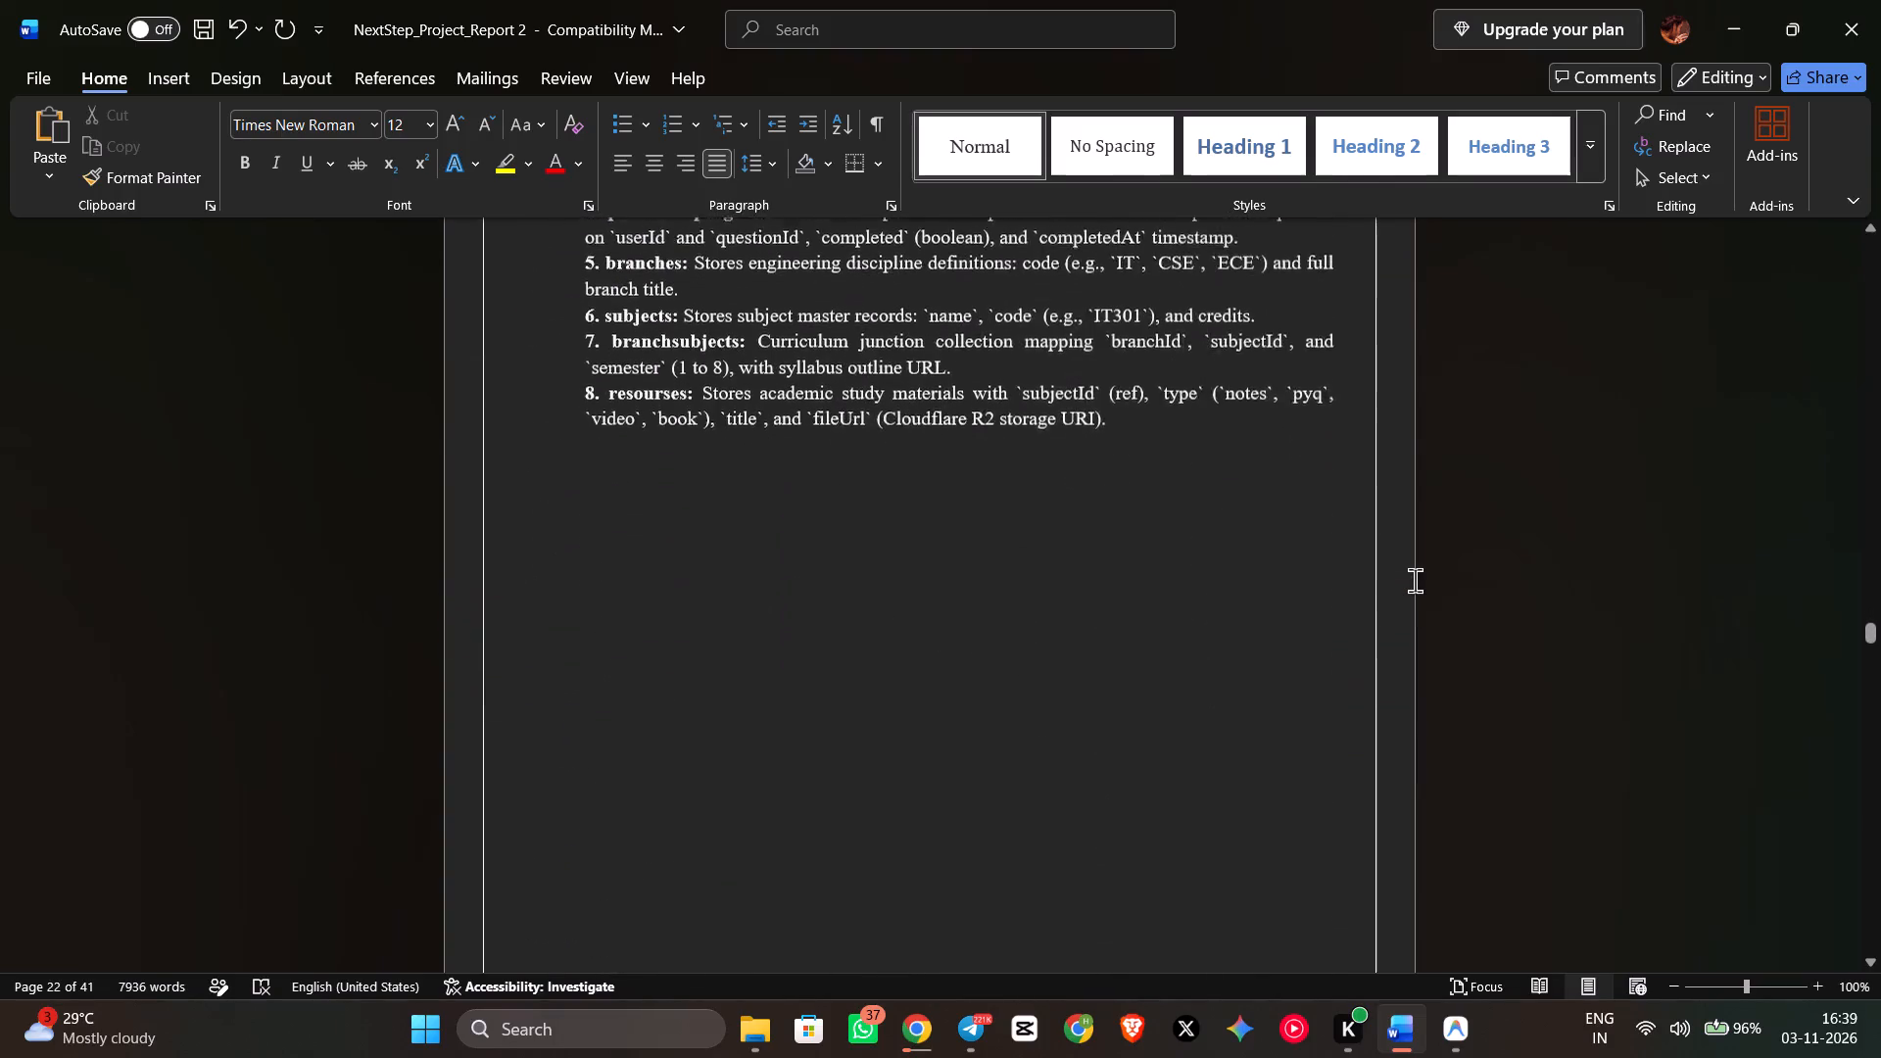
pyautogui.scroll(-19, 1415, 580)
pyautogui.scroll(-12, 1415, 580)
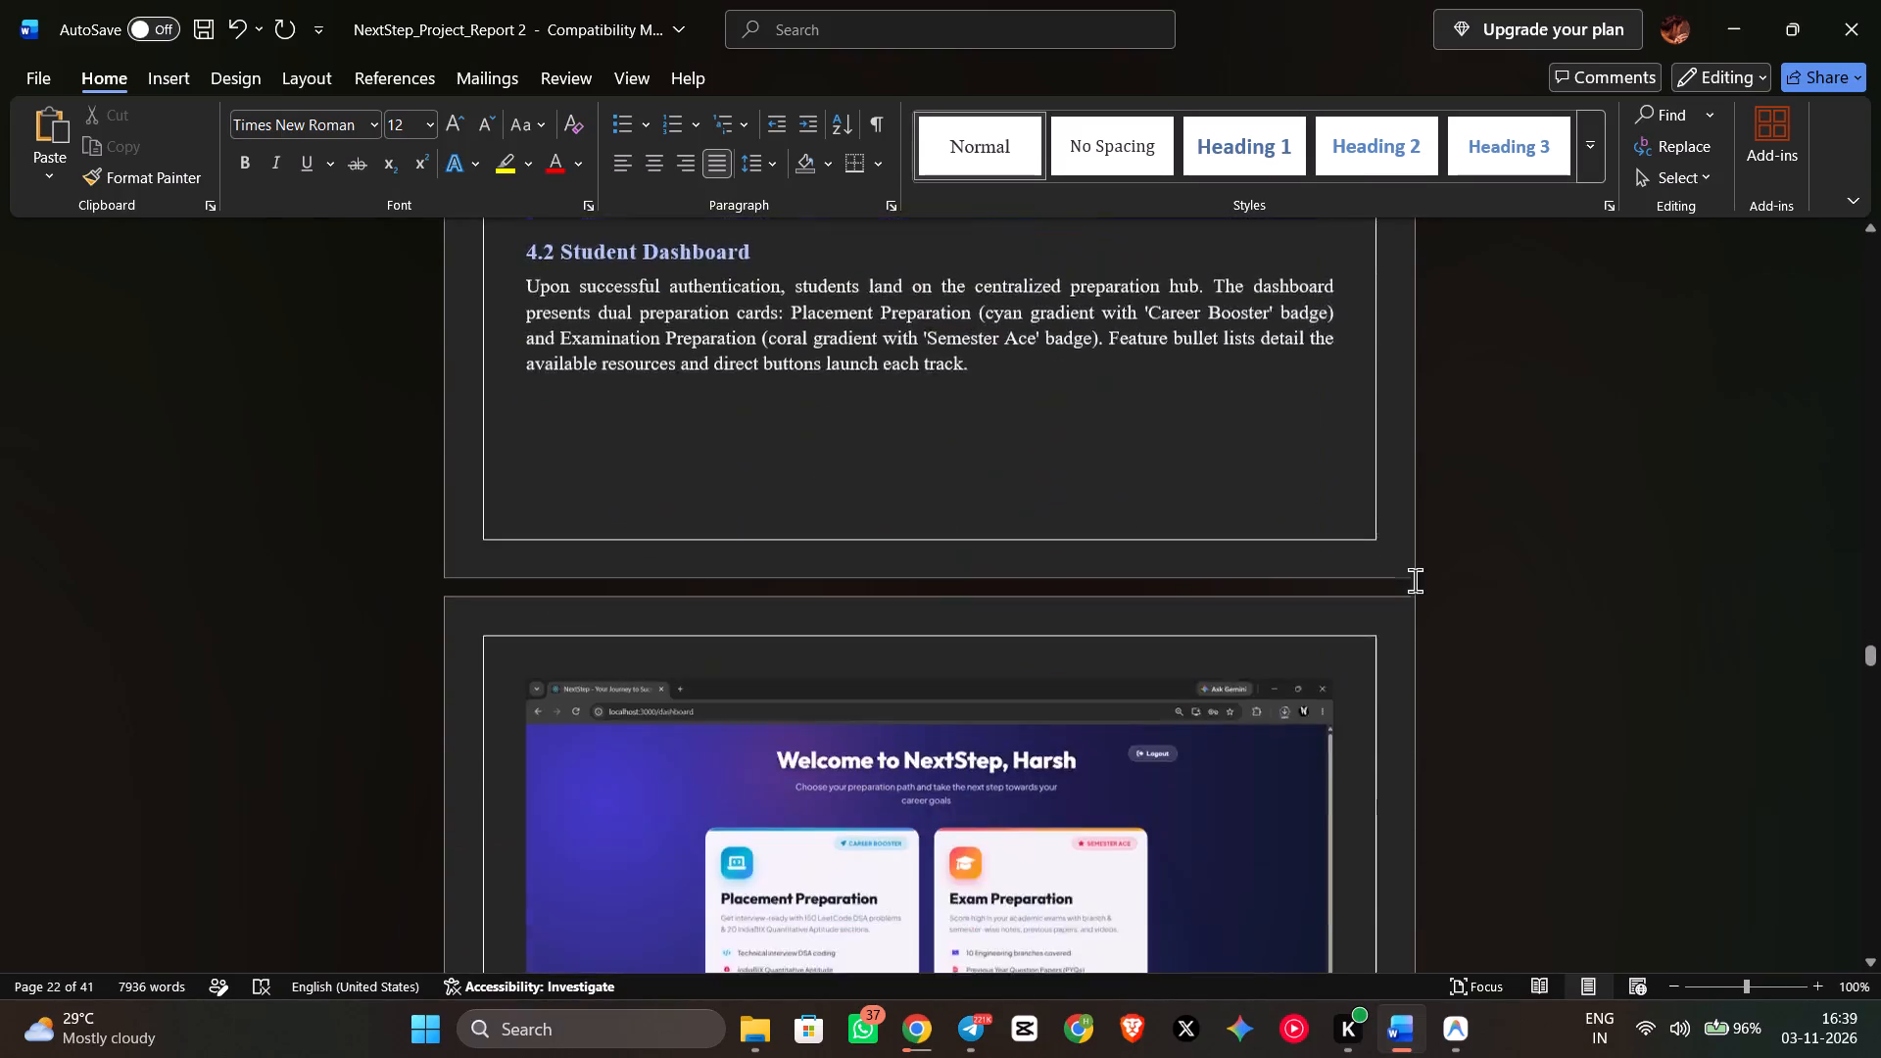
pyautogui.scroll(-20, 1415, 580)
pyautogui.scroll(-17, 1415, 580)
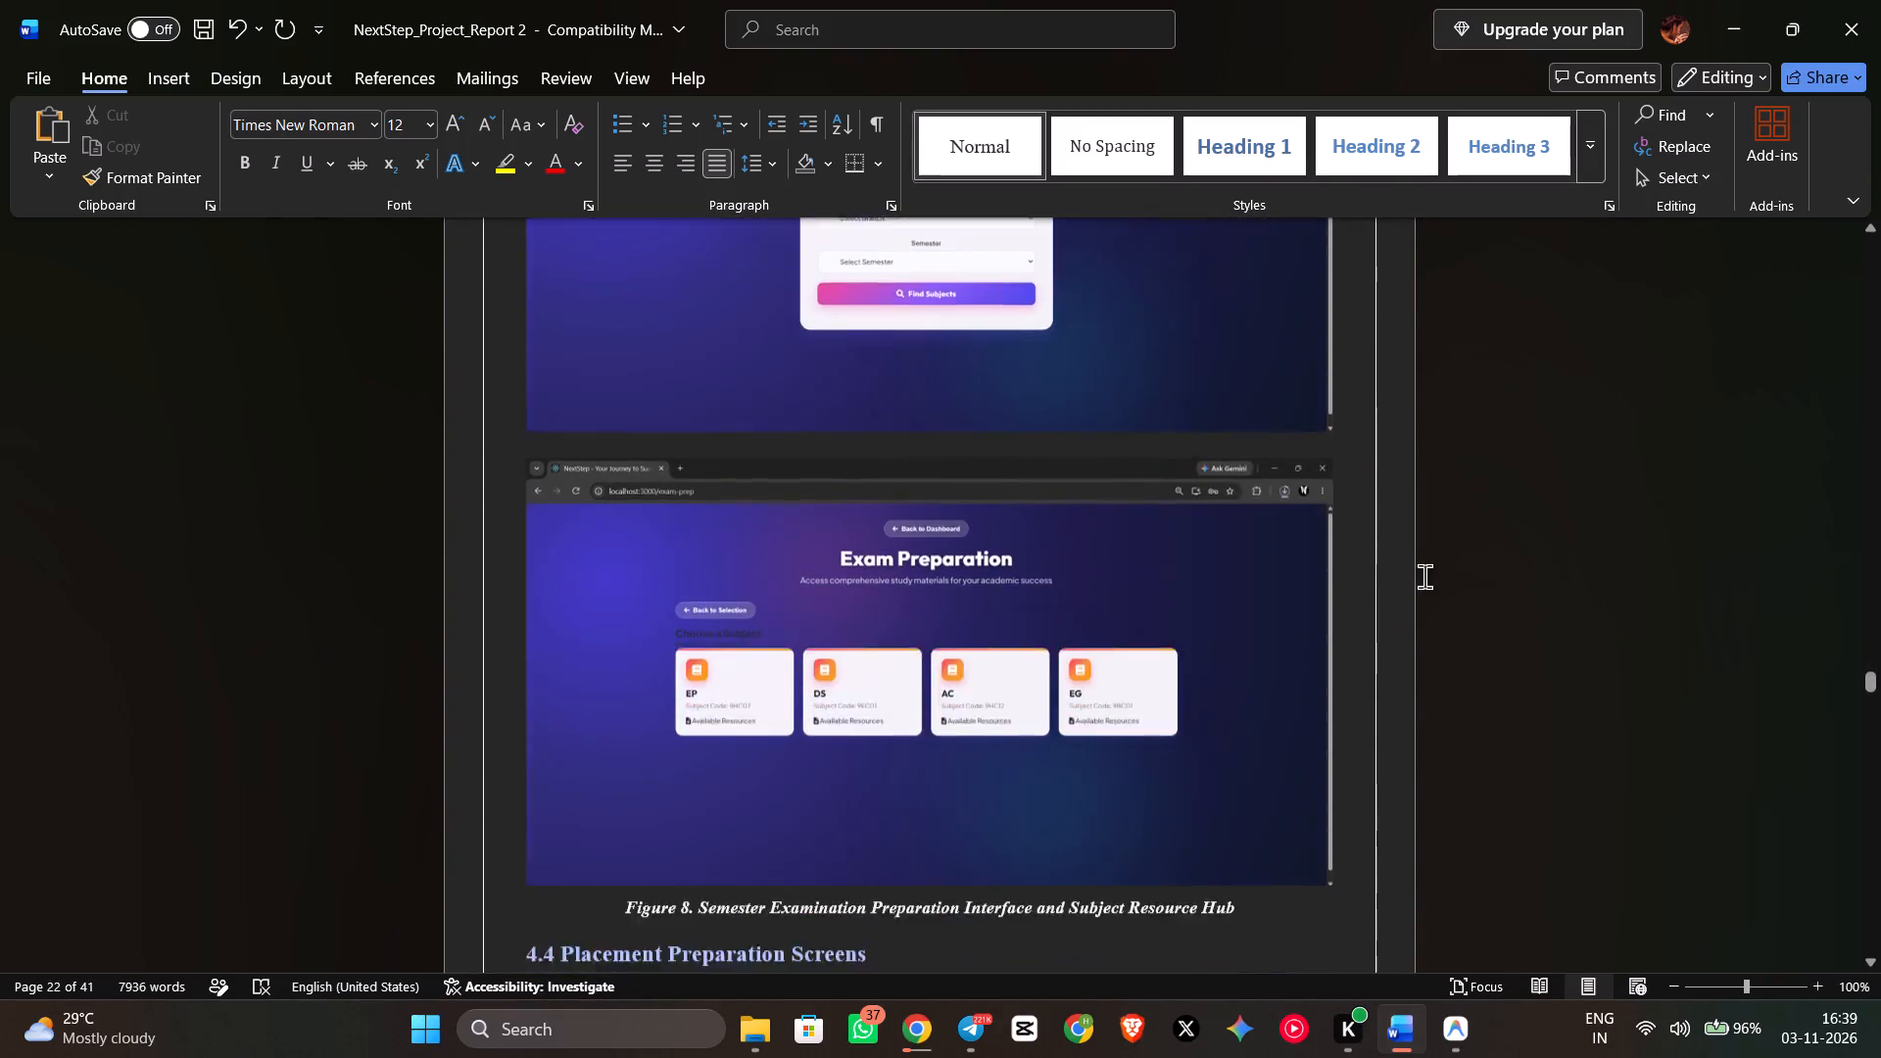
pyautogui.scroll(-12, 1424, 576)
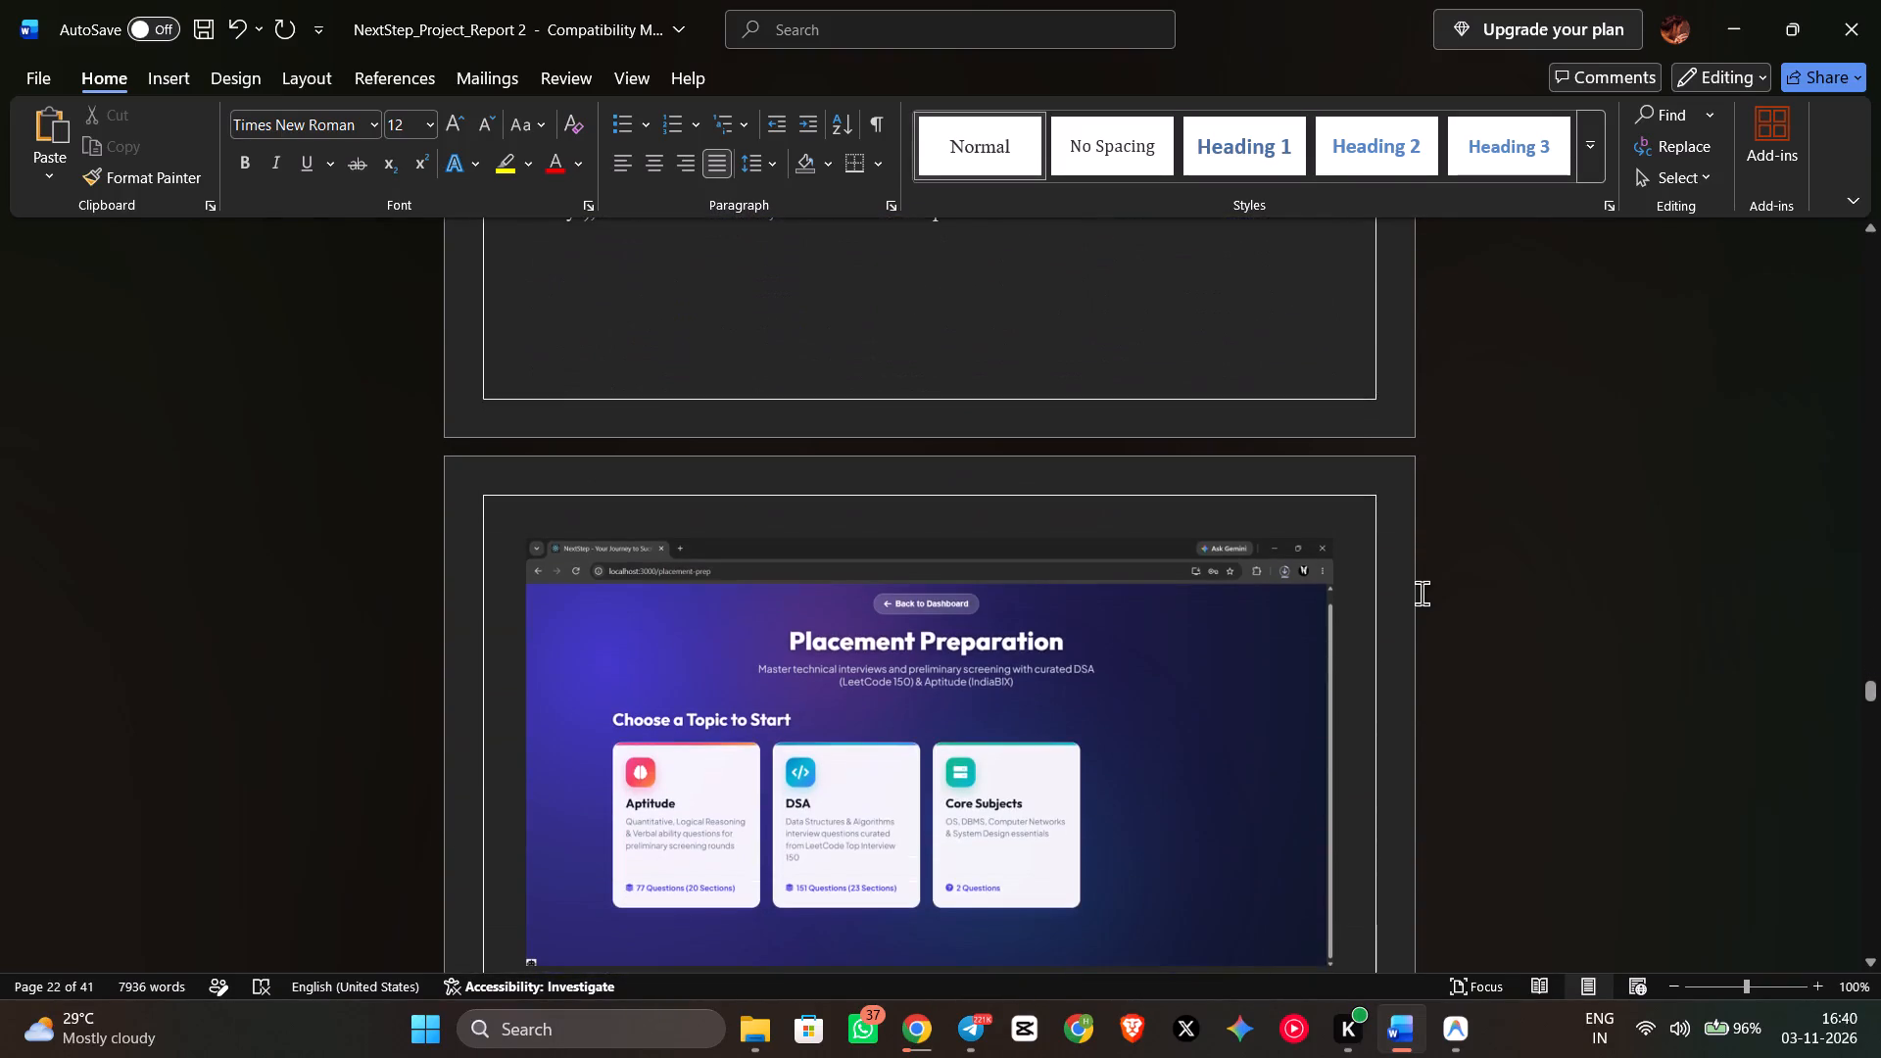
pyautogui.scroll(-20, 1422, 593)
pyautogui.scroll(-6, 1422, 593)
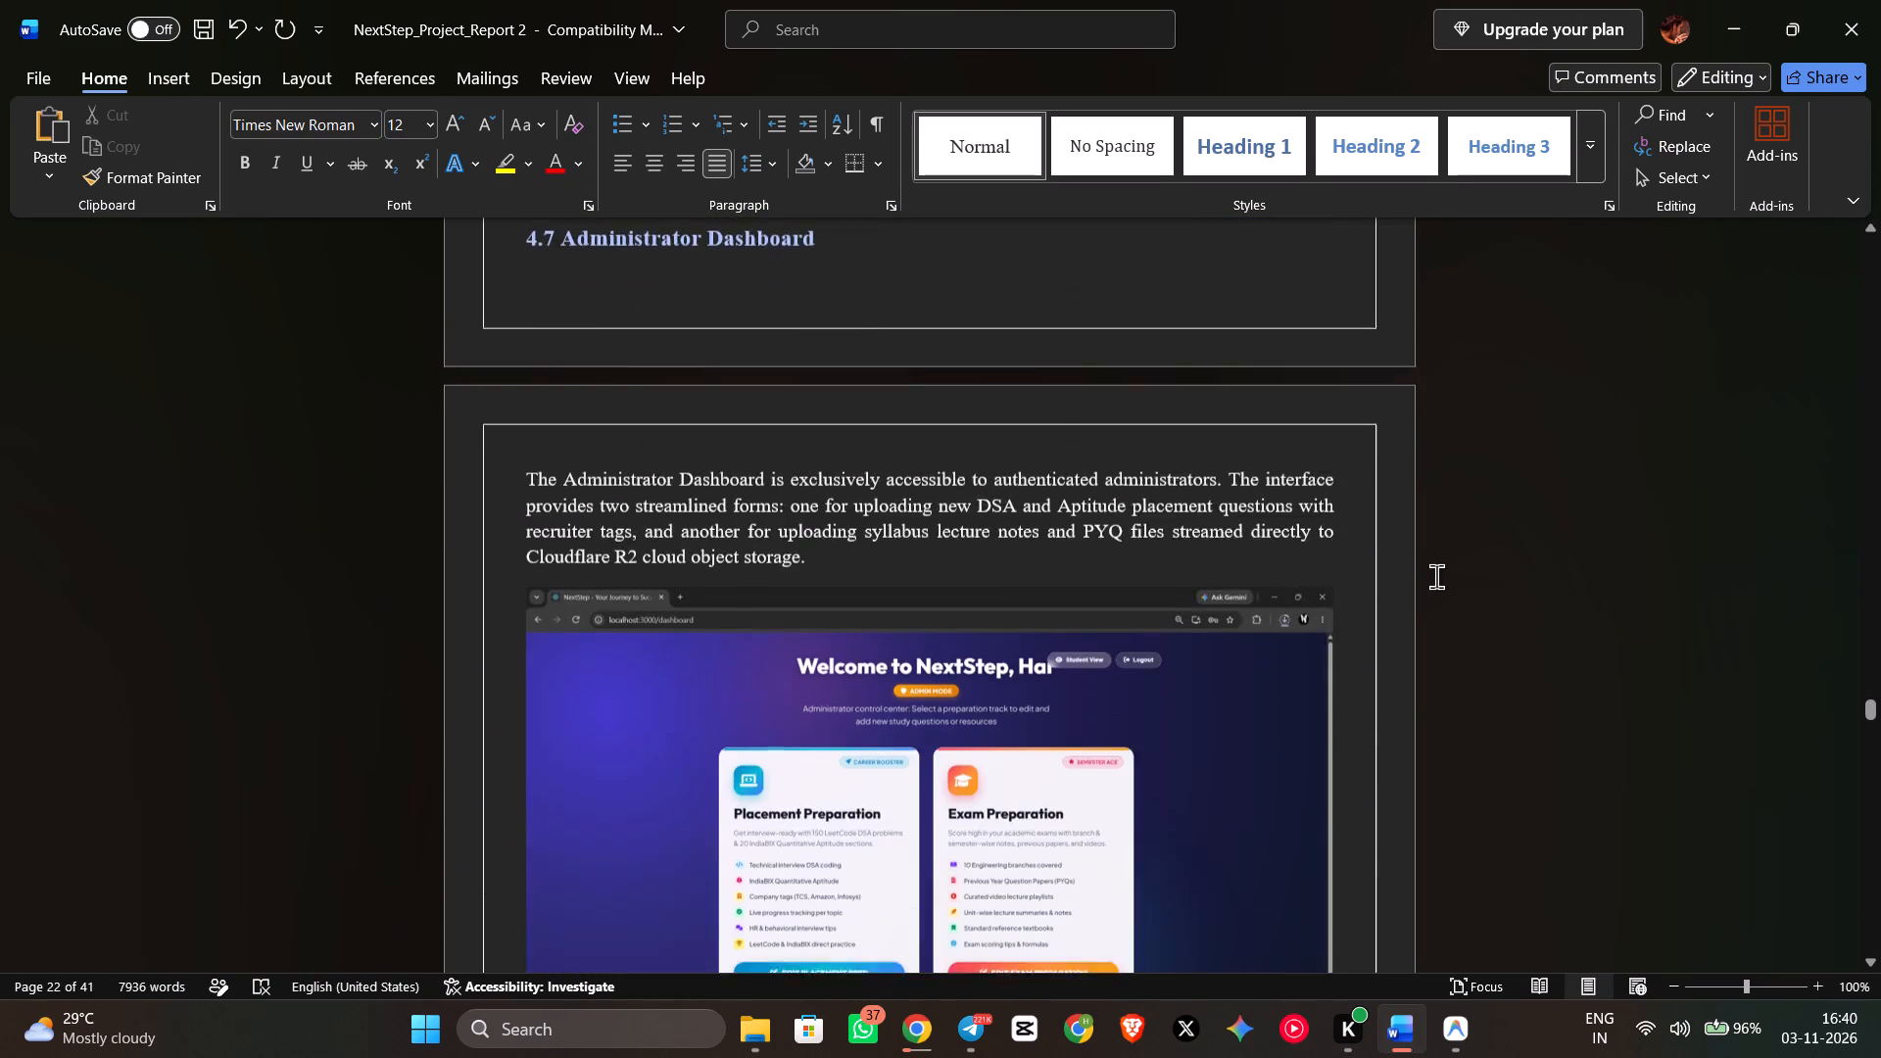
pyautogui.scroll(-3, 1436, 576)
pyautogui.scroll(-20, 1436, 576)
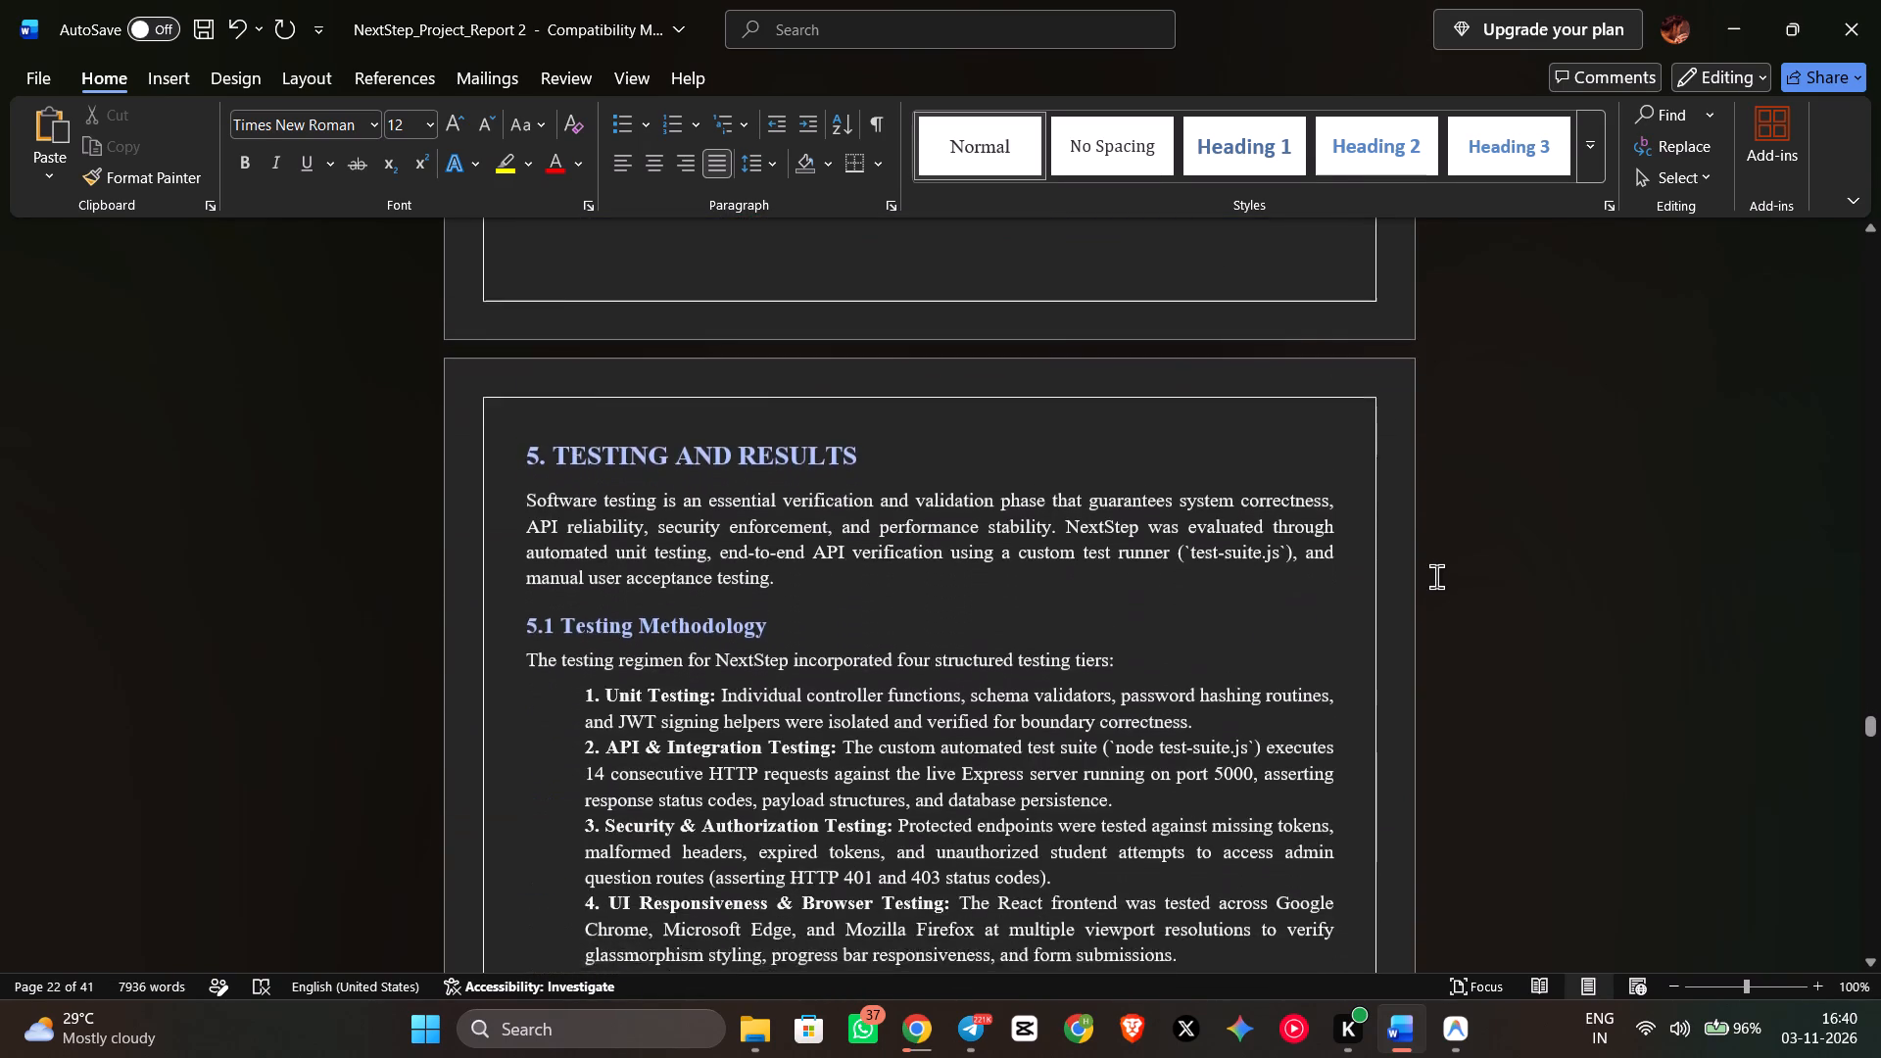
pyautogui.scroll(-20, 1436, 576)
pyautogui.scroll(-6, 1436, 576)
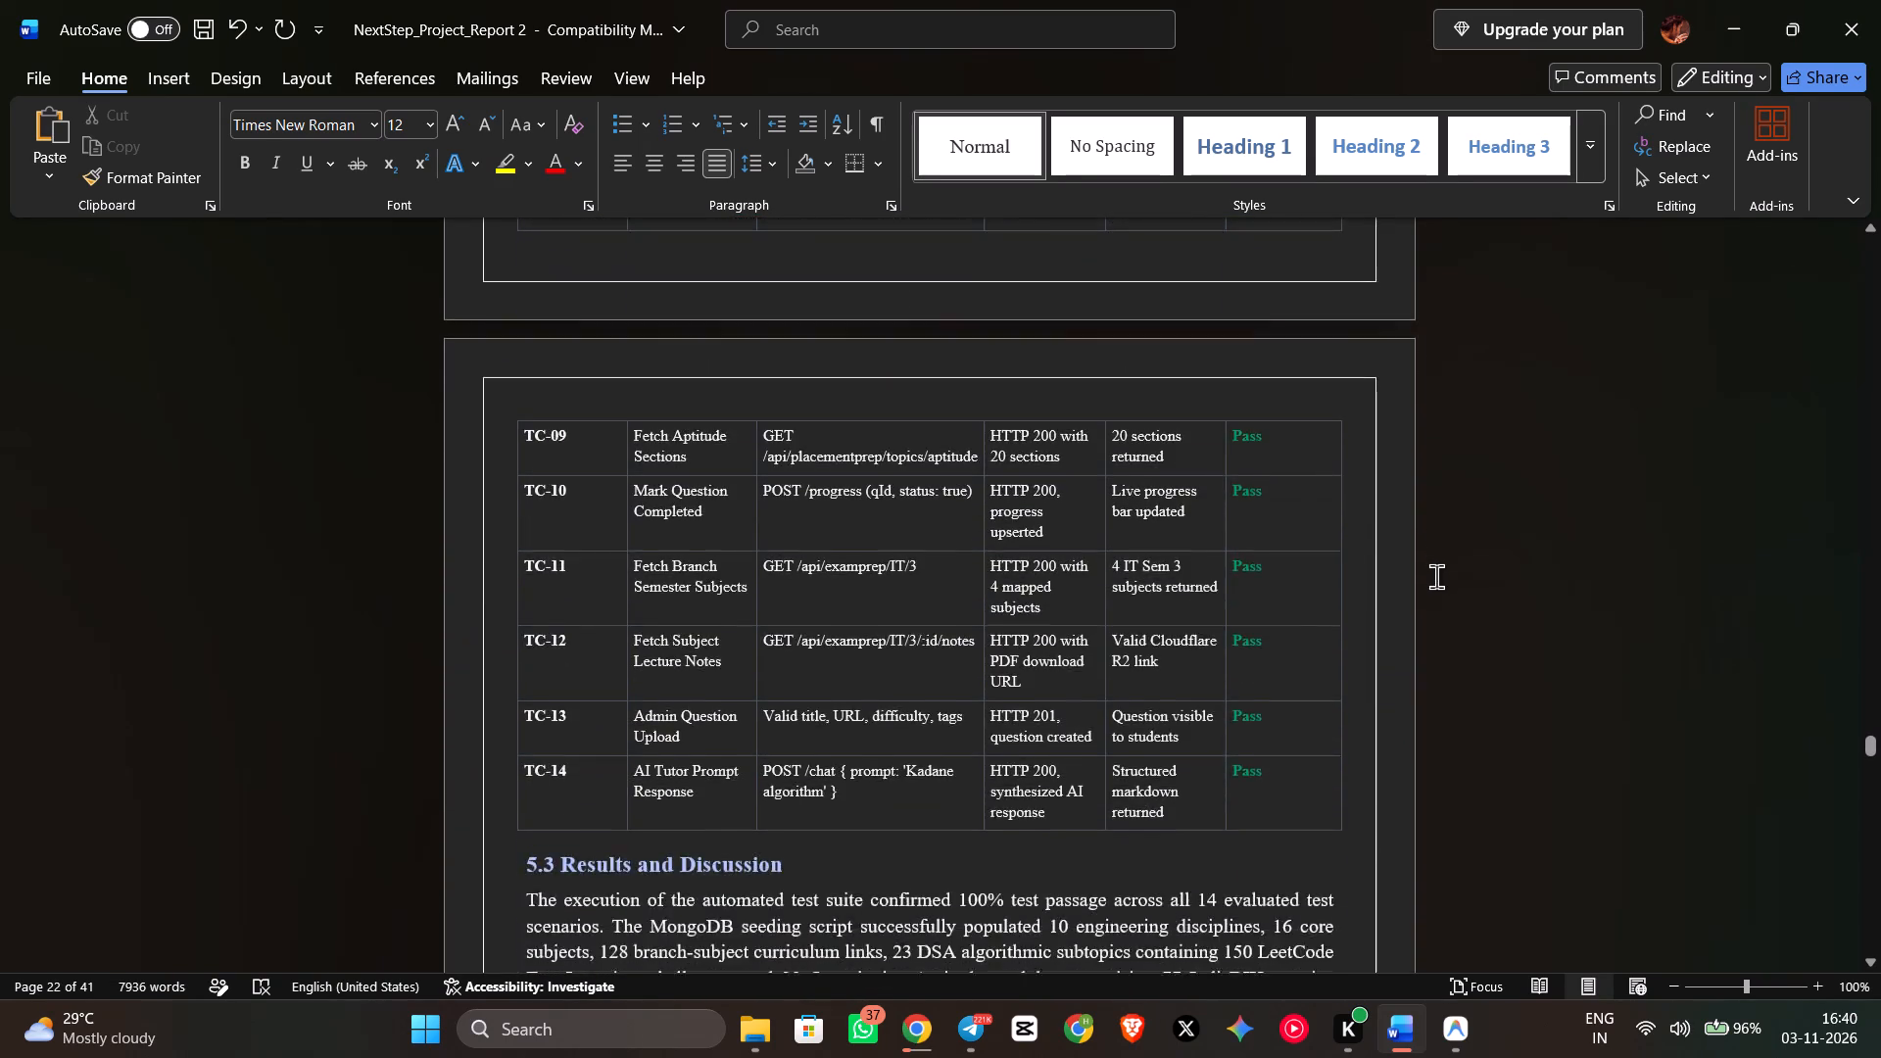
pyautogui.scroll(-19, 1436, 576)
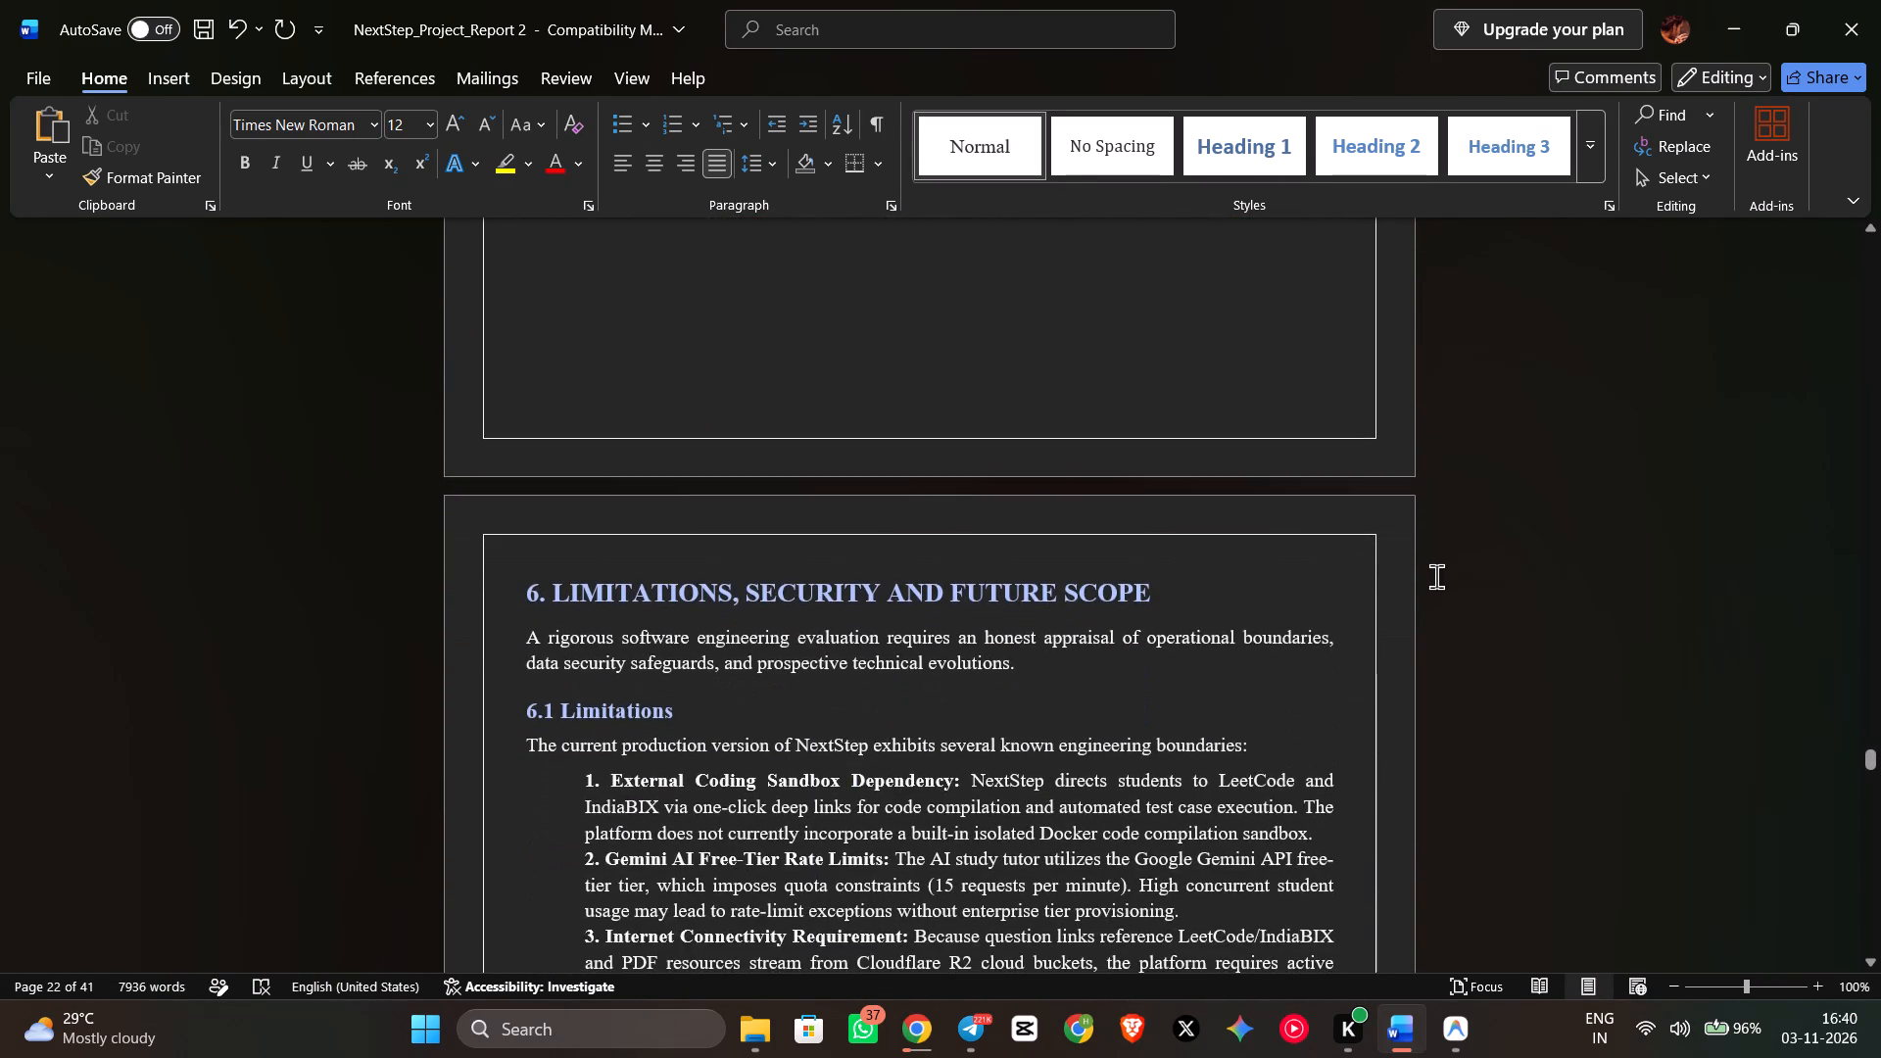
pyautogui.scroll(-6, 1436, 576)
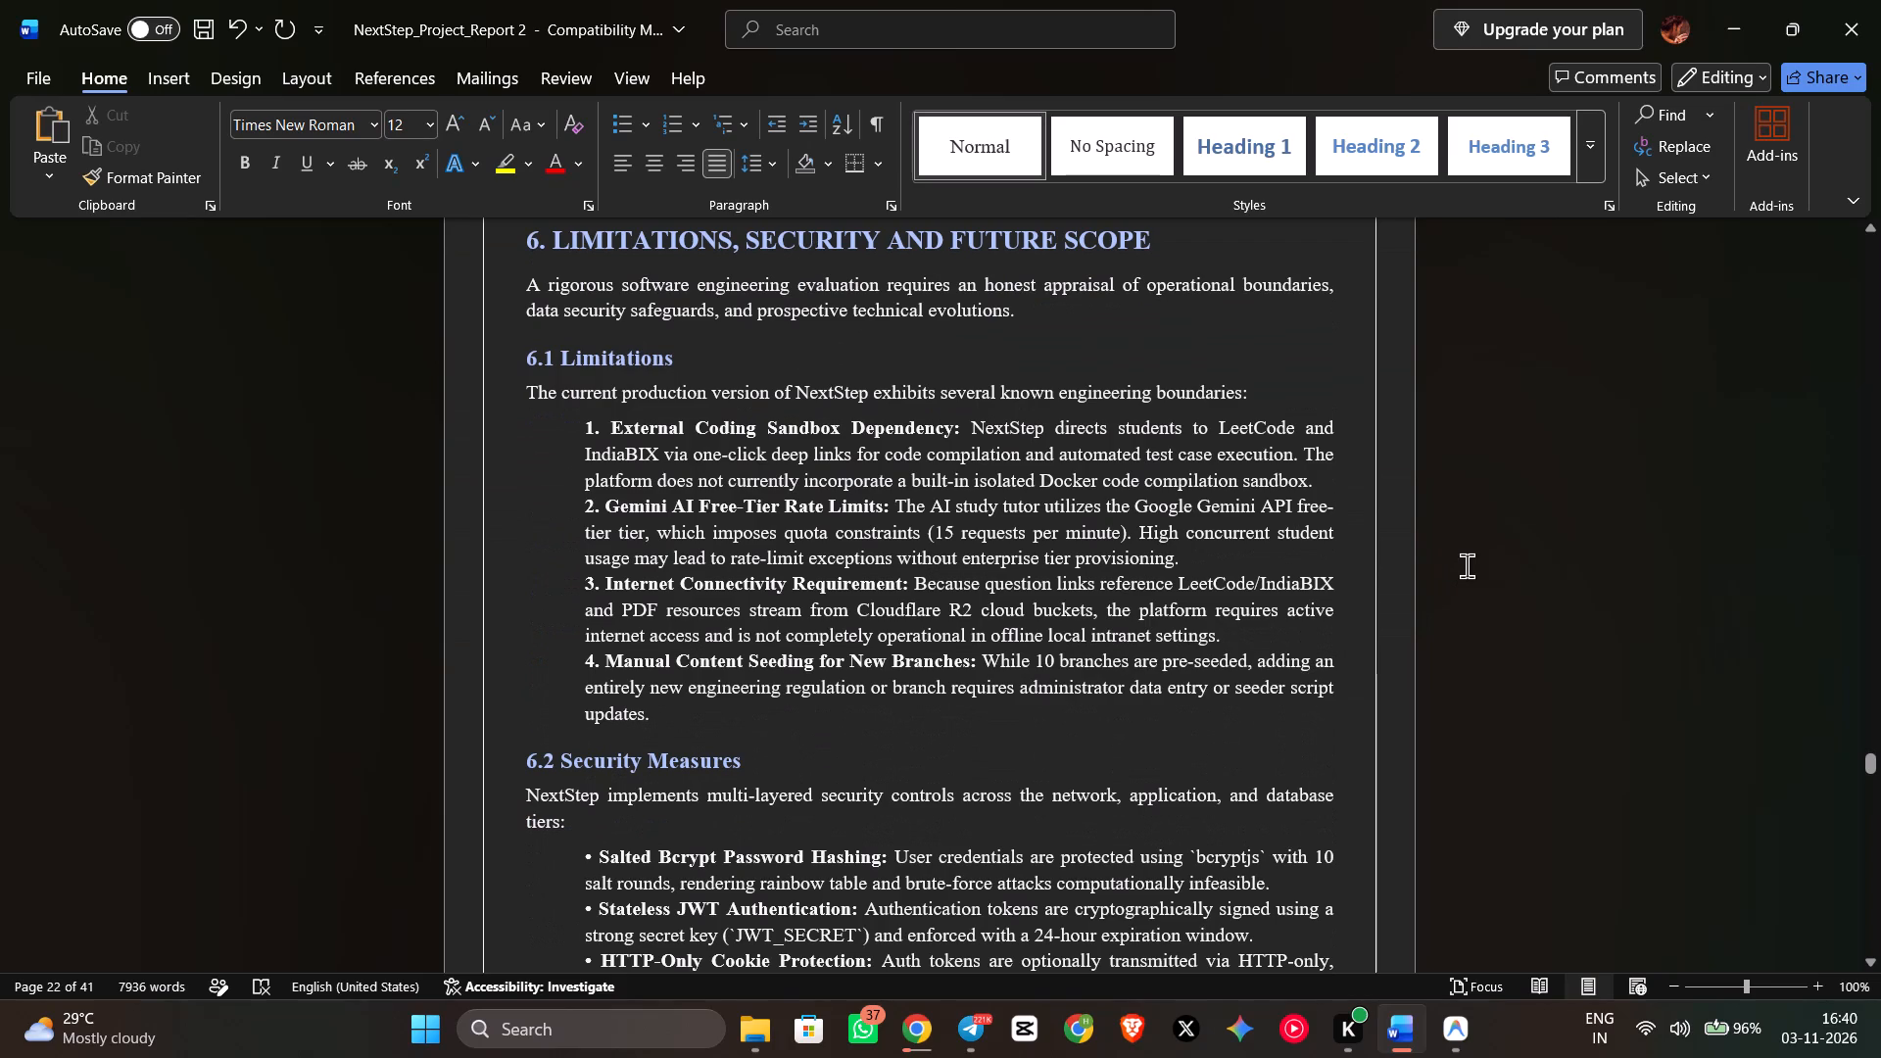
pyautogui.scroll(-17, 1503, 576)
pyautogui.scroll(-15, 1503, 576)
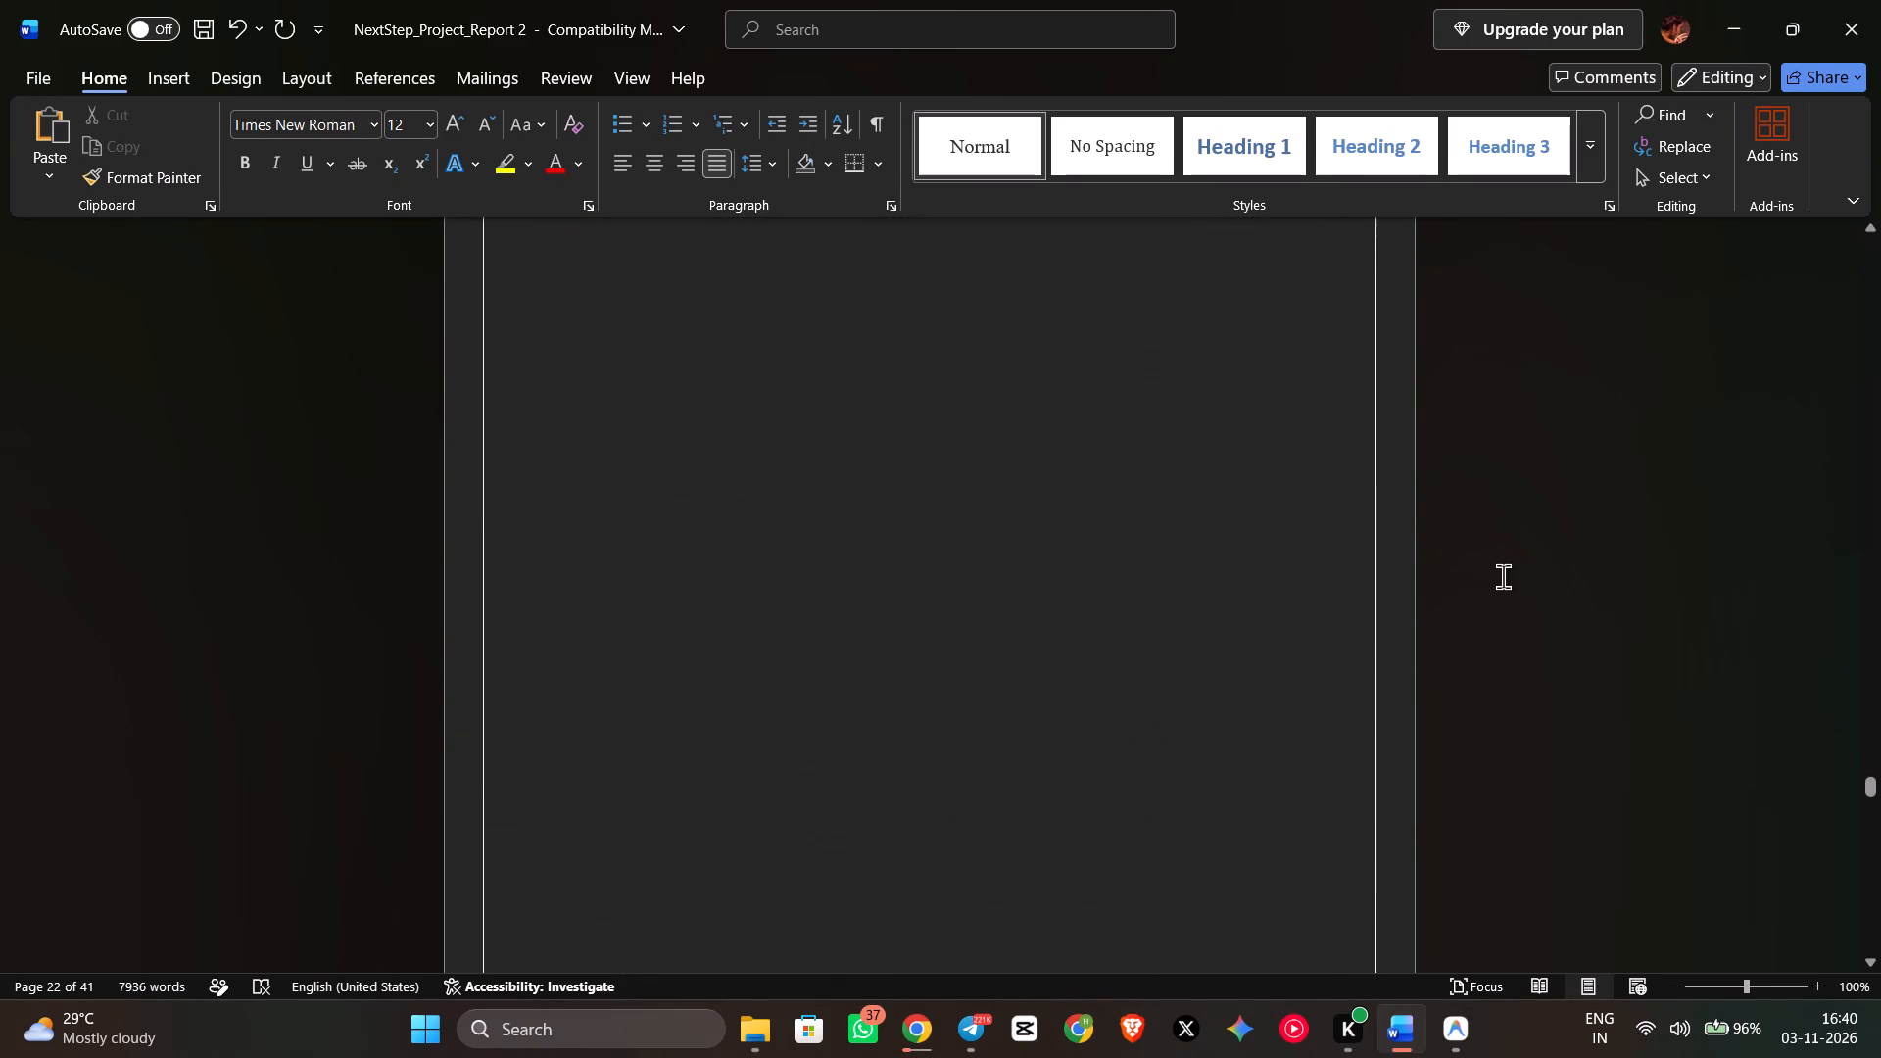
pyautogui.scroll(-15, 1503, 576)
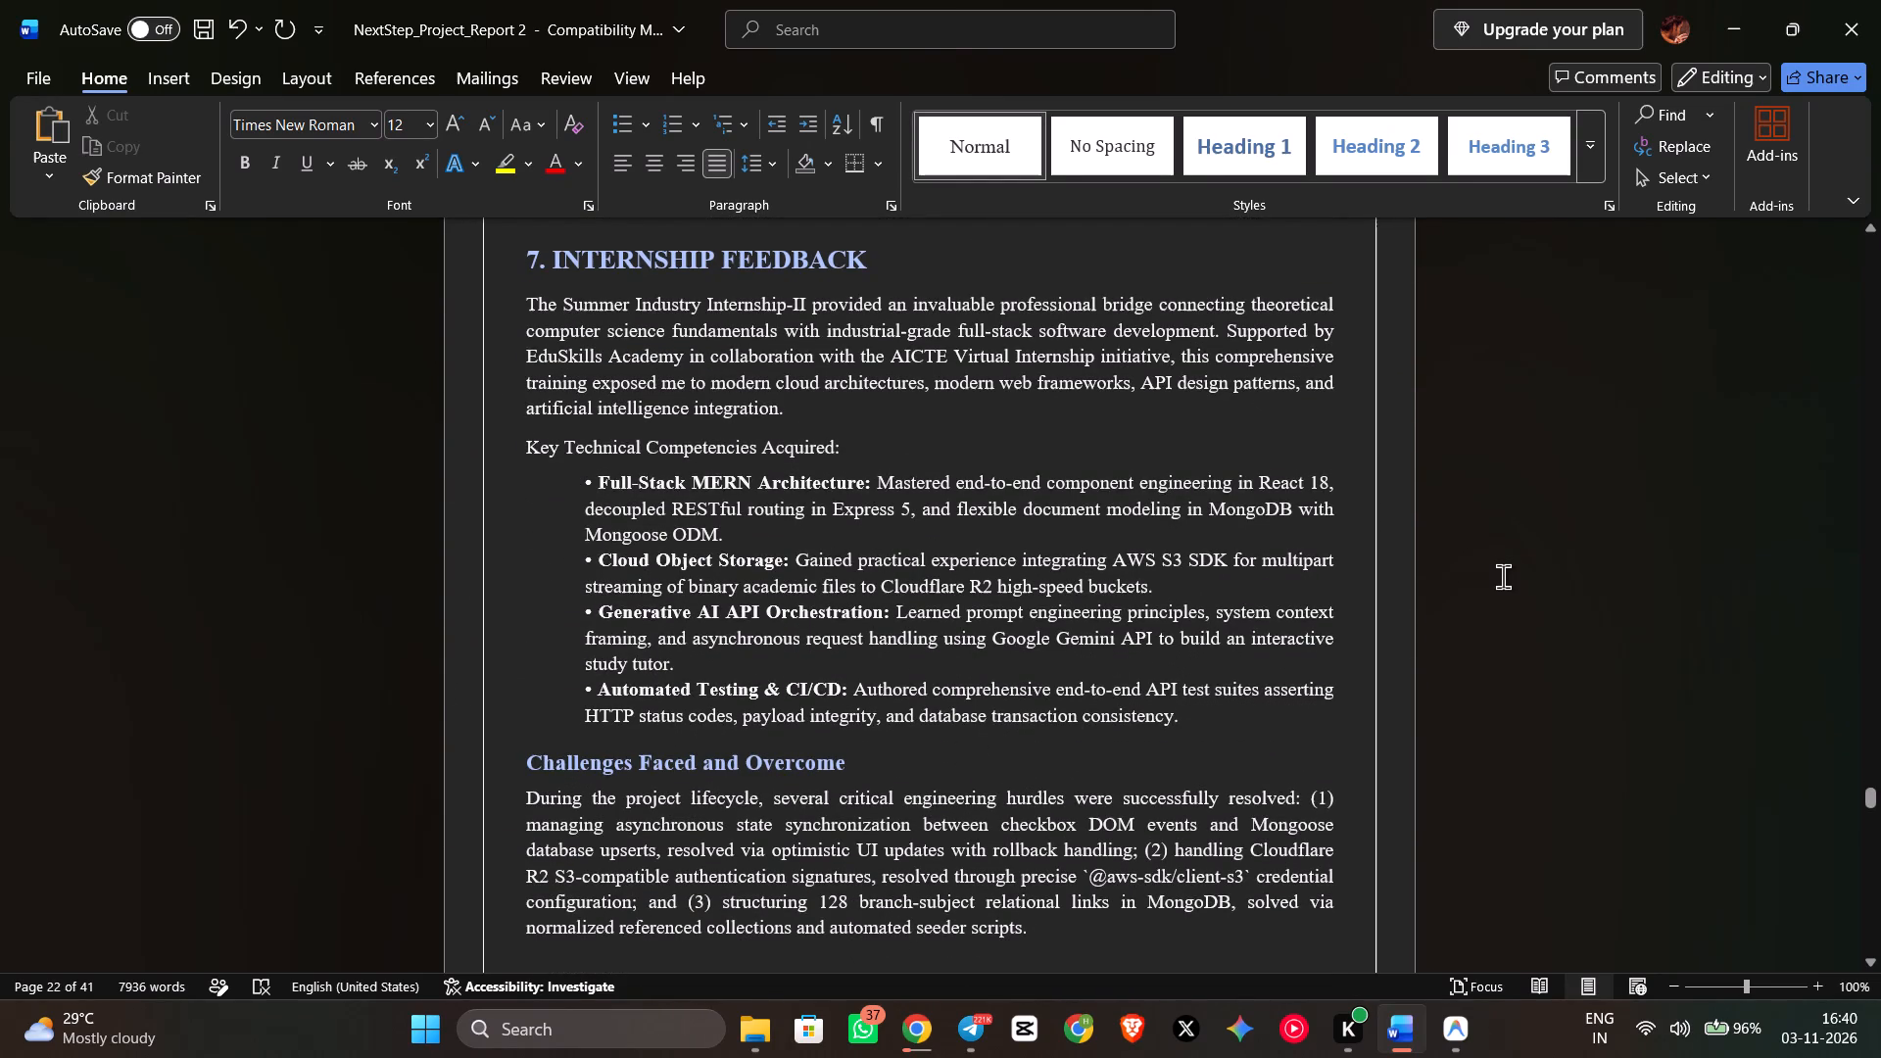
pyautogui.scroll(-15, 1503, 576)
pyautogui.scroll(-6, 1503, 576)
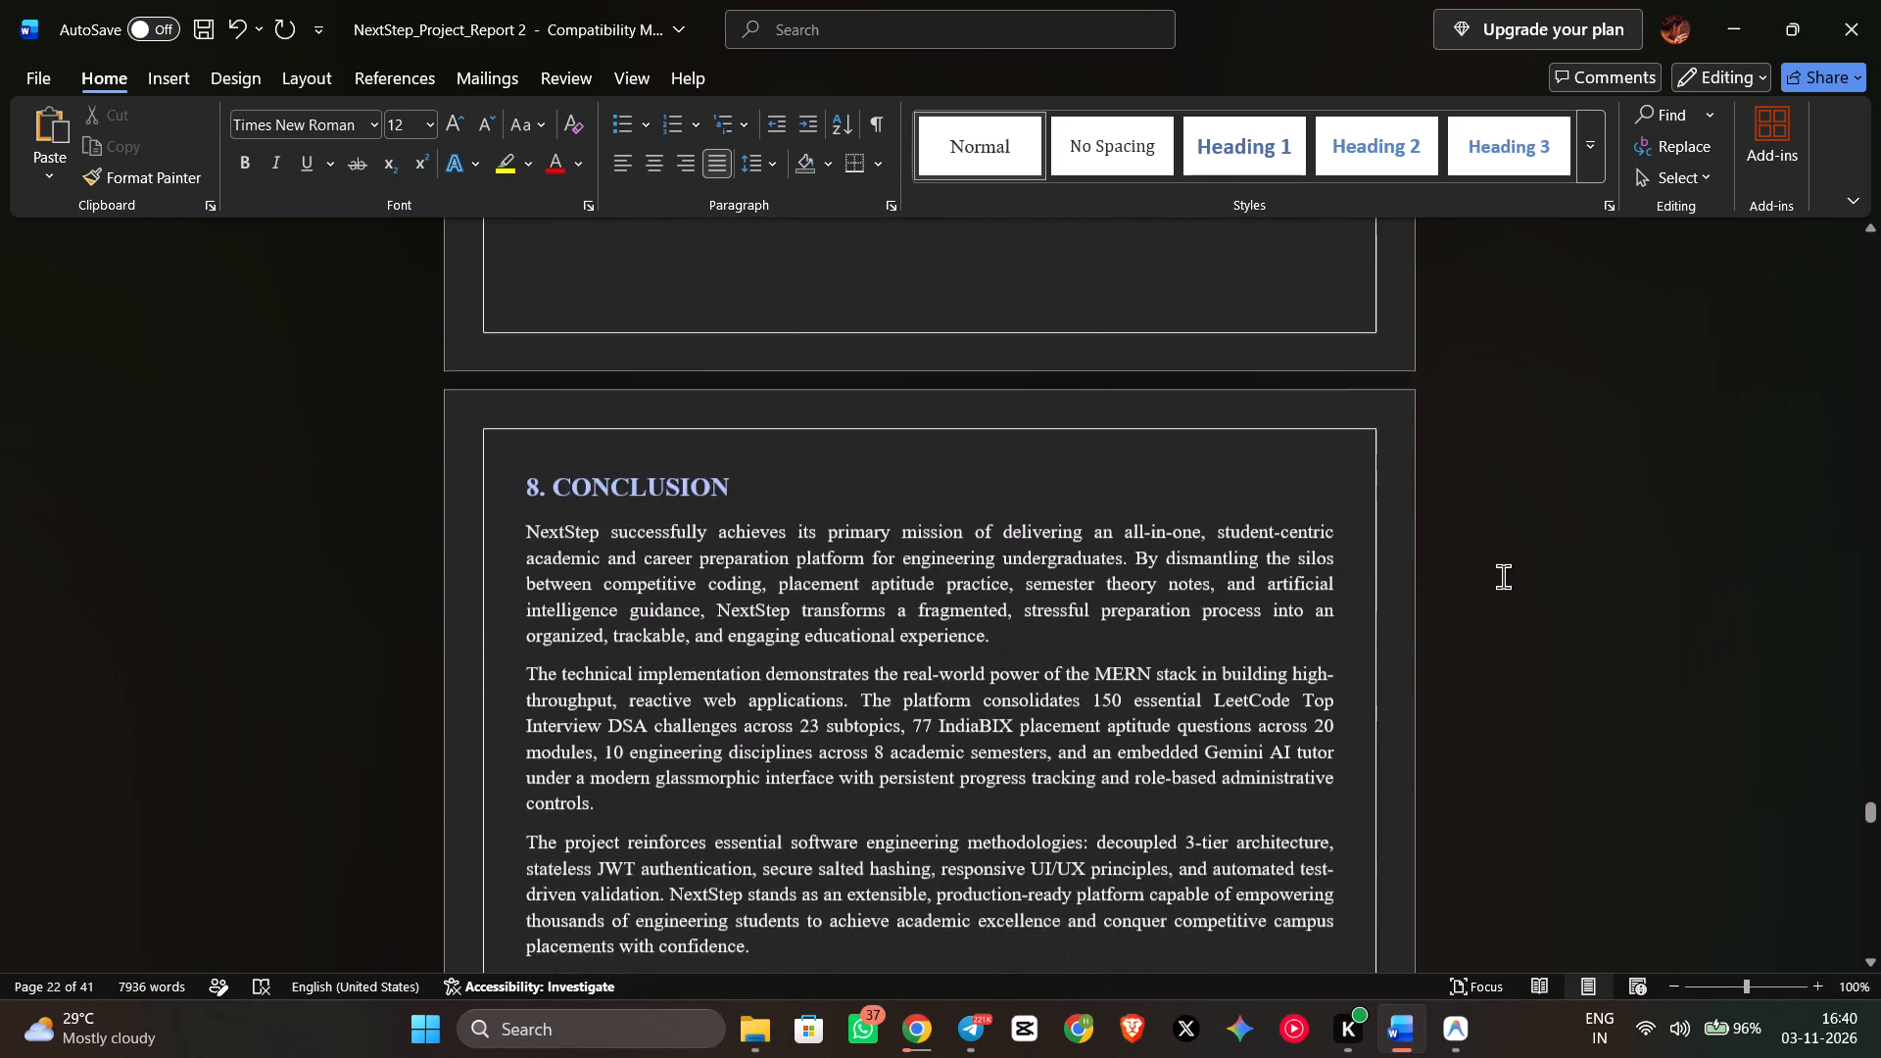
pyautogui.scroll(-14, 1503, 576)
pyautogui.scroll(-11, 1503, 576)
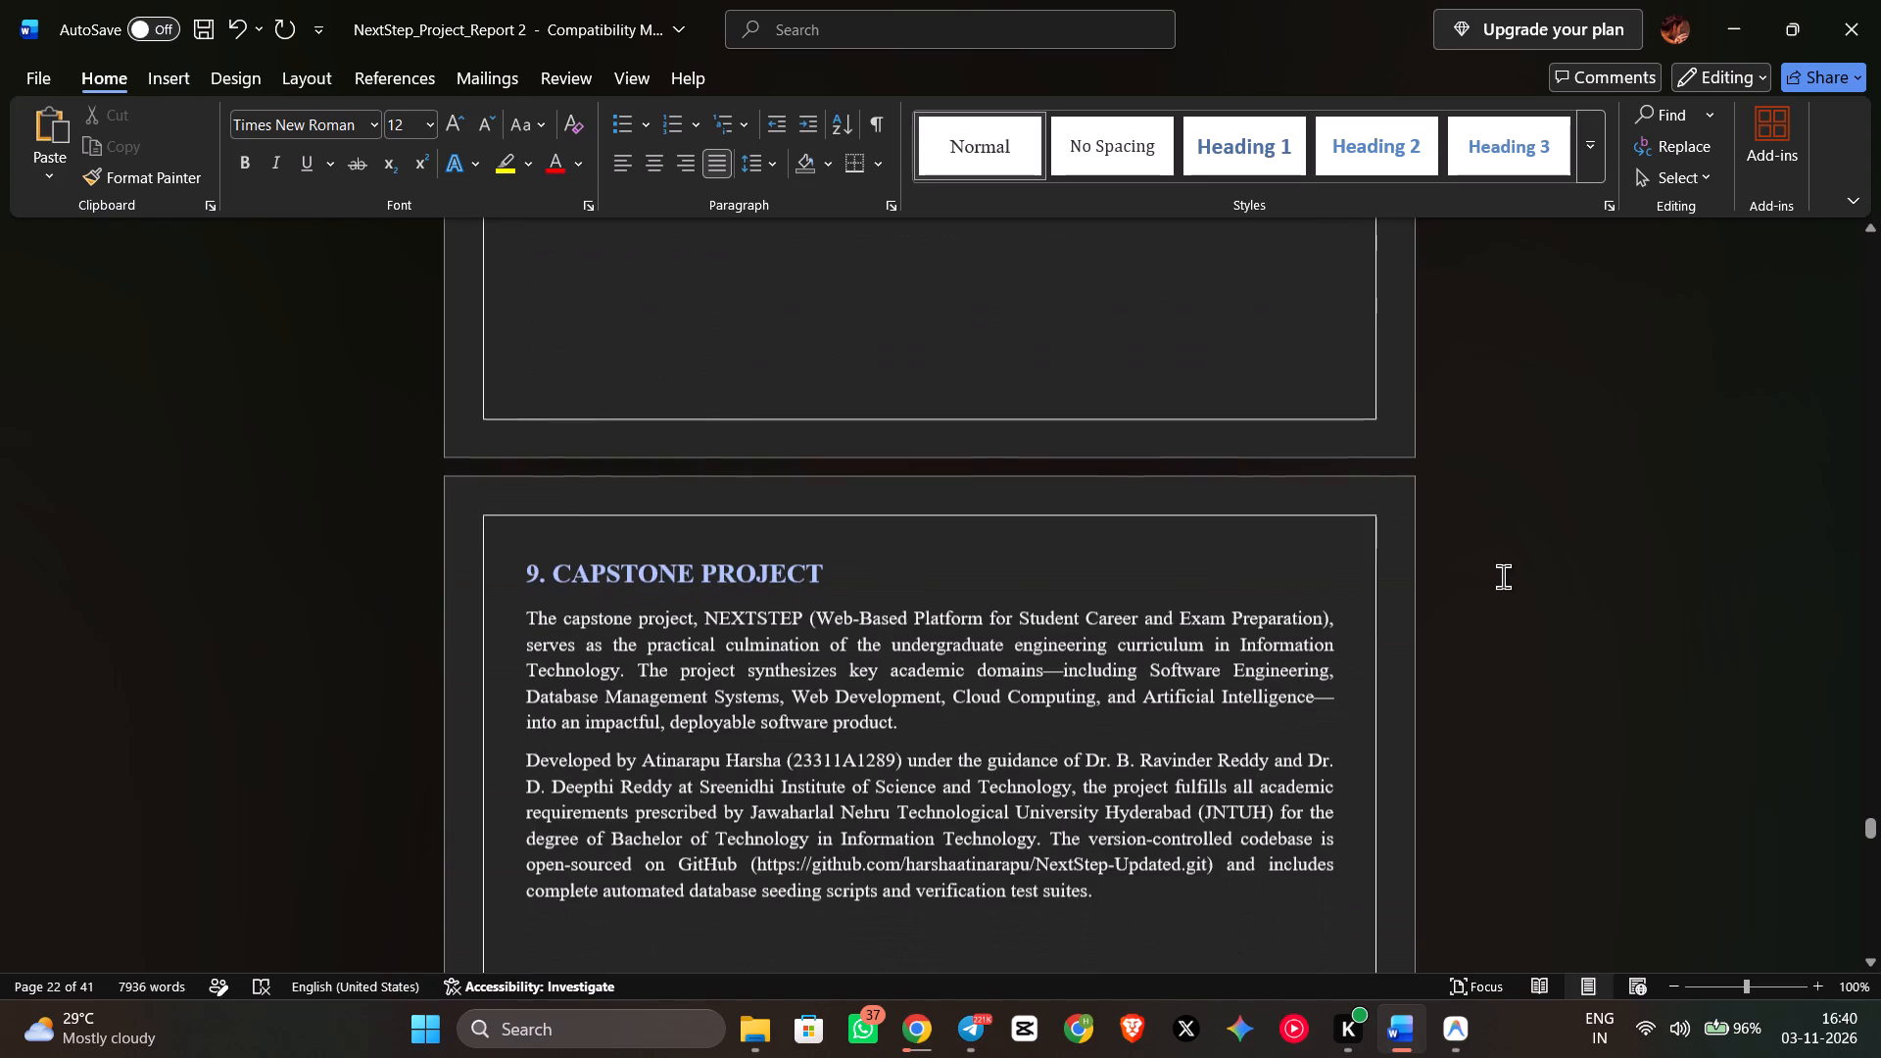
pyautogui.scroll(-3, 1503, 576)
pyautogui.scroll(4, 1503, 576)
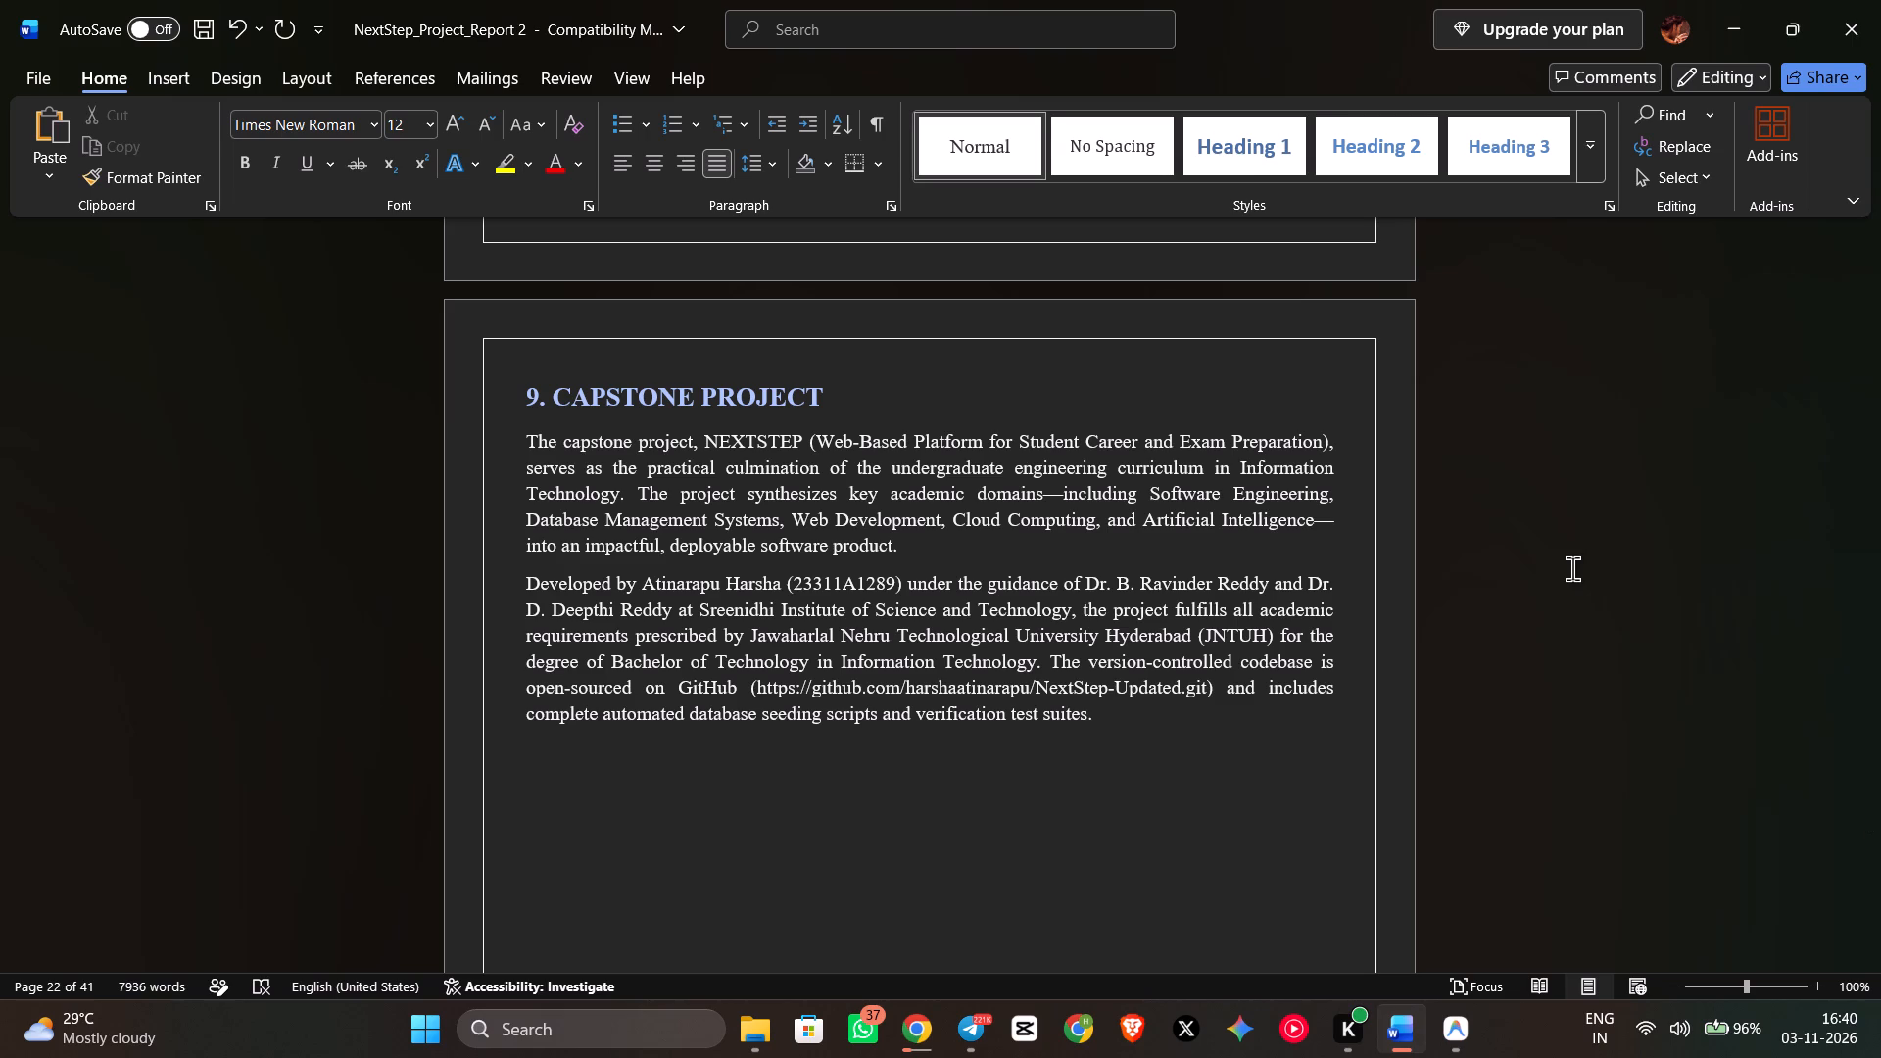
# Look through the References and Appendices A to C, including the technologies, Unified Modelling Language and Abstract pages.
pyautogui.scroll(-19, 1572, 568)
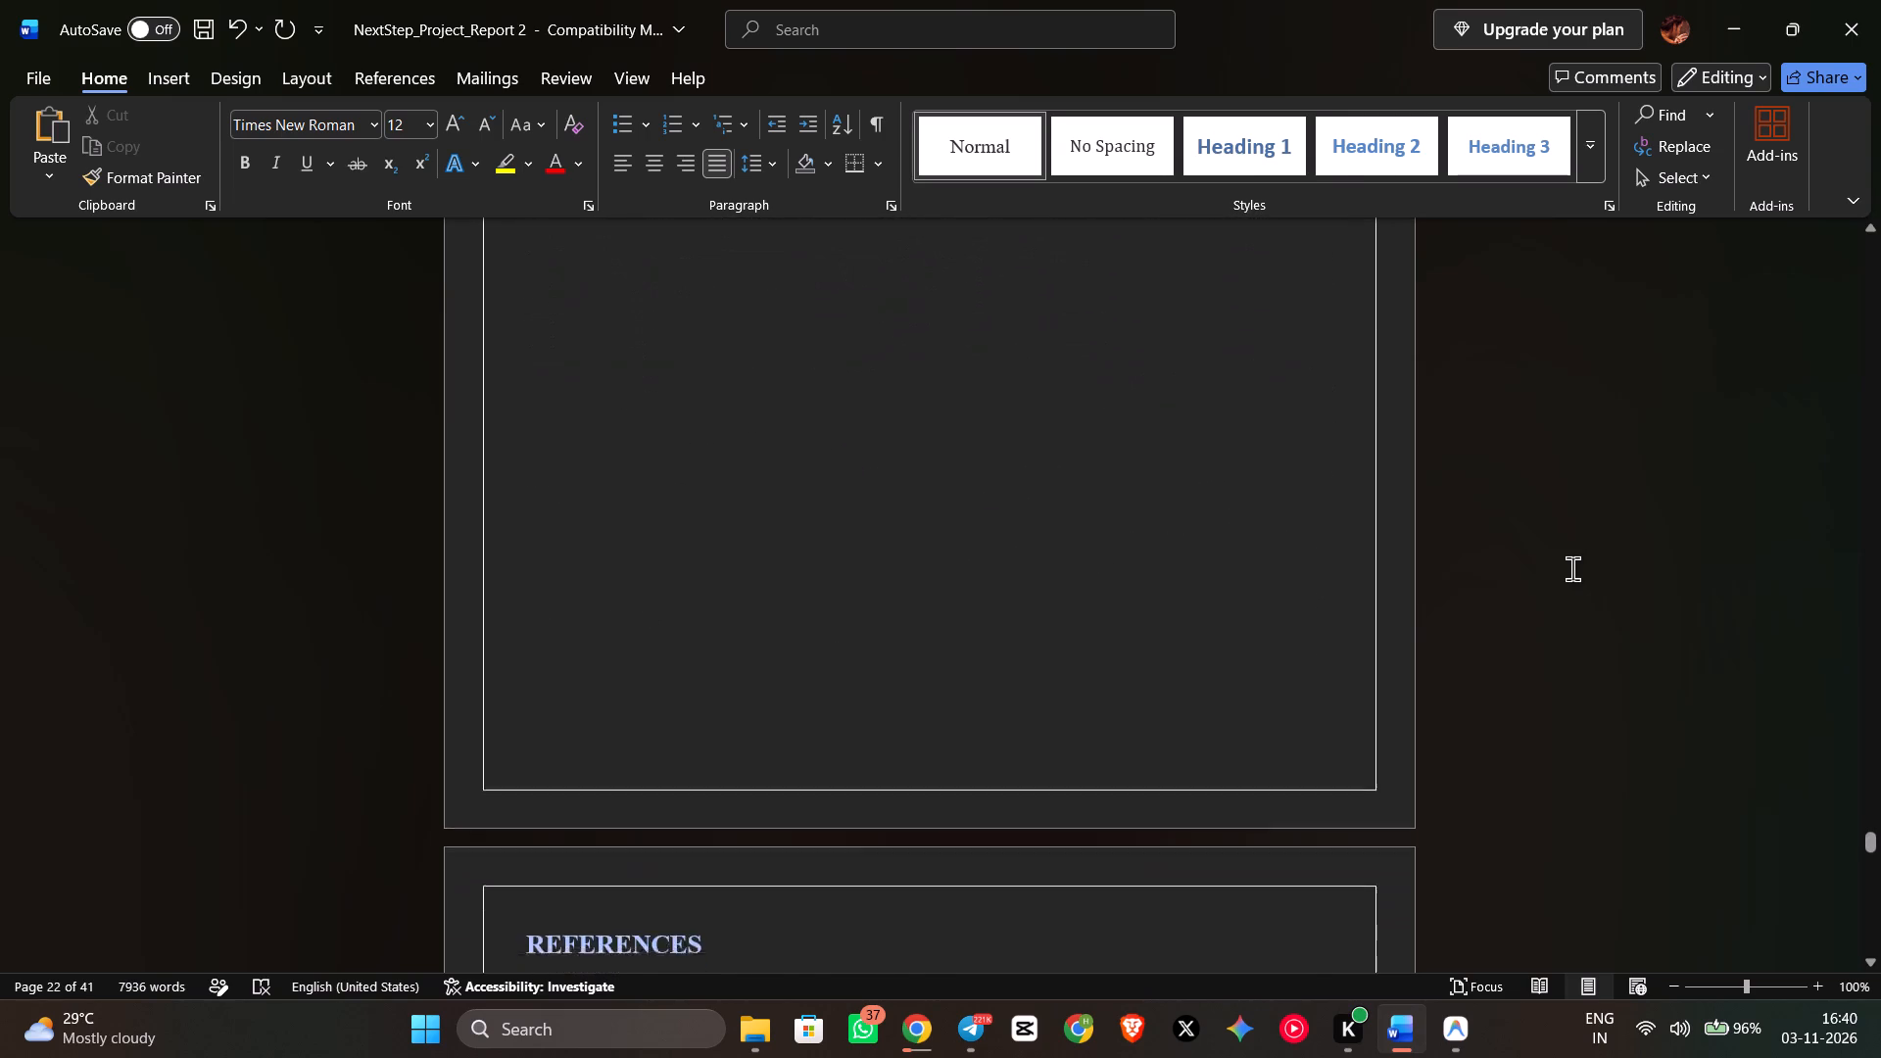
pyautogui.scroll(-15, 1572, 568)
pyautogui.scroll(-11, 1572, 568)
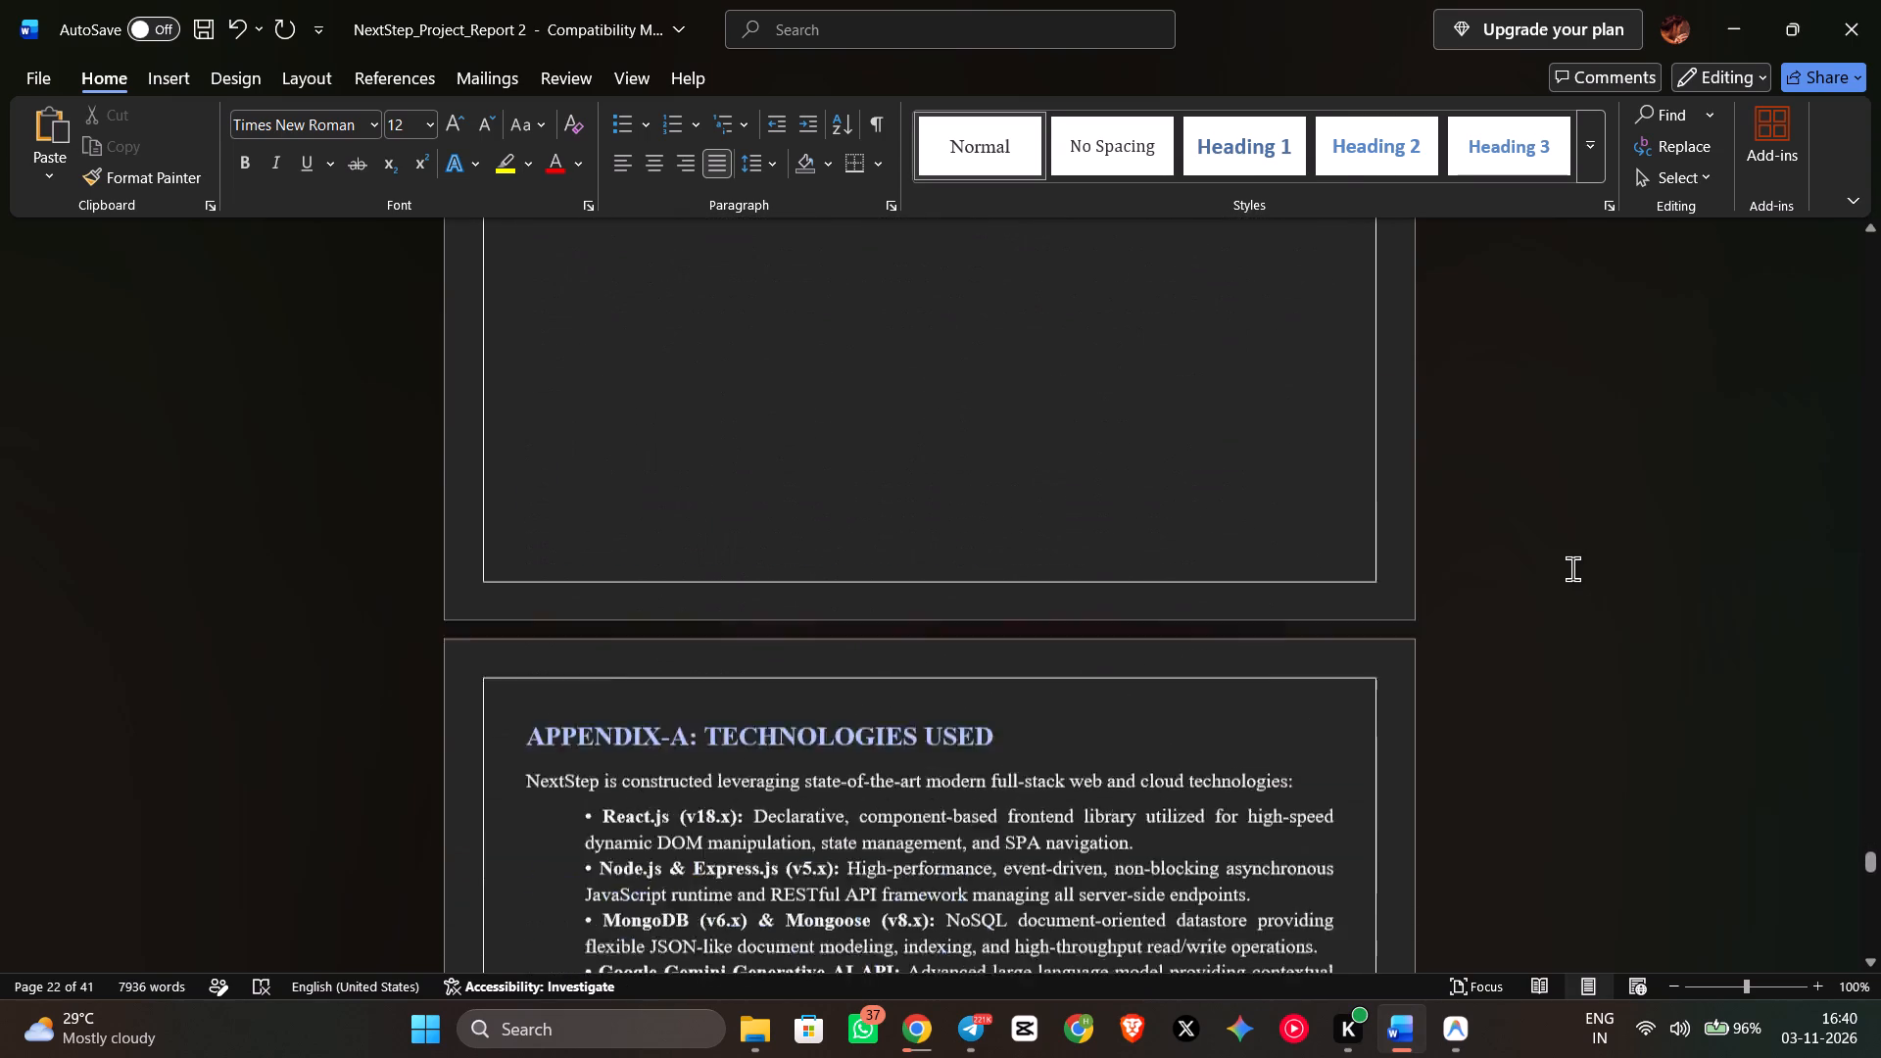
pyautogui.scroll(-1, 1572, 568)
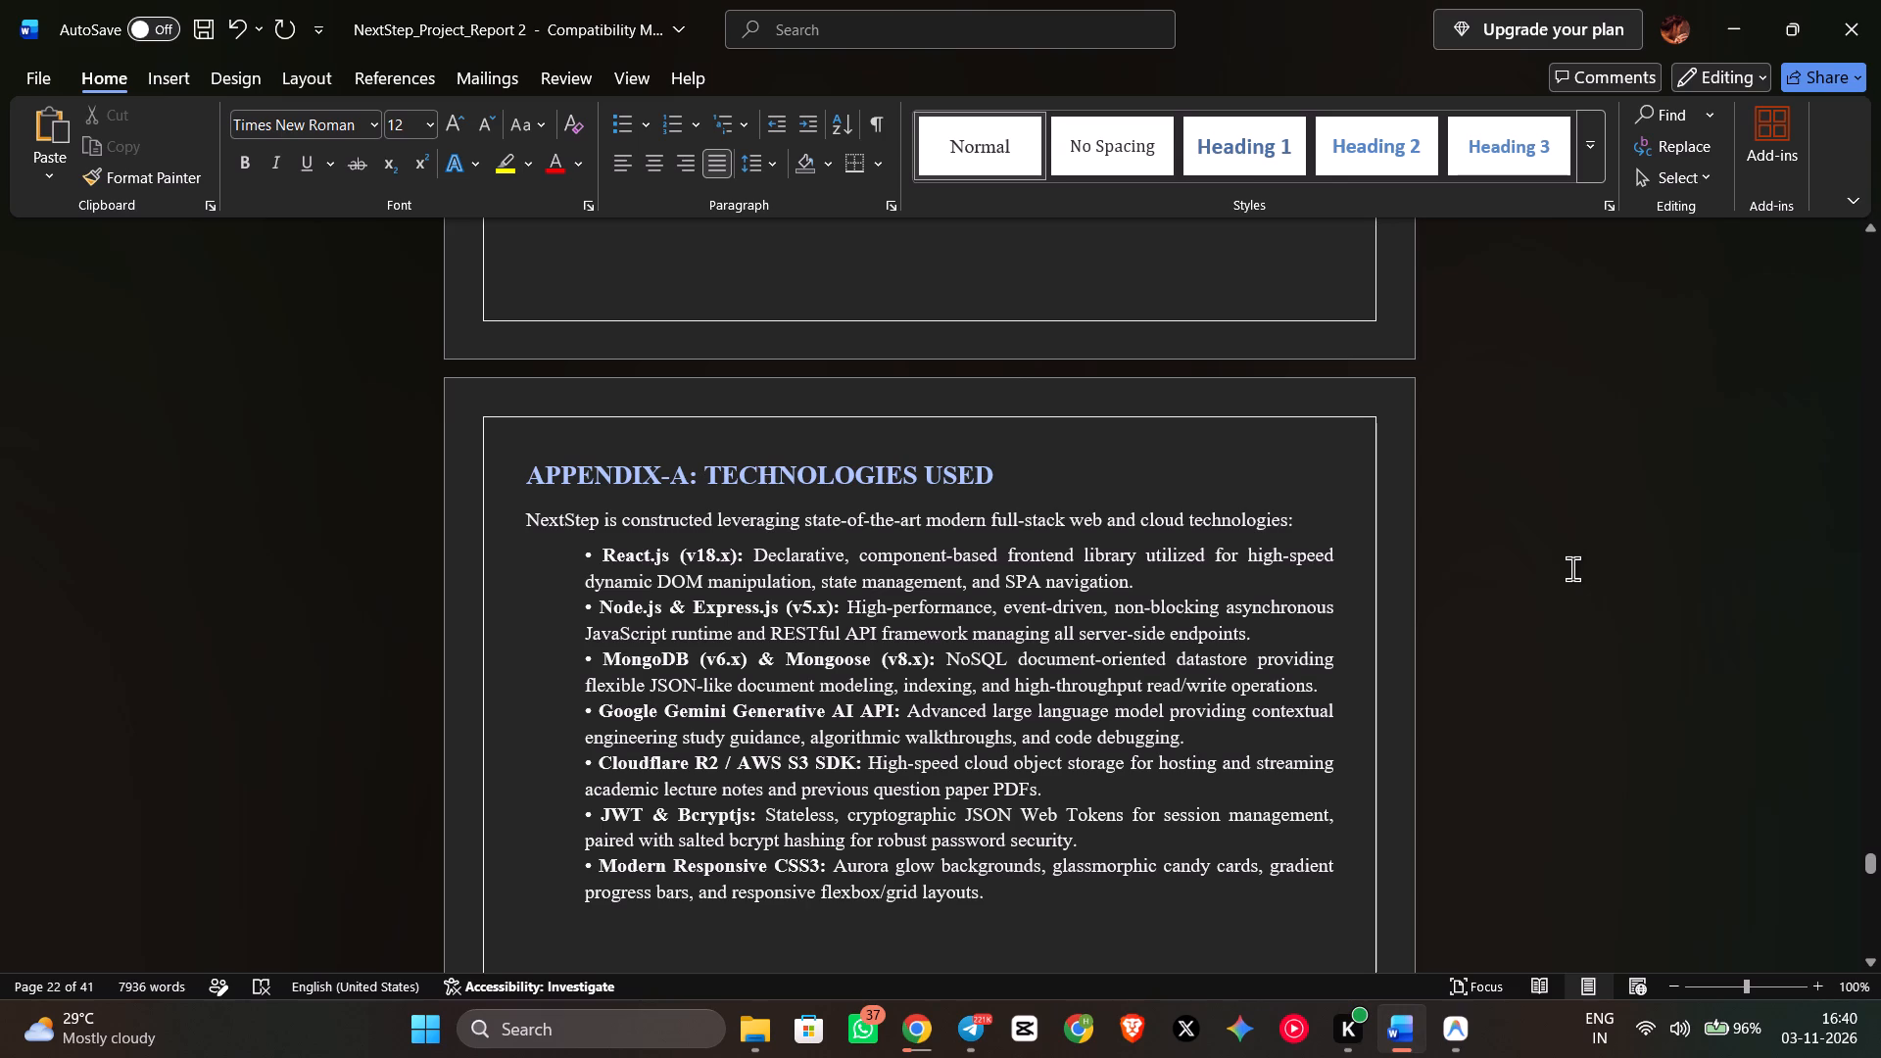
pyautogui.scroll(-10, 1572, 568)
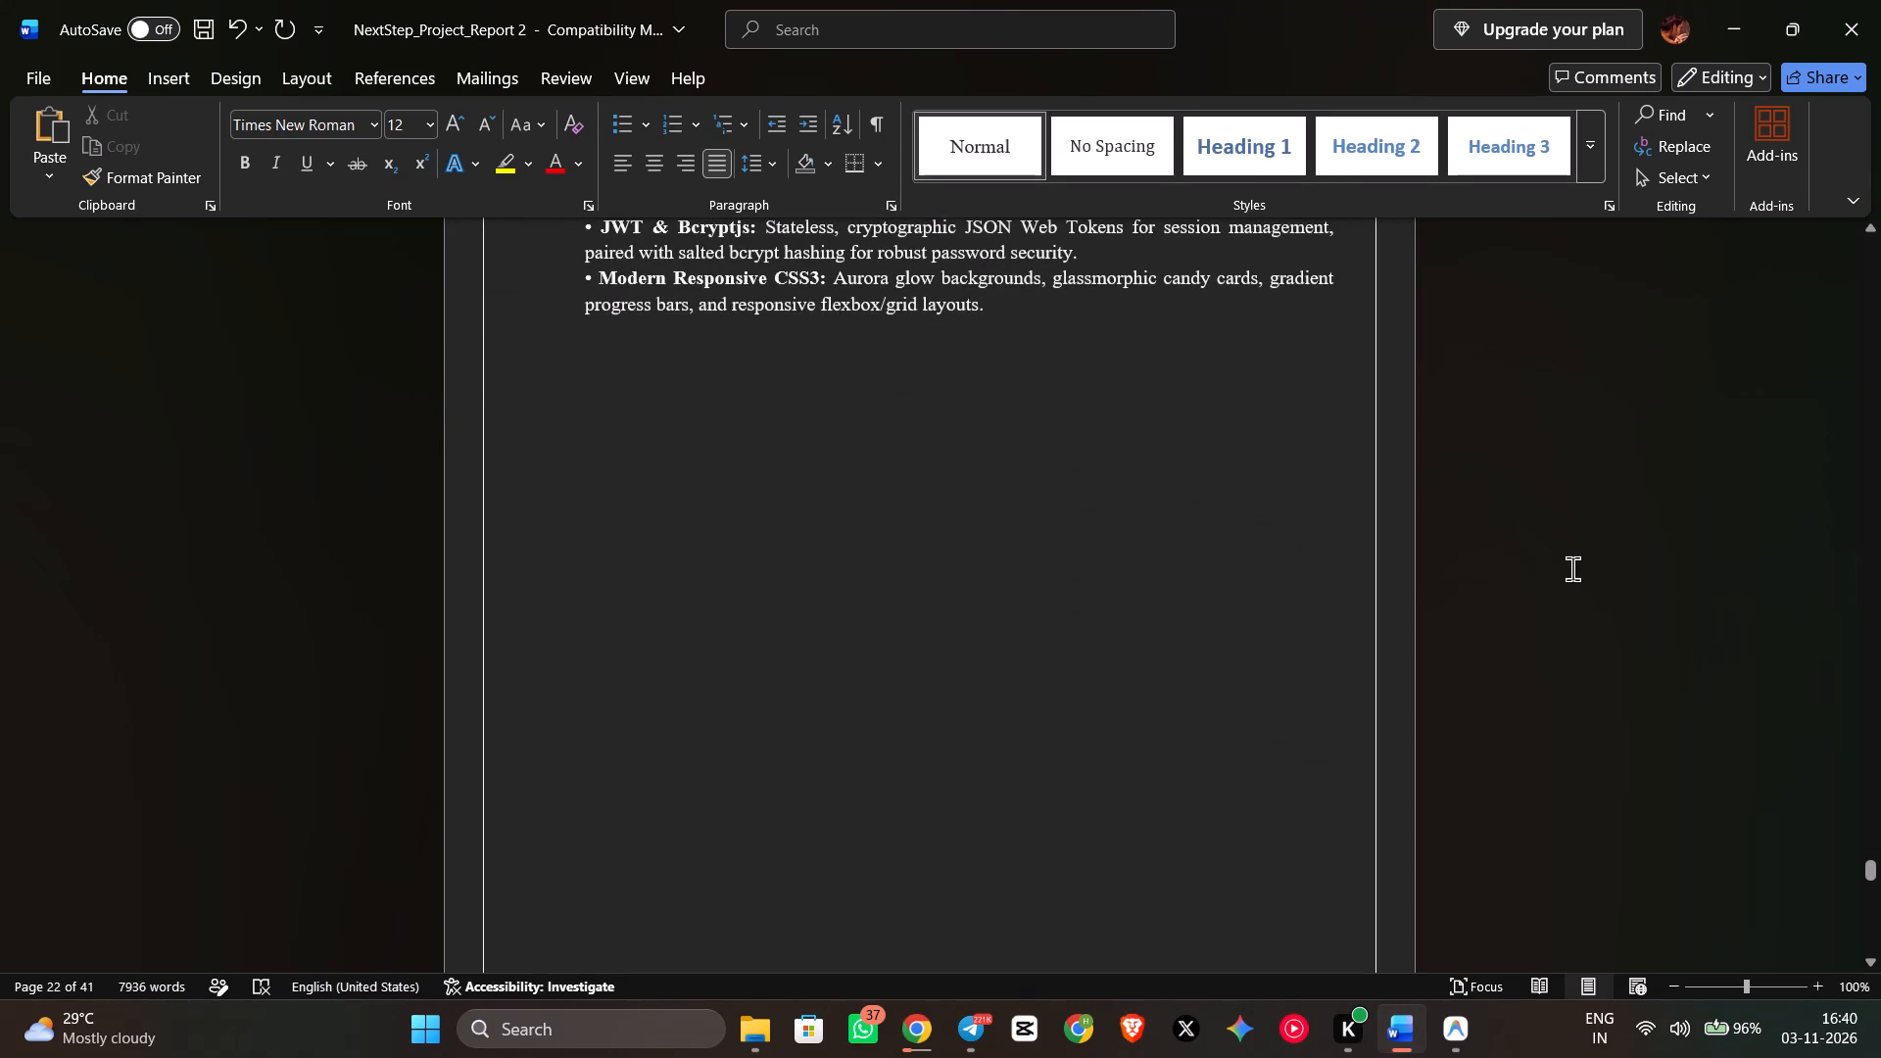
pyautogui.scroll(-13, 1617, 320)
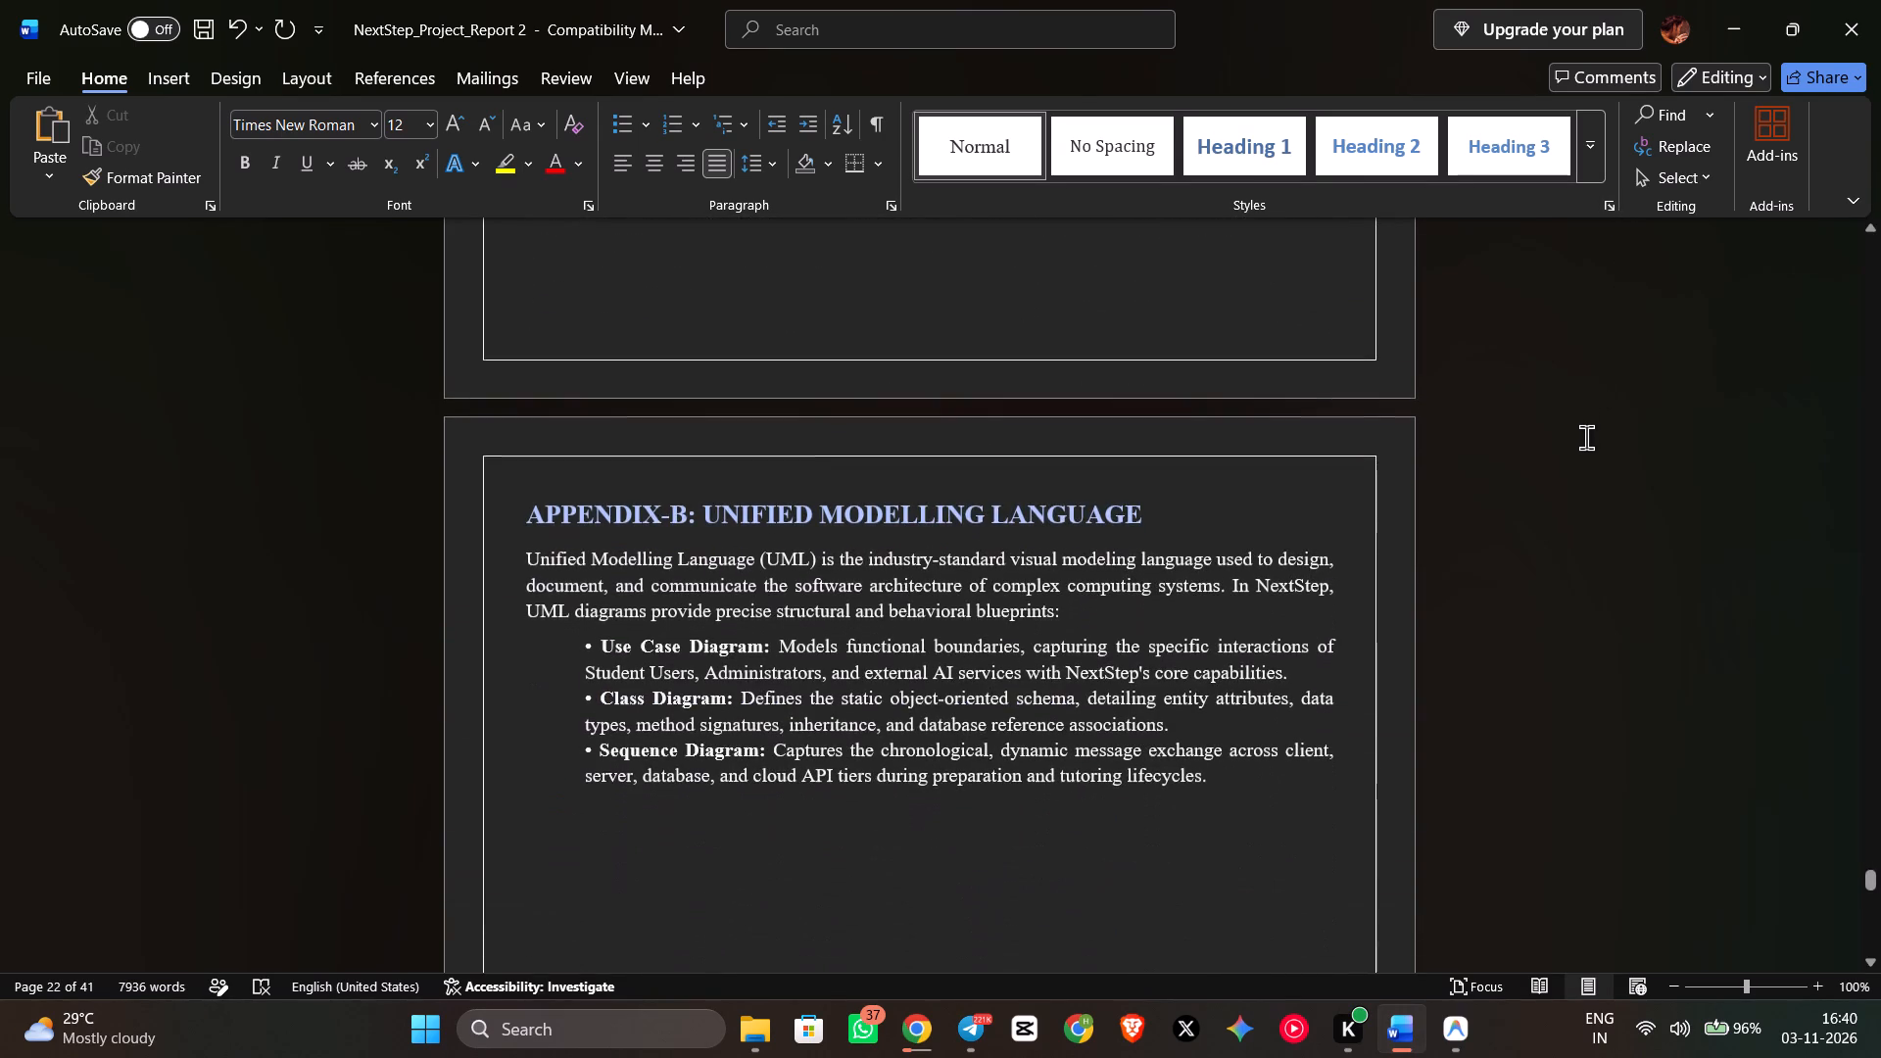
pyautogui.scroll(-20, 1586, 437)
pyautogui.scroll(-6, 1590, 441)
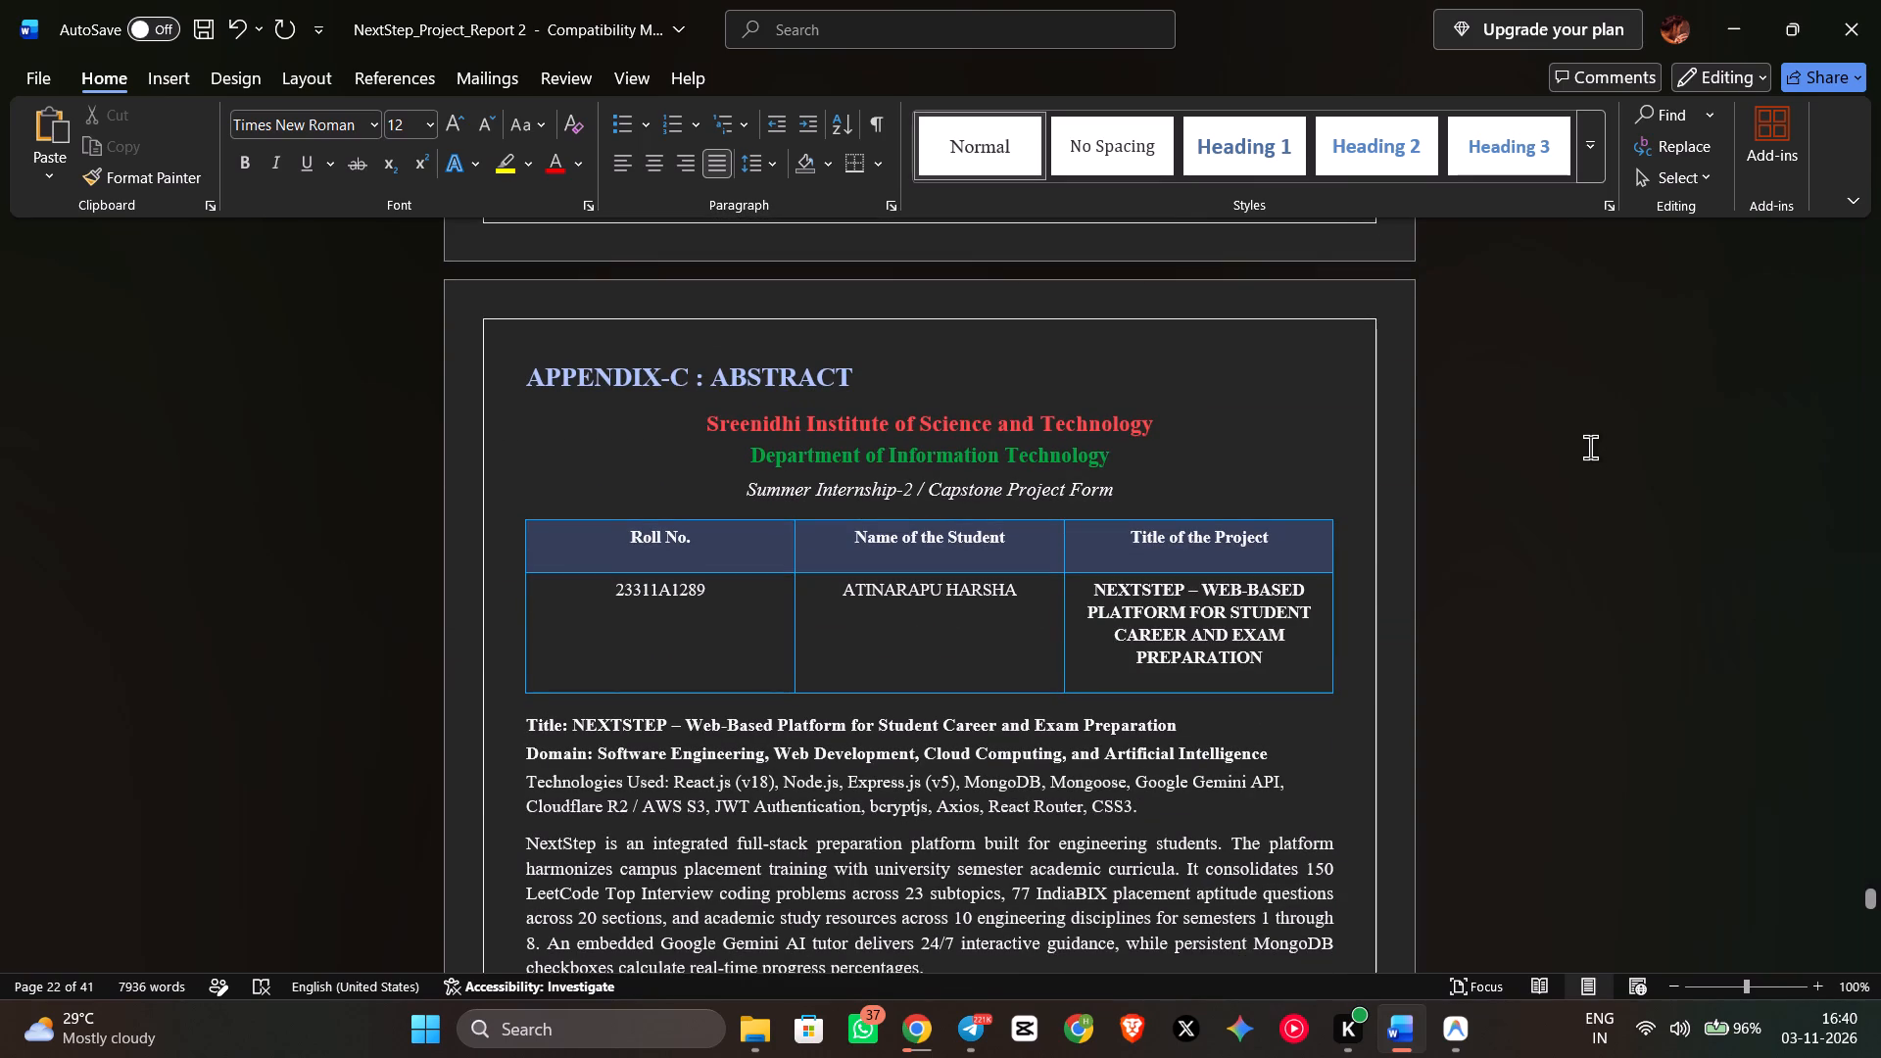
pyautogui.scroll(14, 1590, 447)
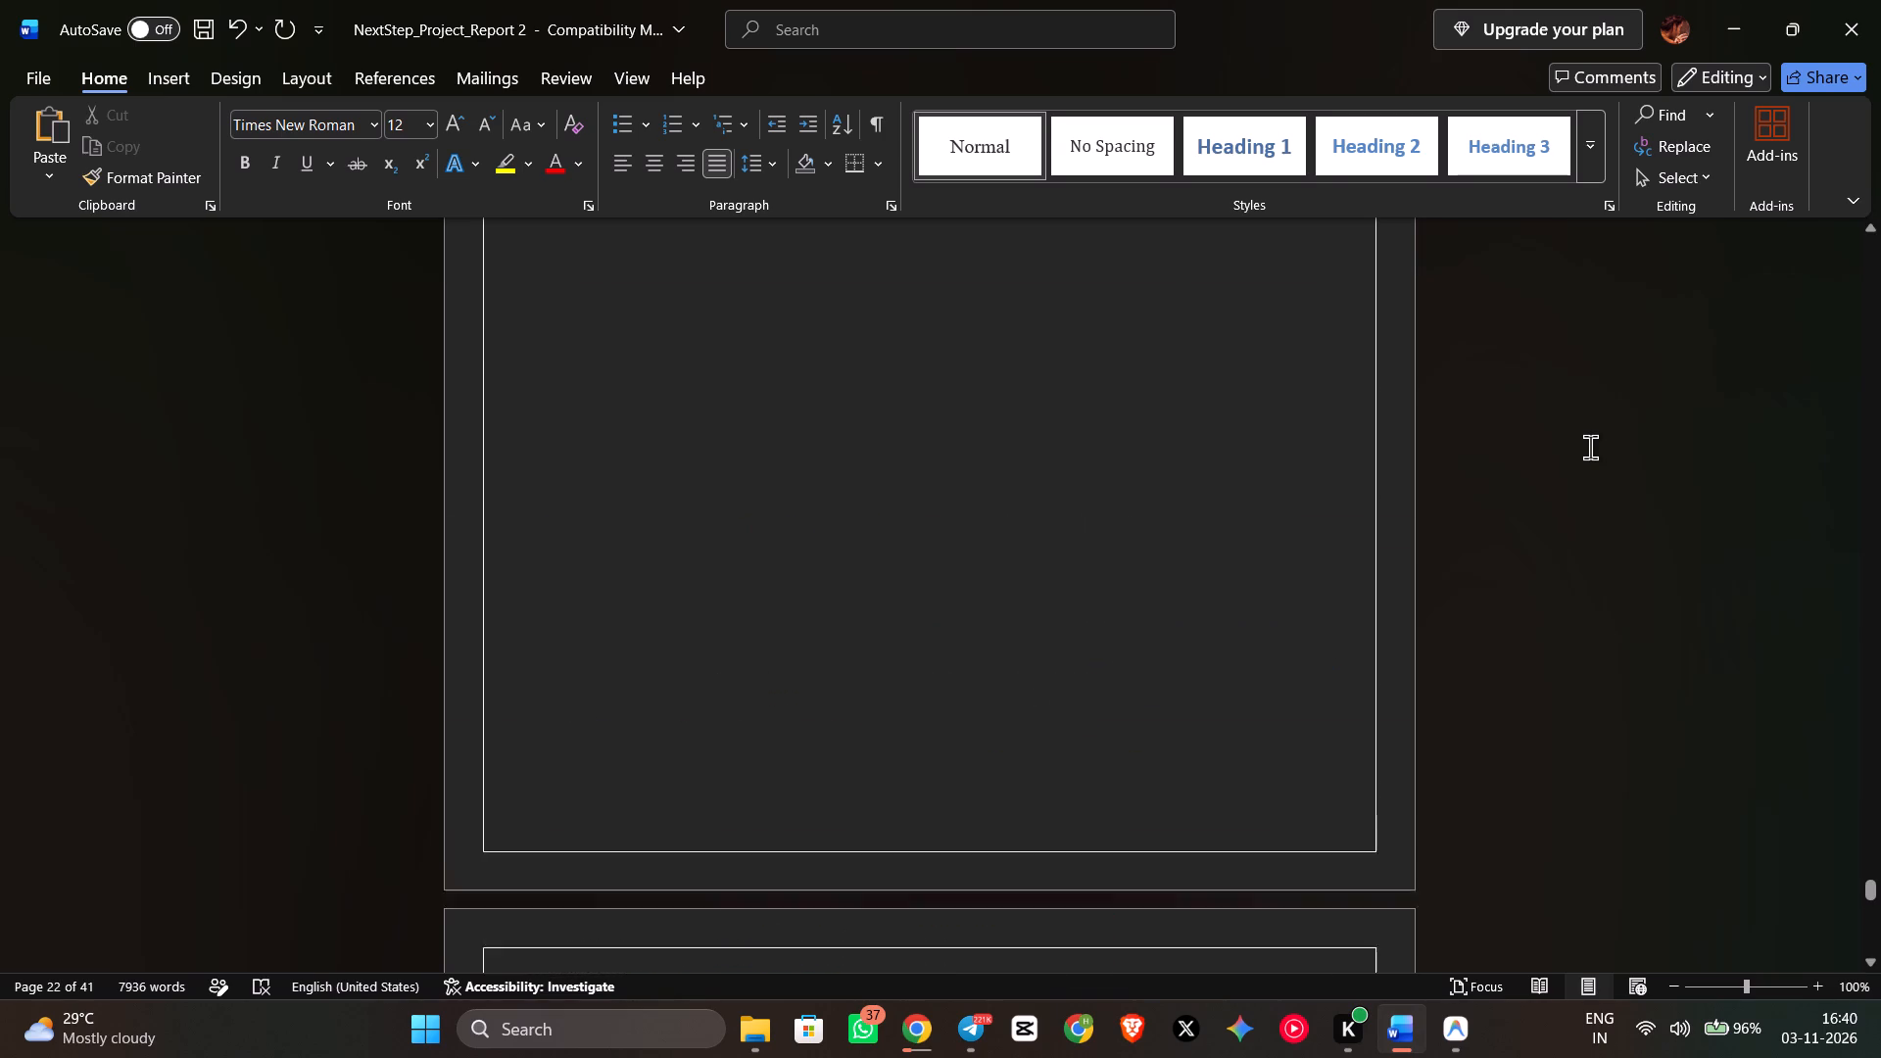
pyautogui.scroll(13, 1590, 447)
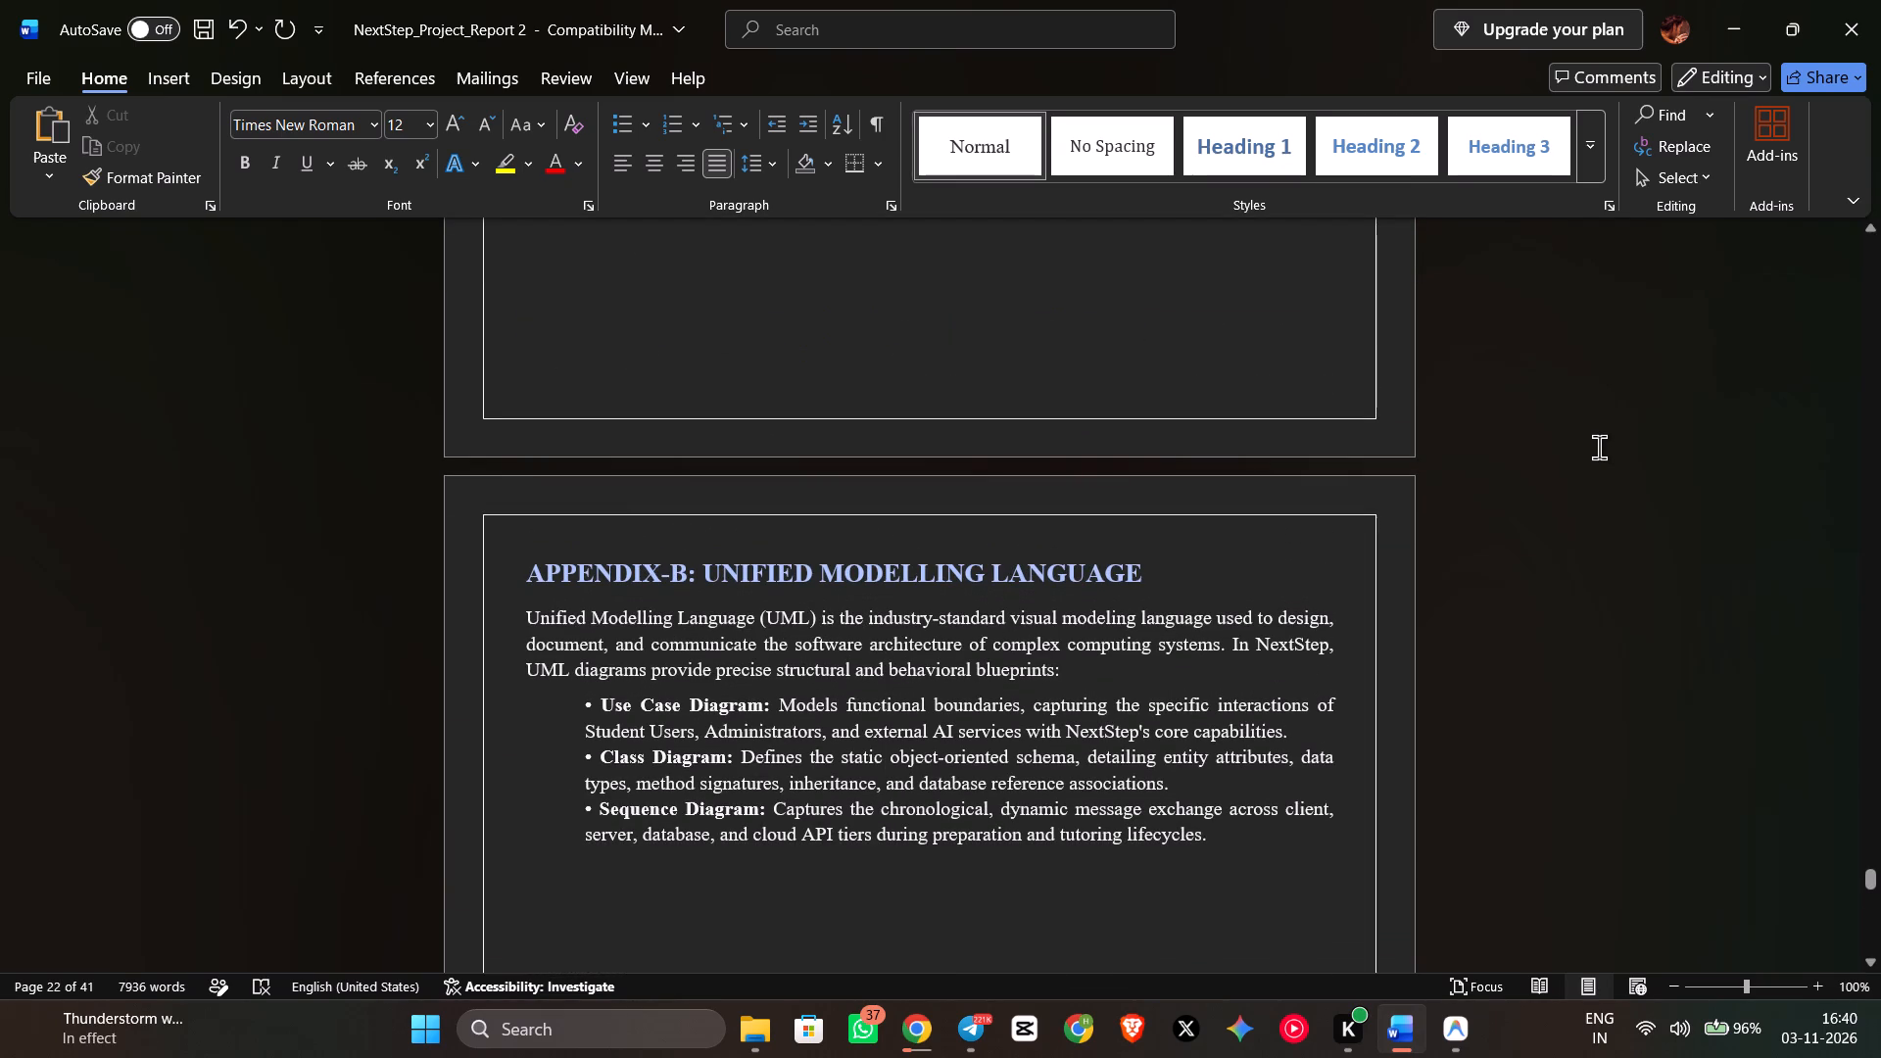
pyautogui.scroll(-14, 1599, 447)
pyautogui.scroll(-11, 1599, 447)
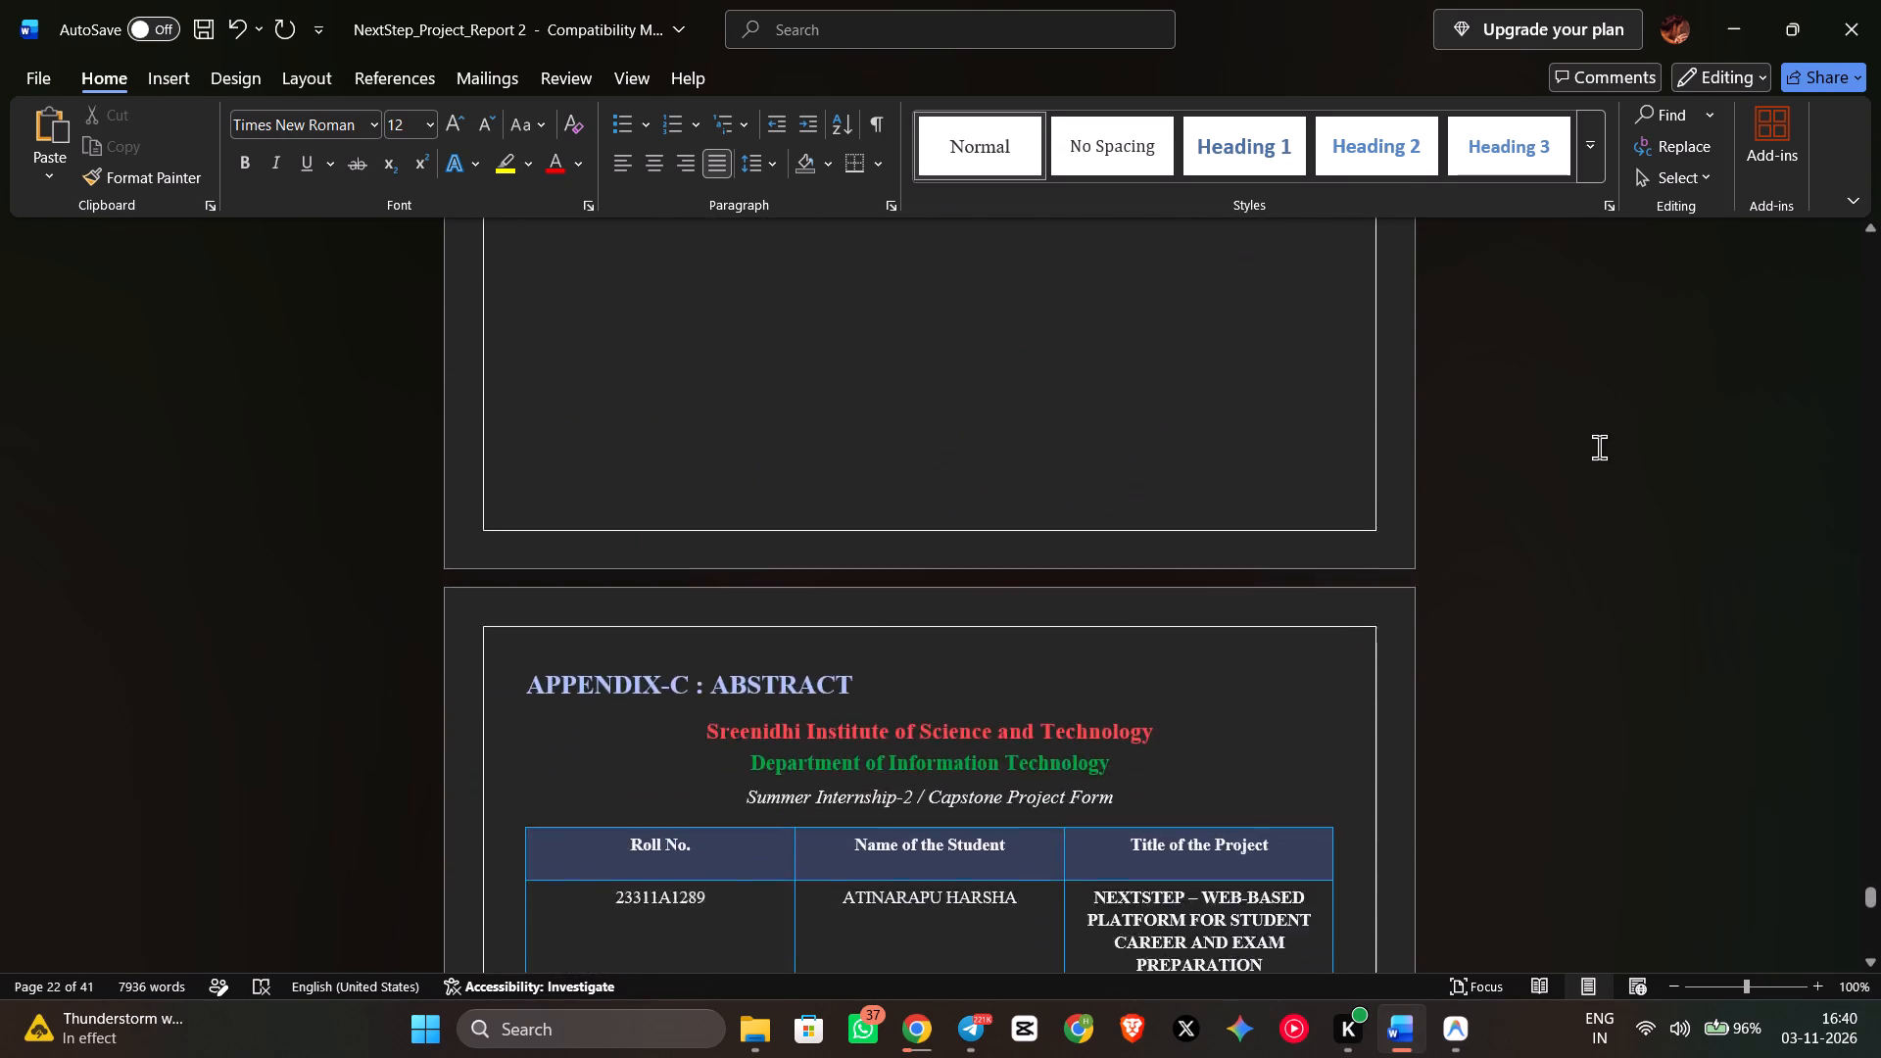
# Replace the Internal Guide's name in the signature table of Appendix-C with the new guide's name, using the title Mrs.
pyautogui.scroll(-7, 1599, 447)
pyautogui.scroll(1, 1602, 447)
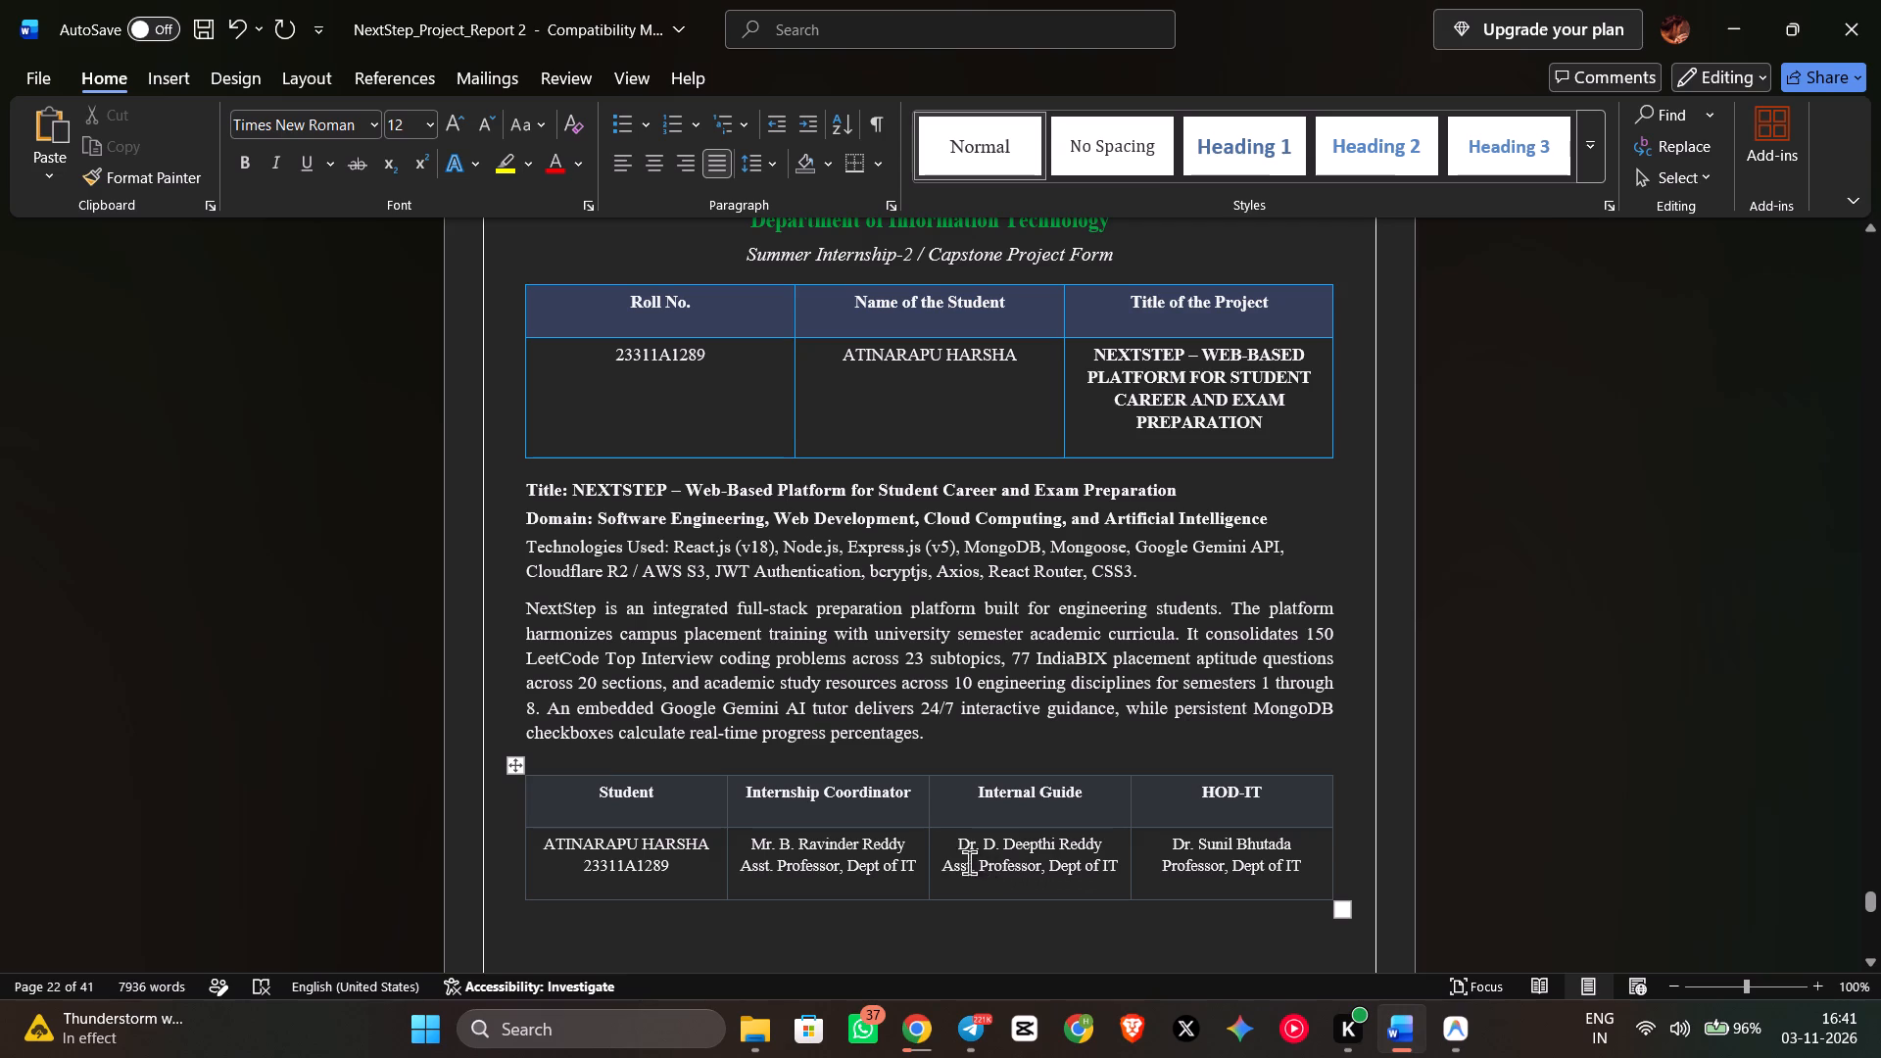
pyautogui.moveTo(953, 842); pyautogui.dragTo(1078, 846)
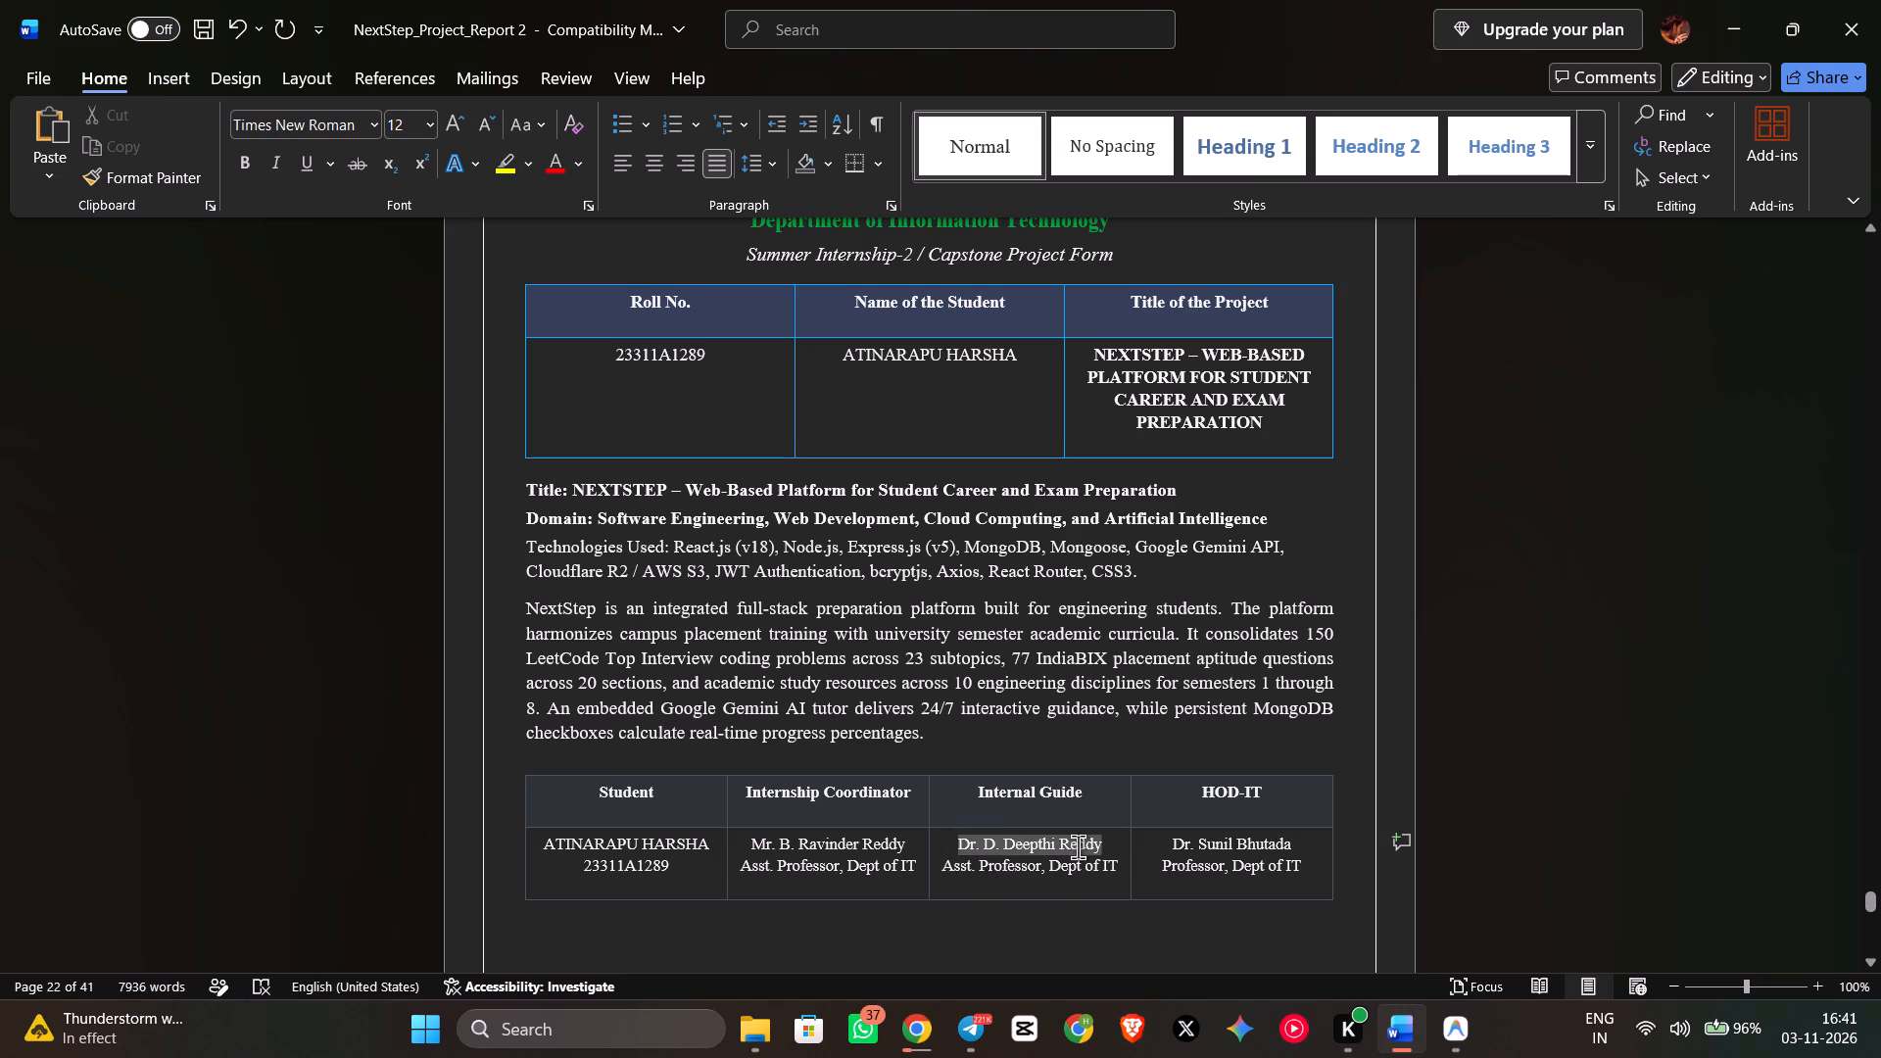
pyautogui.moveTo(1078, 846); pyautogui.dragTo(1081, 846)
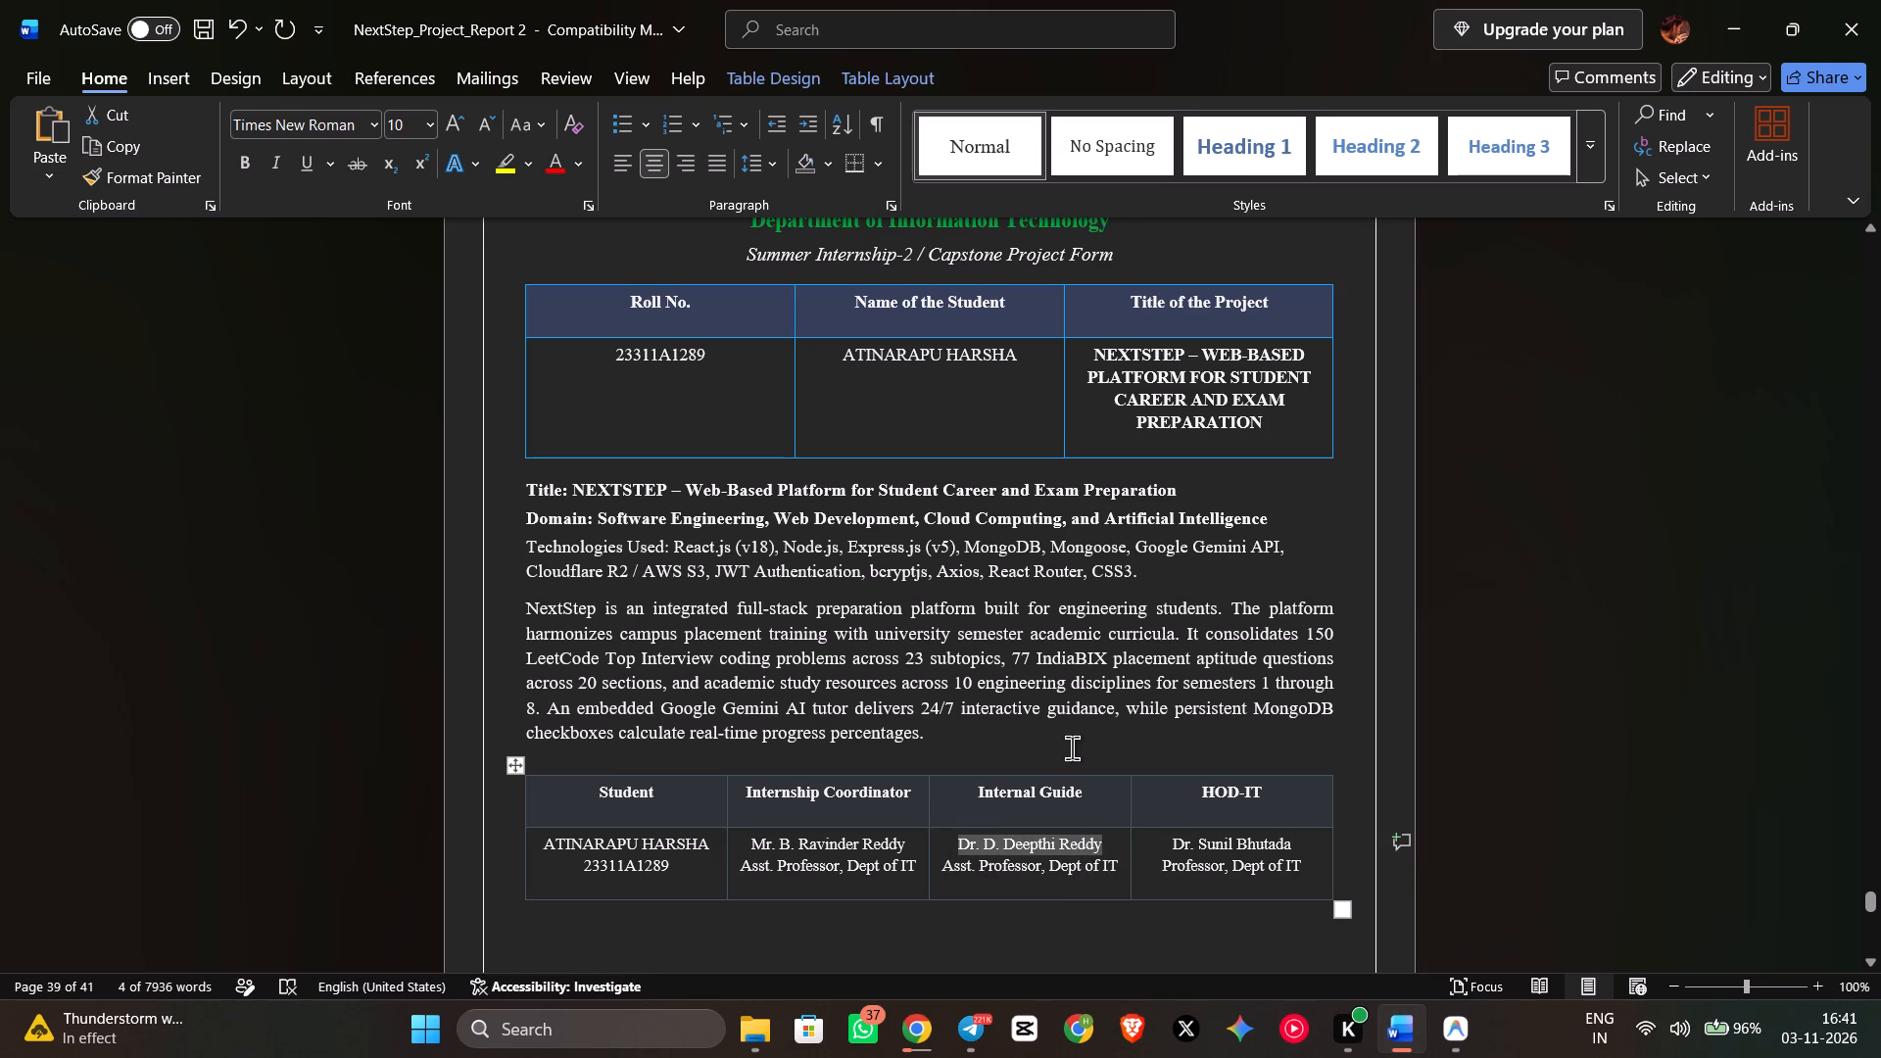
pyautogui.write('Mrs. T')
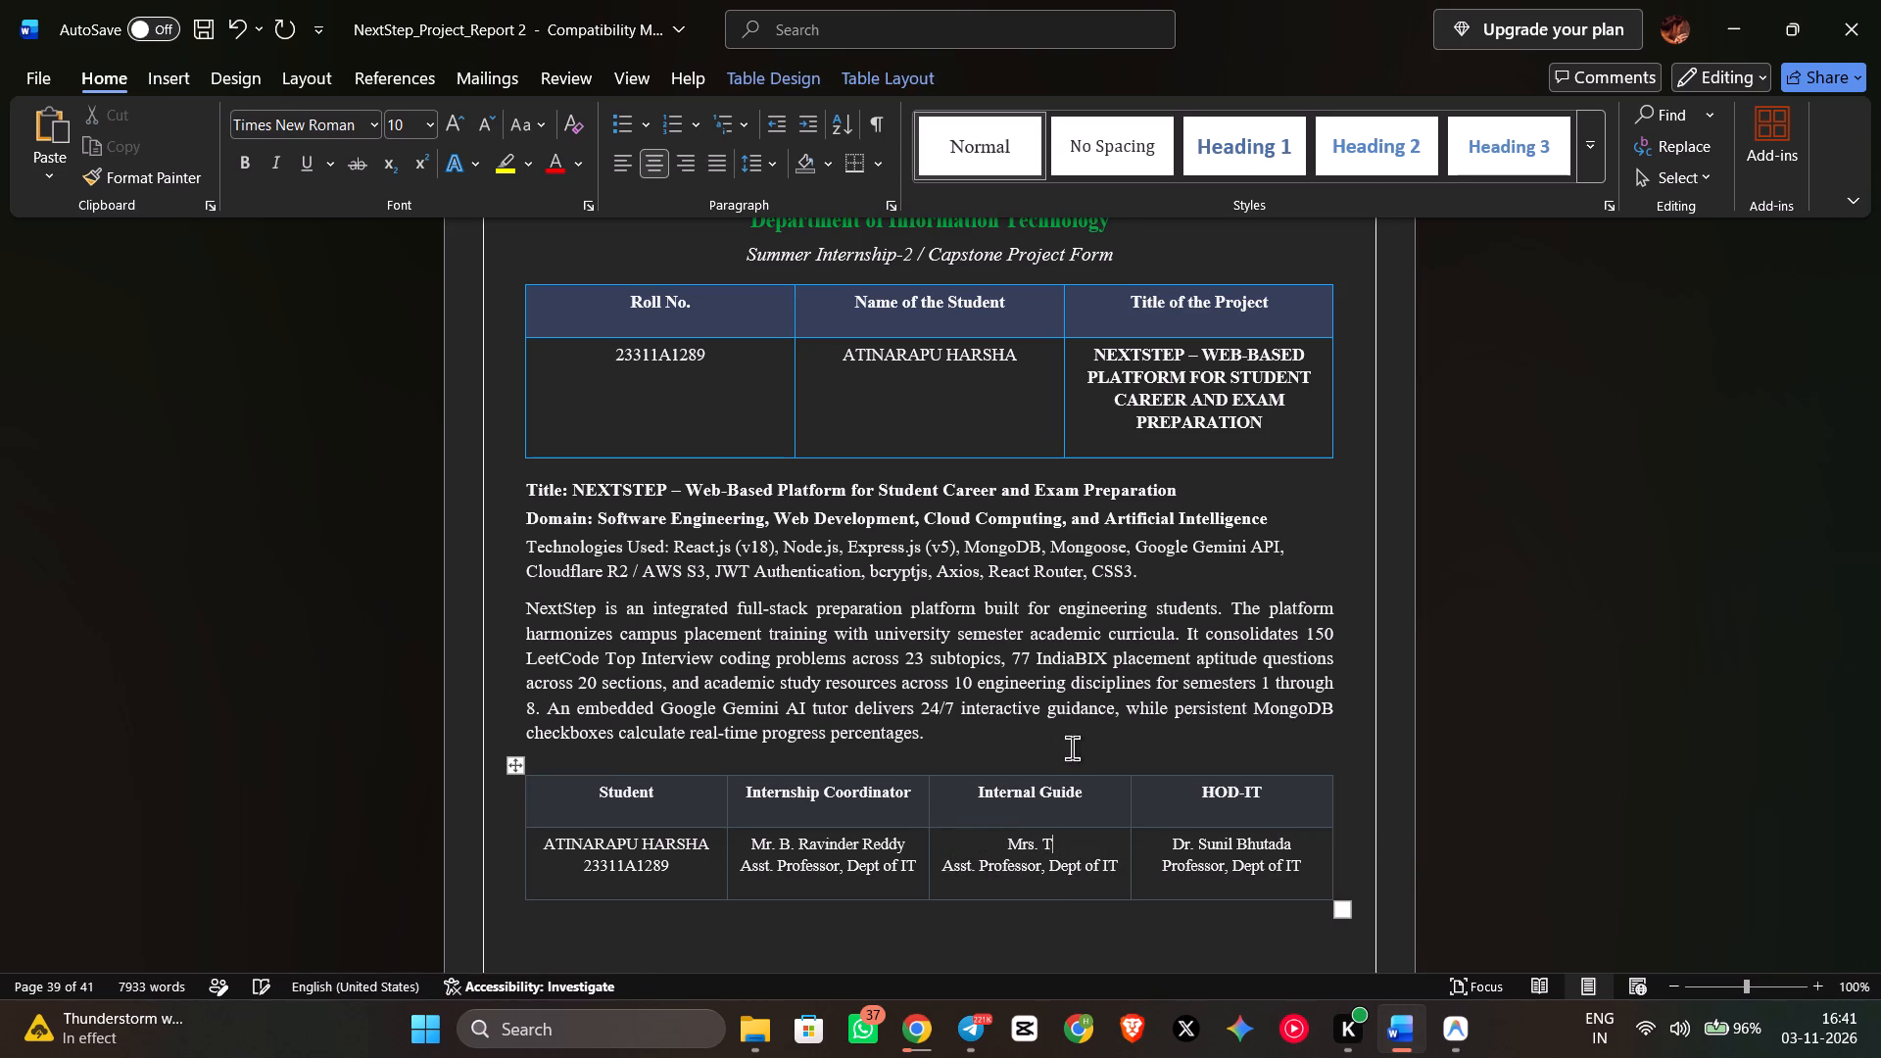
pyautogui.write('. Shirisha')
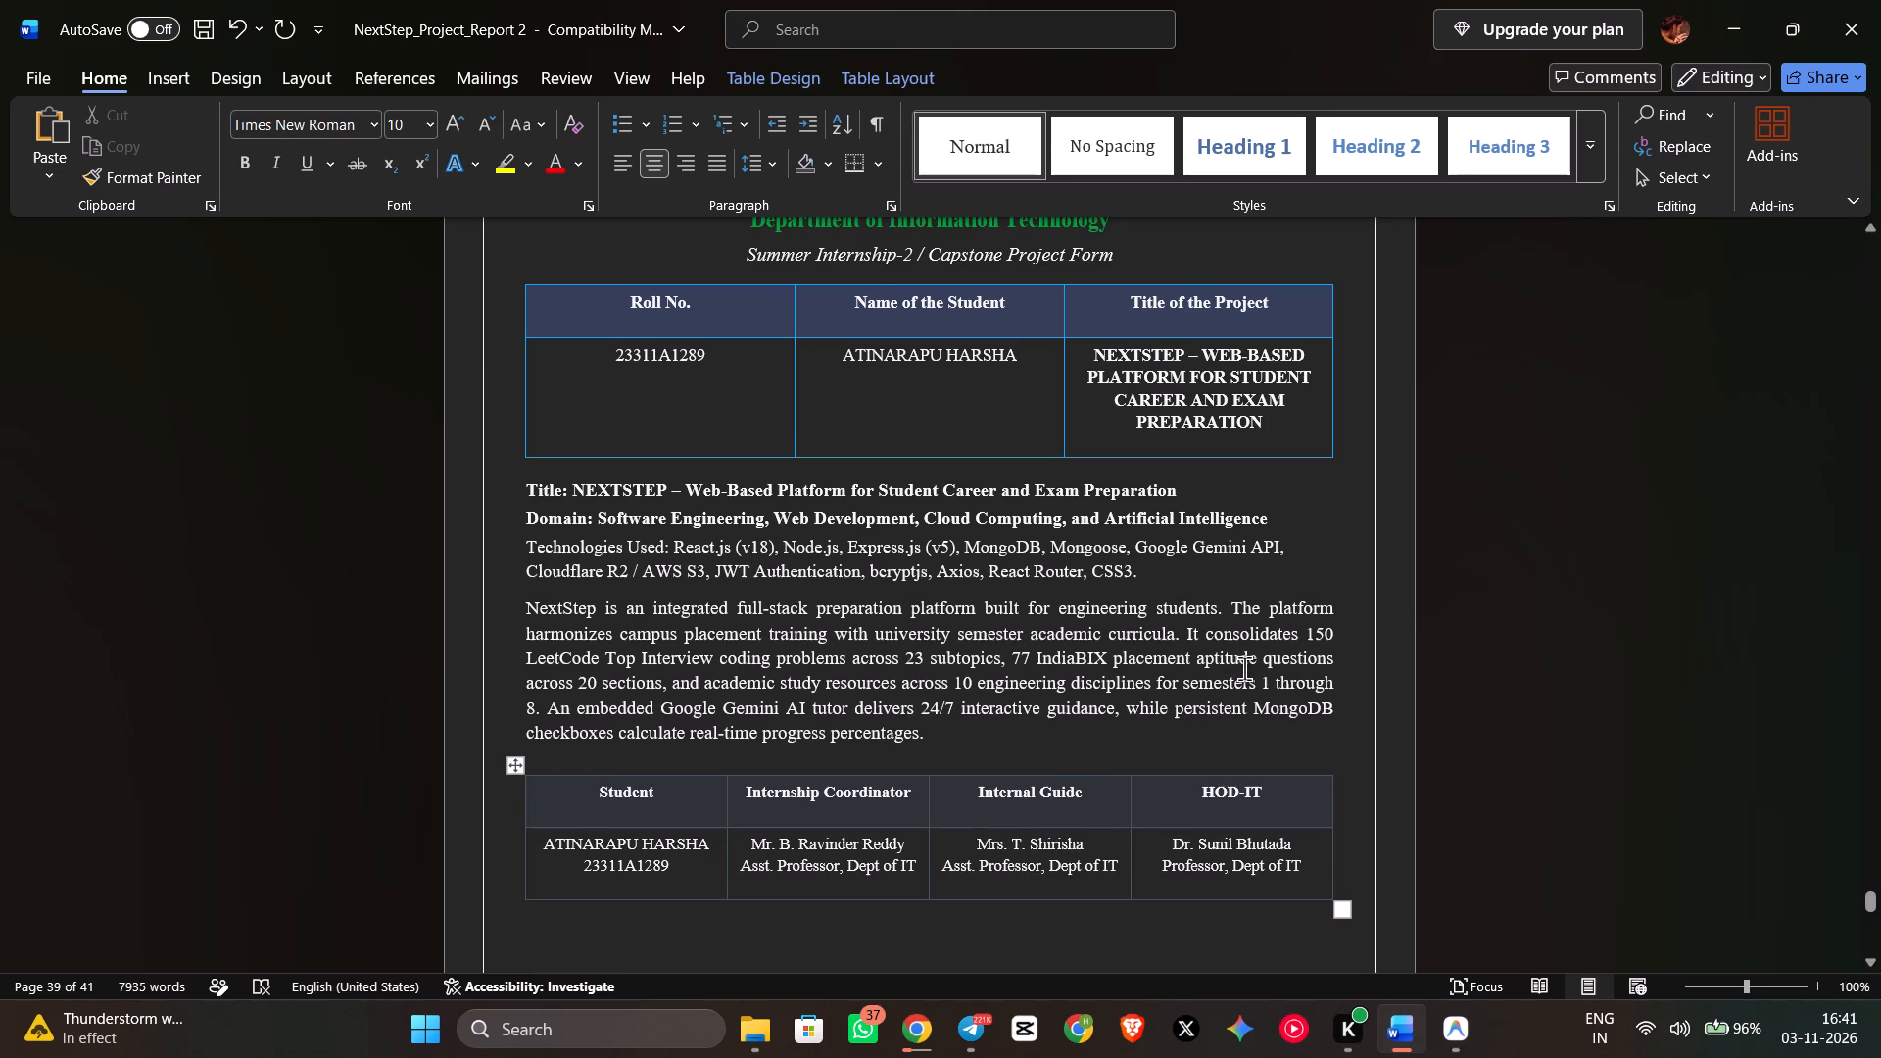
# Replace the Internal Guide's name in the signature table of Appendix-D with the new guide's name, using the title Mrs.
pyautogui.scroll(5, 1244, 668)
pyautogui.scroll(-13, 1244, 668)
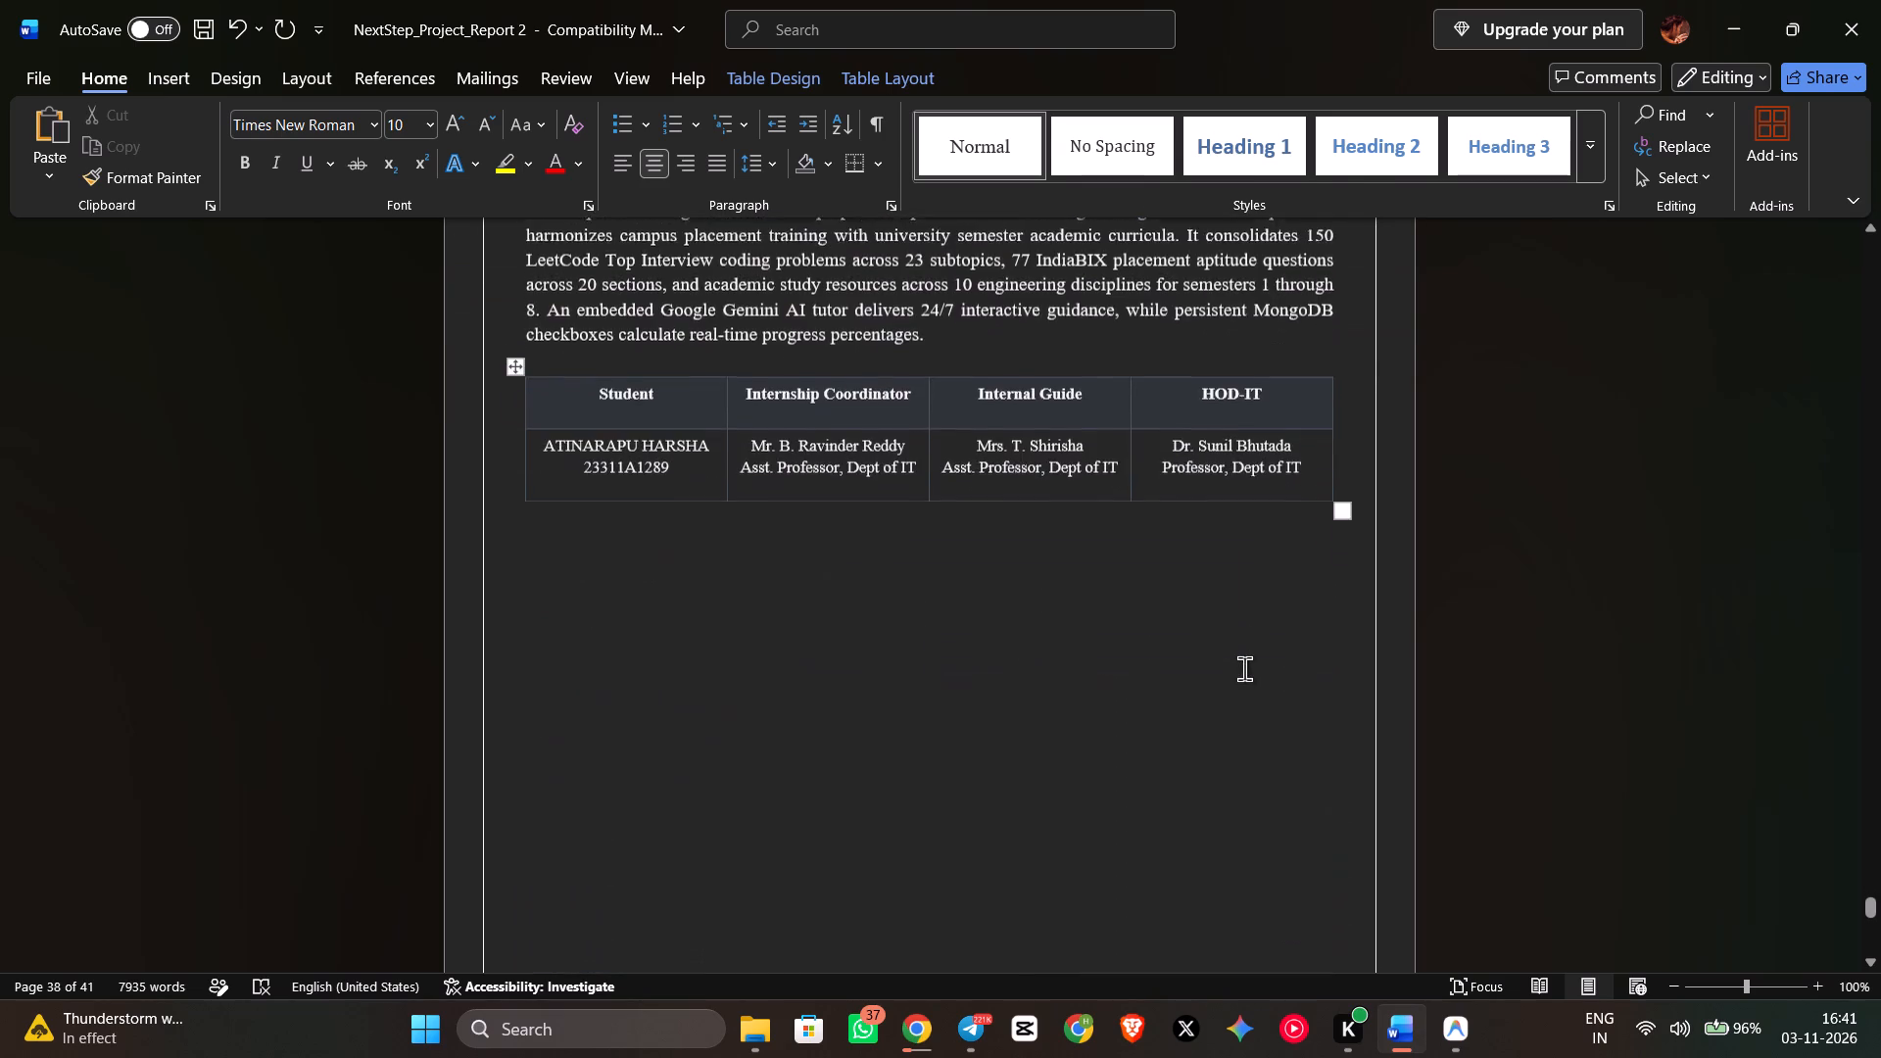
pyautogui.scroll(-13, 1244, 668)
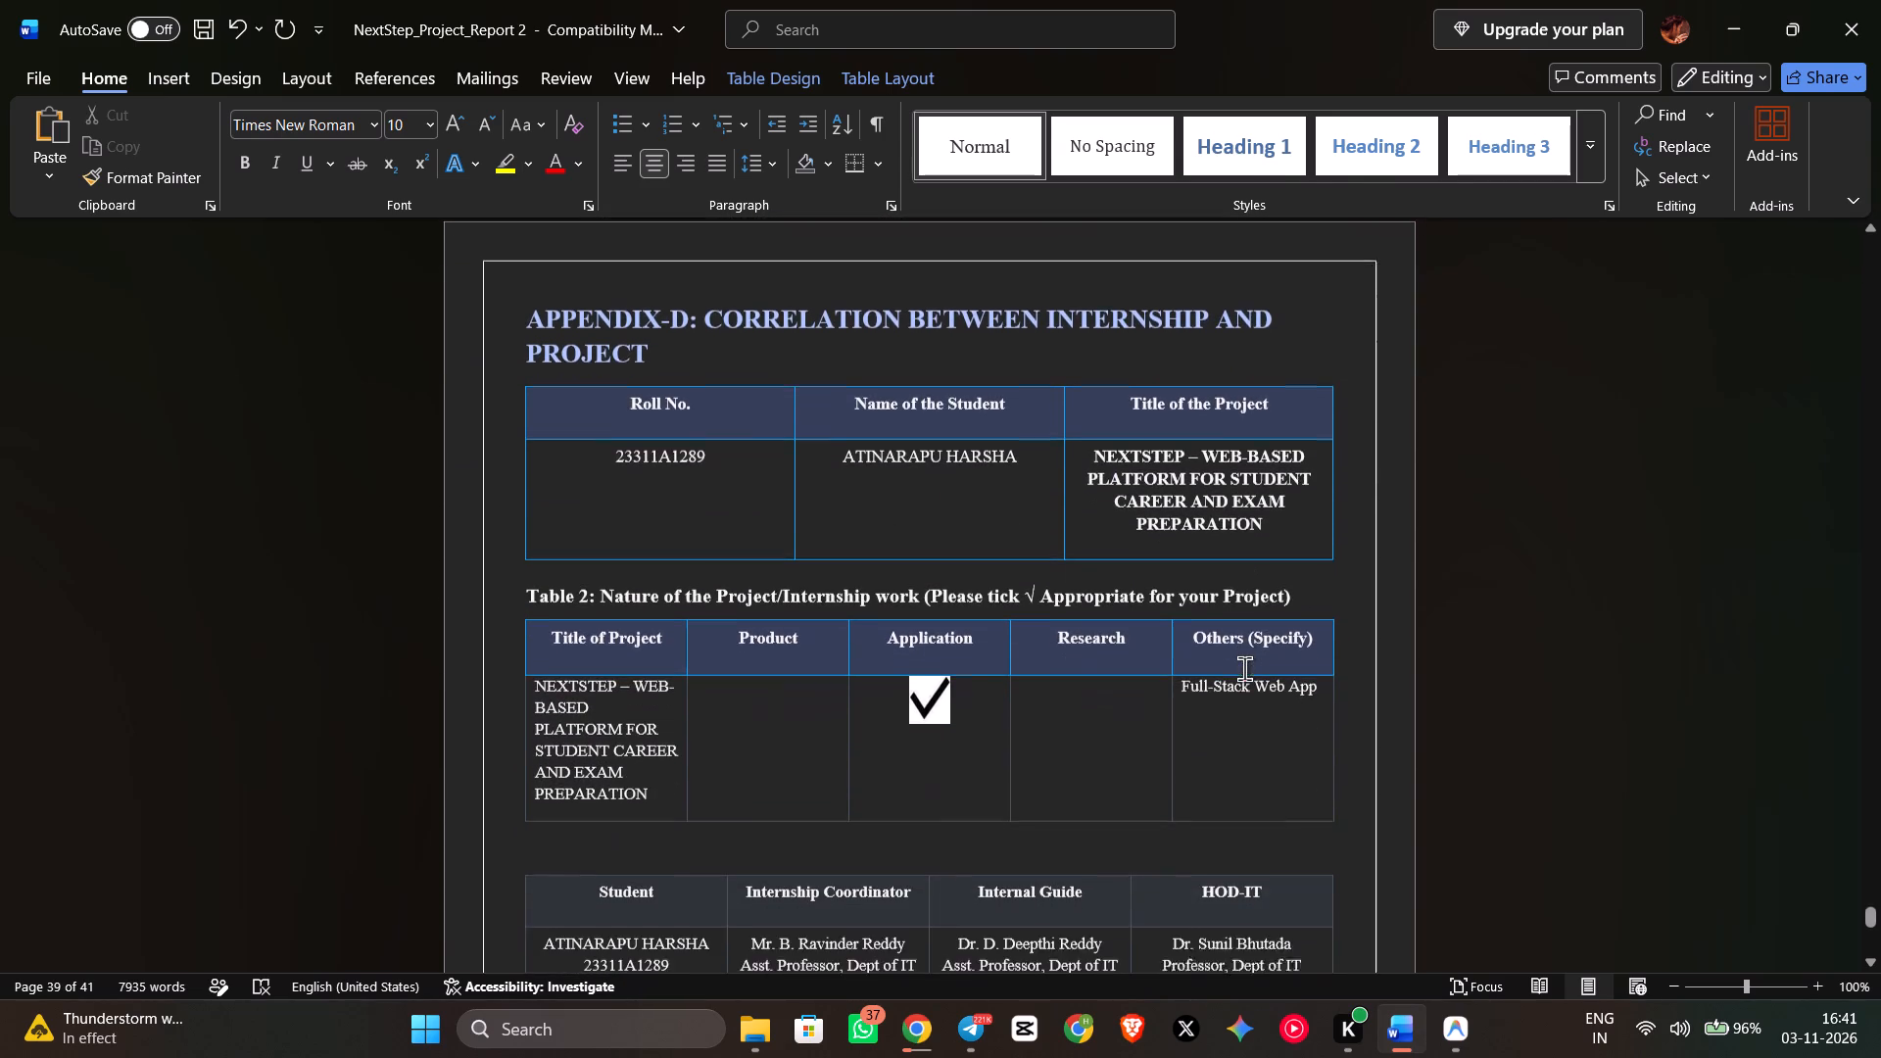
pyautogui.scroll(-4, 1244, 668)
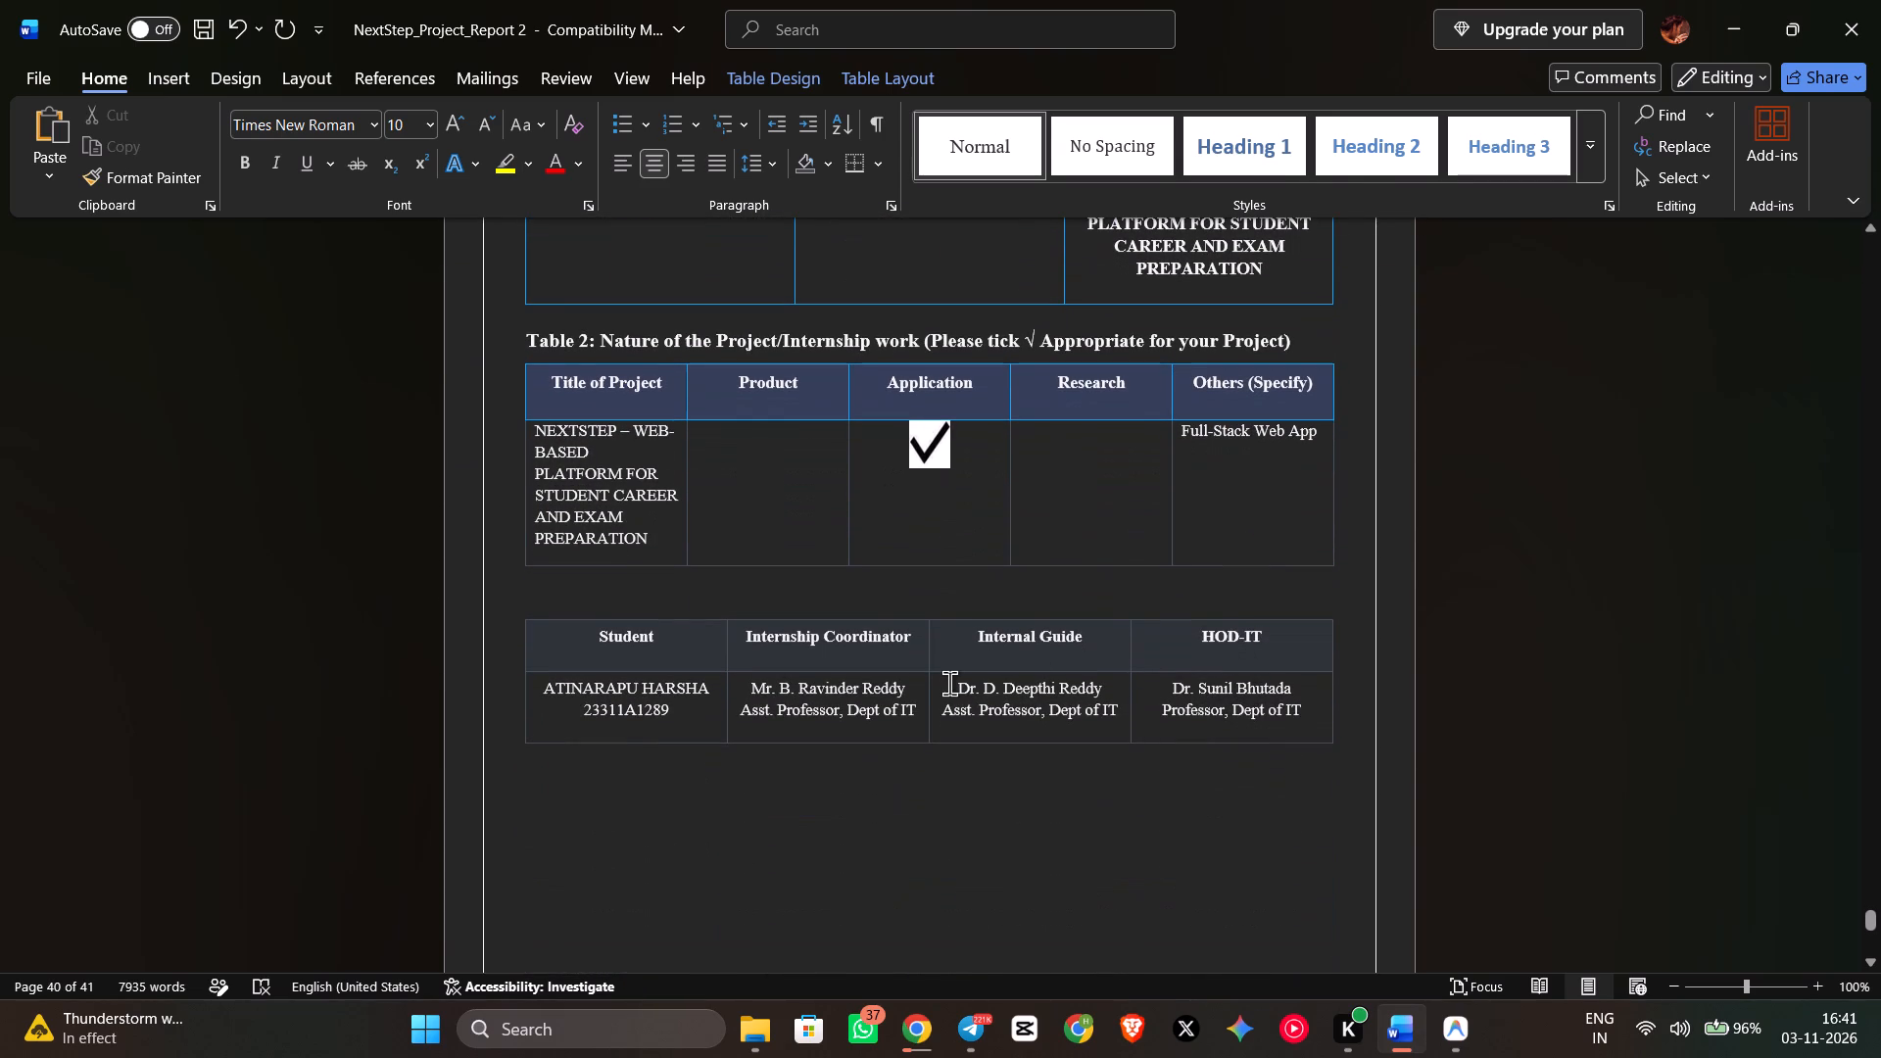
pyautogui.moveTo(958, 678); pyautogui.dragTo(1091, 689)
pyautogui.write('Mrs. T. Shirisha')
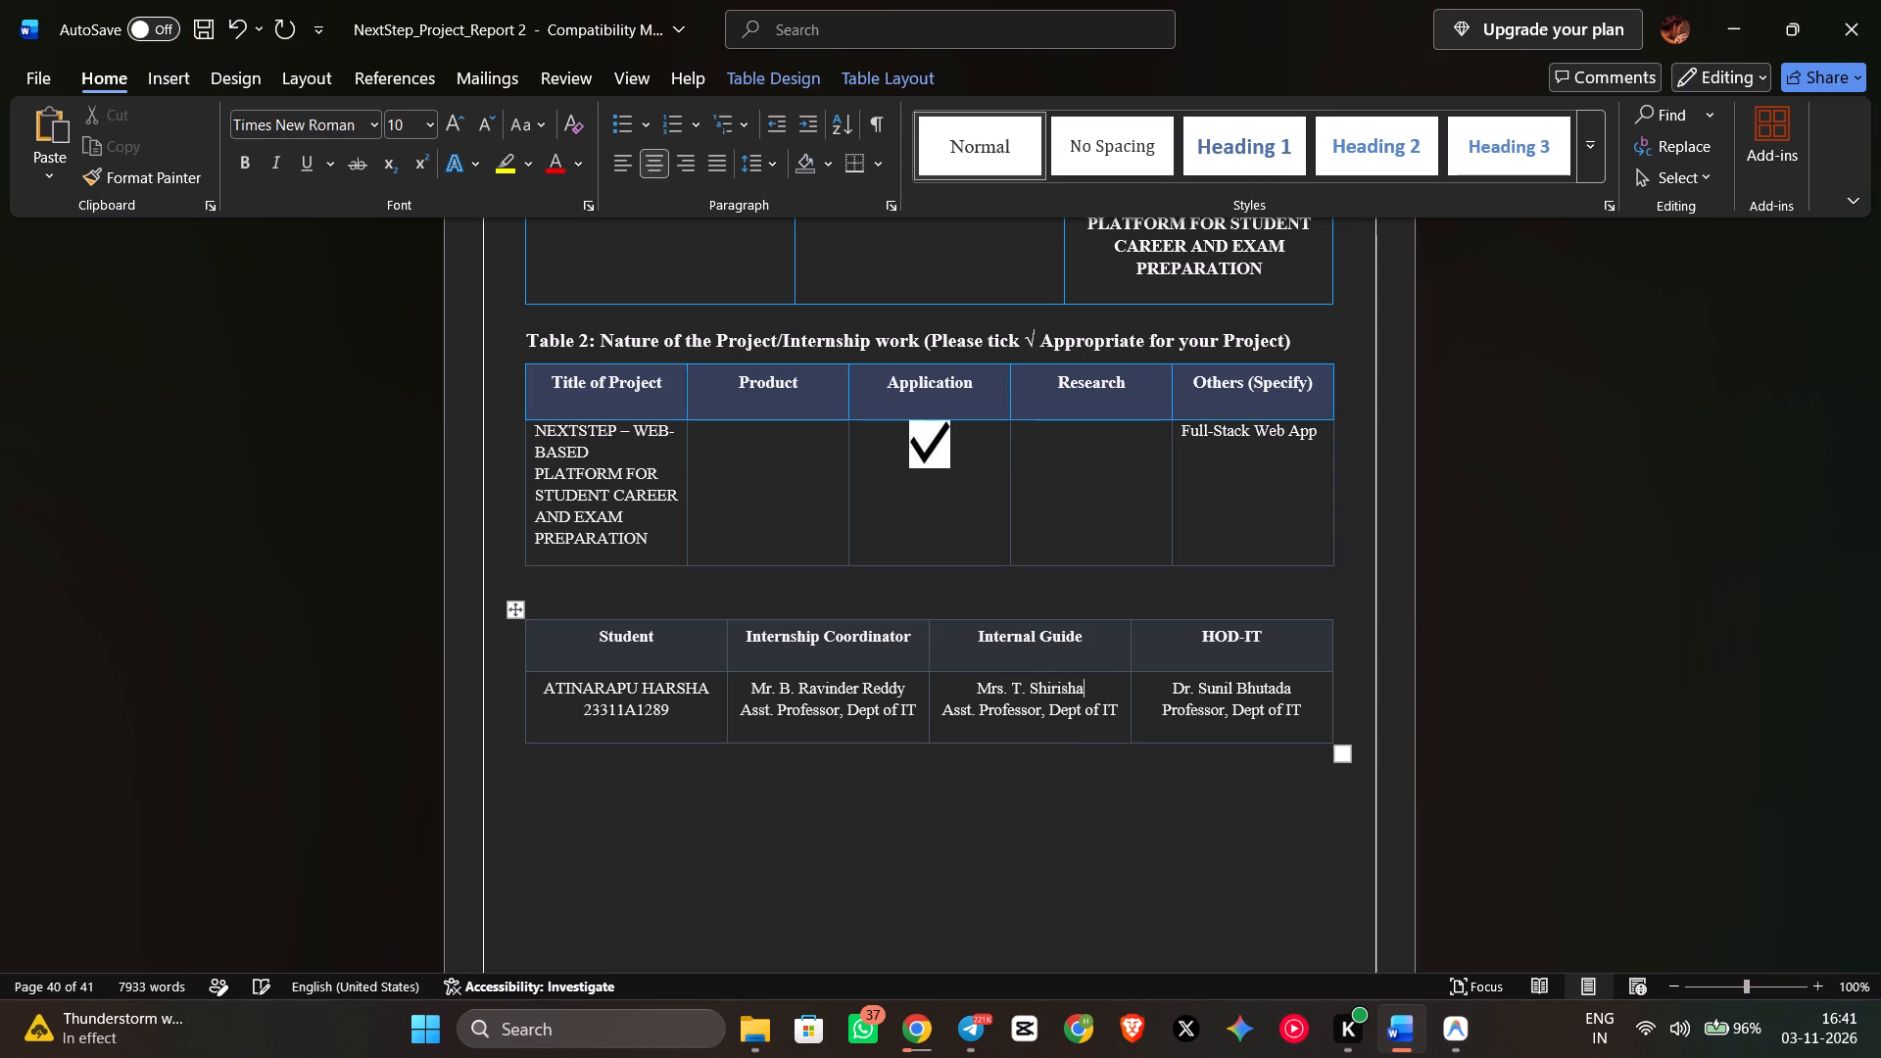
# Replace the Internal Guide's name in the signature table of Appendix-E with the new guide's name, using the title Mrs.
pyautogui.scroll(-16, 1124, 678)
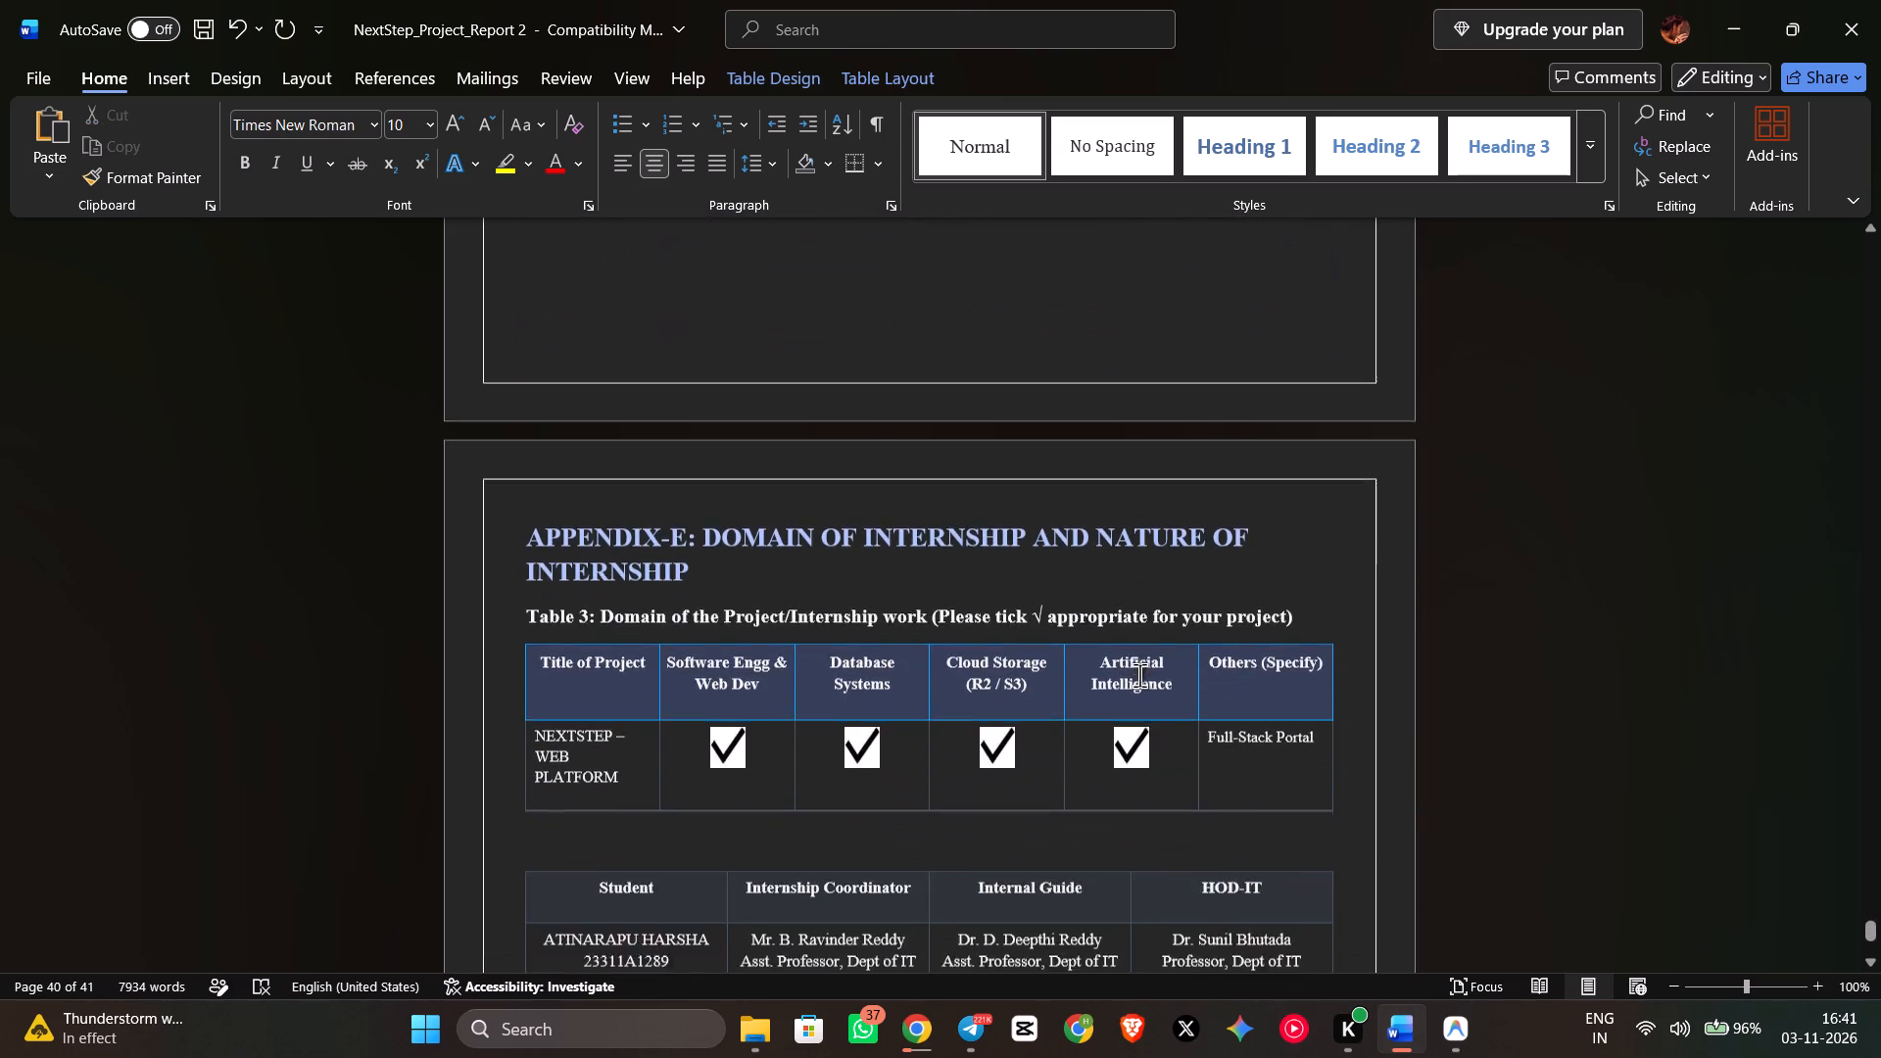
pyautogui.scroll(-6, 1139, 675)
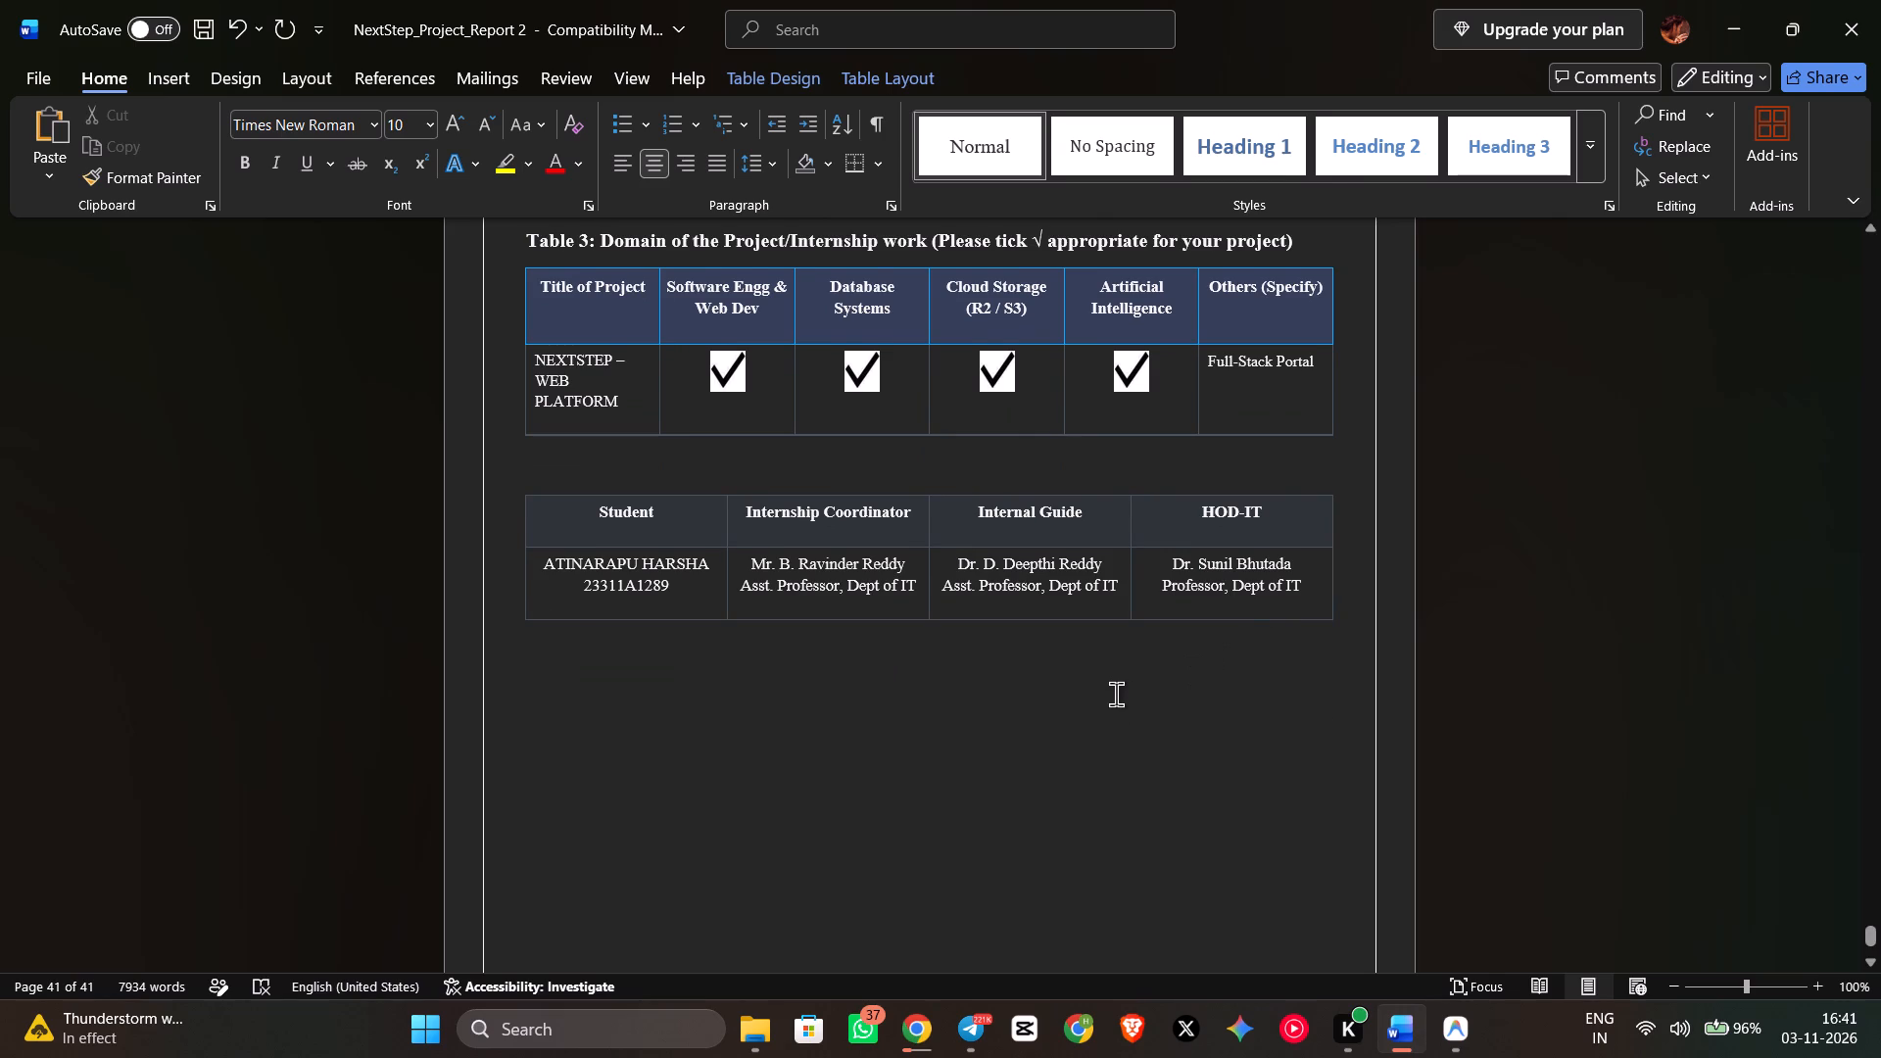
pyautogui.scroll(2, 1116, 694)
pyautogui.moveTo(955, 675); pyautogui.dragTo(1017, 683)
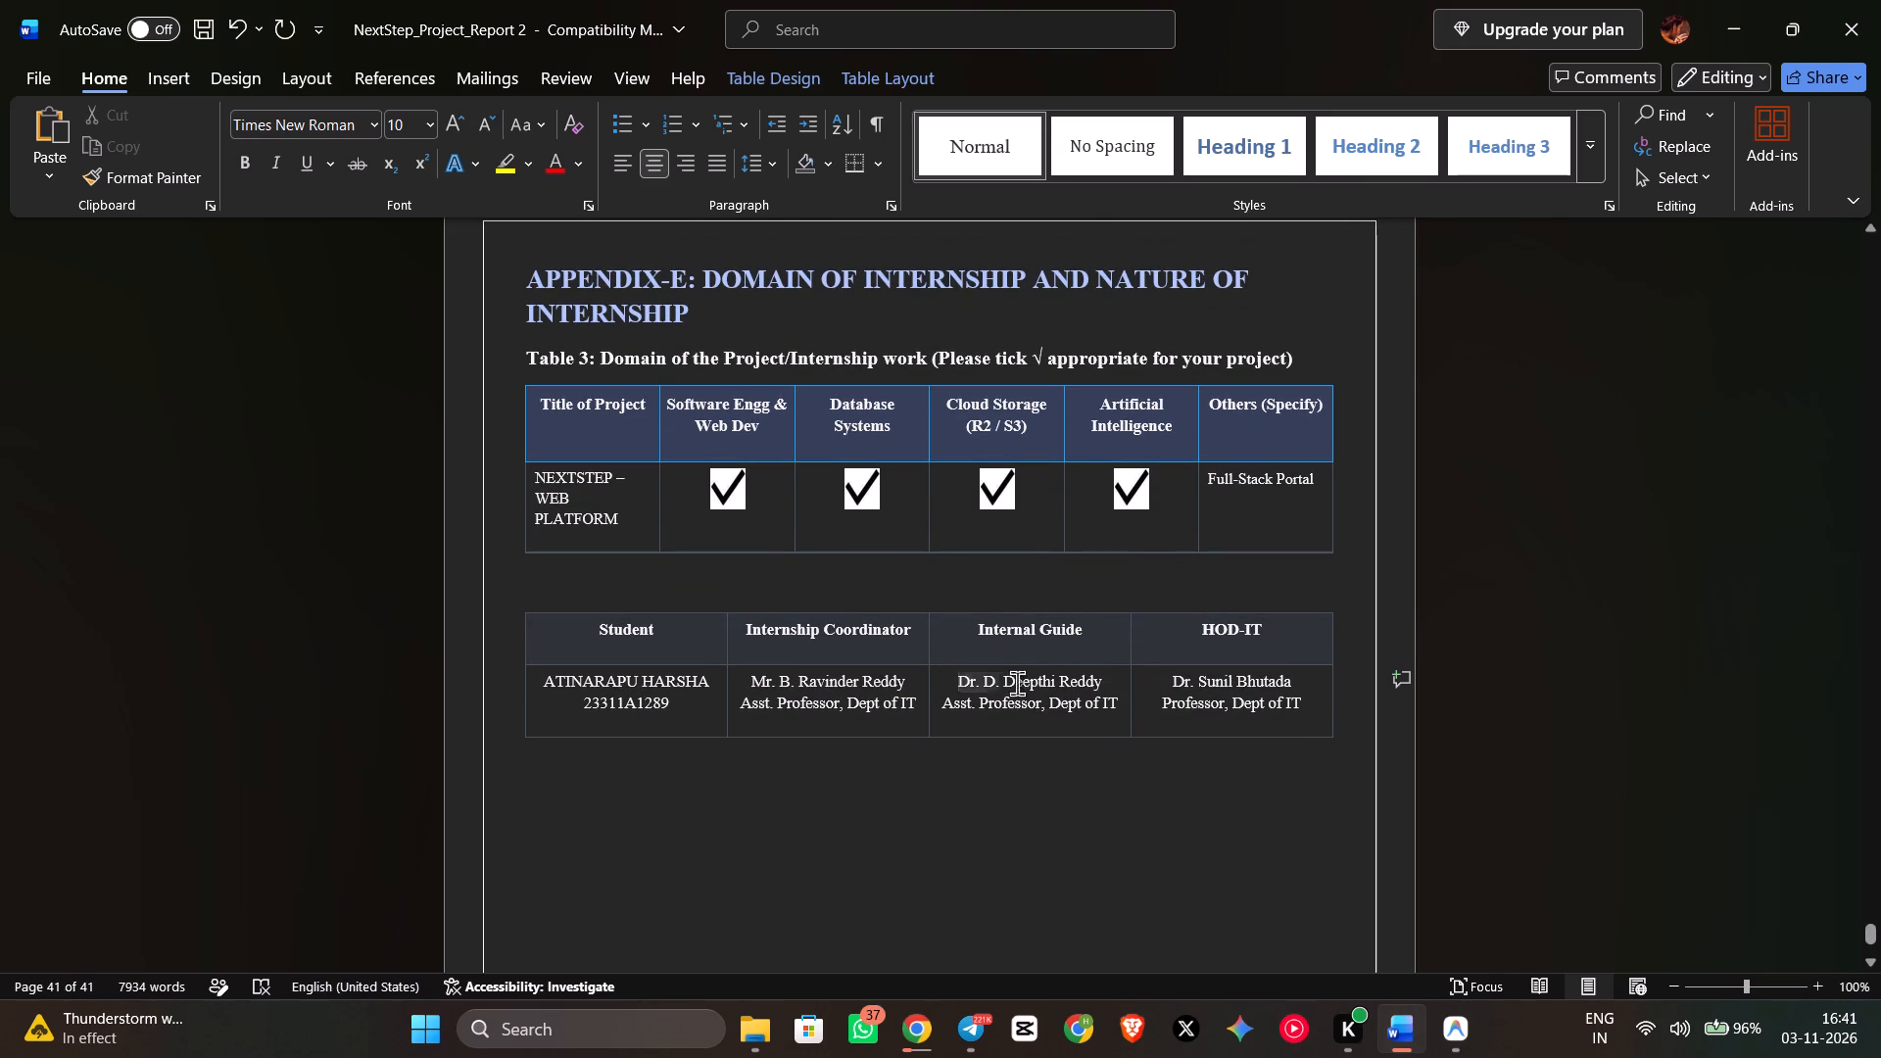
pyautogui.moveTo(1017, 683); pyautogui.dragTo(1085, 682)
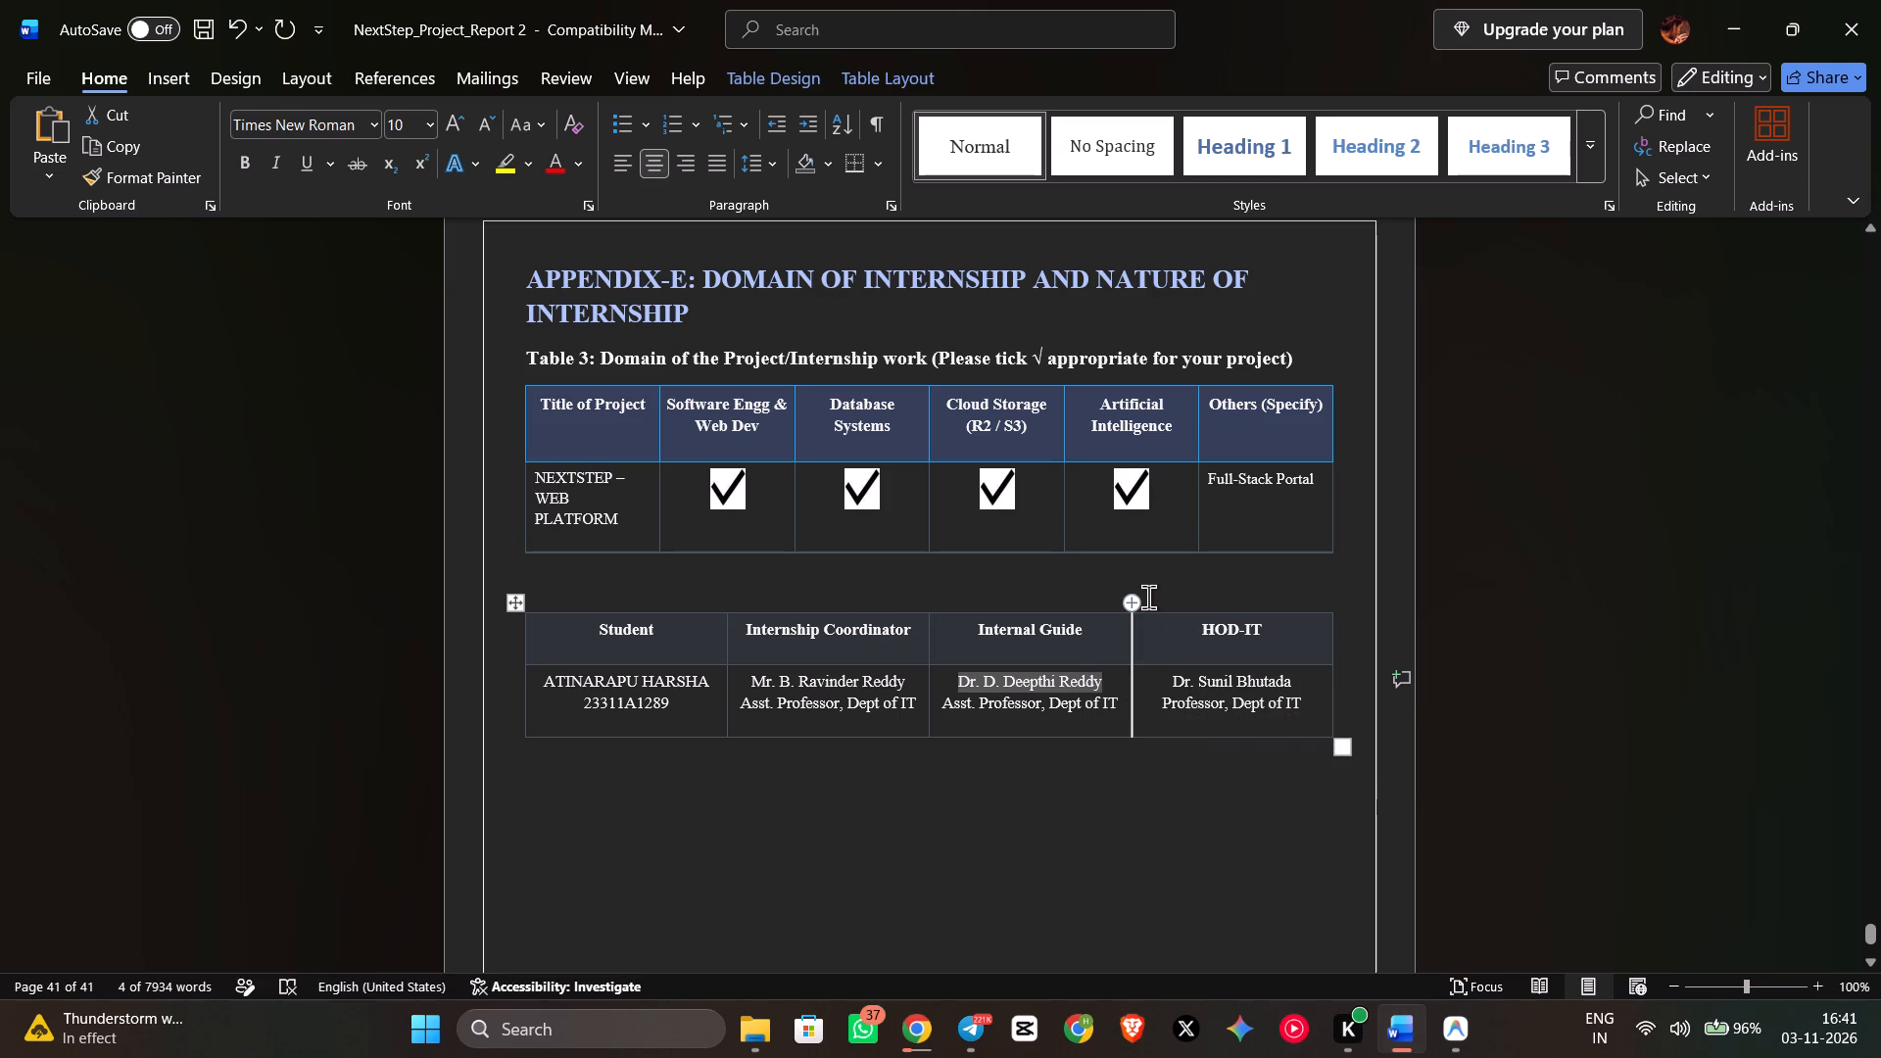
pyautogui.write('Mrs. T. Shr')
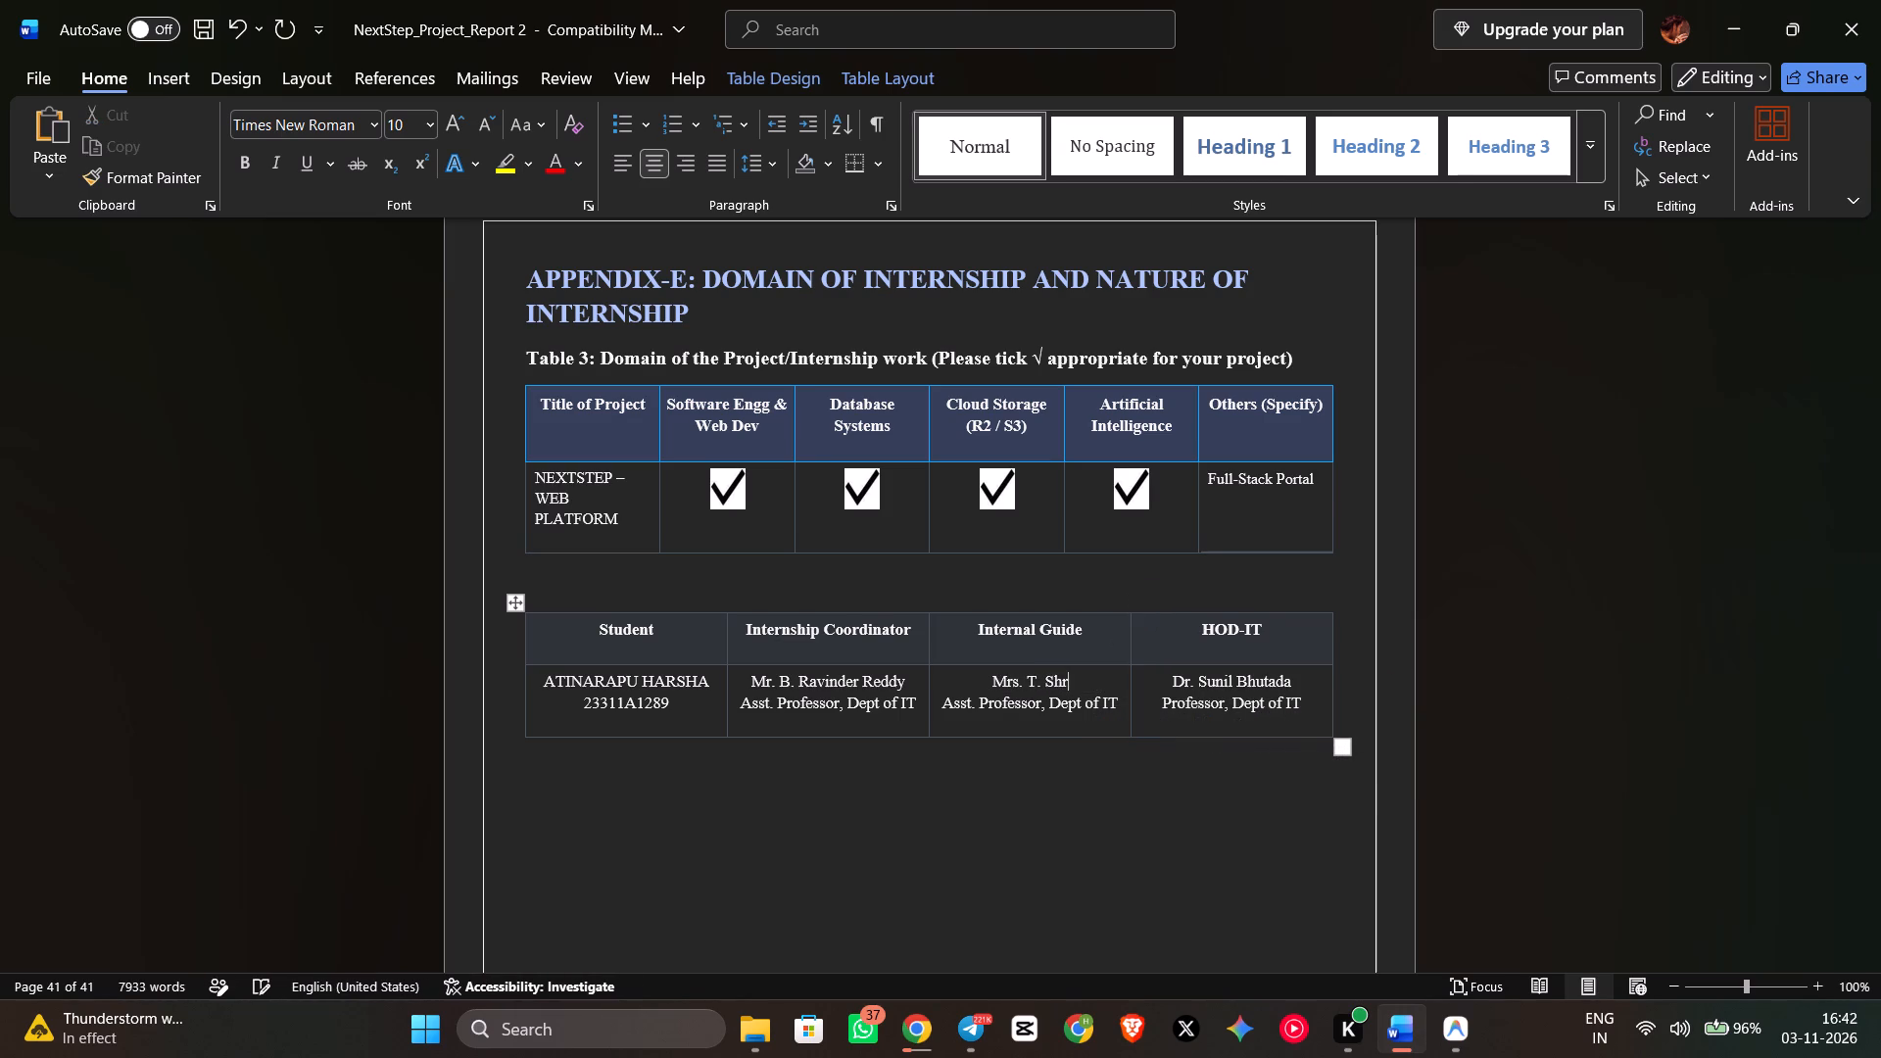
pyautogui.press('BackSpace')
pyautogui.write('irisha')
pyautogui.click(971, 705)
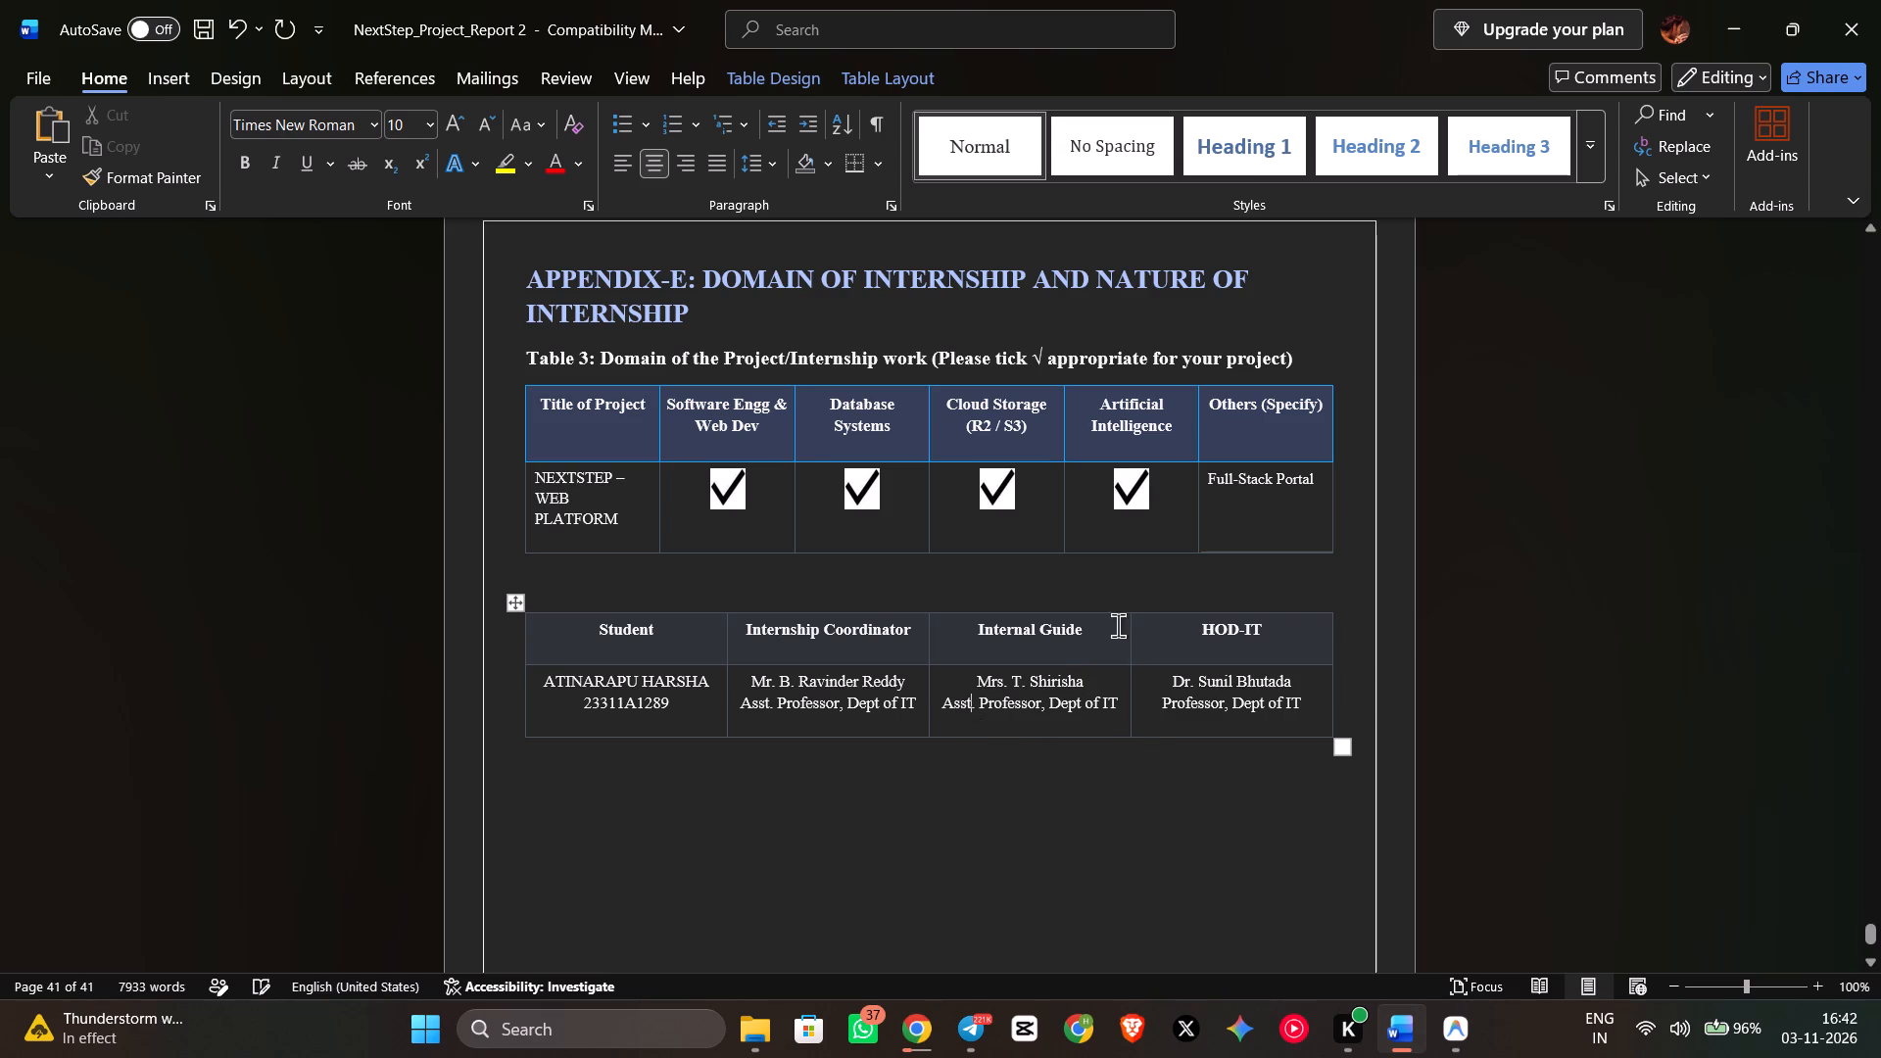
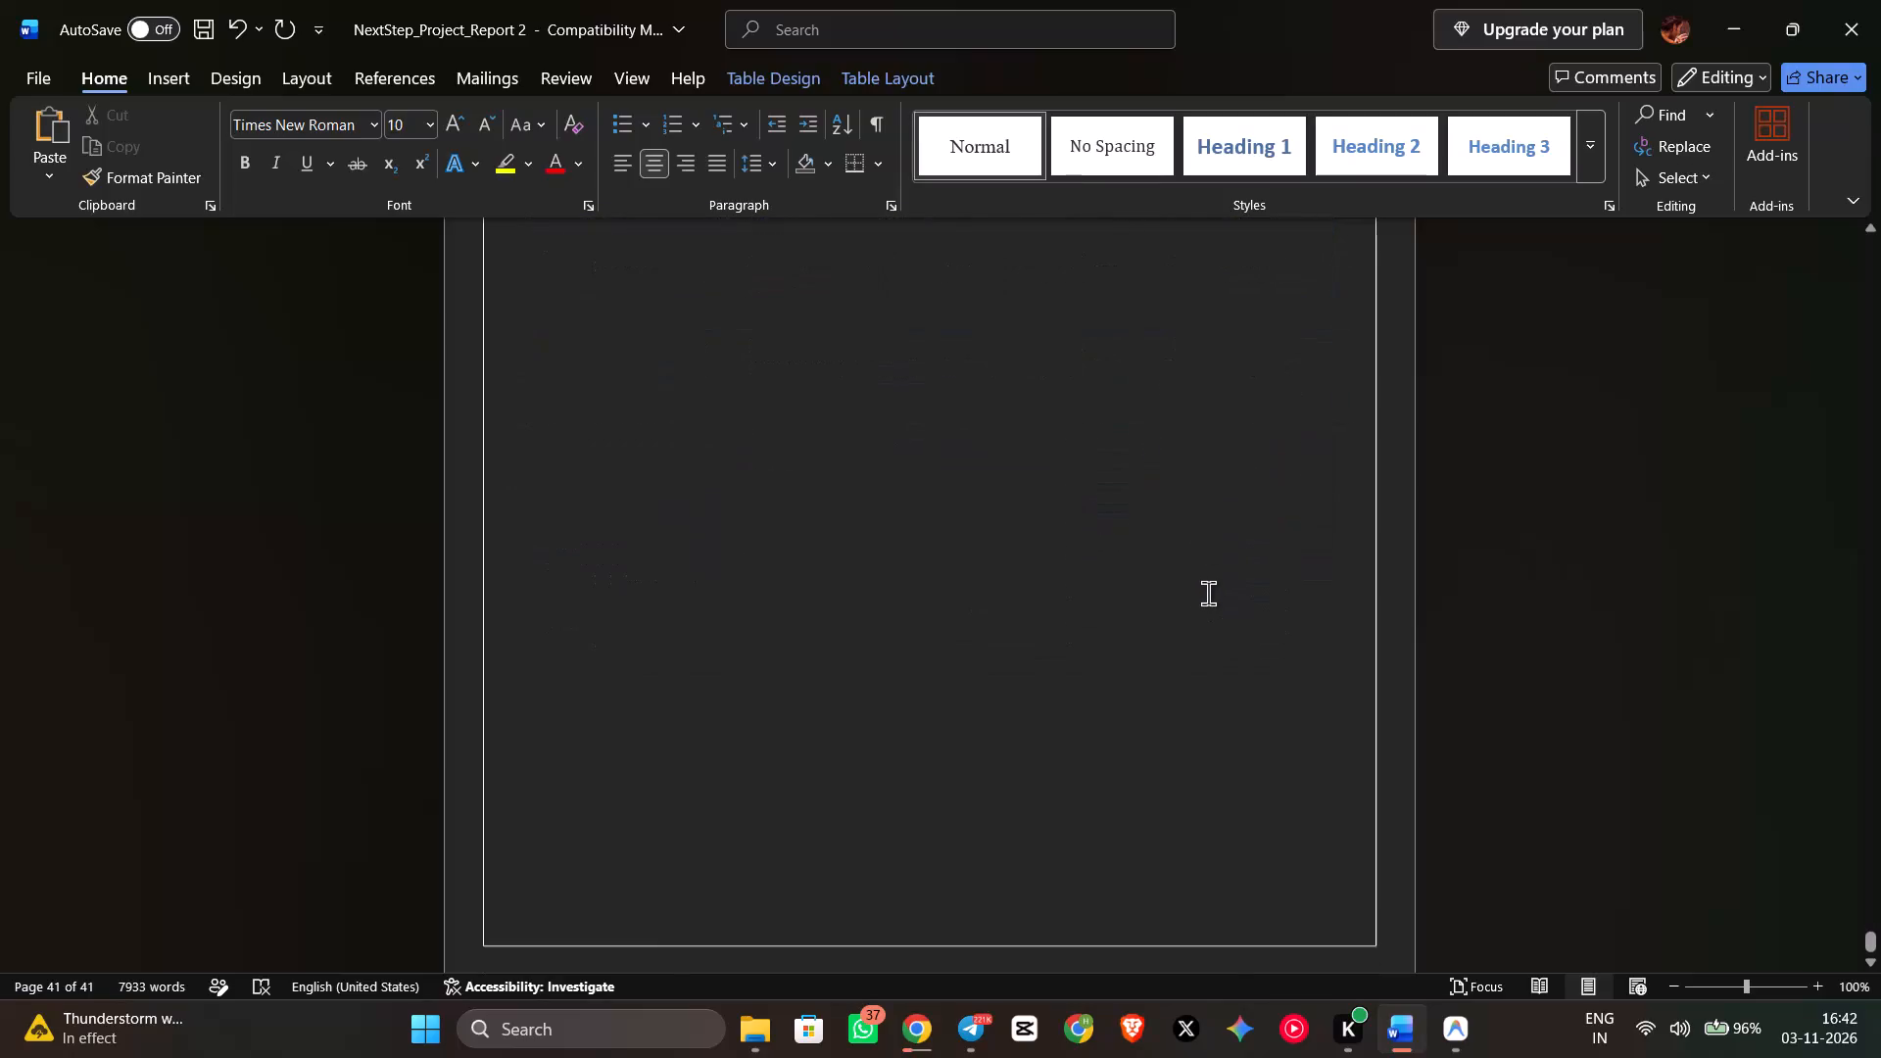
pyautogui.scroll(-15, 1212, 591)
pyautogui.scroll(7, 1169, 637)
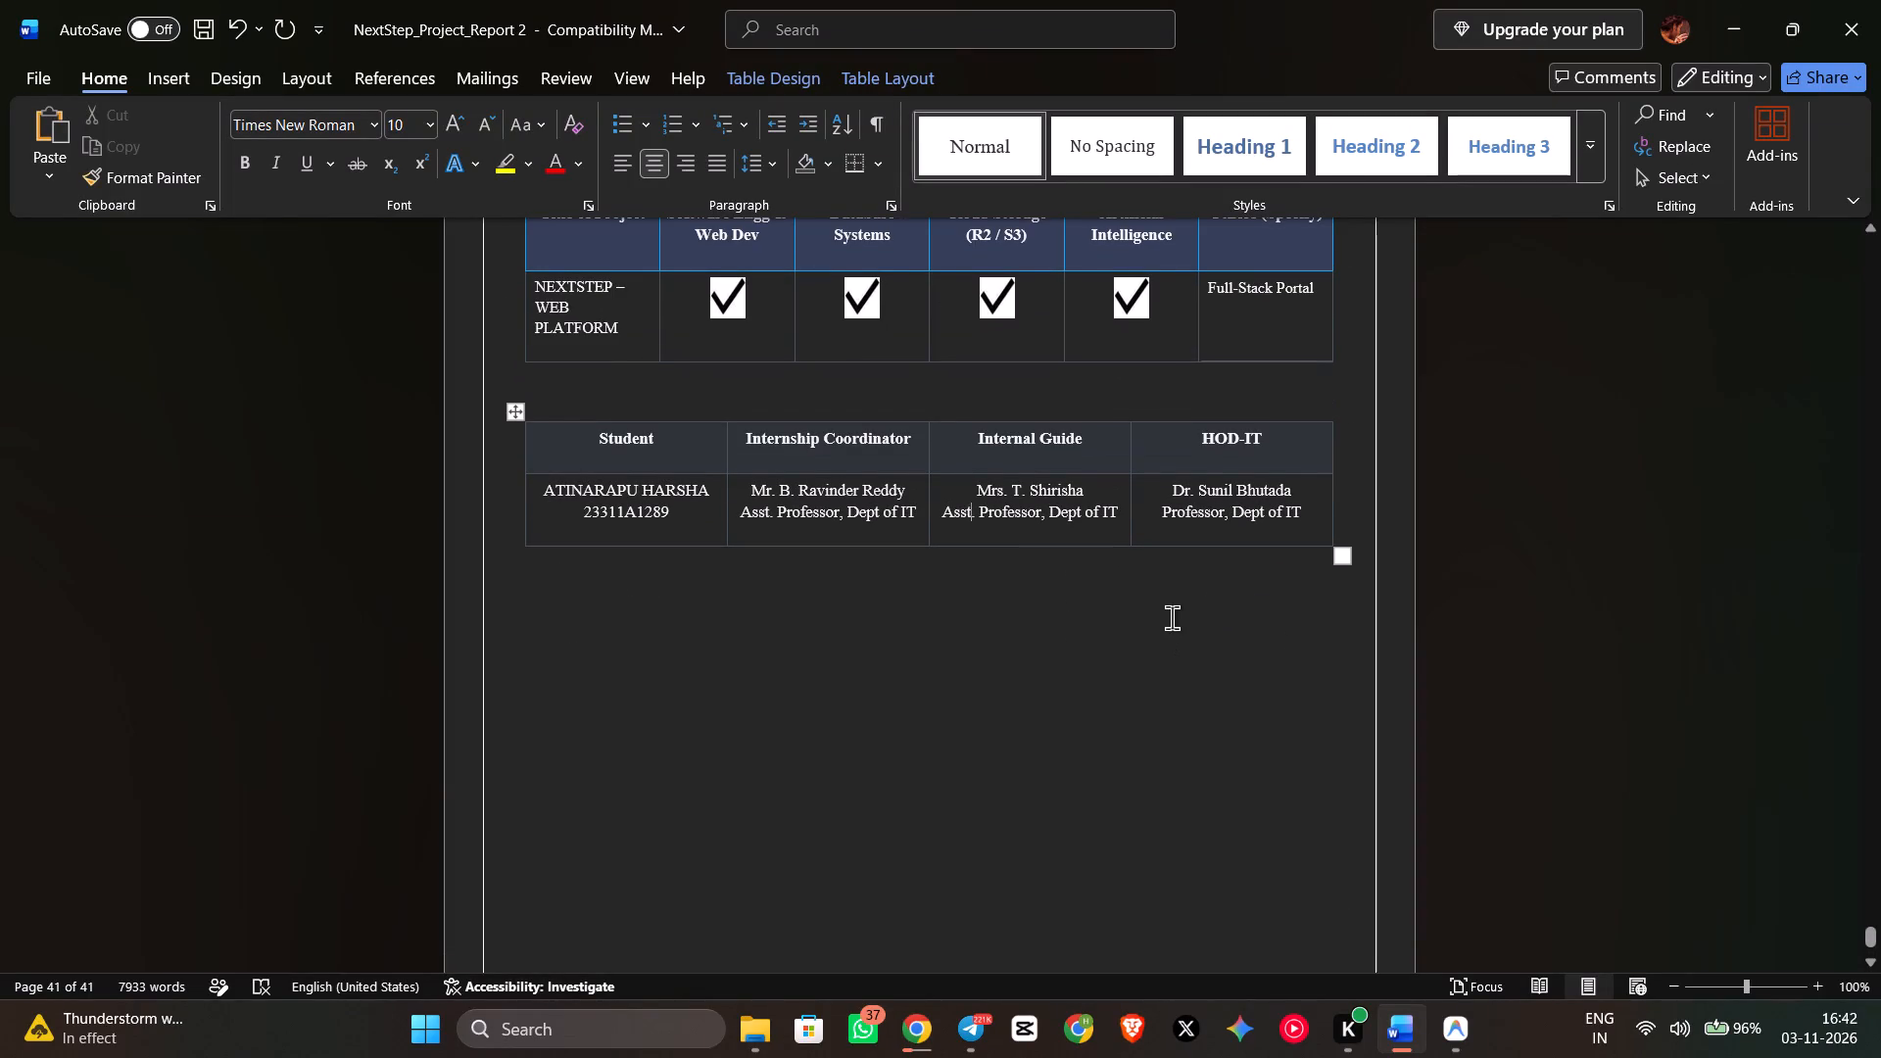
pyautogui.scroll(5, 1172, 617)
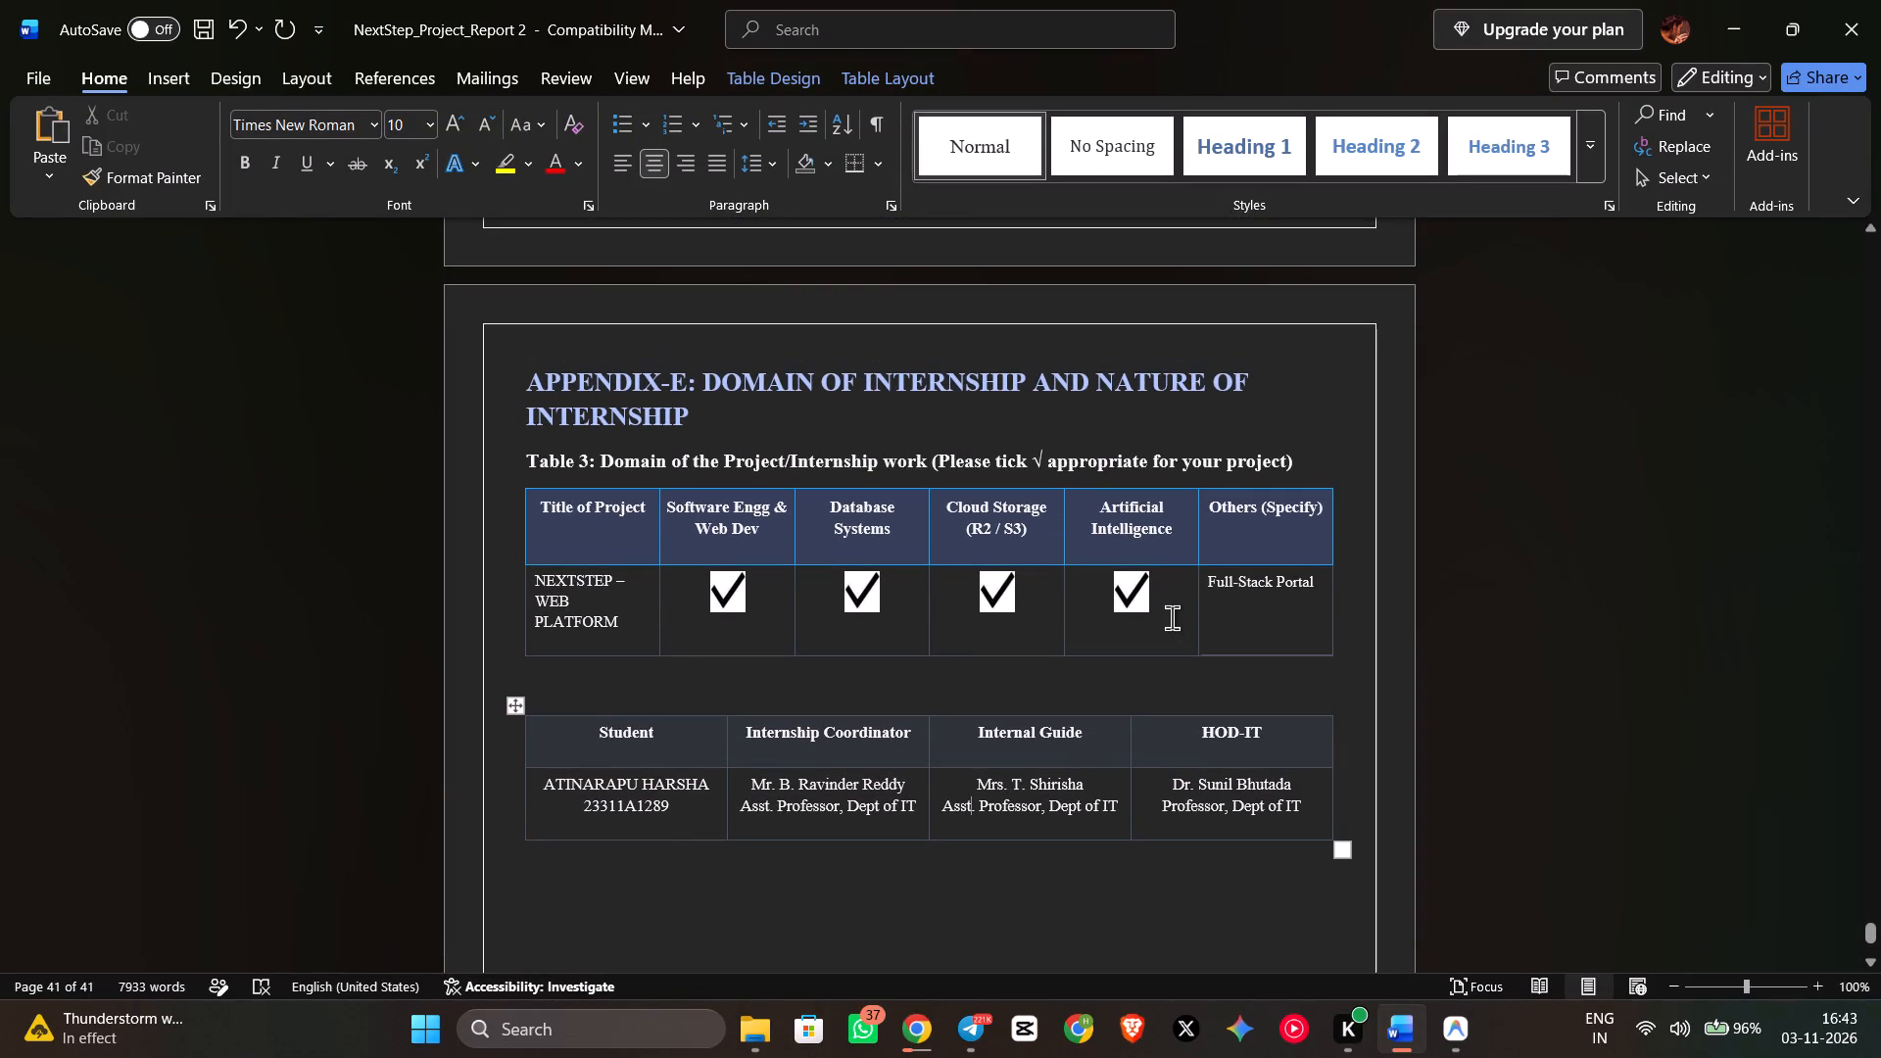
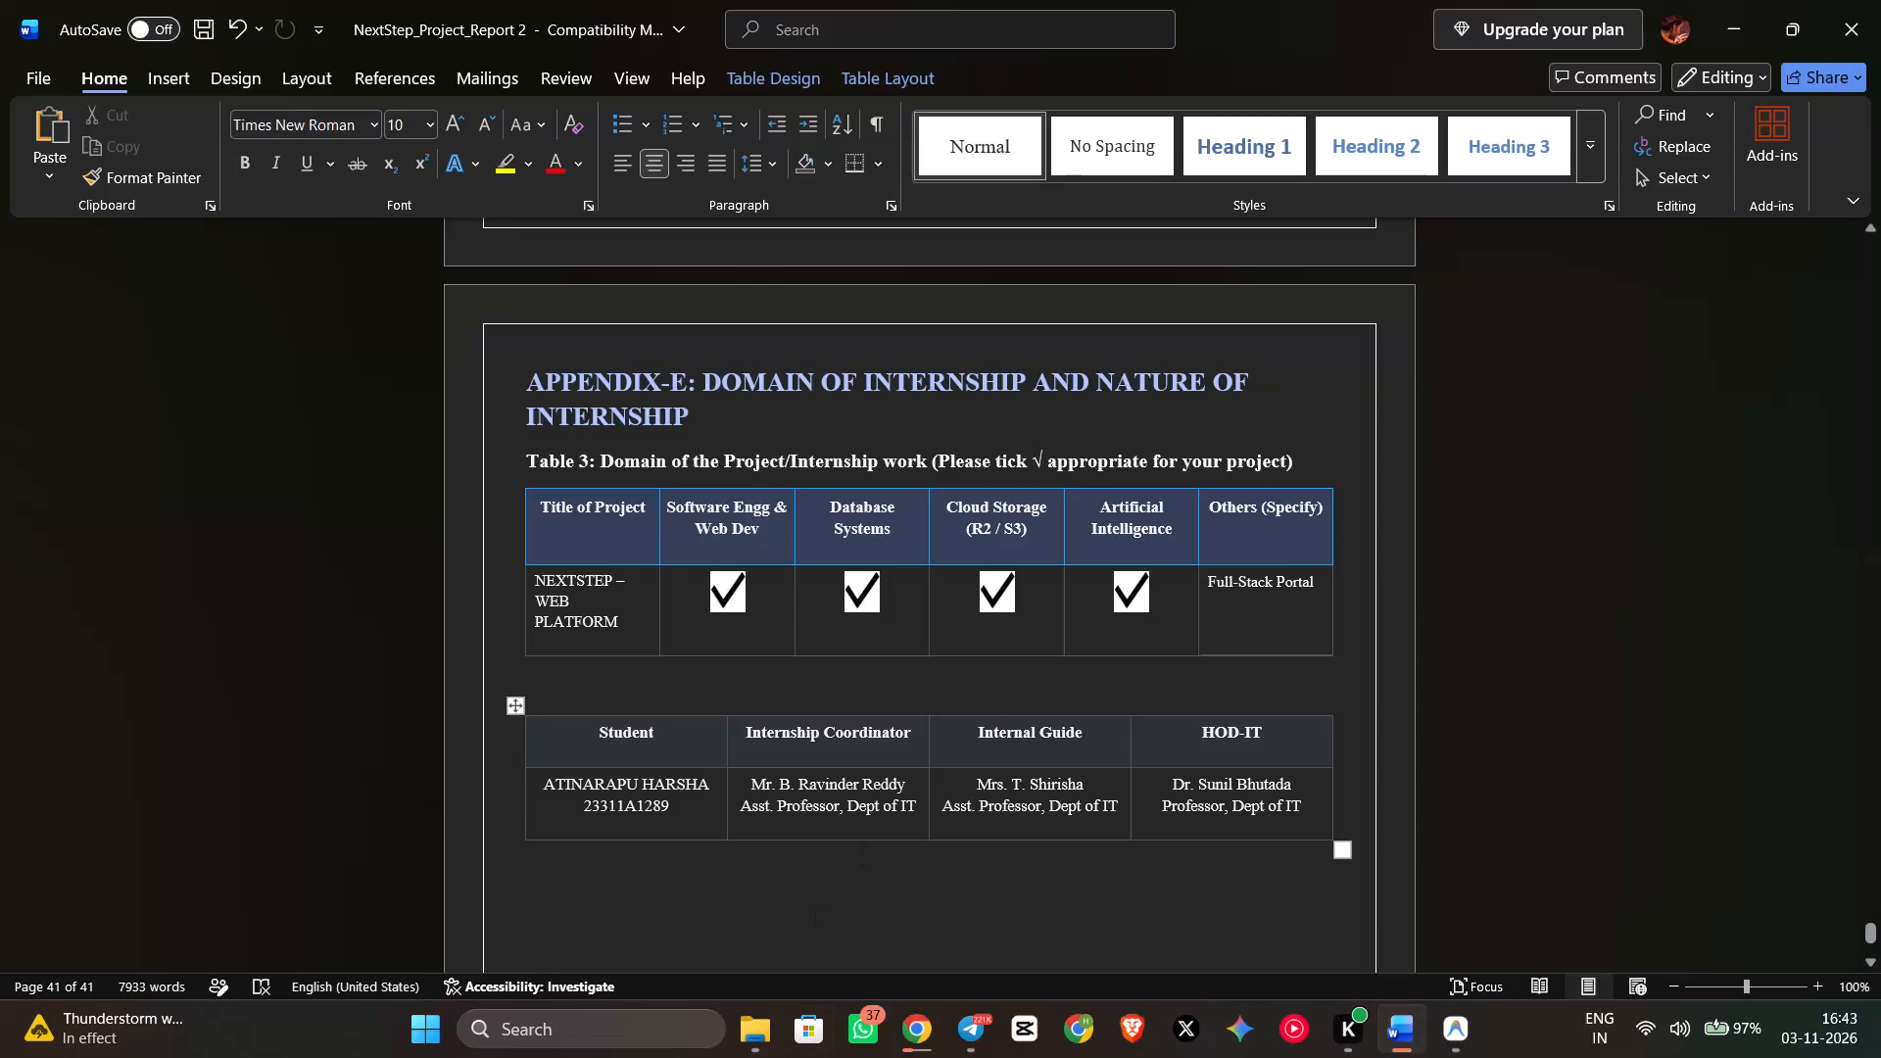
# Change the Internal Guide's title to "Assoc. Professor" in the Appendix-E signatory table.
pyautogui.press('BackSpace')
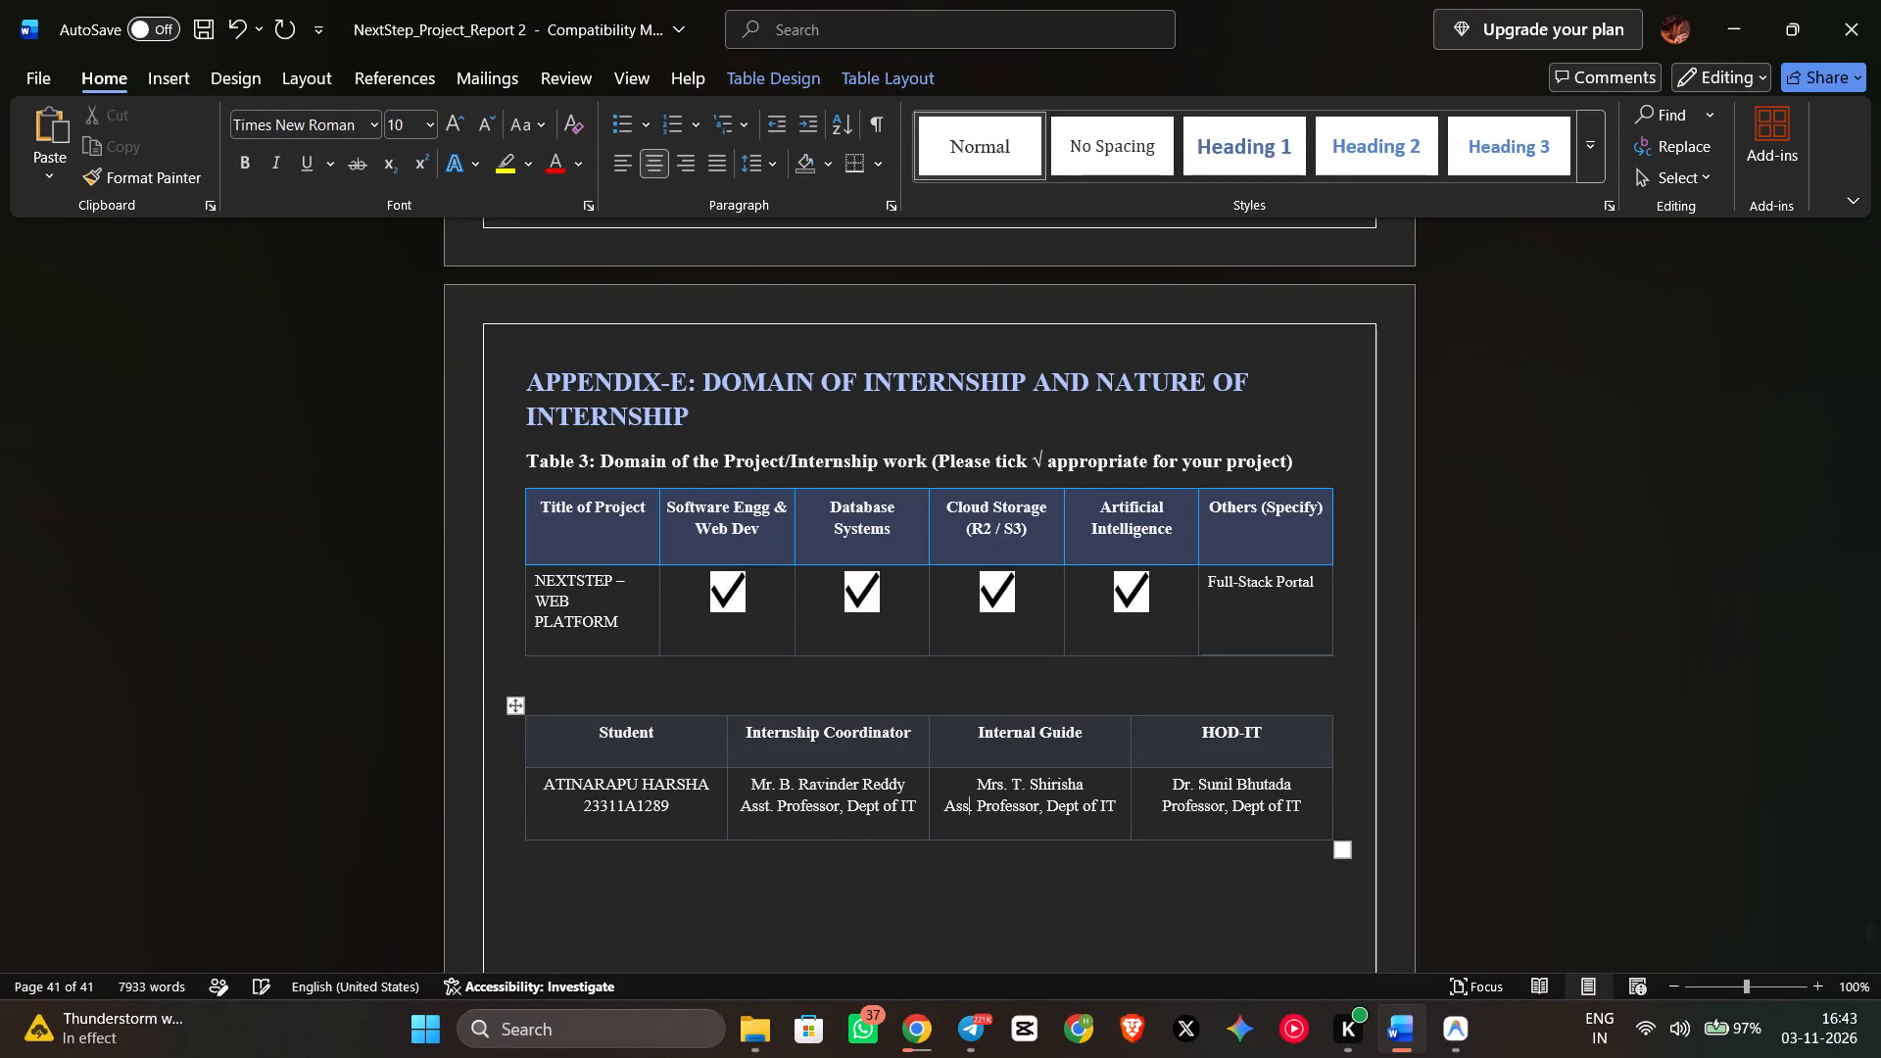
pyautogui.write('oc')
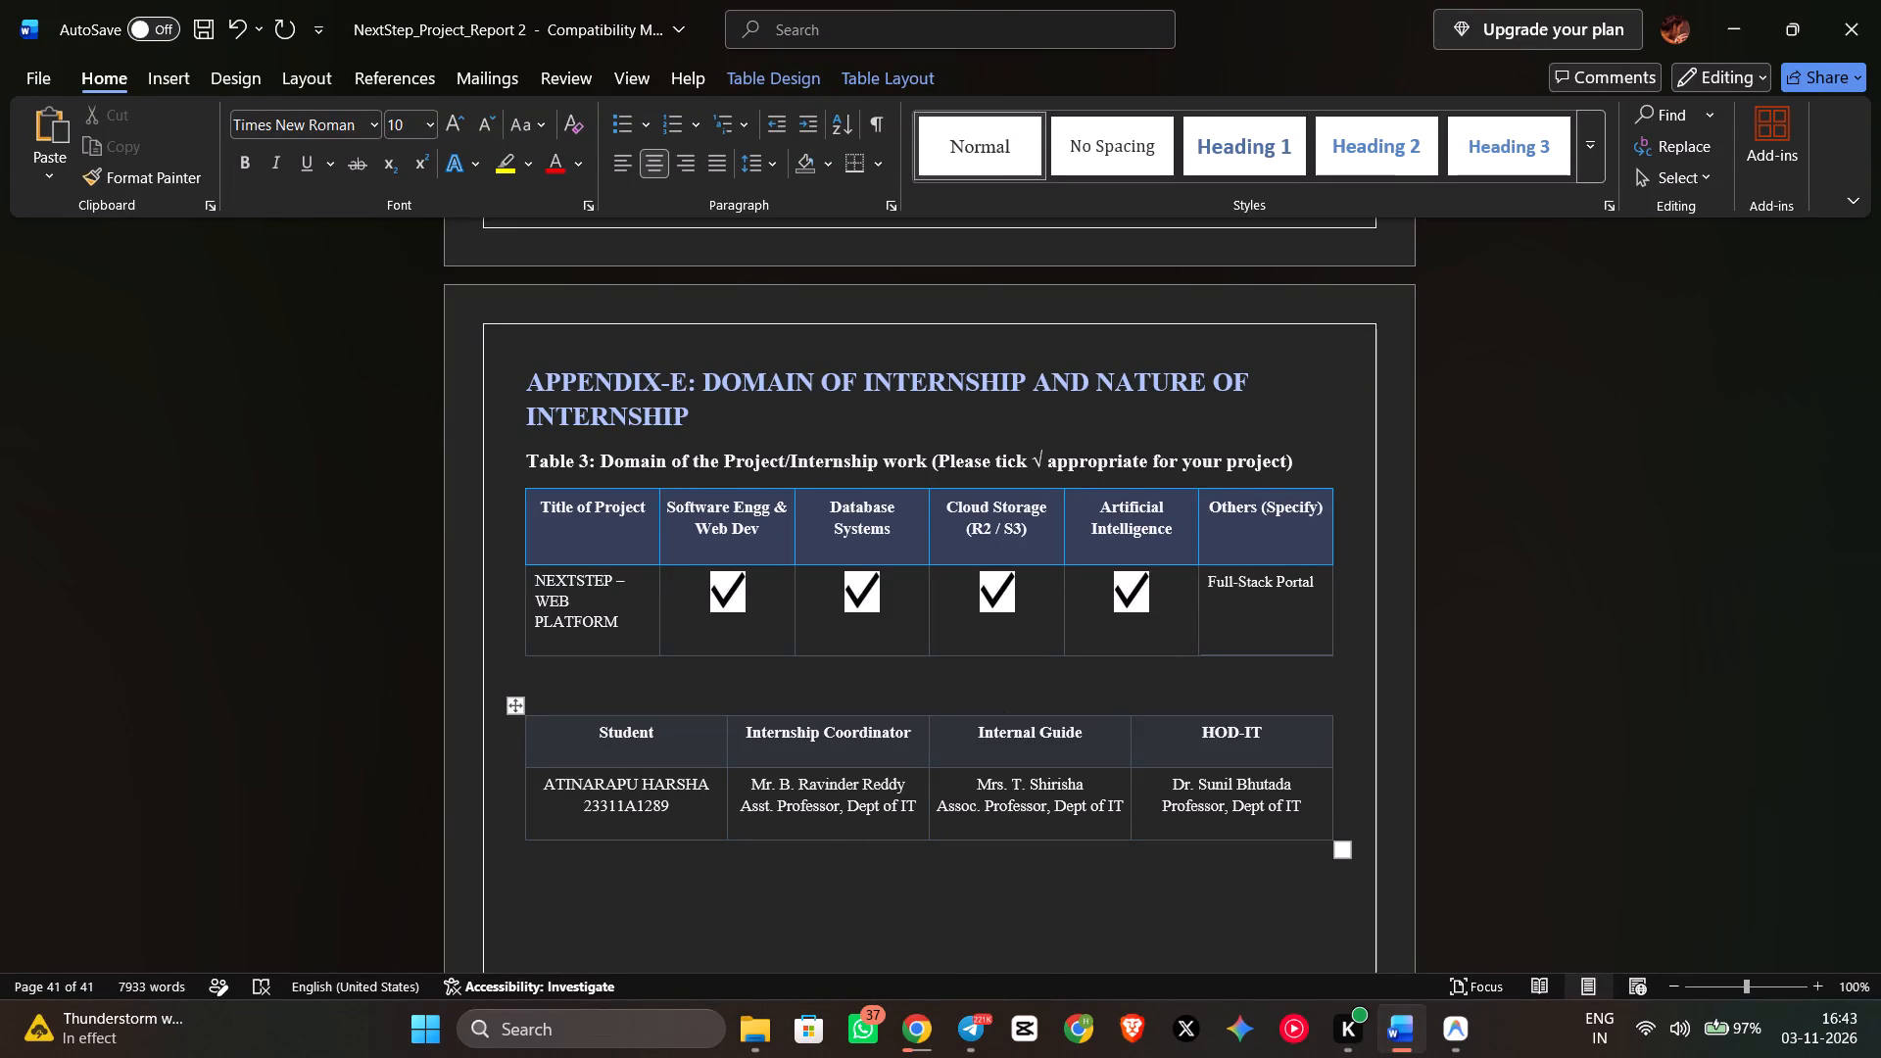
# Change the Internal Guide's title to "Assoc. Professor" in the Appendix-D signatory table.
pyautogui.scroll(5, 1009, 716)
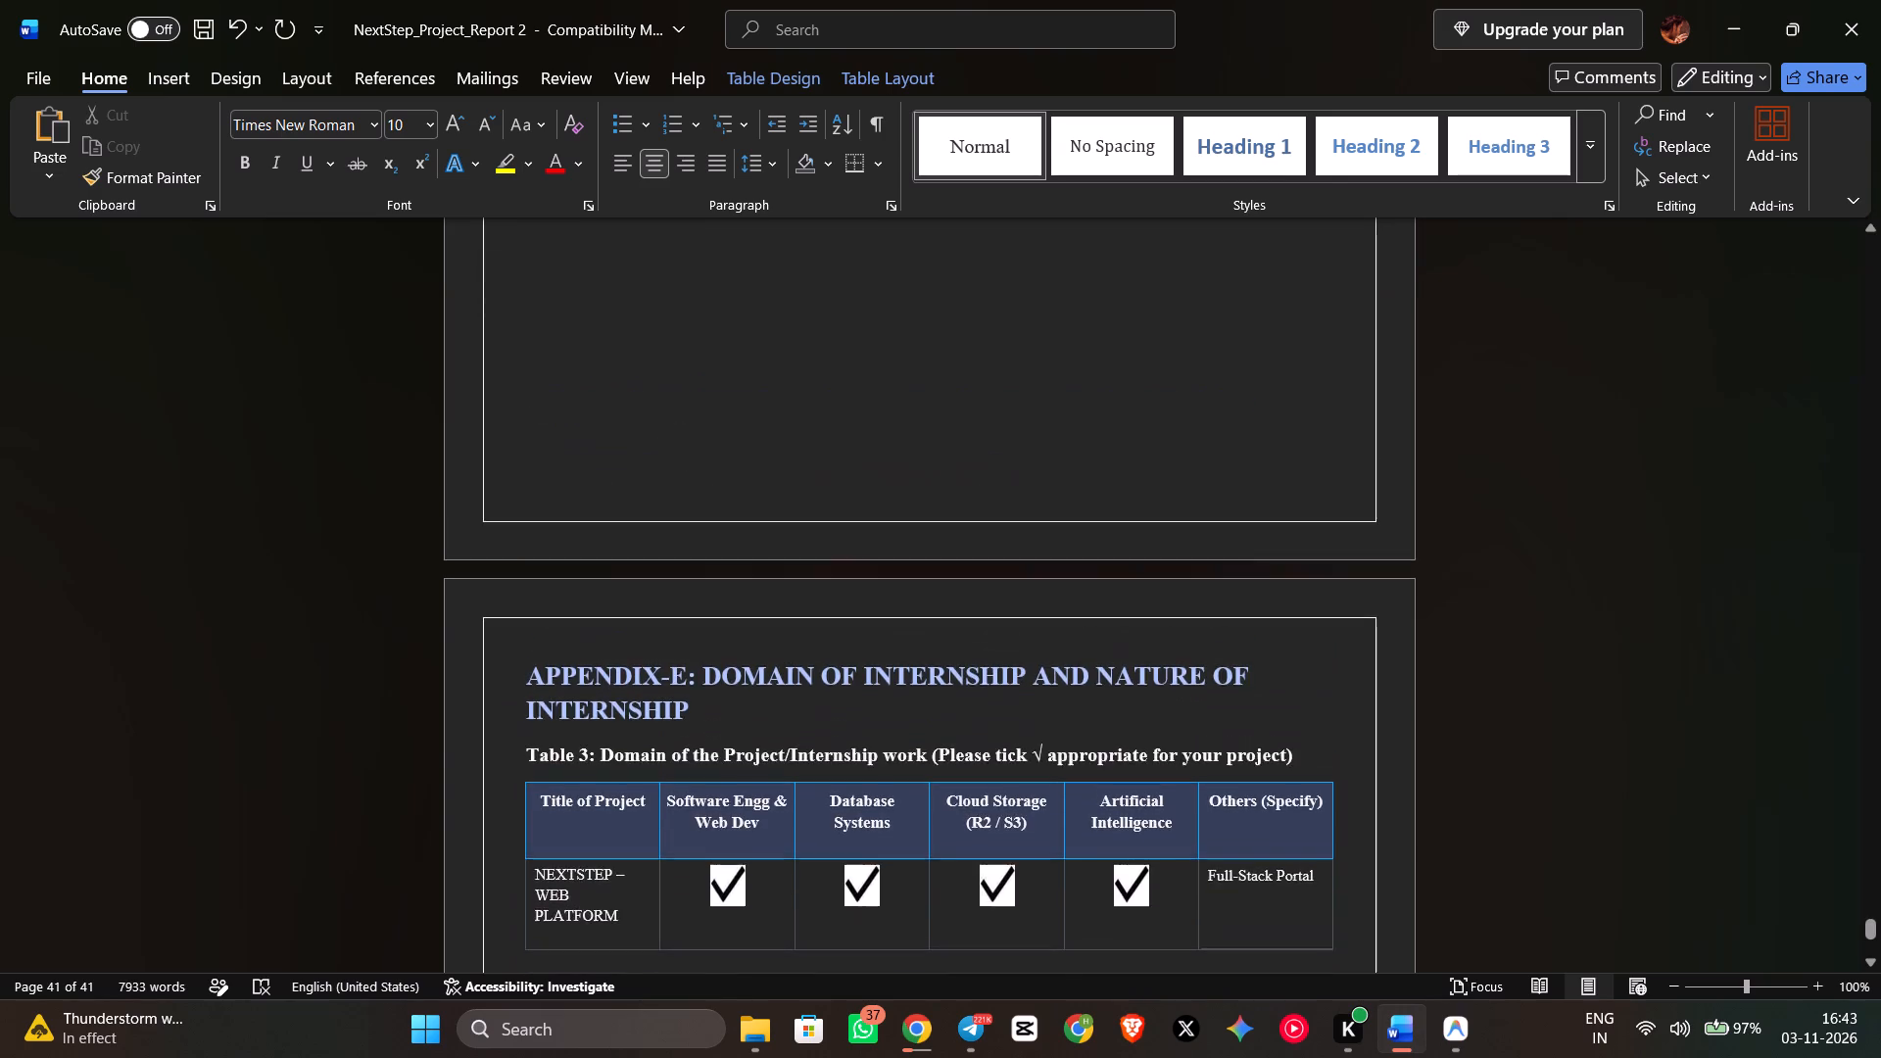
pyautogui.scroll(10, 1025, 712)
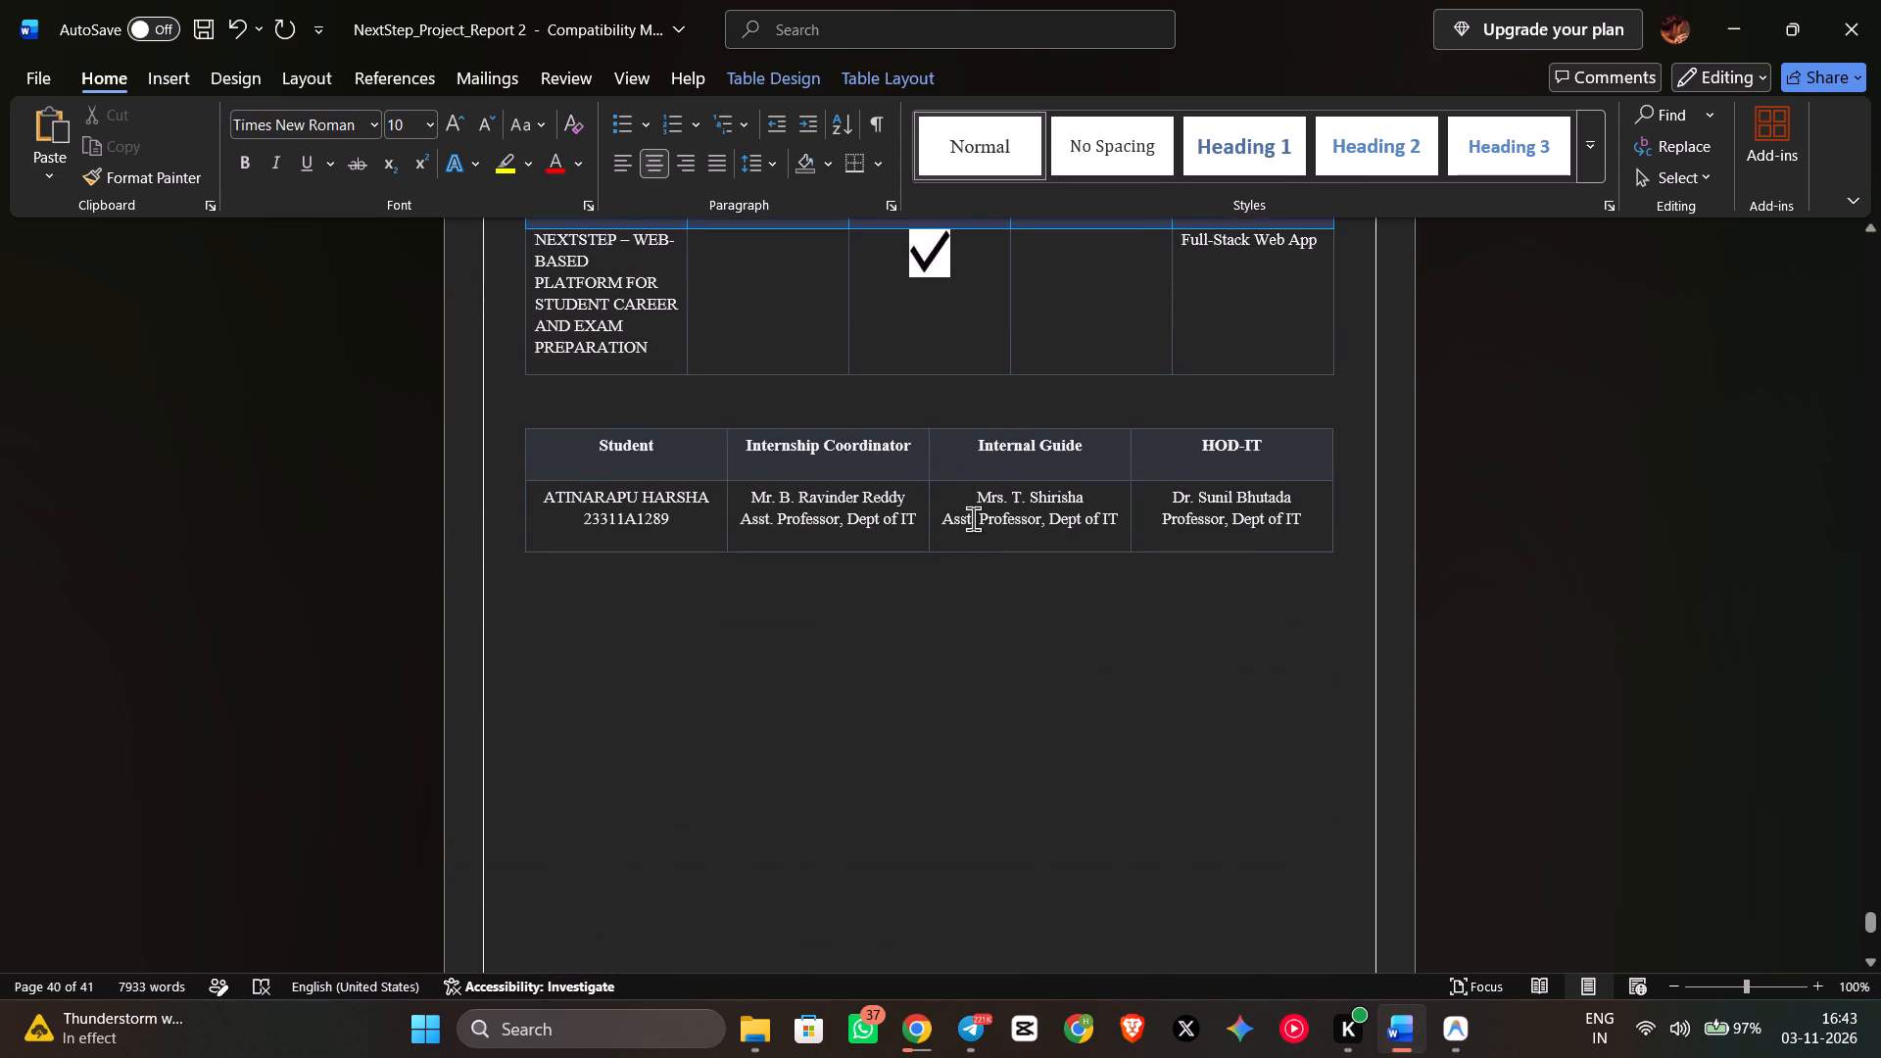
pyautogui.click(973, 518)
pyautogui.press('Left')
pyautogui.press('BackSpace')
pyautogui.write('oc')
# Change the Internal Guide's title to "Assoc. Professor" in the Appendix-C signatory table.
pyautogui.scroll(17, 987, 467)
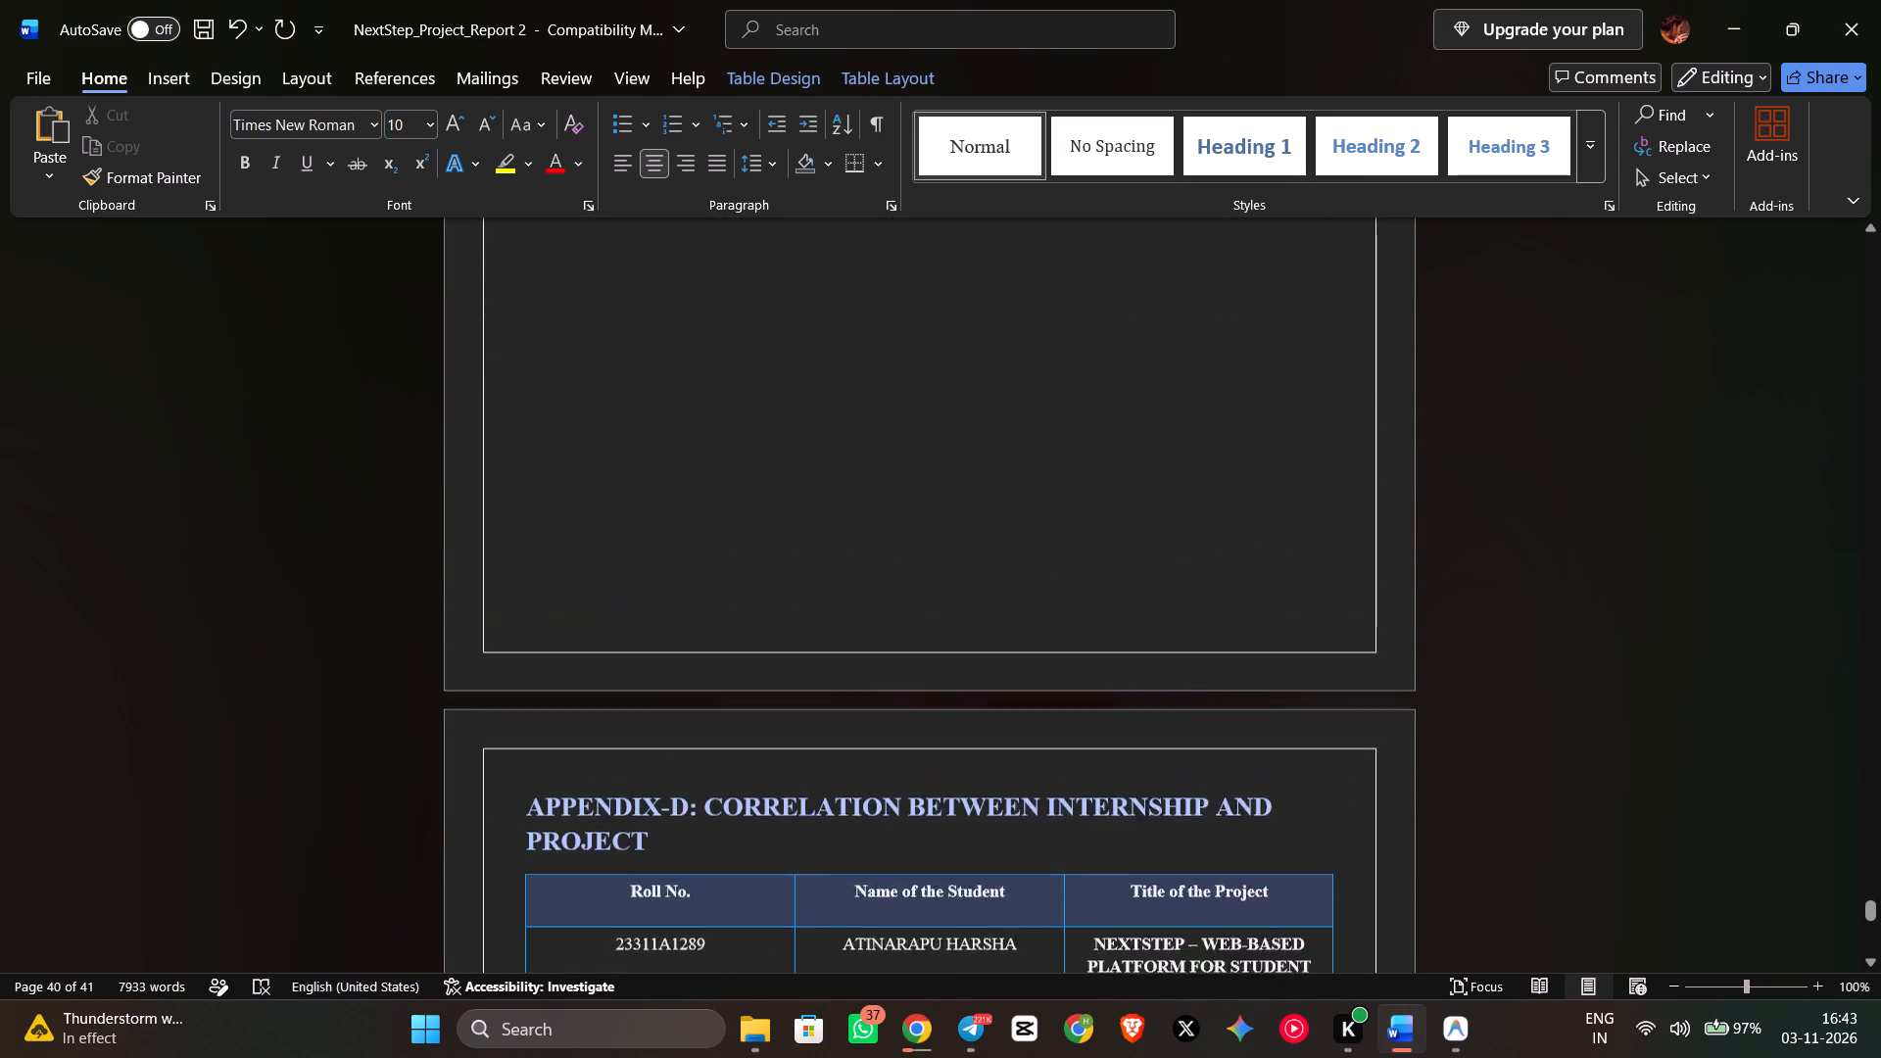
pyautogui.scroll(7, 999, 470)
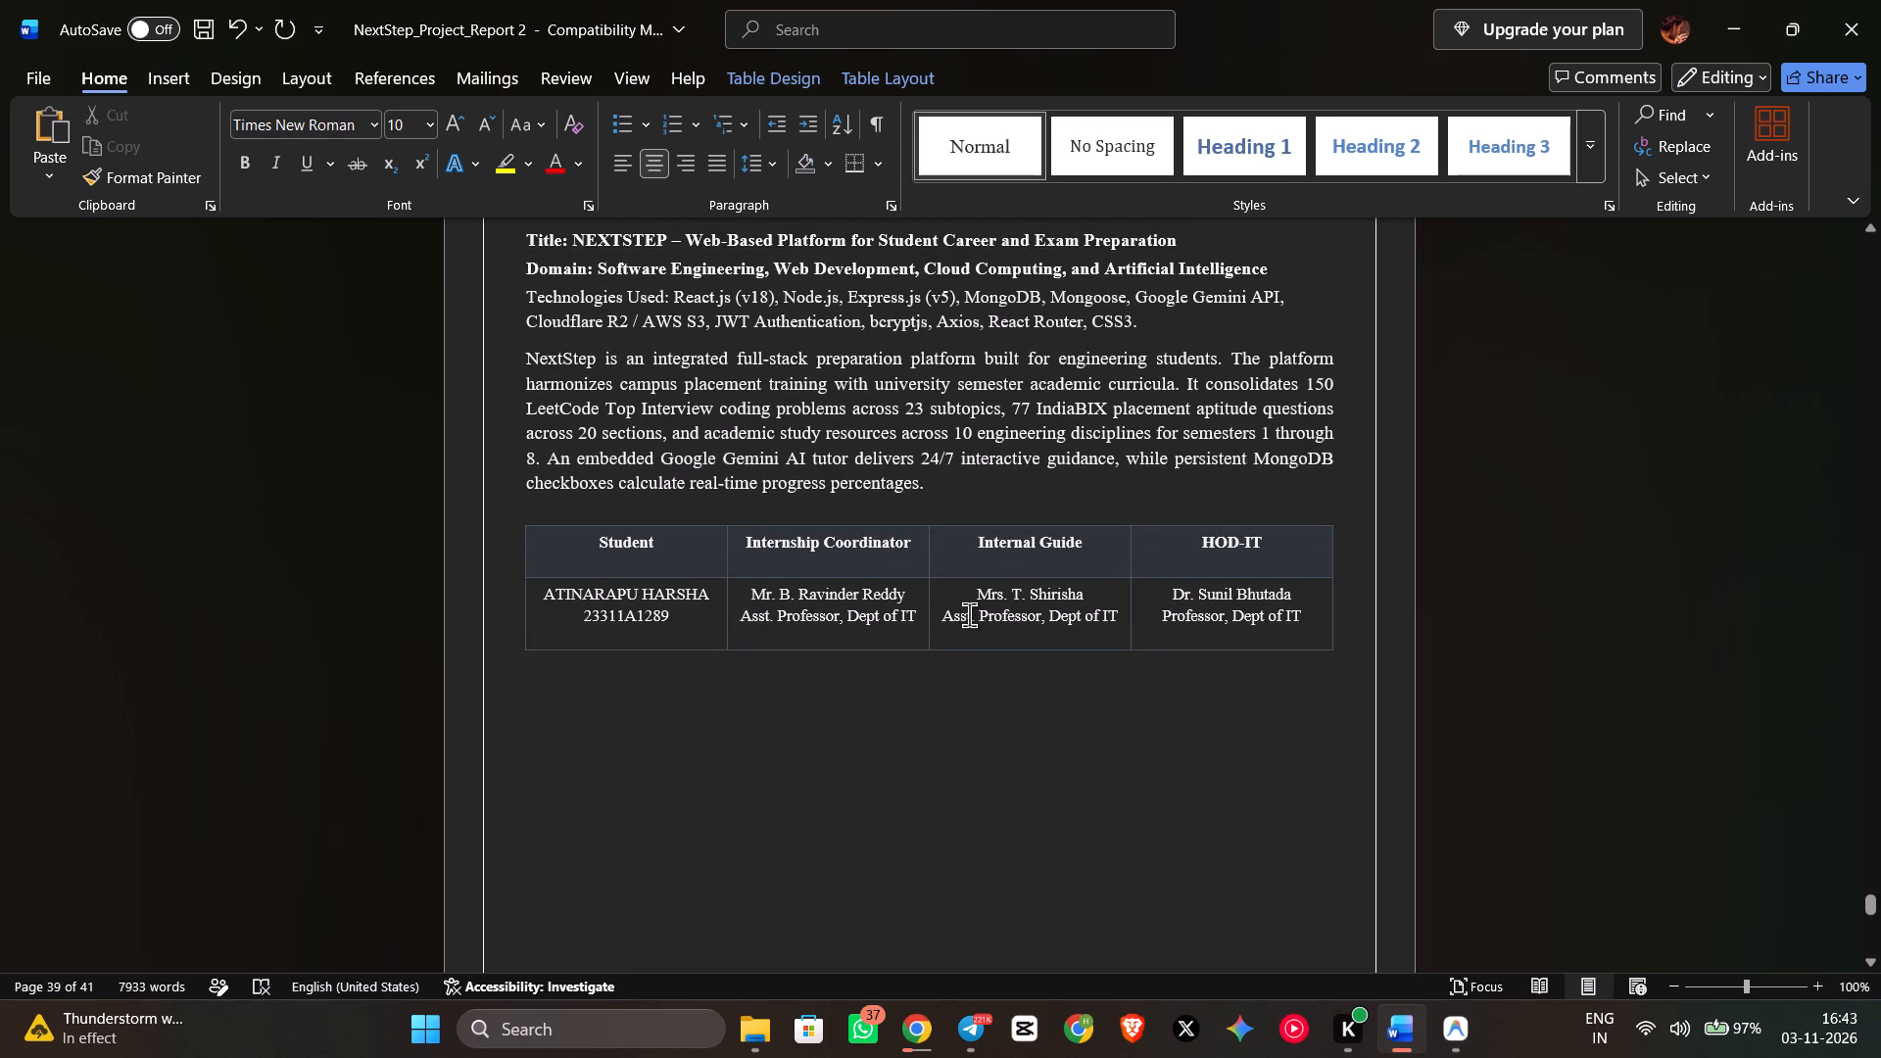
pyautogui.click(969, 614)
pyautogui.press('BackSpace')
pyautogui.write('oc')
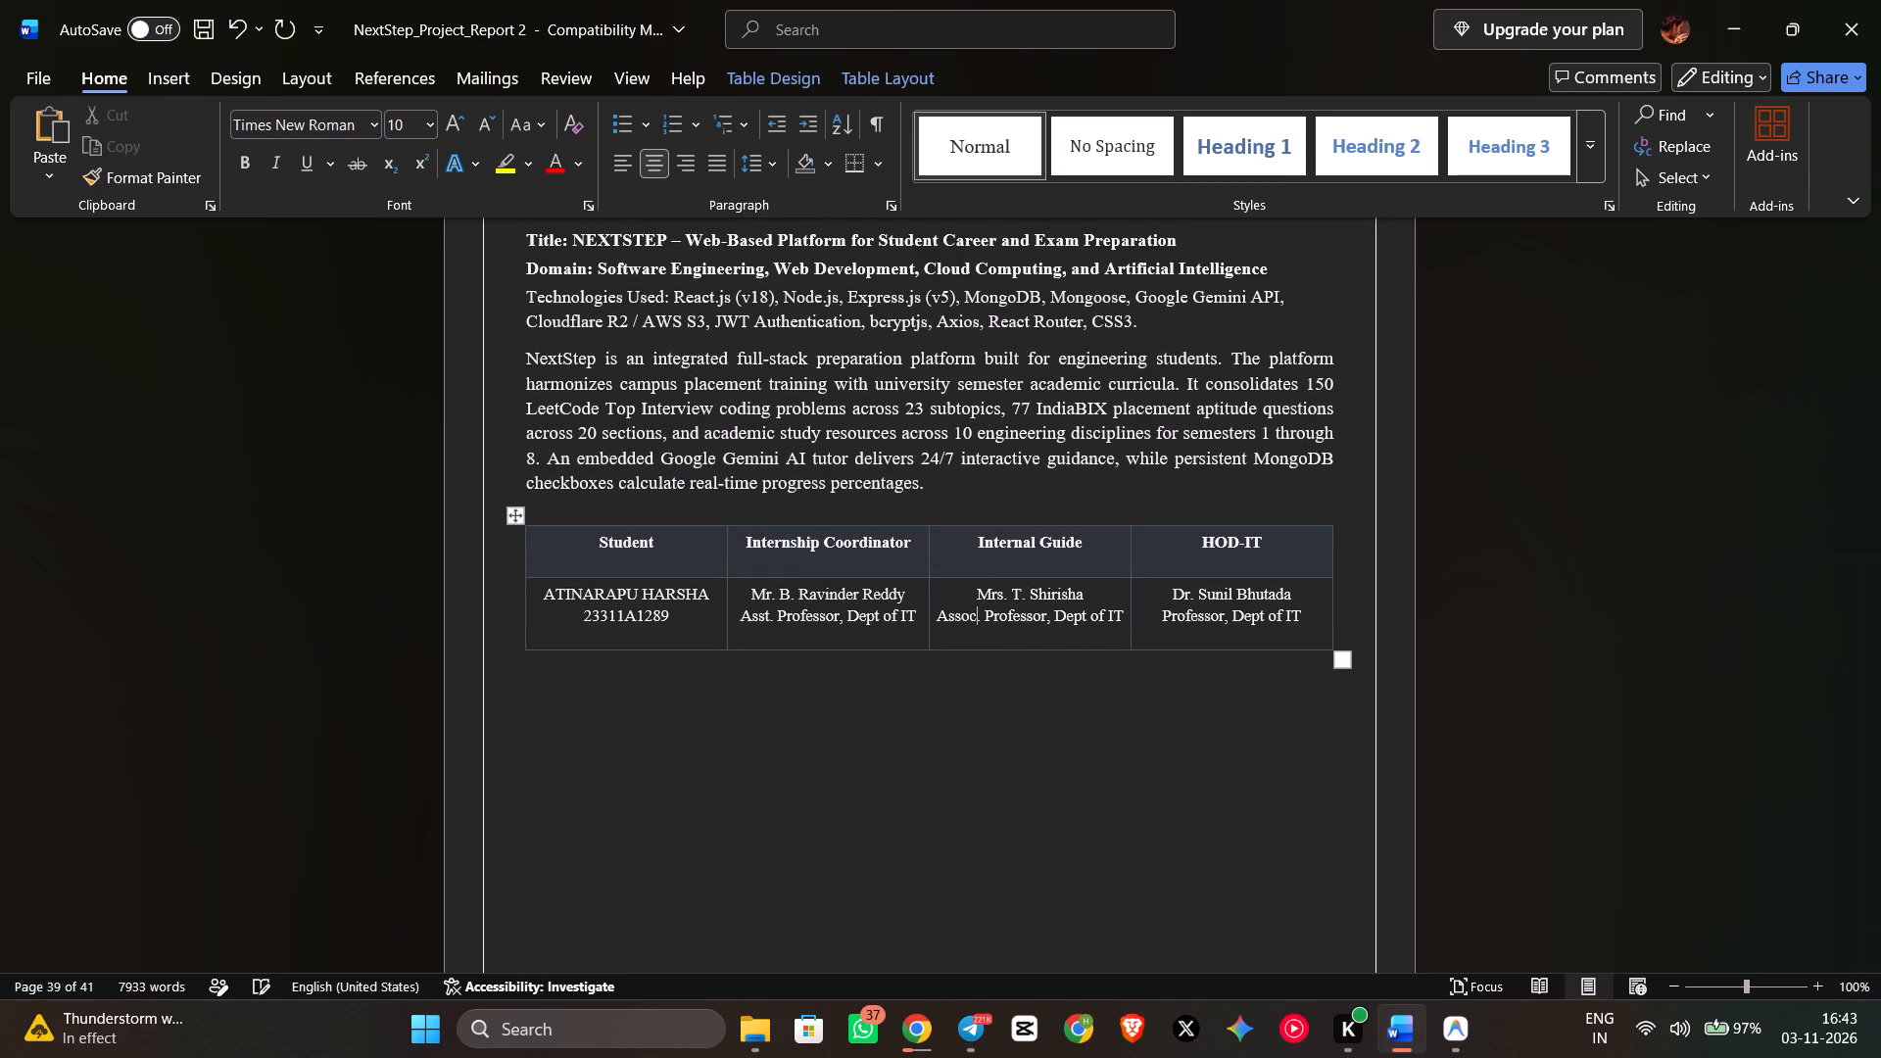
# Check the earlier appendix pages, the cover page and the certificate page for other mentions of the Internal Guide's title.
pyautogui.scroll(14, 1005, 569)
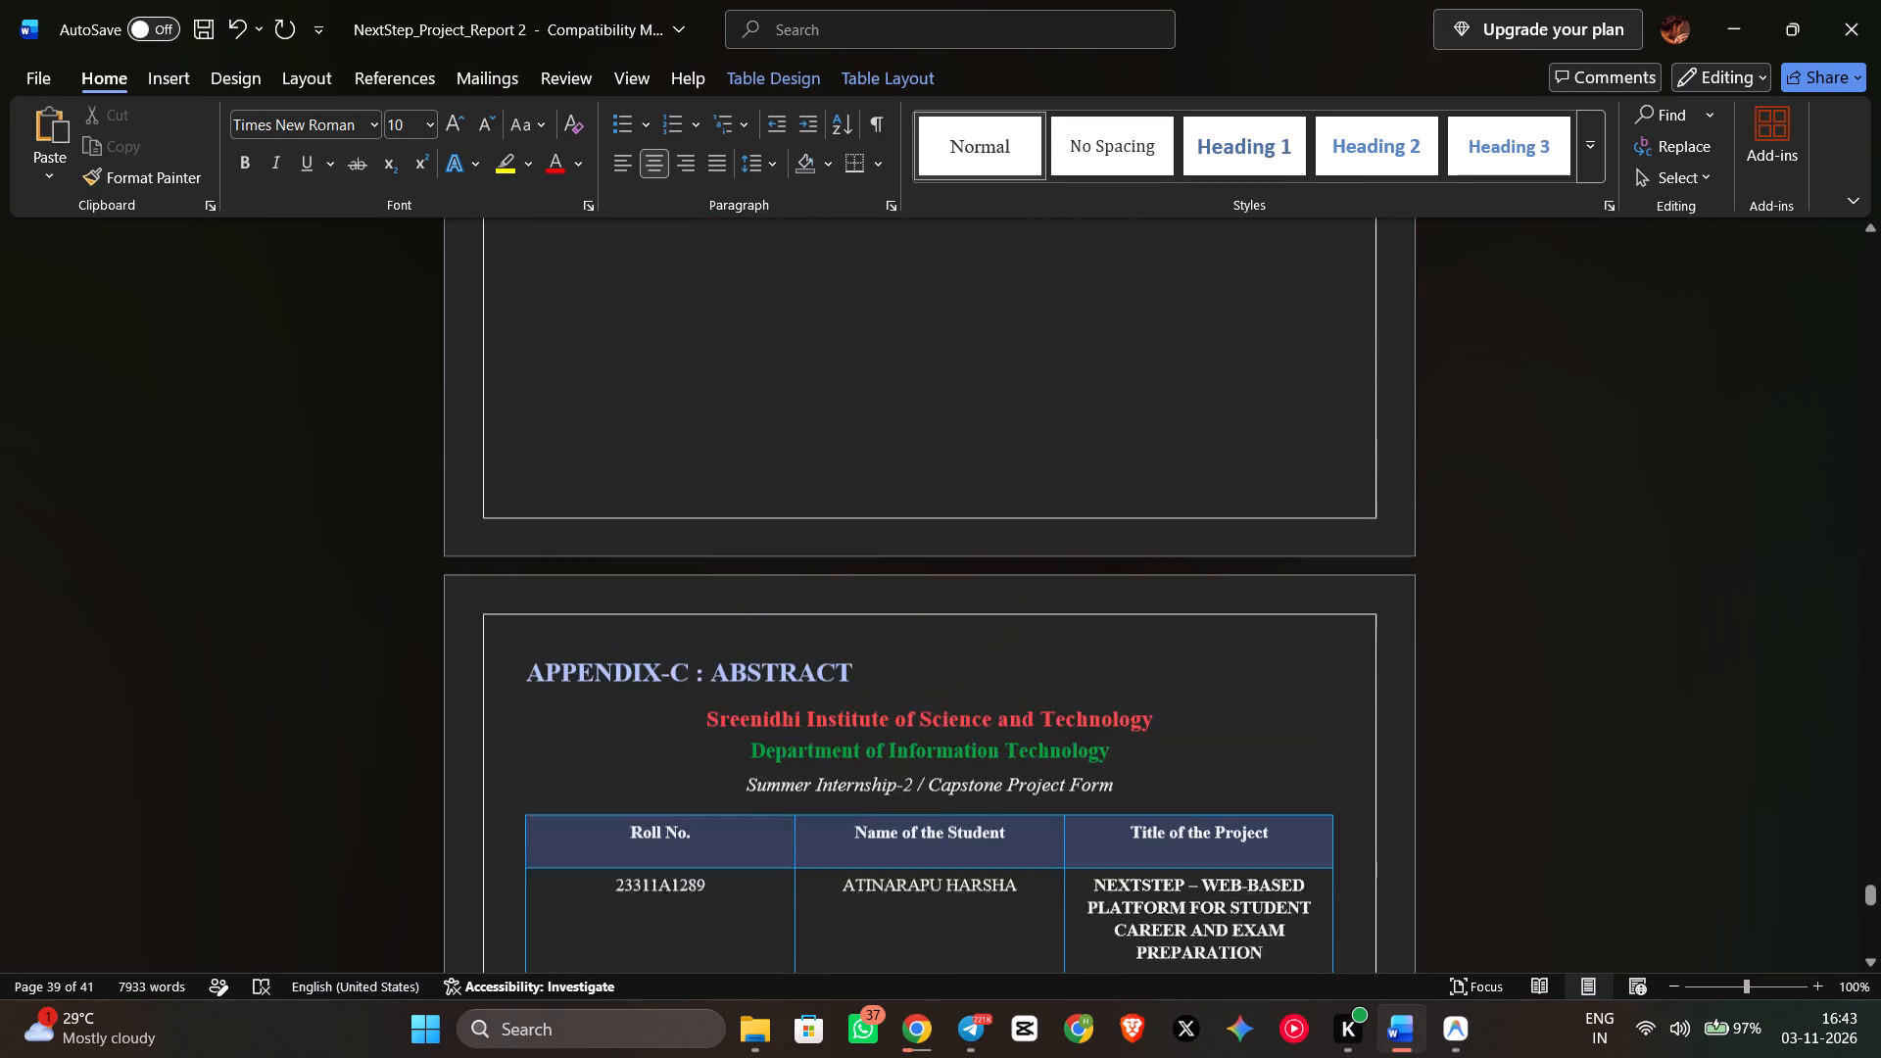
pyautogui.scroll(19, 1005, 569)
pyautogui.scroll(5, 1005, 569)
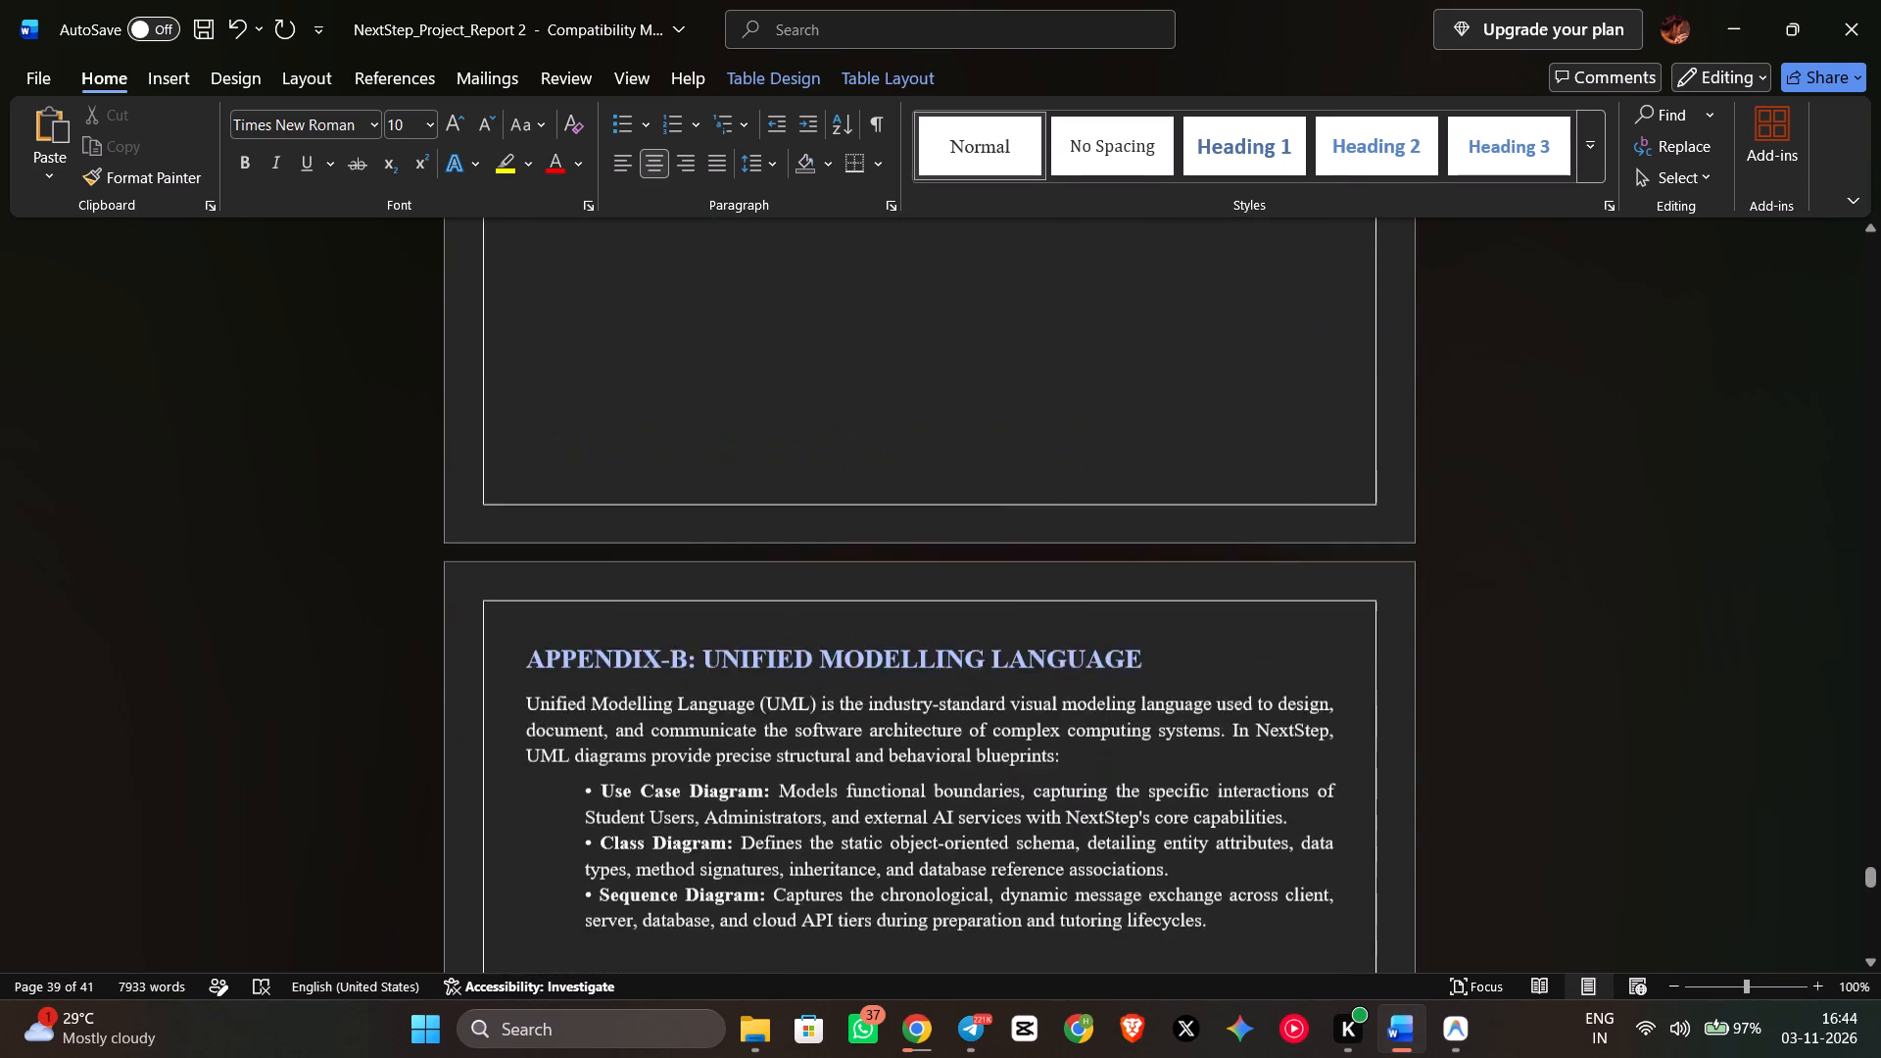
pyautogui.scroll(20, 1005, 569)
pyautogui.scroll(9, 1005, 569)
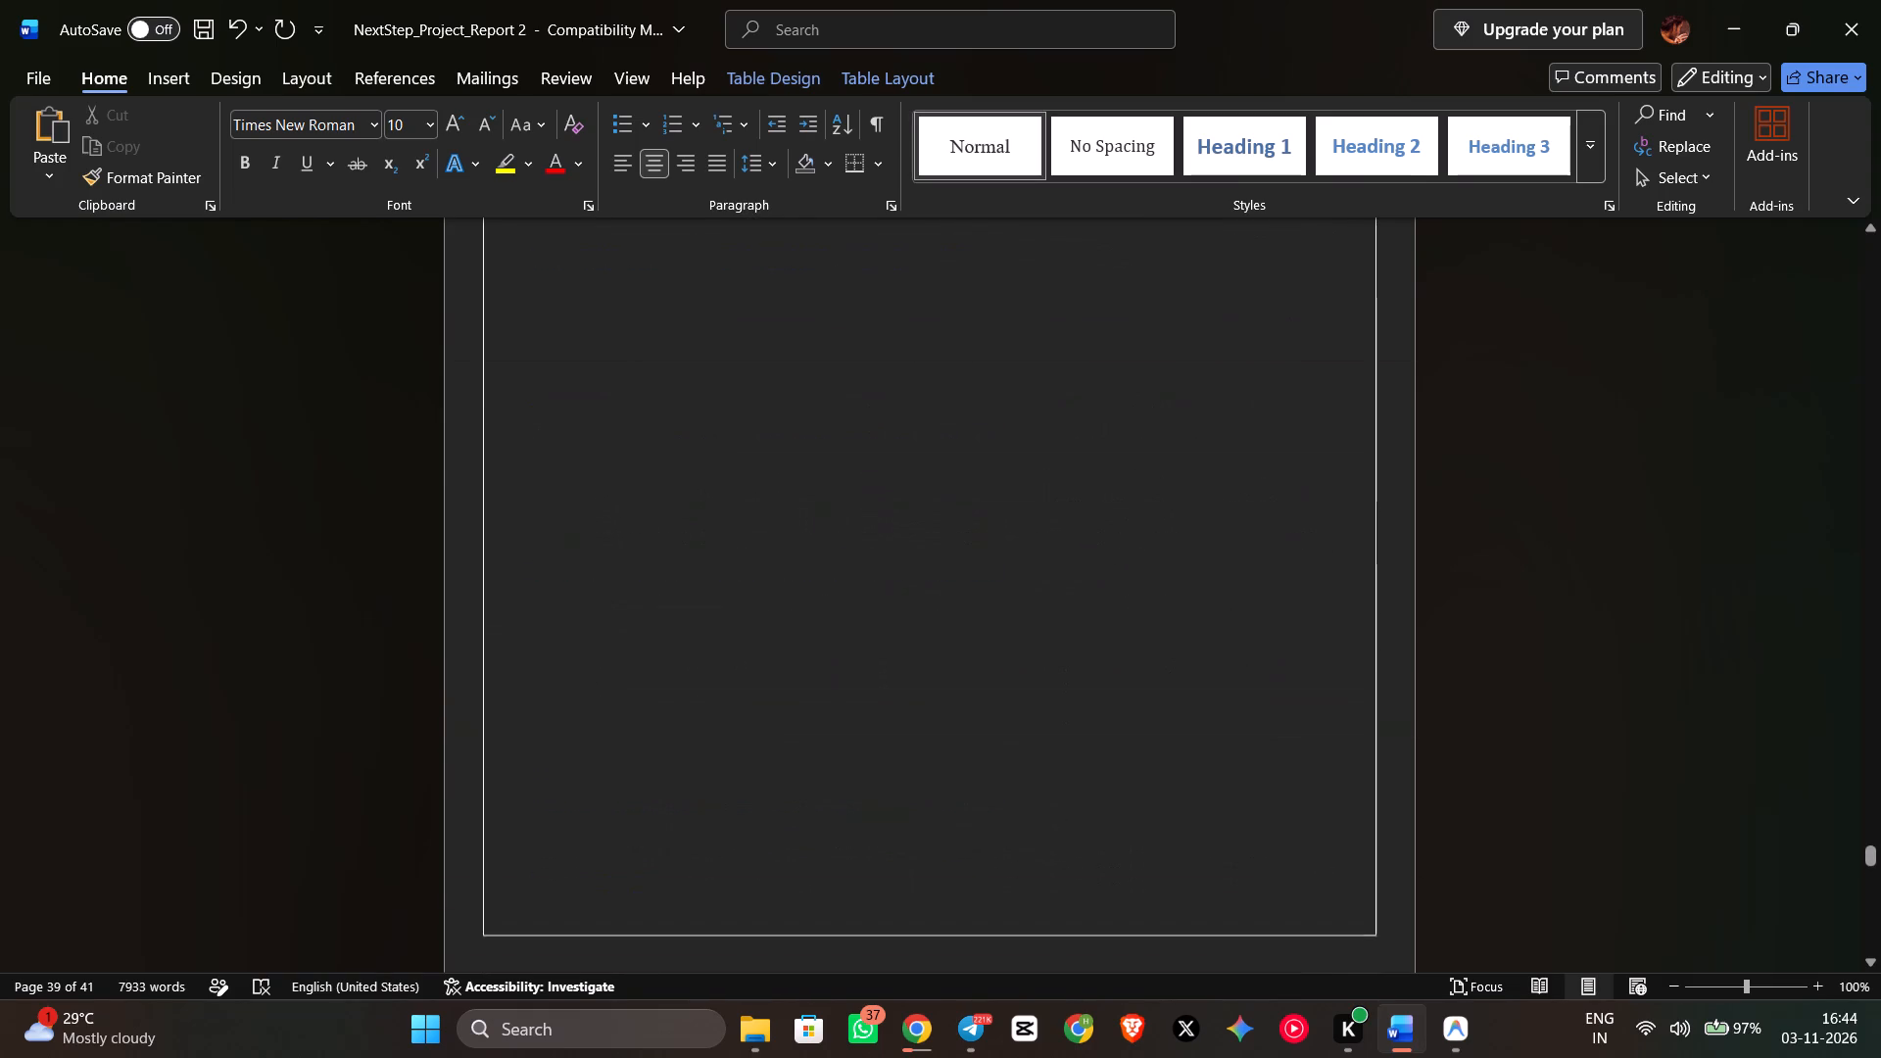
pyautogui.scroll(9, 1005, 569)
pyautogui.scroll(18, 1005, 569)
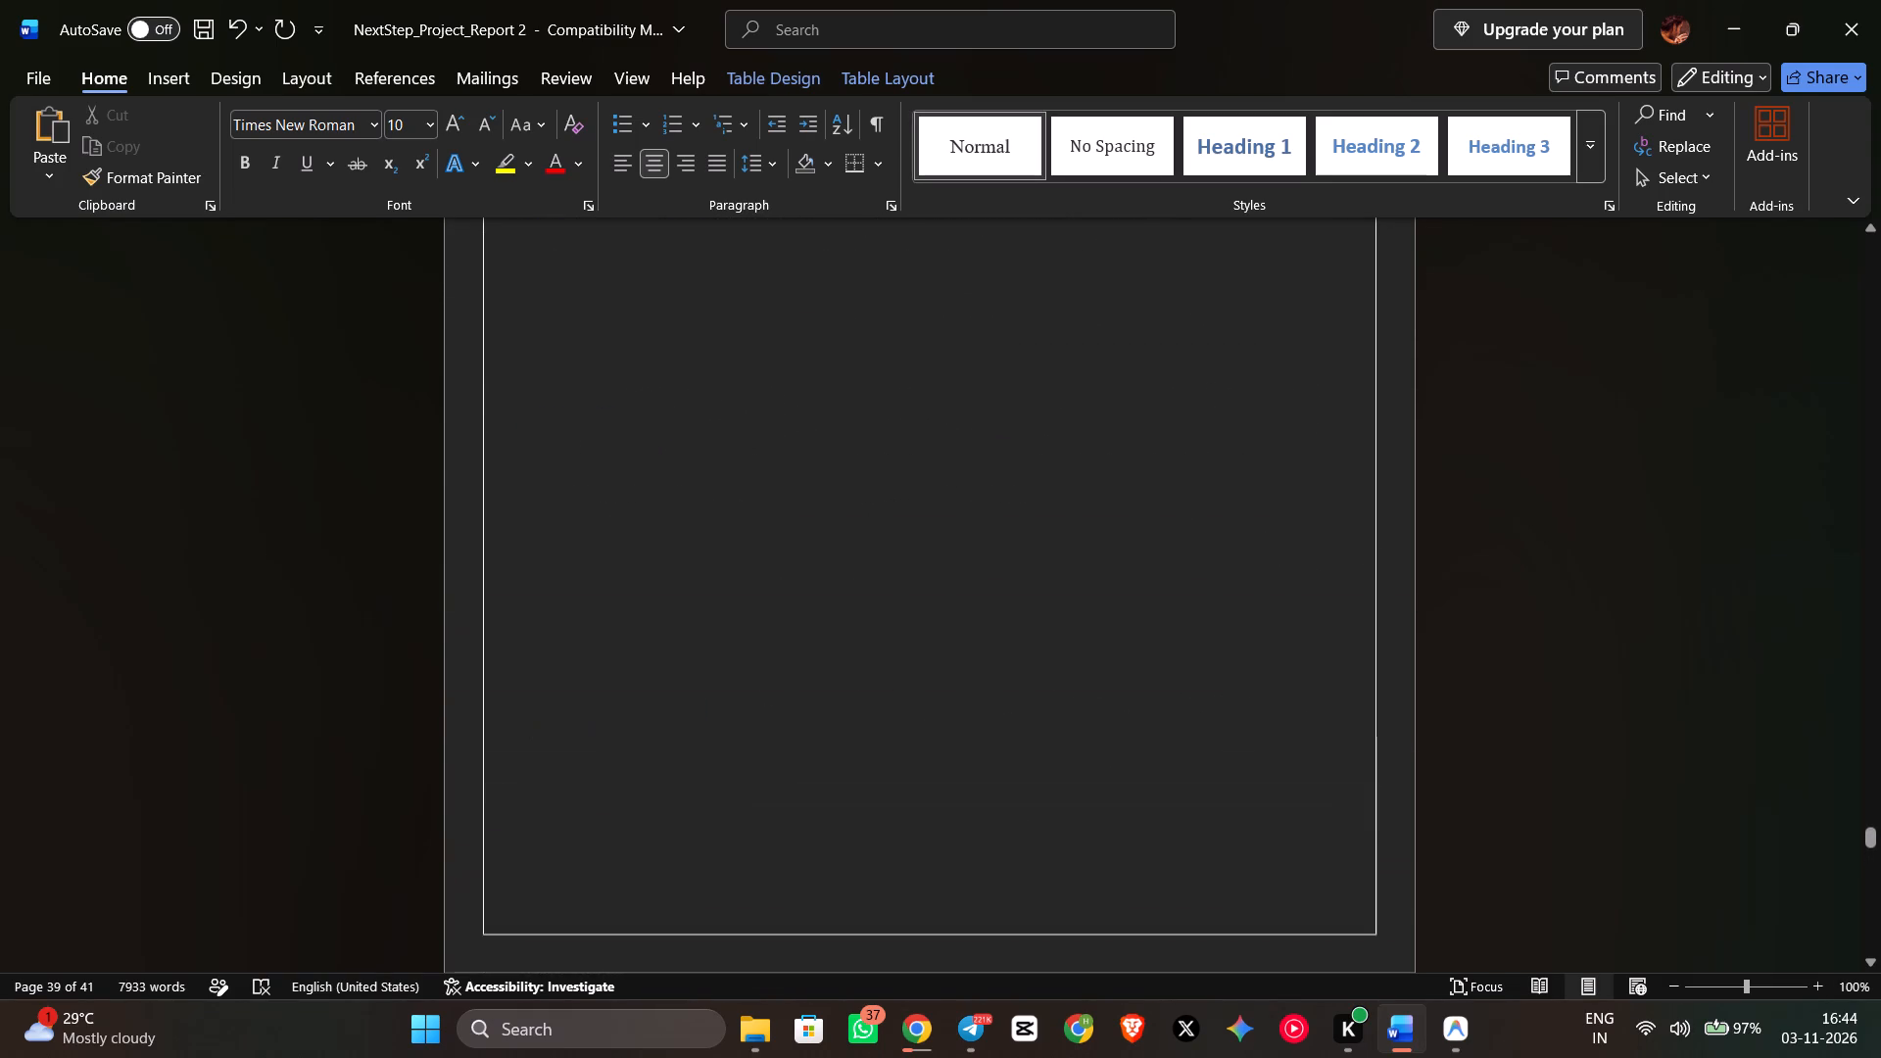
pyautogui.scroll(9, 1005, 569)
pyautogui.moveTo(1870, 825); pyautogui.dragTo(1870, 789)
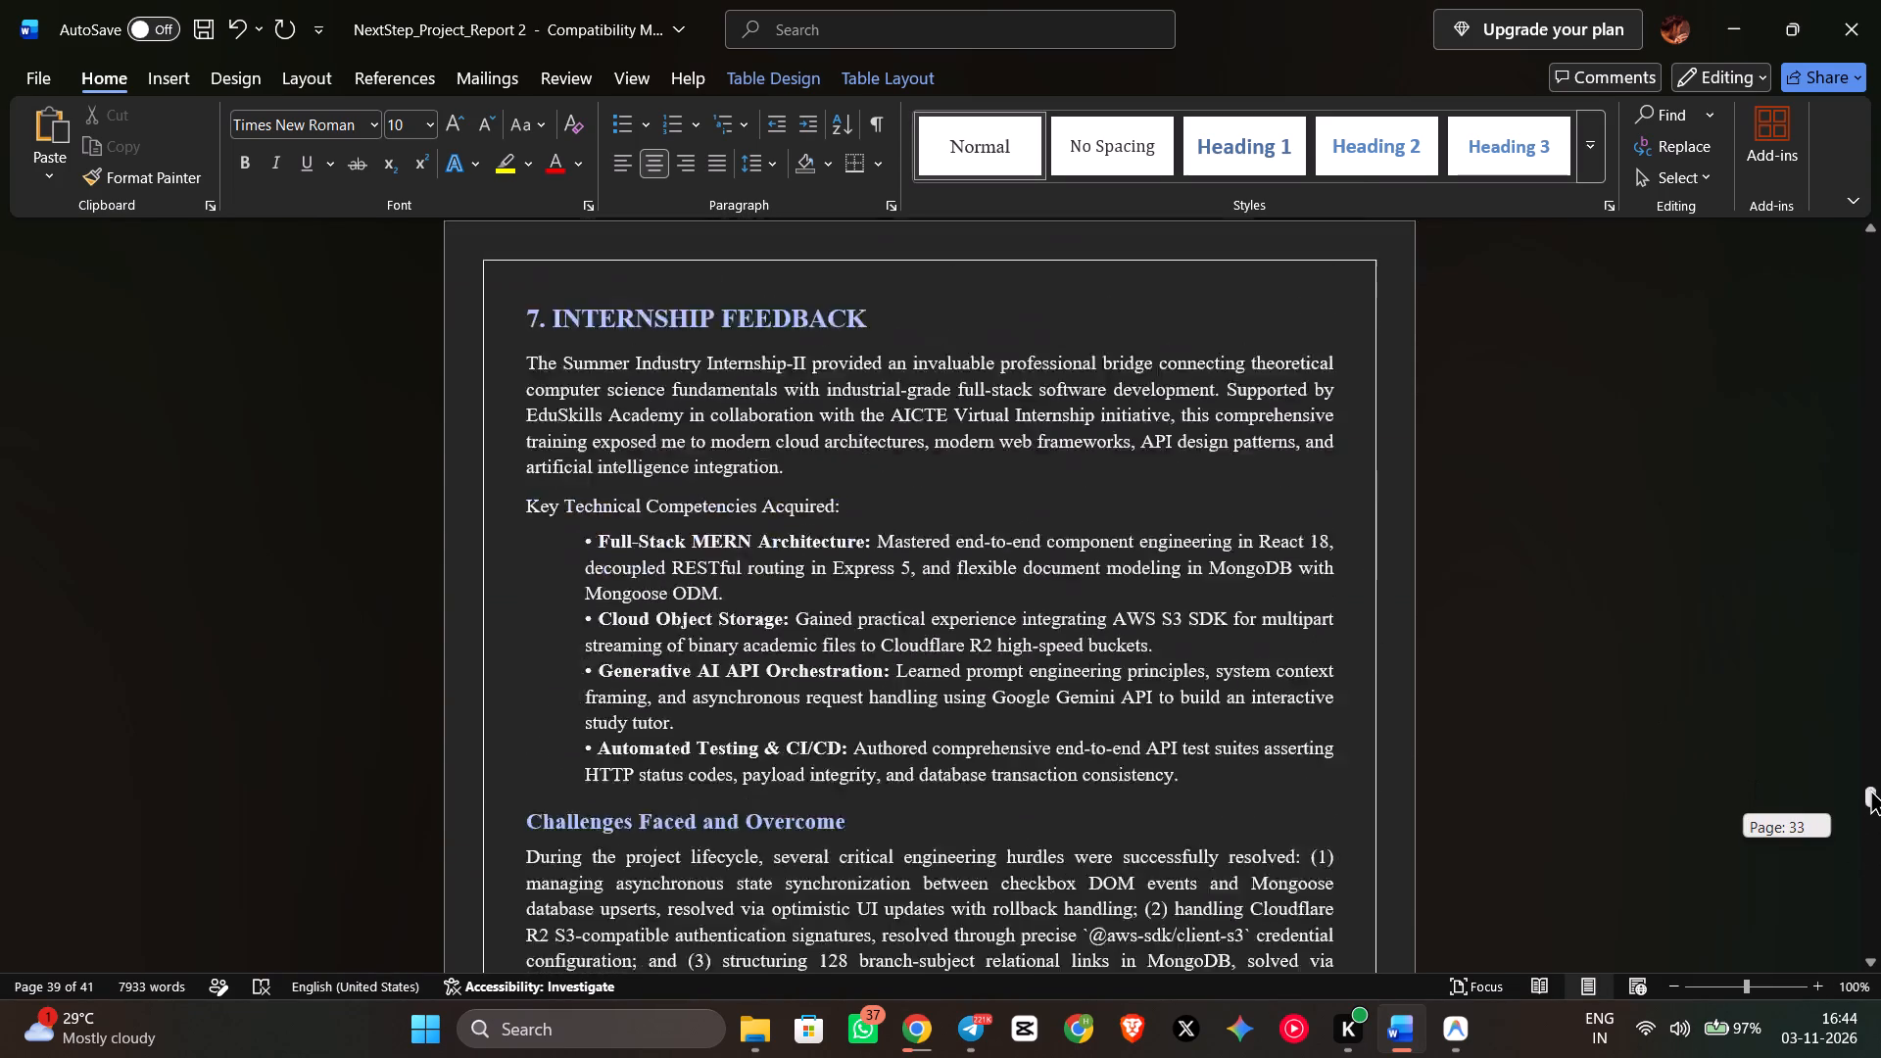
pyautogui.moveTo(1870, 789); pyautogui.dragTo(1880, 224)
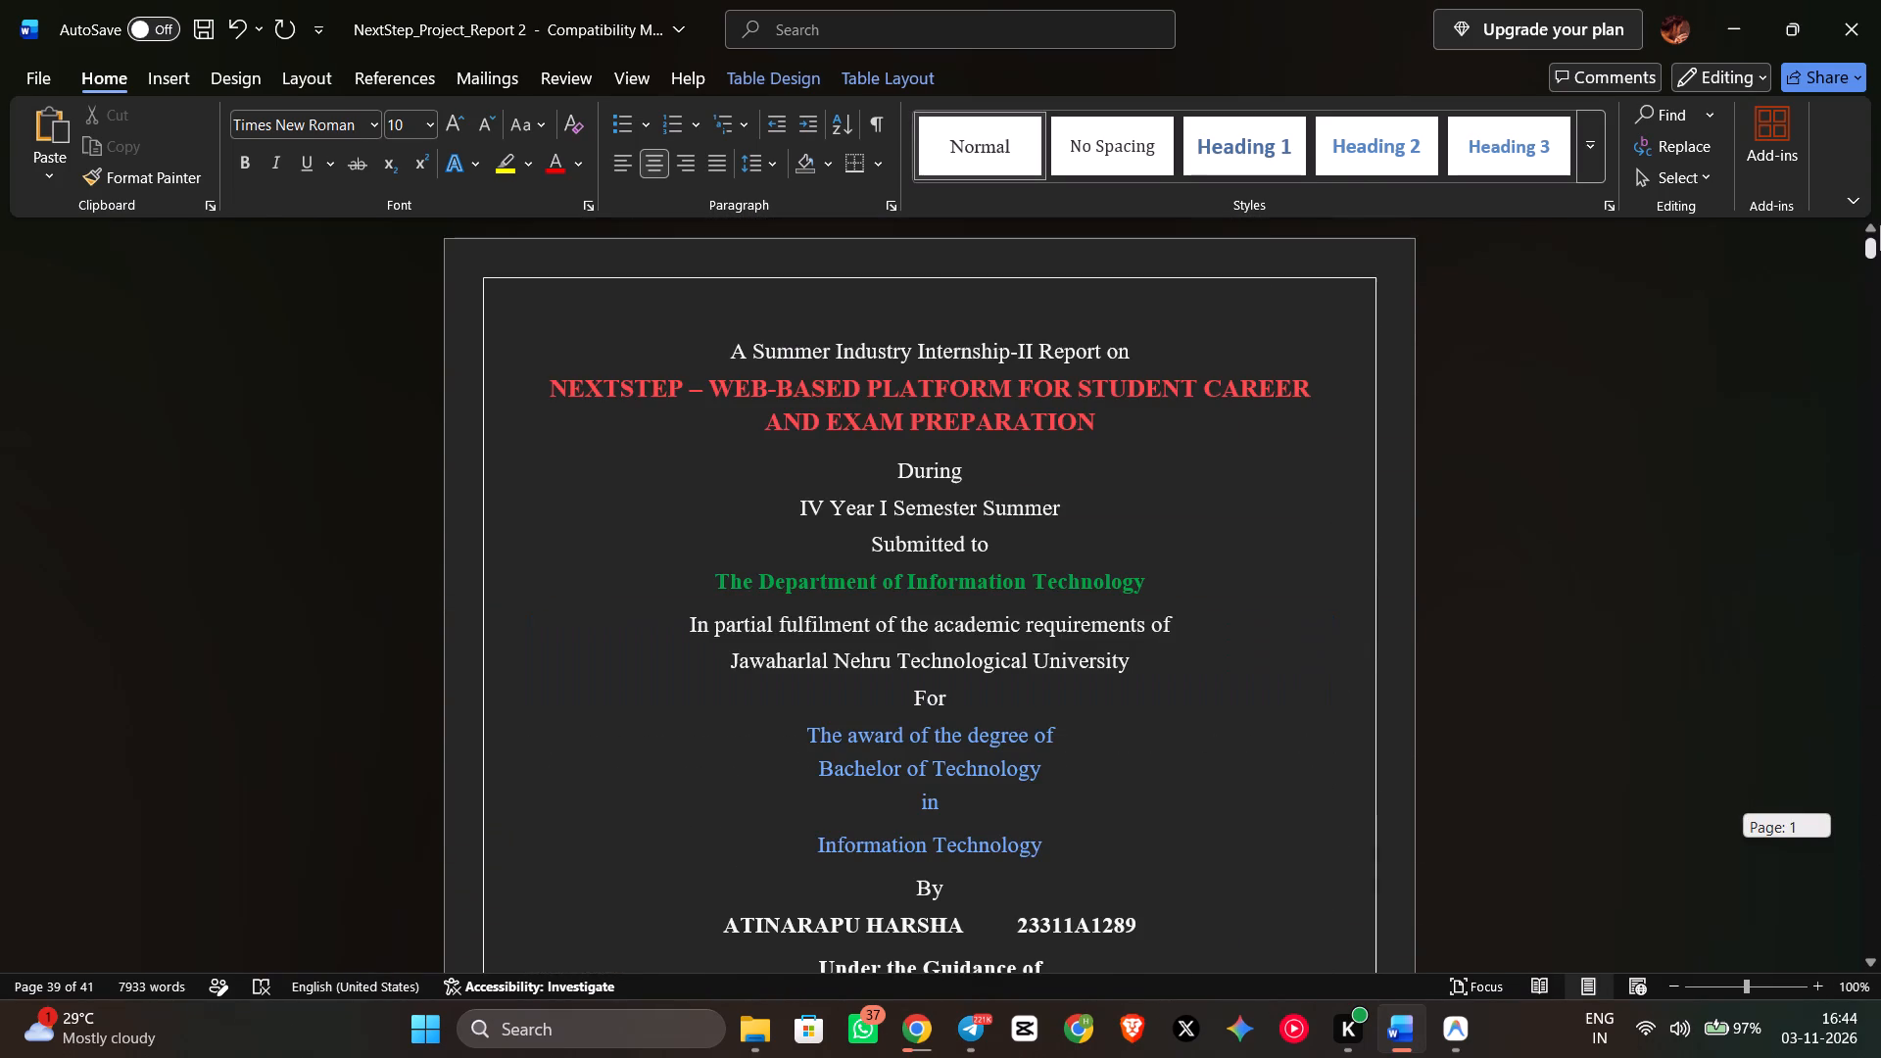
pyautogui.moveTo(1880, 224); pyautogui.dragTo(1880, 199)
pyautogui.scroll(-3, 1679, 449)
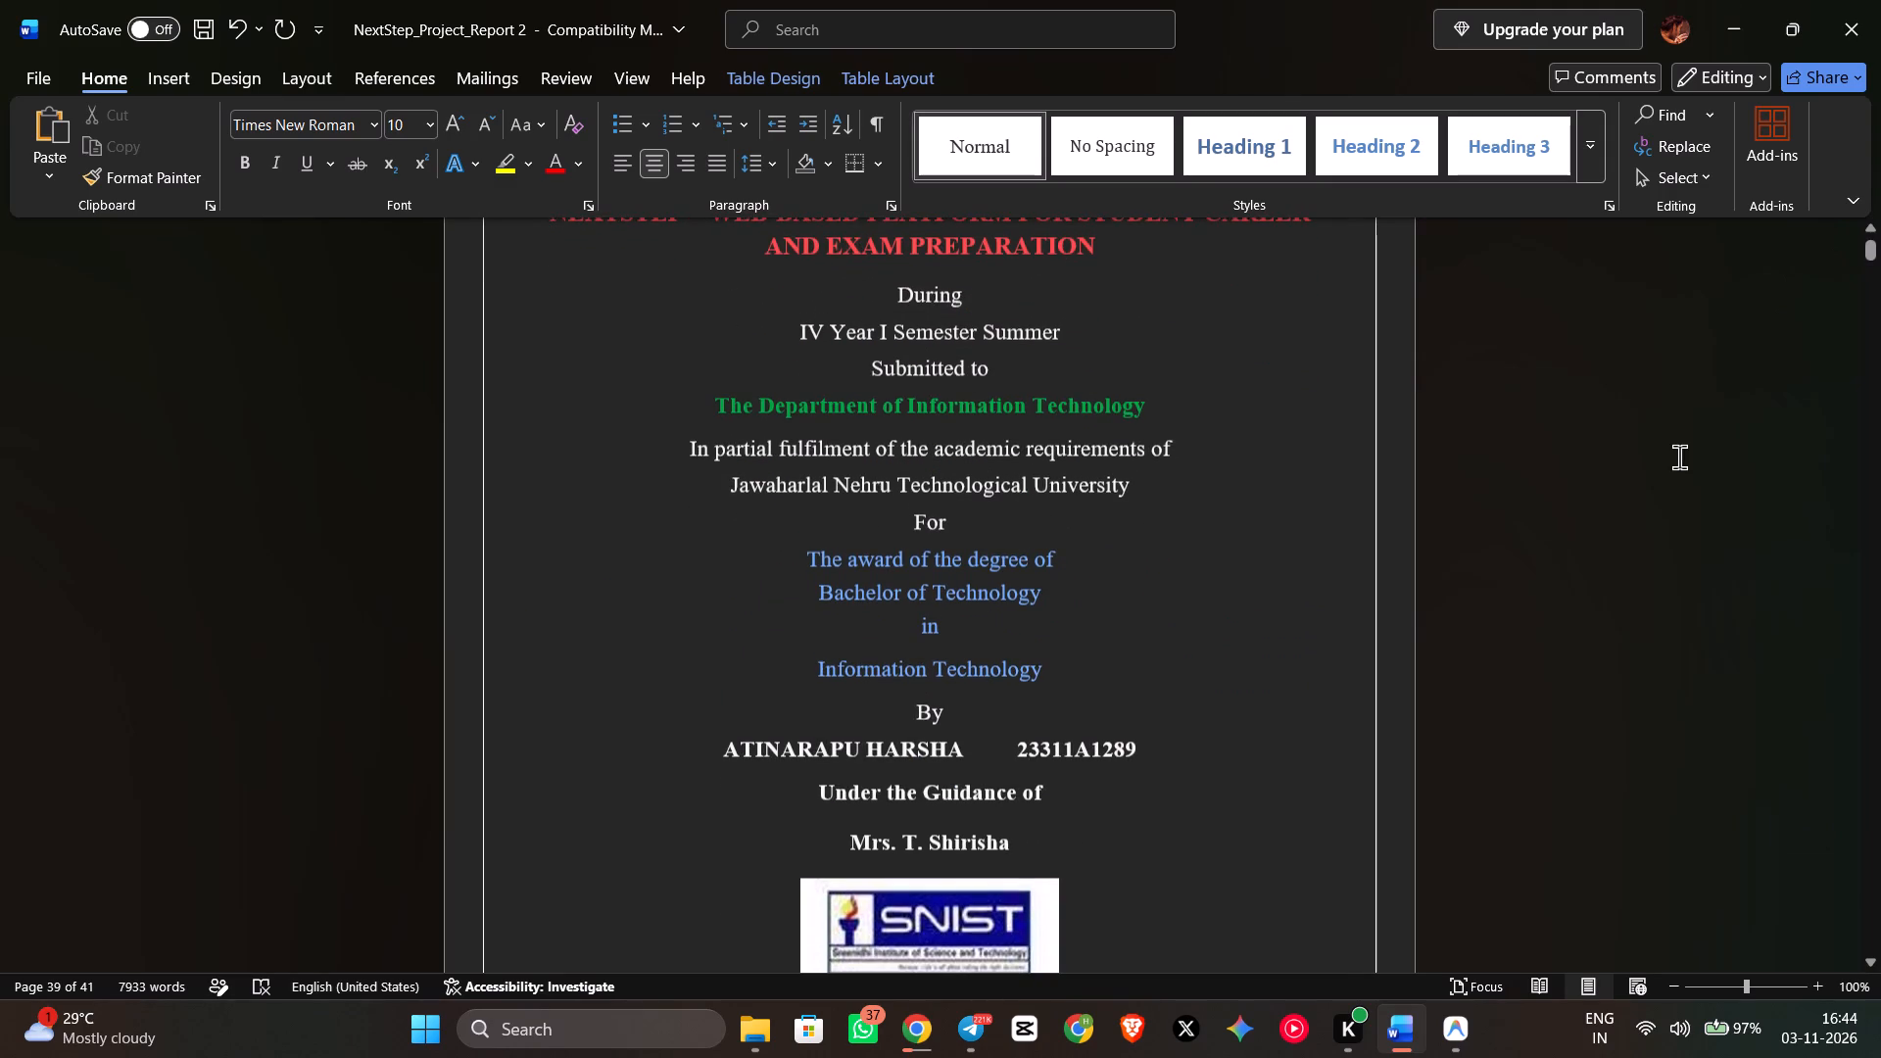
pyautogui.scroll(-3, 1679, 457)
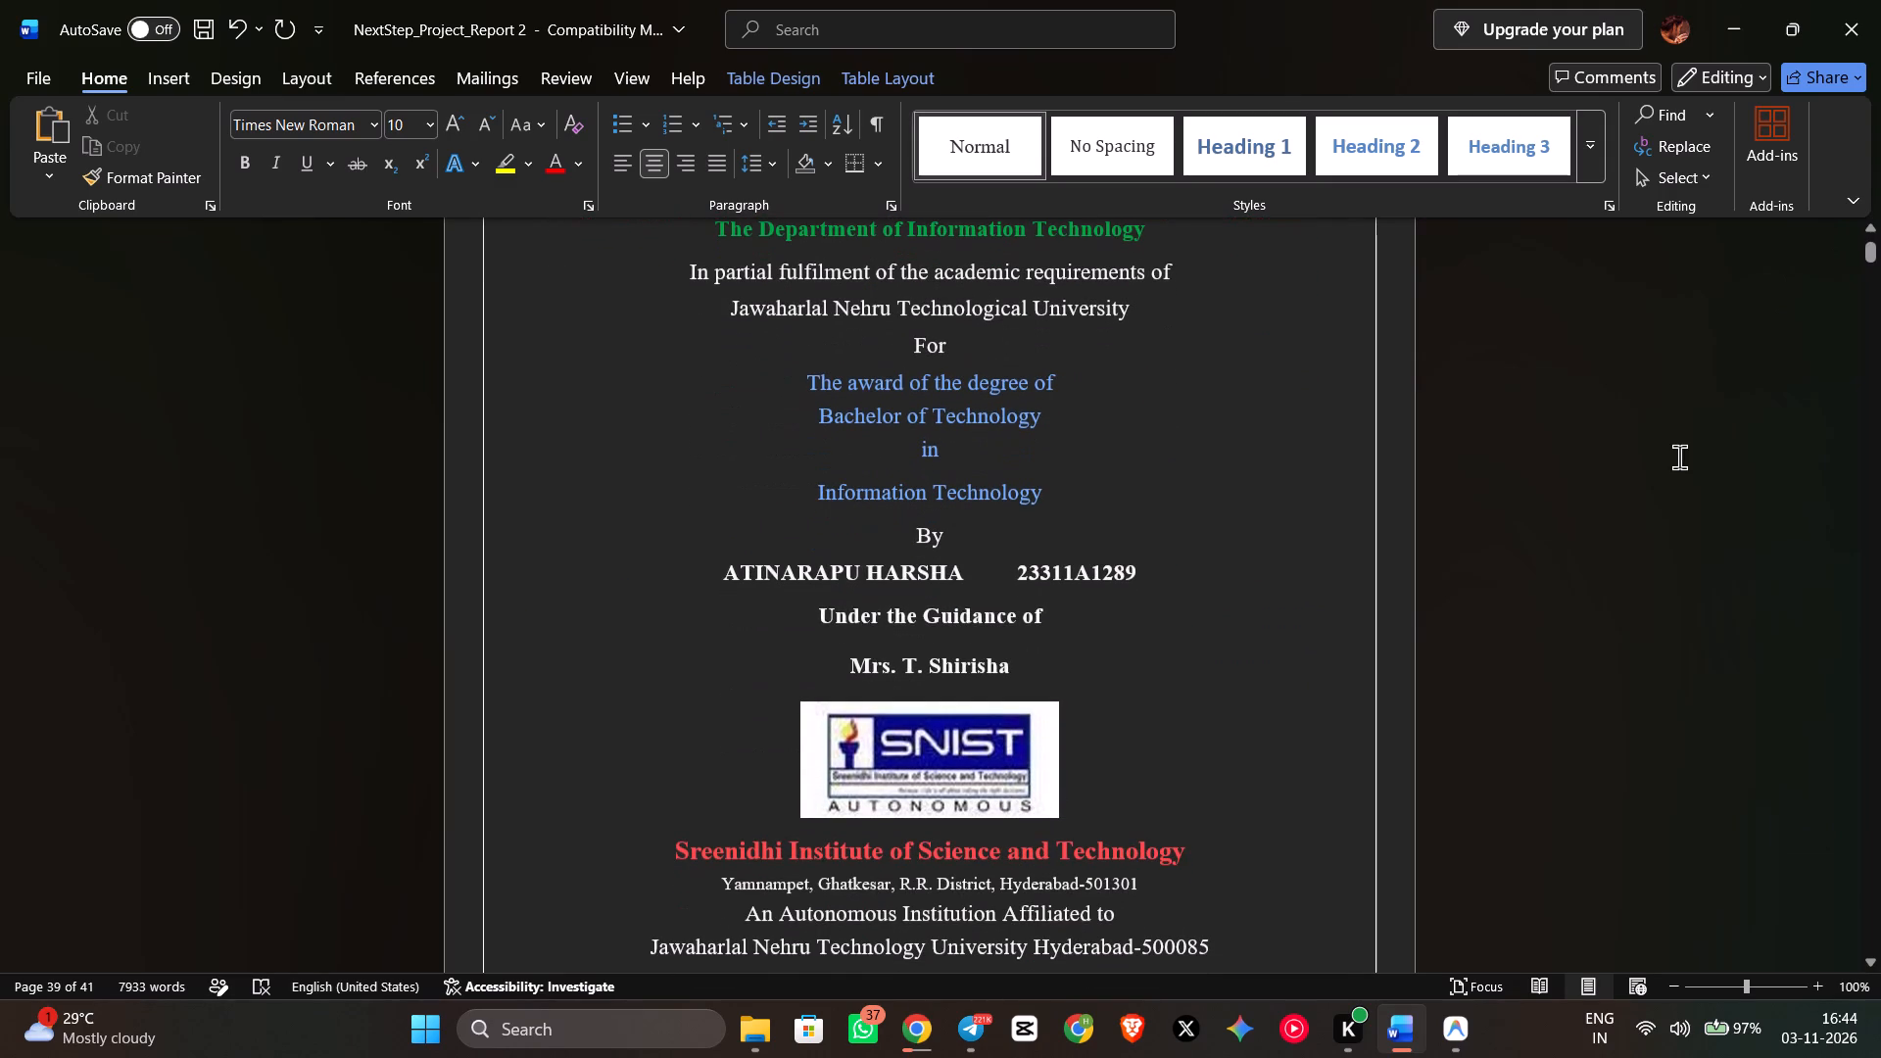
pyautogui.scroll(-10, 1679, 457)
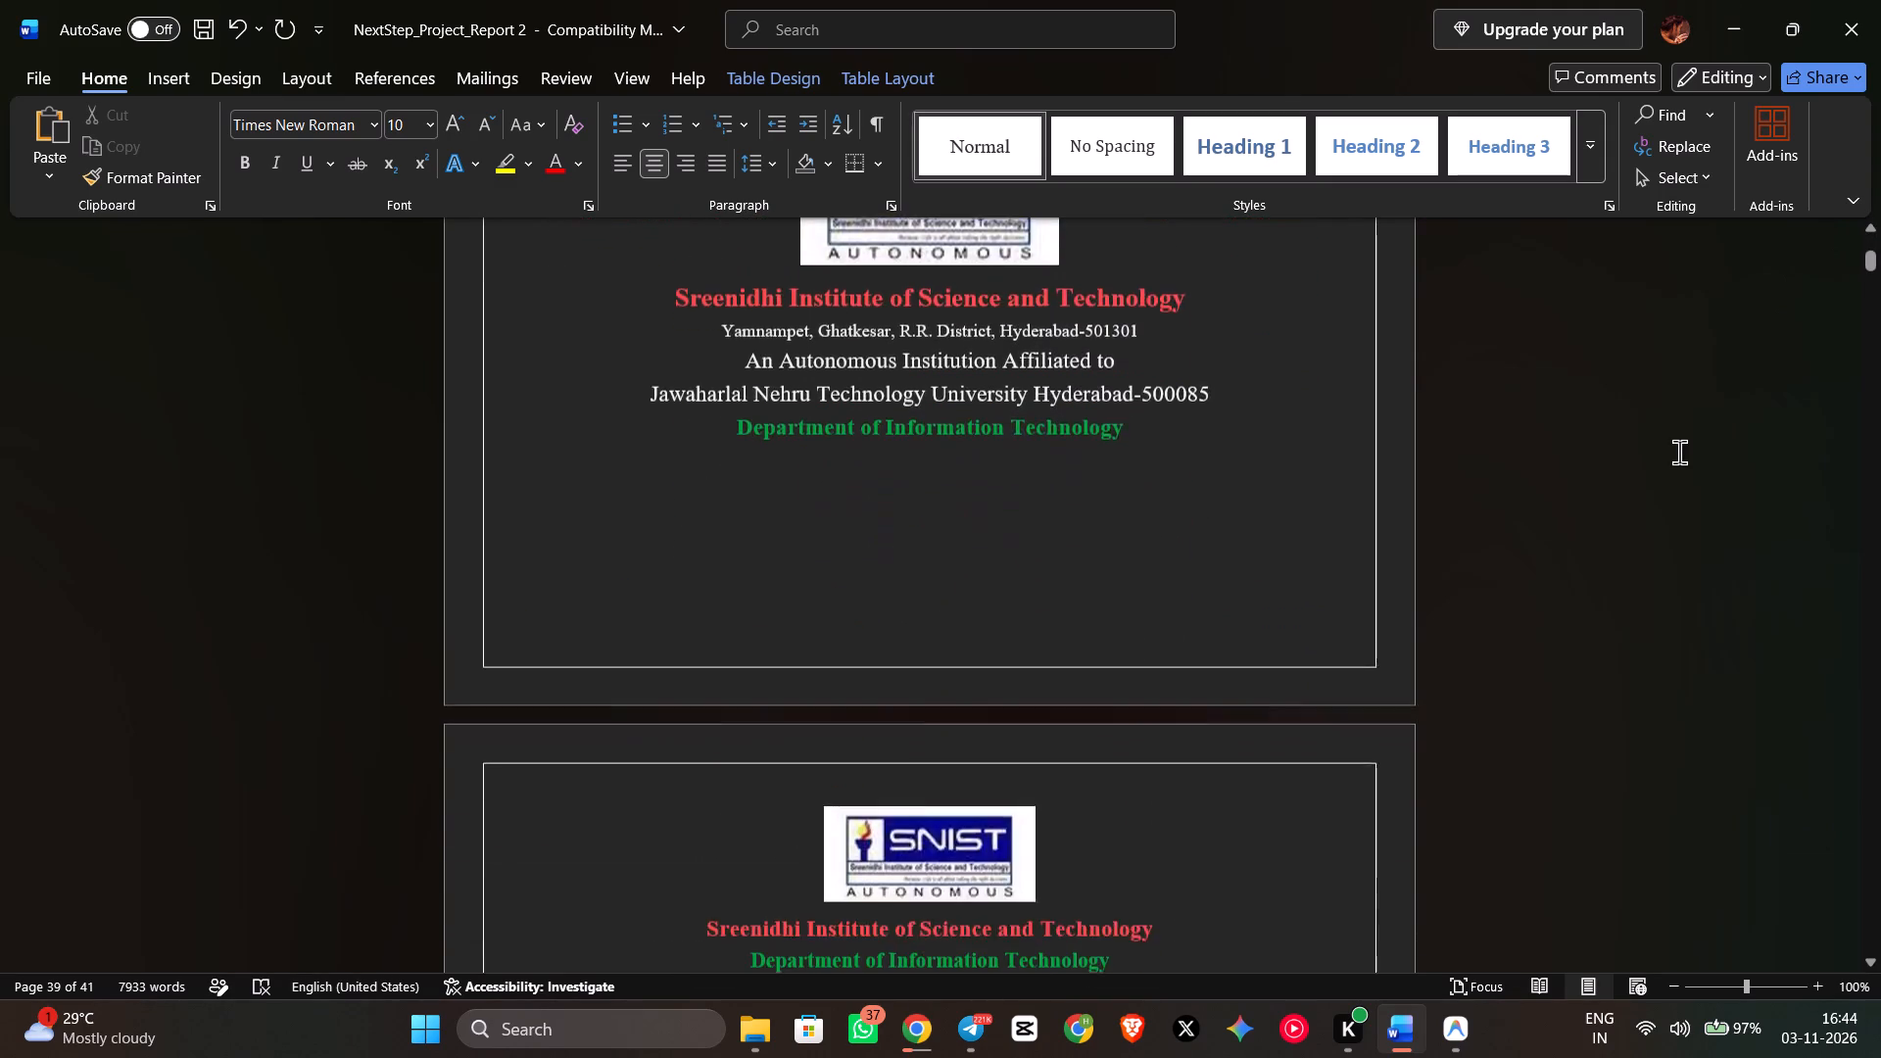
pyautogui.scroll(-12, 1679, 452)
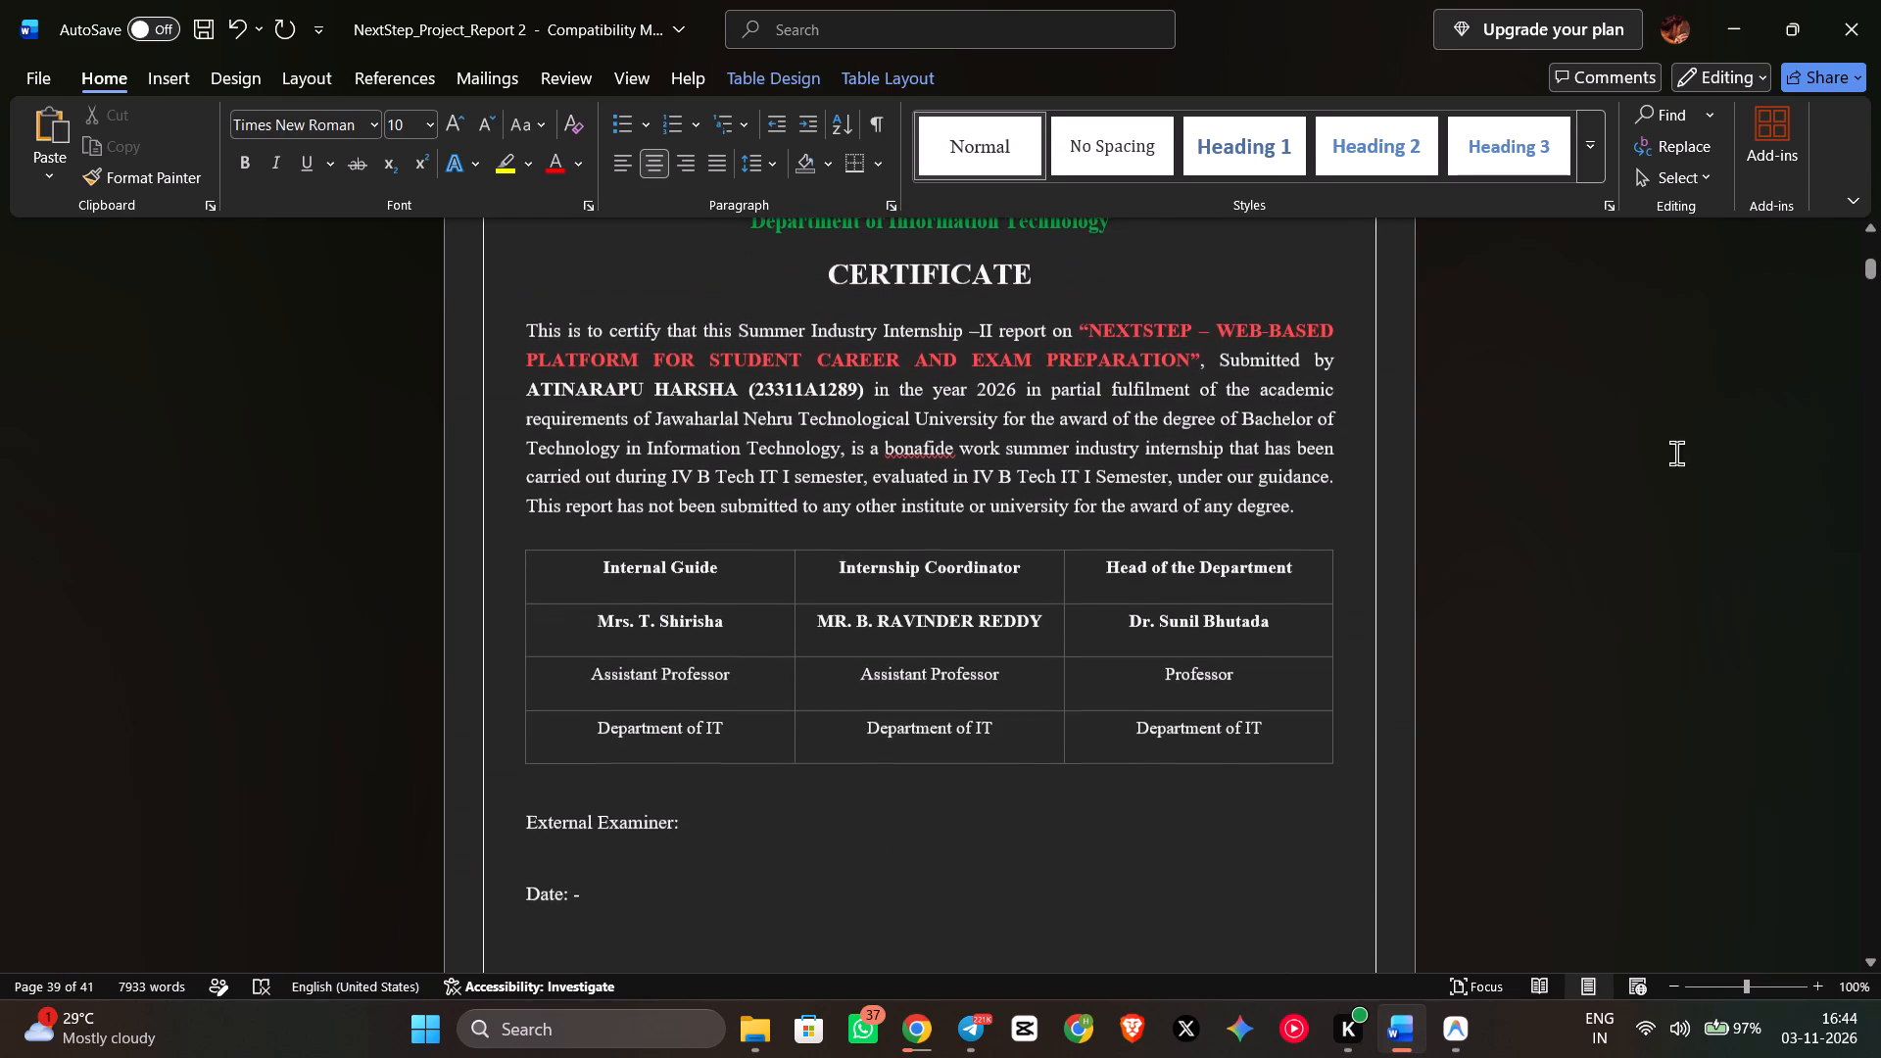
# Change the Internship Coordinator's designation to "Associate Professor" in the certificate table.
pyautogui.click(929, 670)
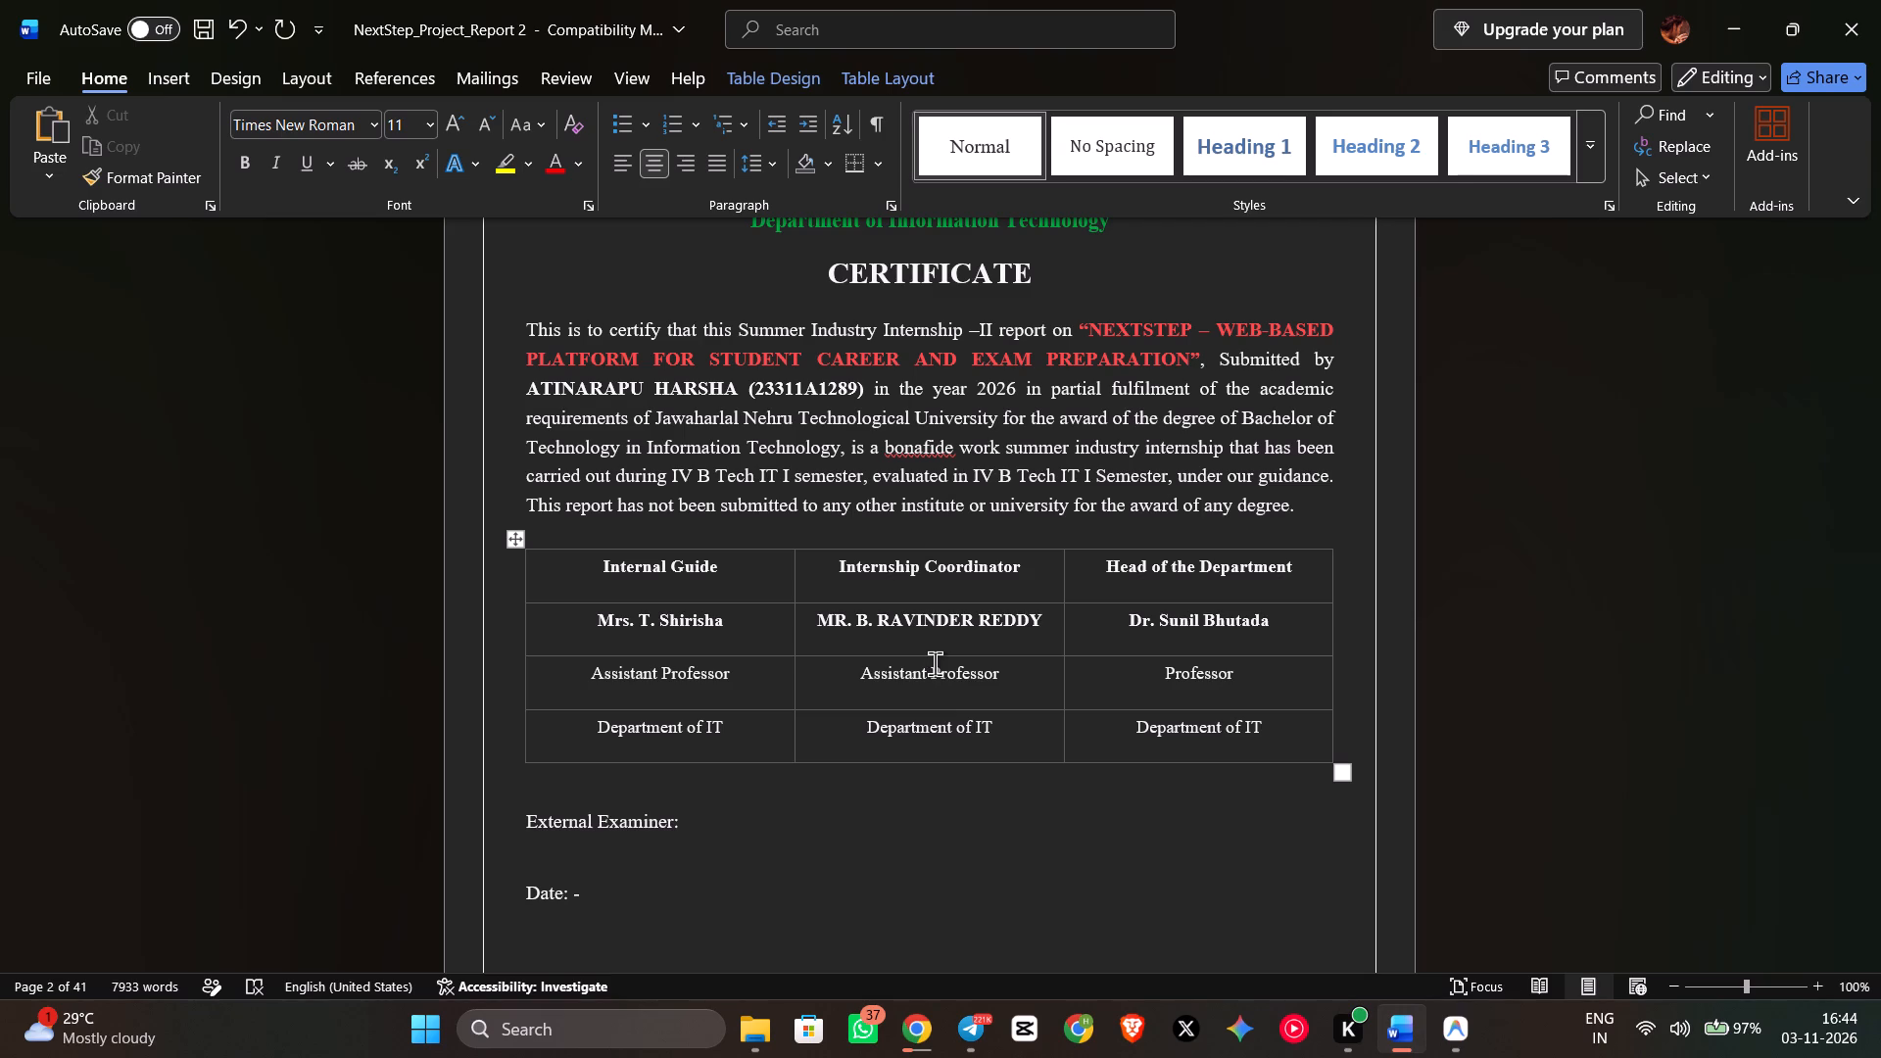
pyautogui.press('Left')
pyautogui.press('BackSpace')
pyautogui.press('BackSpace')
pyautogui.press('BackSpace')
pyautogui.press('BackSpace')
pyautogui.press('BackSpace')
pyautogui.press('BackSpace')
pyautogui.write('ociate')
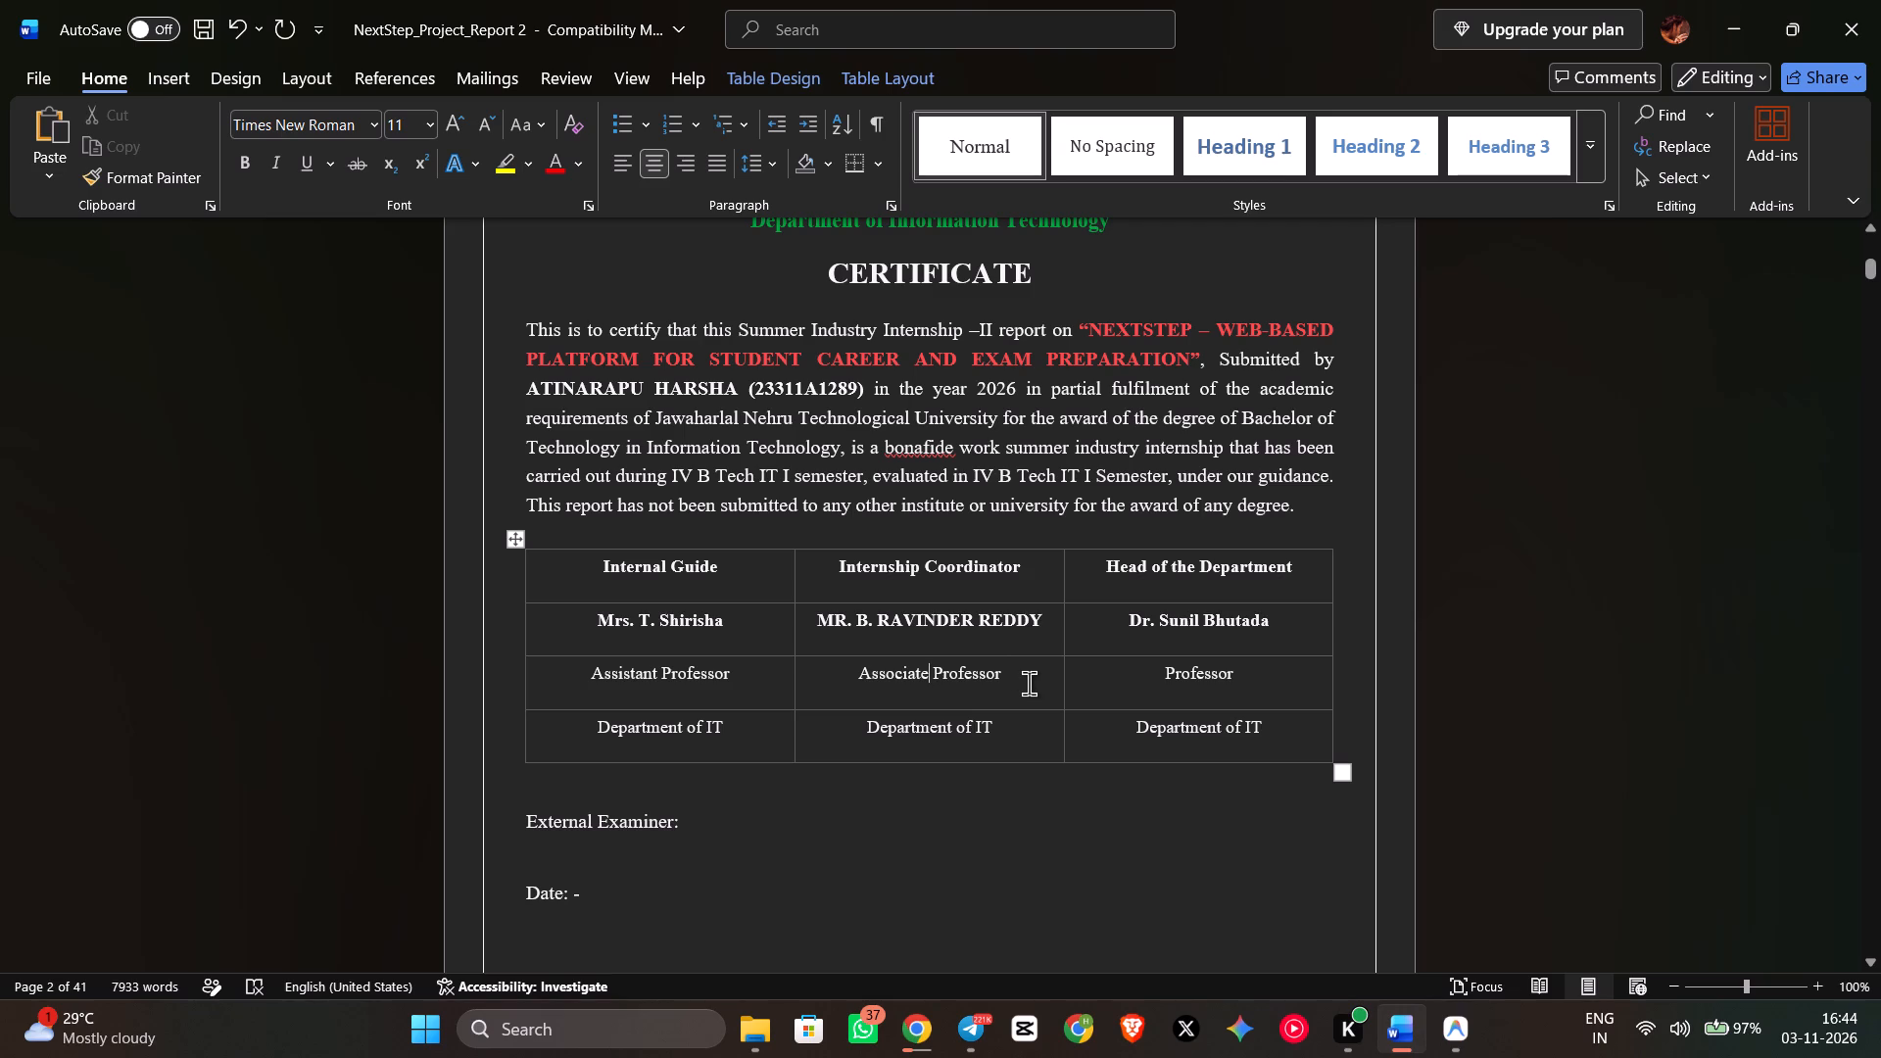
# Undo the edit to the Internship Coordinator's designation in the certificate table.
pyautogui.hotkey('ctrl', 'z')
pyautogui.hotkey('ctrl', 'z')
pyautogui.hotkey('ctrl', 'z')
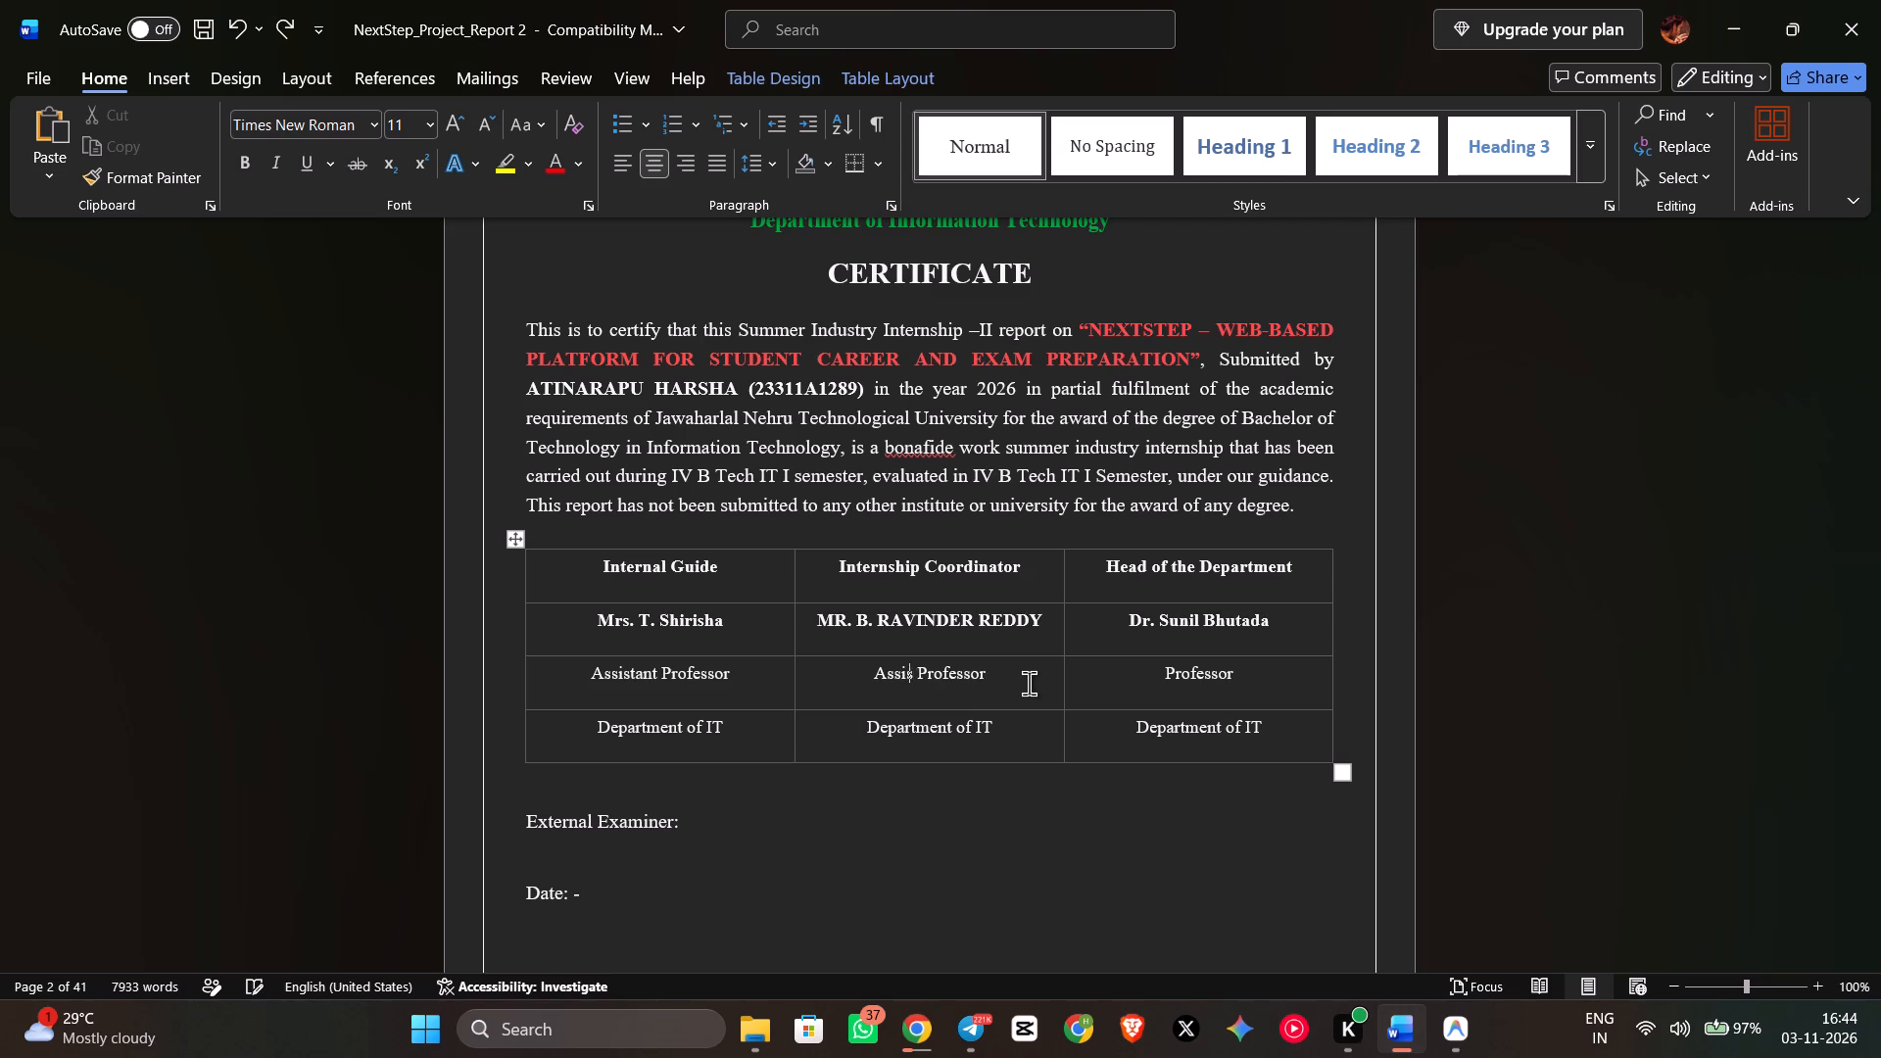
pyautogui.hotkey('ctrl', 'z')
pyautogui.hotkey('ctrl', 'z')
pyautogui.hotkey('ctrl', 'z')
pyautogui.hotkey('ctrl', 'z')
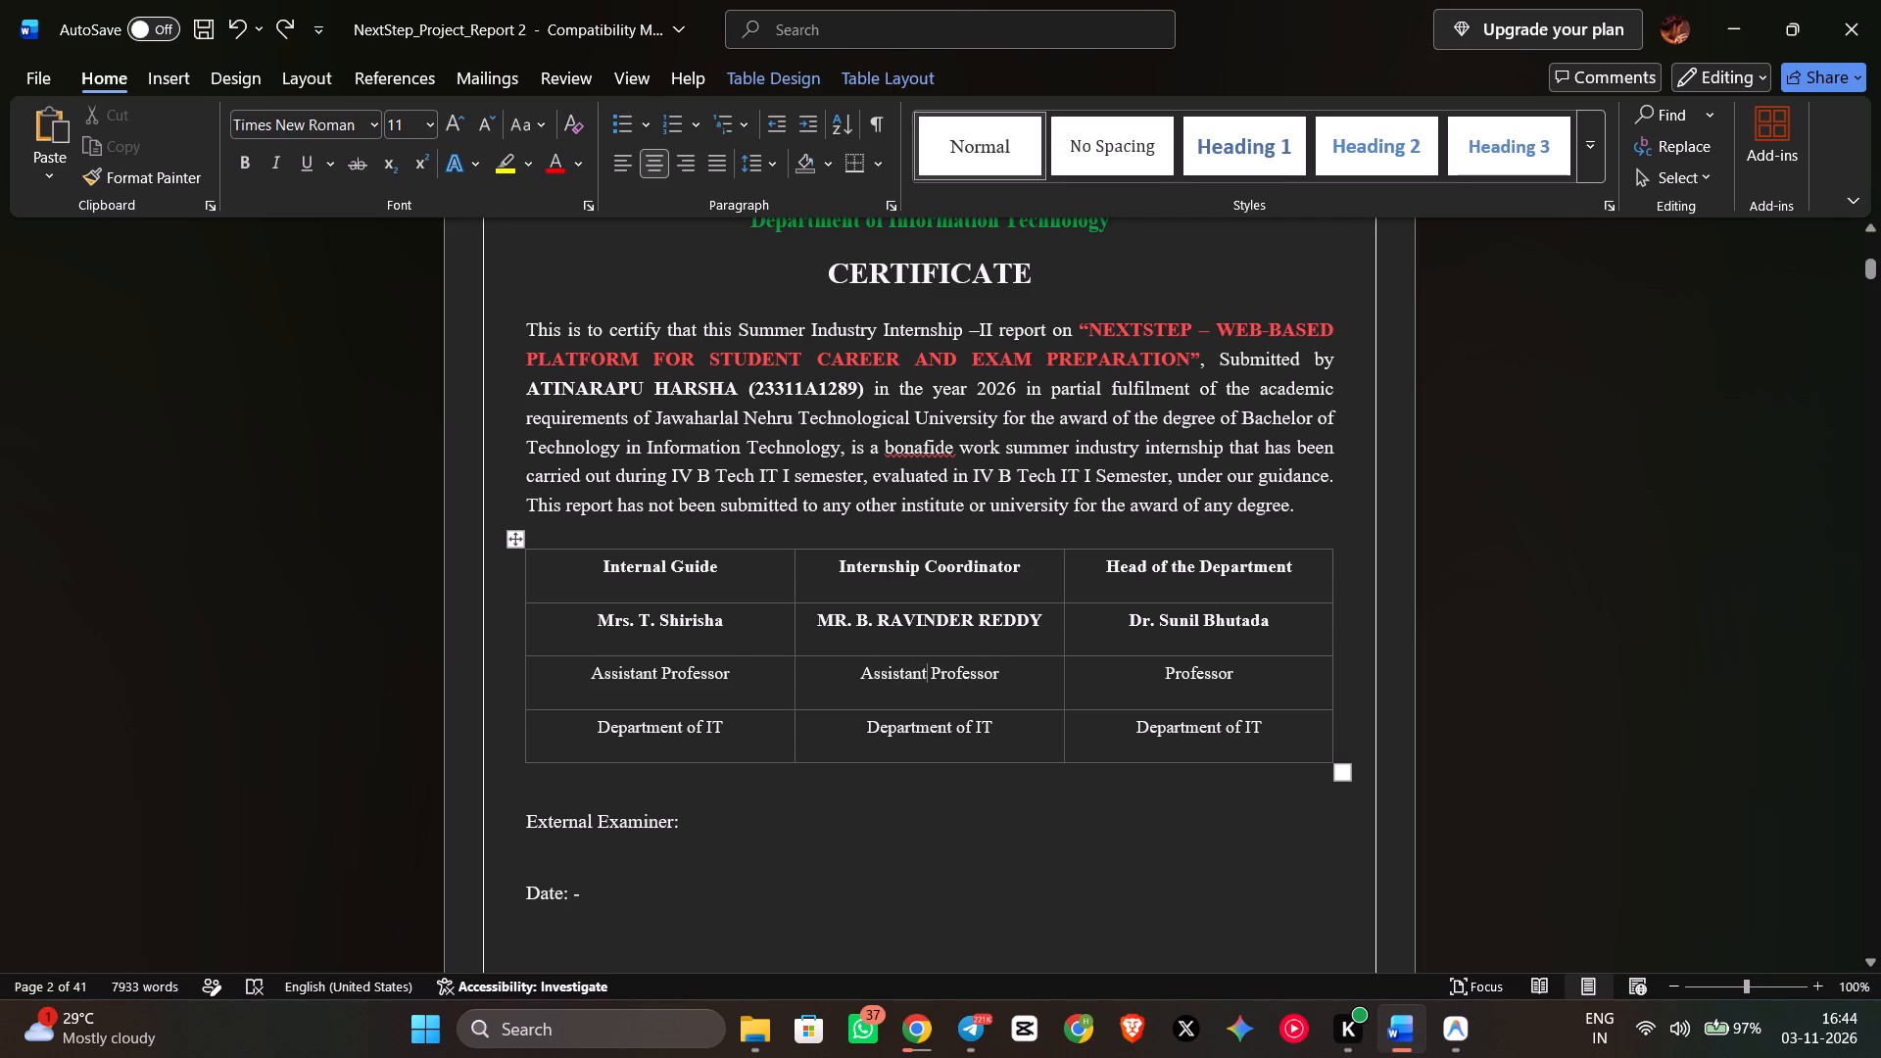
# Change the Internal Guide's designation to "Associate Professor" in the certificate table.
pyautogui.click(658, 672)
pyautogui.press('BackSpace')
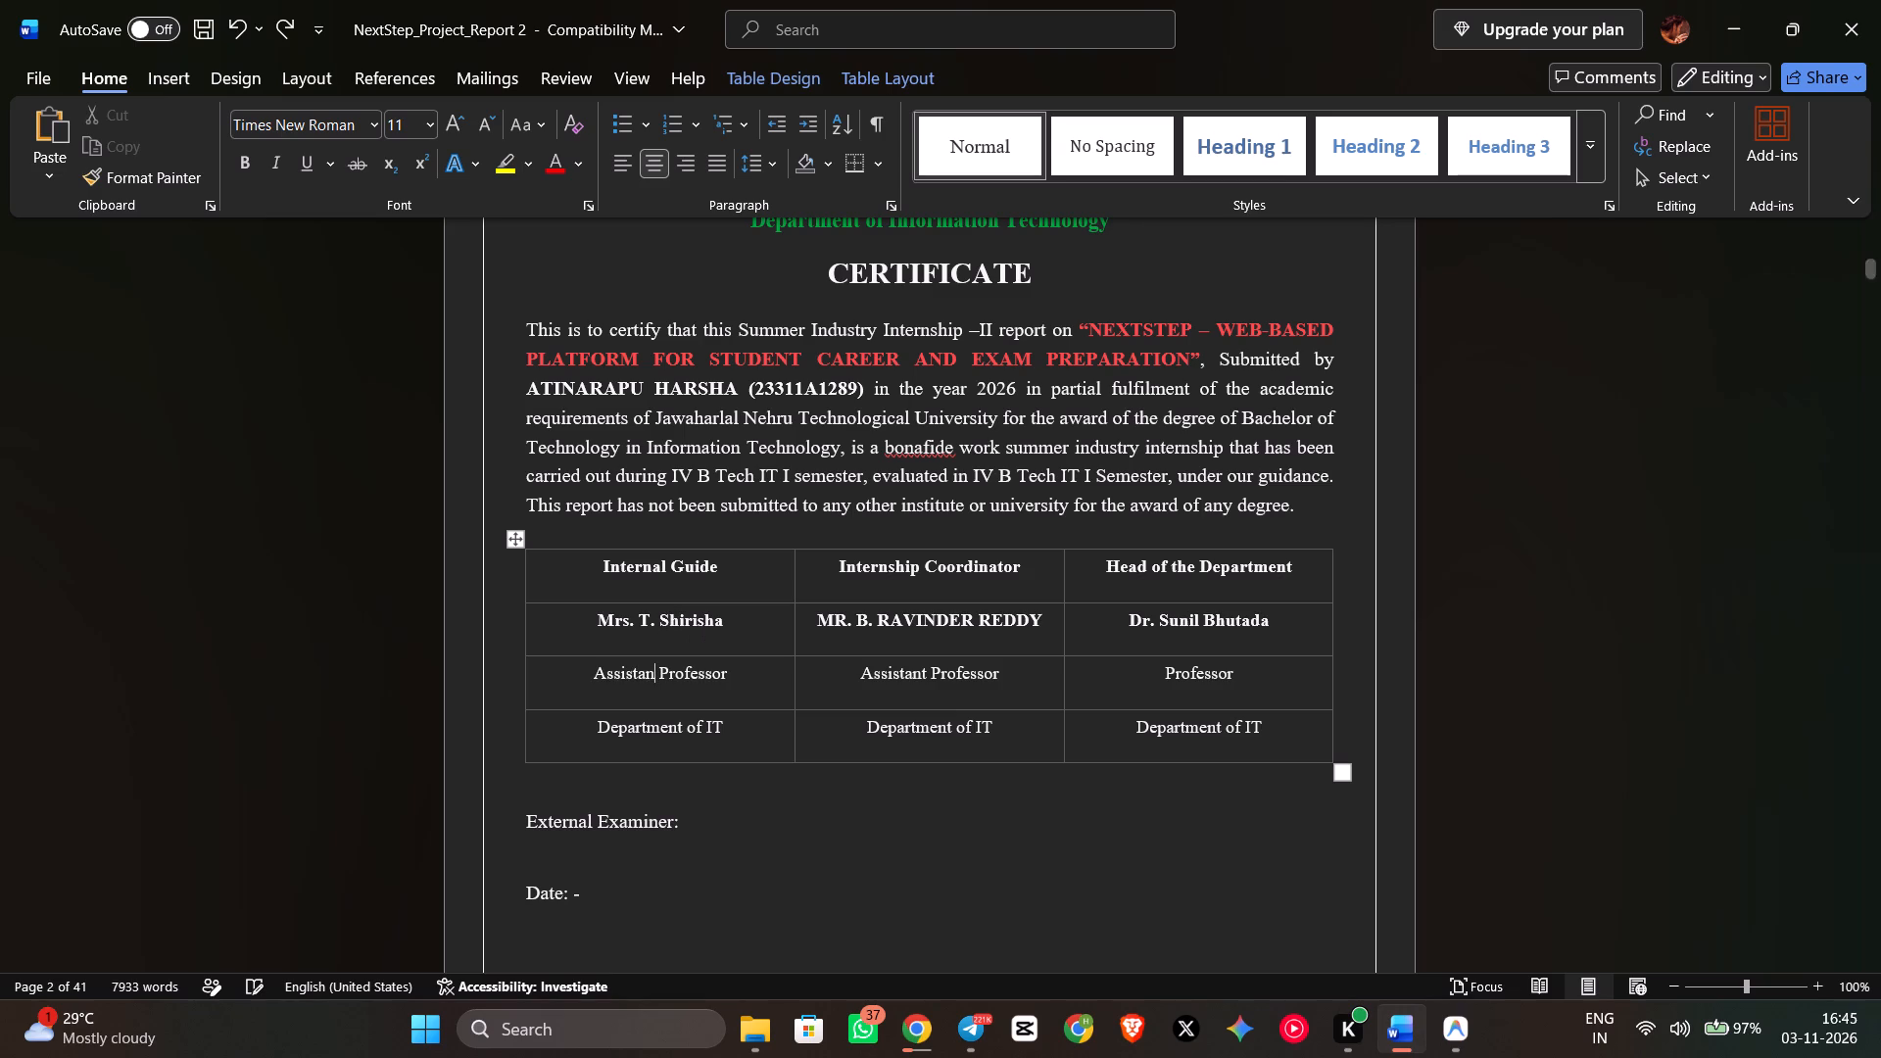
pyautogui.press('BackSpace')
pyautogui.press('BackSpace')
pyautogui.press('BackSpace')
pyautogui.press('BackSpace')
pyautogui.press('BackSpace')
pyautogui.write('ocia')
pyautogui.write('te')
# Insert a new line reading "Sign:" above External Examiner on the certificate page, under the Internal Guide column.
pyautogui.scroll(-6, 719, 618)
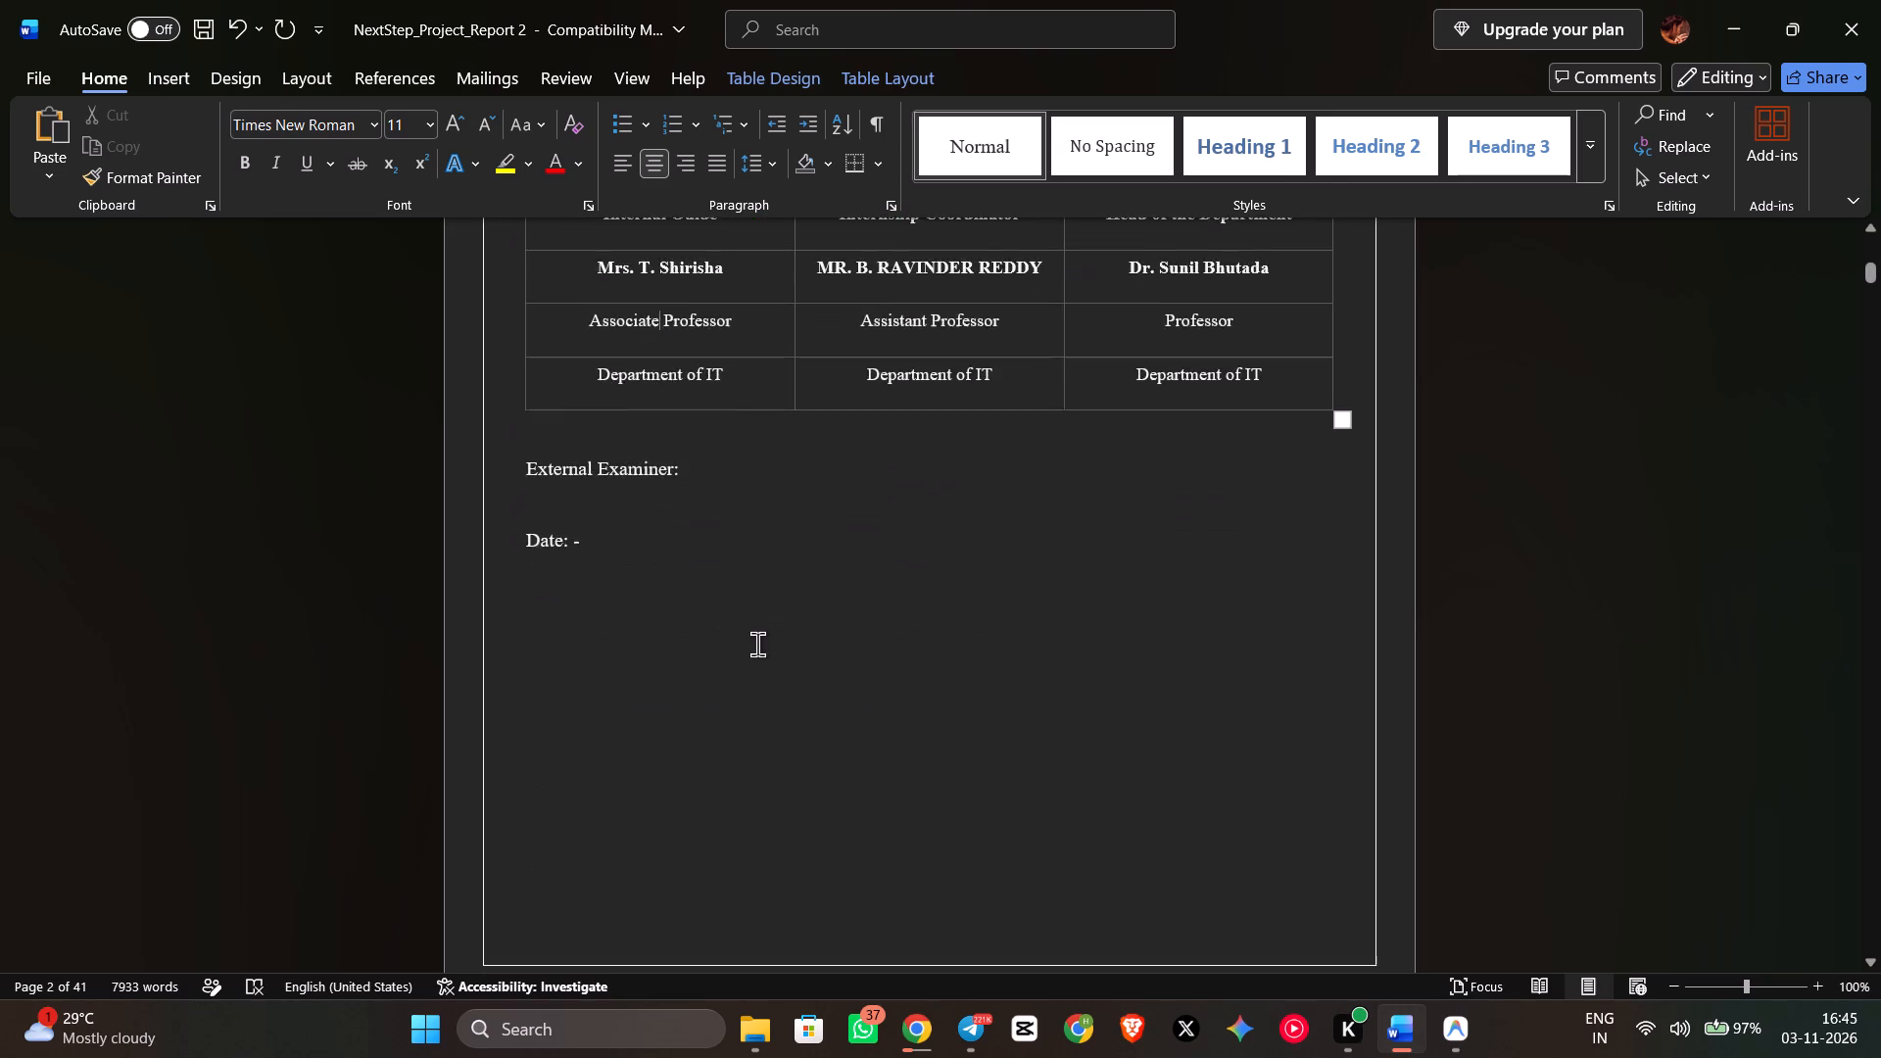
pyautogui.scroll(-7, 757, 644)
pyautogui.scroll(5, 775, 648)
pyautogui.scroll(3, 526, 393)
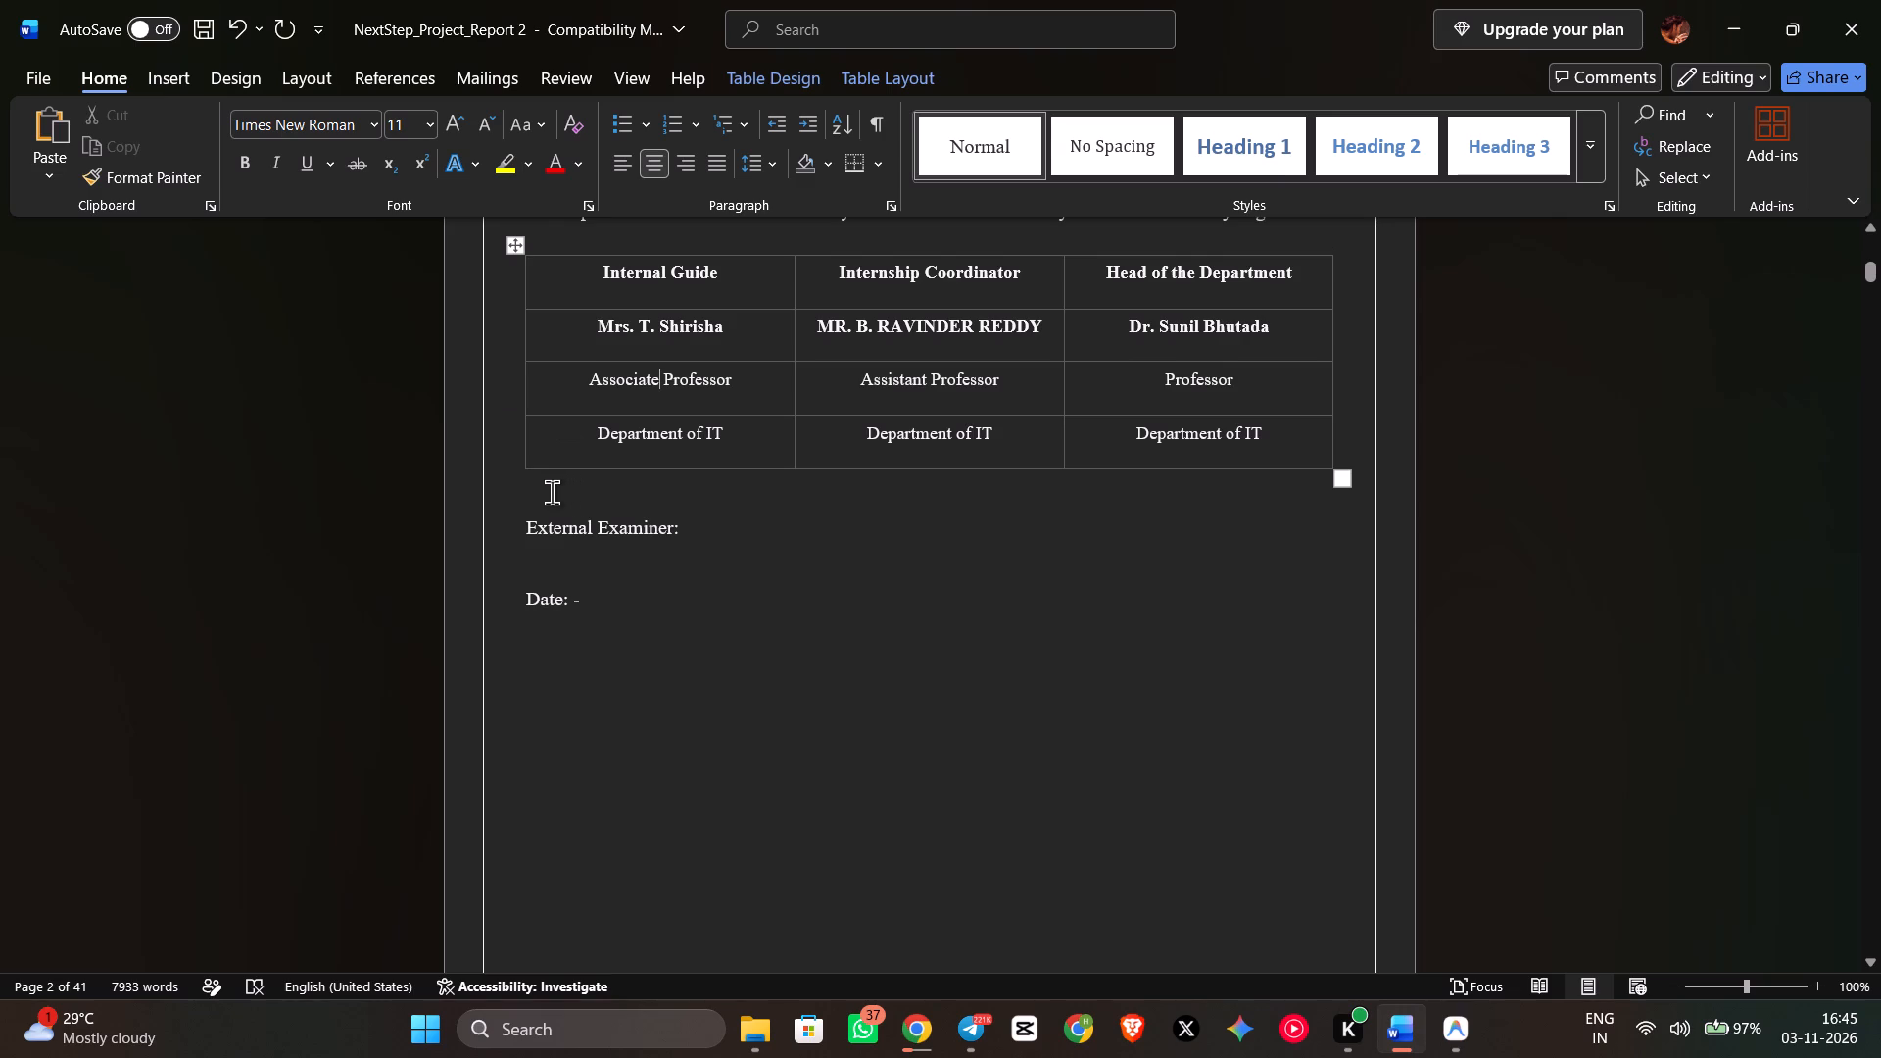
pyautogui.click(552, 492)
pyautogui.click(528, 519)
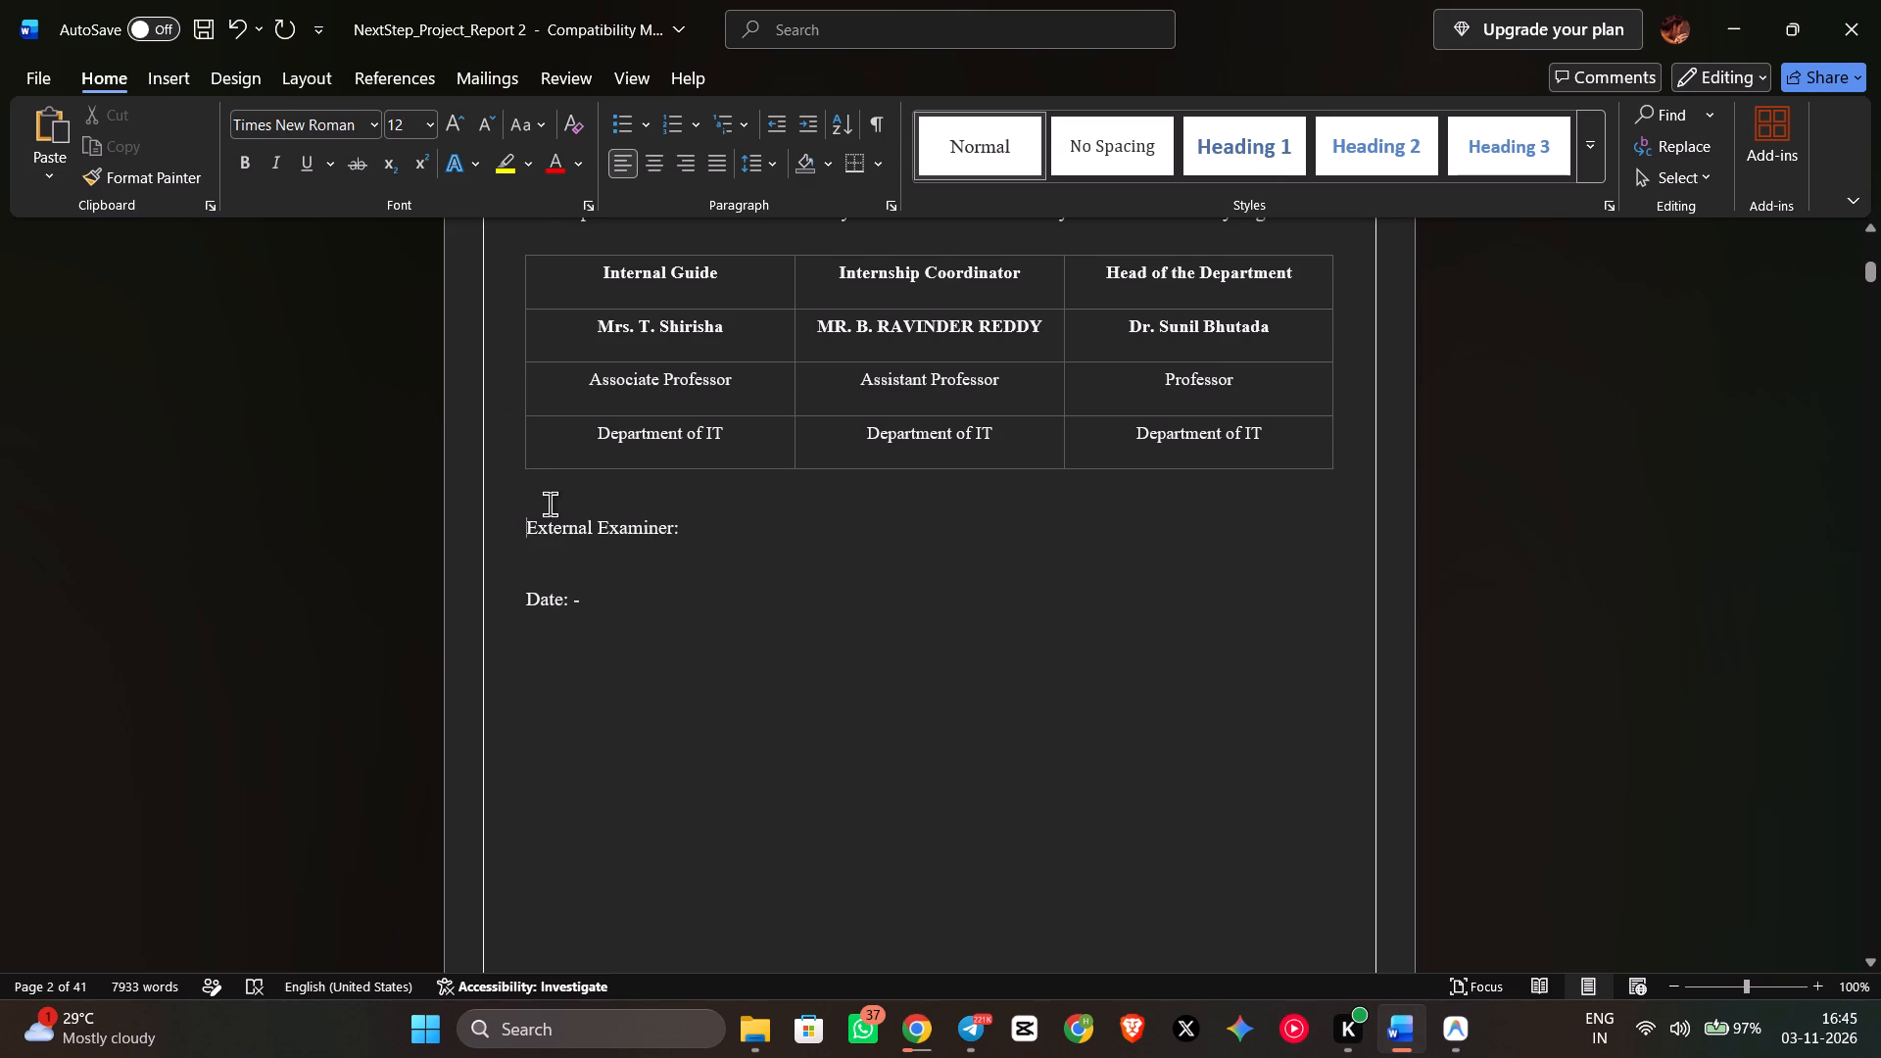
pyautogui.press('Return')
pyautogui.press('Up')
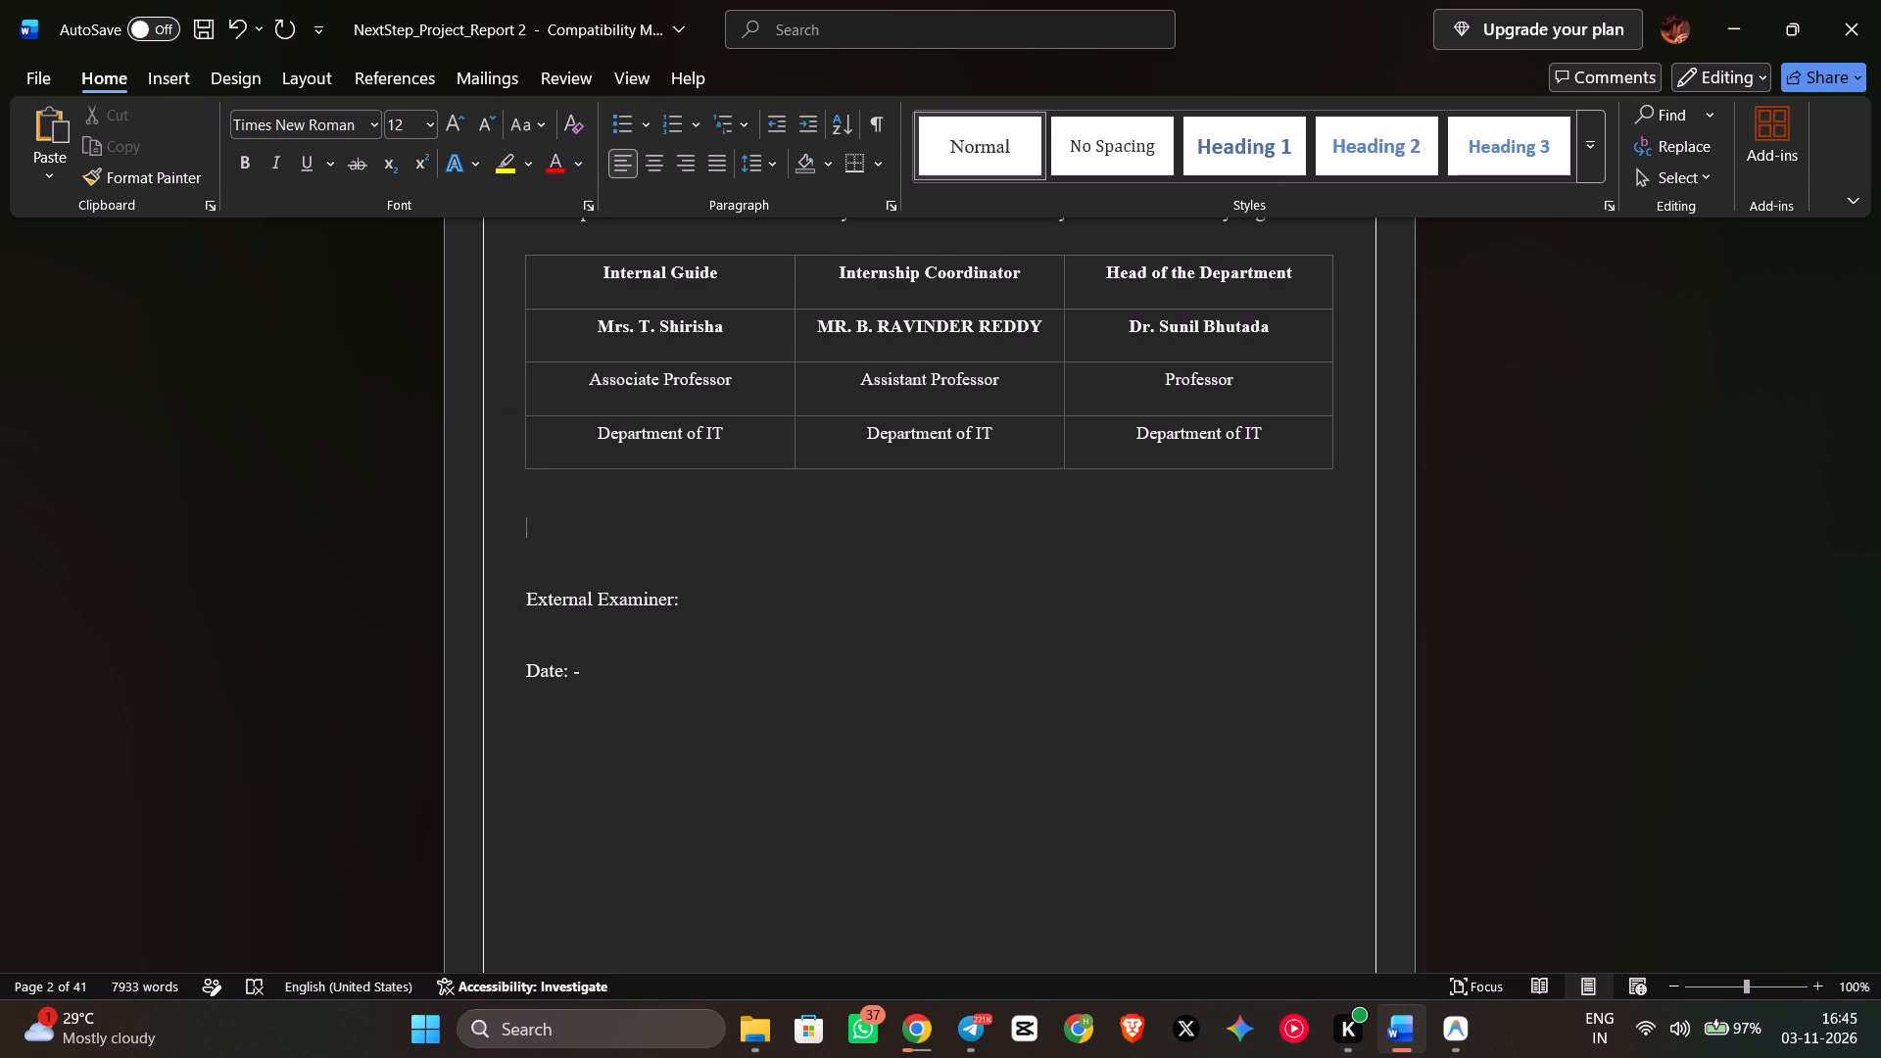
pyautogui.write('Sign')
pyautogui.hotkey('shift', ':')
# Add a second "Sign:" on the same line, spaced to align with the Internship Coordinator column.
pyautogui.press('Tab')
pyautogui.press('Tab')
pyautogui.press('Tab')
pyautogui.press('Tab')
pyautogui.press('Tab')
pyautogui.press('BackSpace')
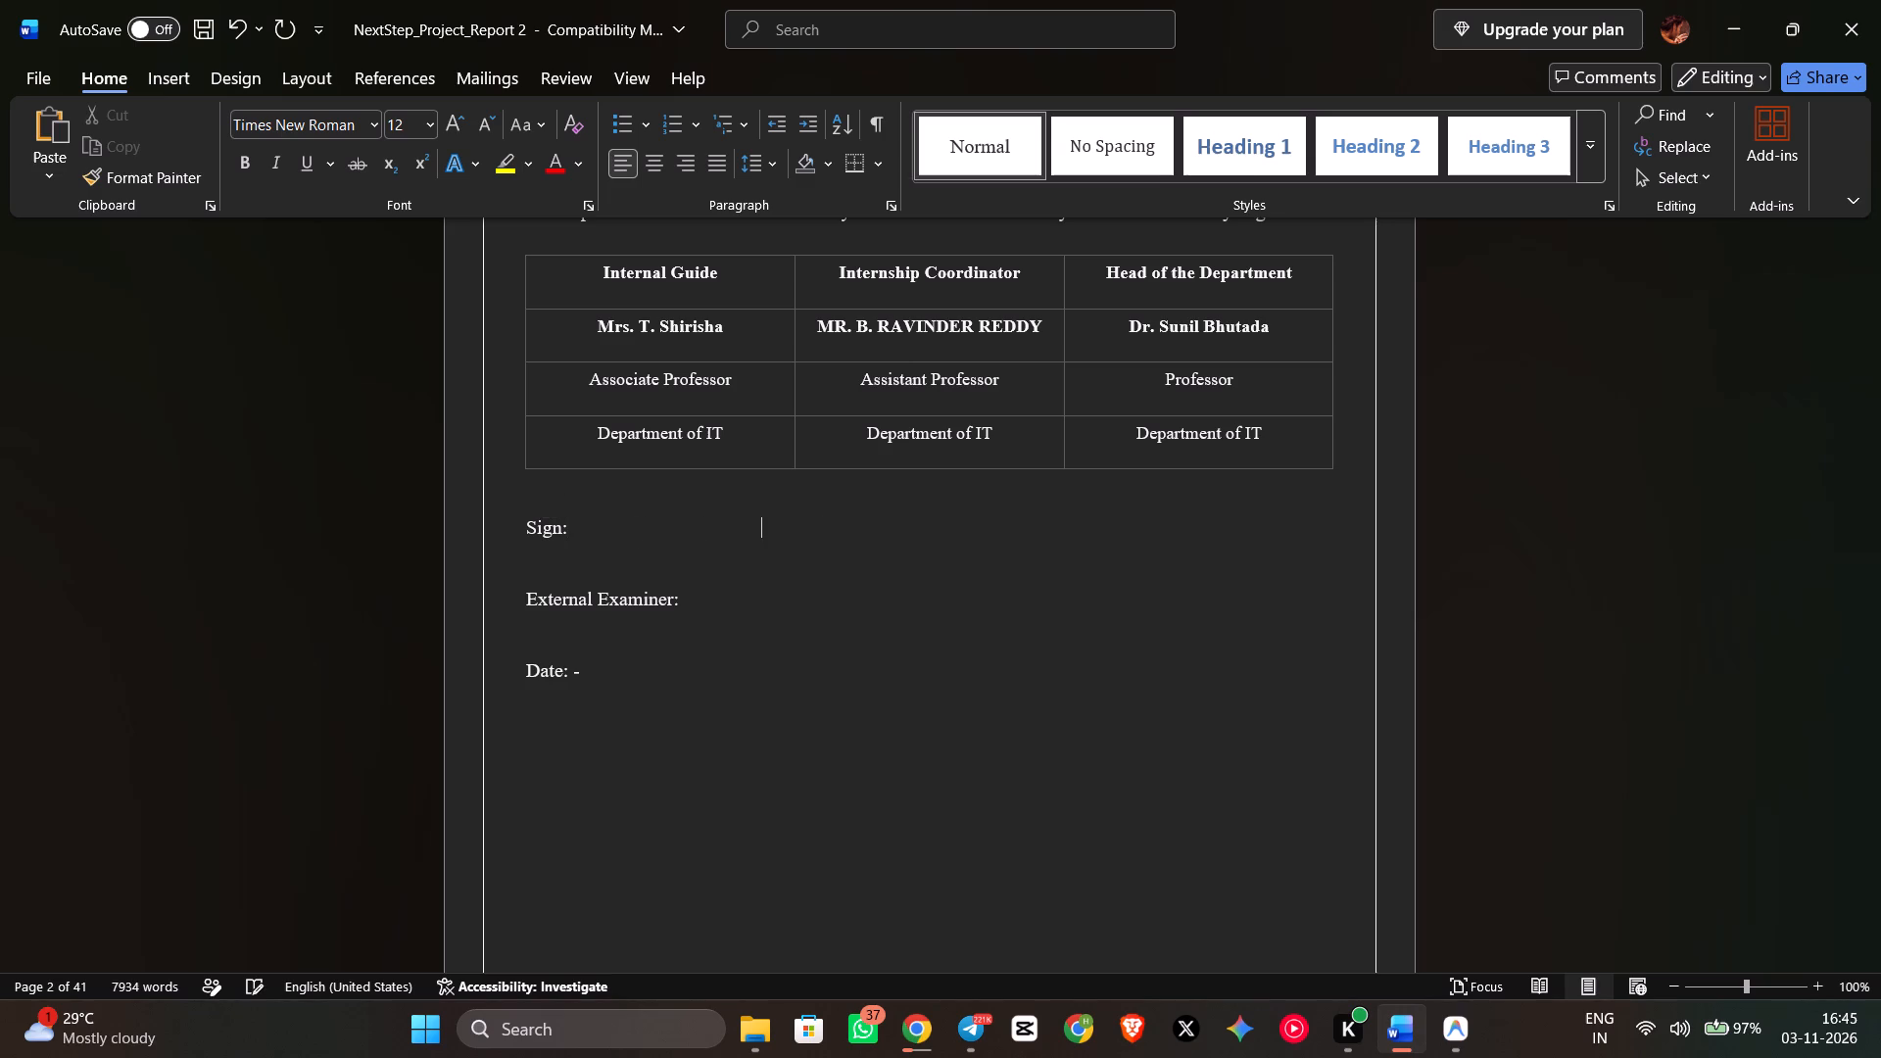
pyautogui.press('space')
pyautogui.press('space')
pyautogui.press('space')
pyautogui.press('space')
pyautogui.press('space')
pyautogui.press('space')
pyautogui.press('space')
pyautogui.write('Sign:')
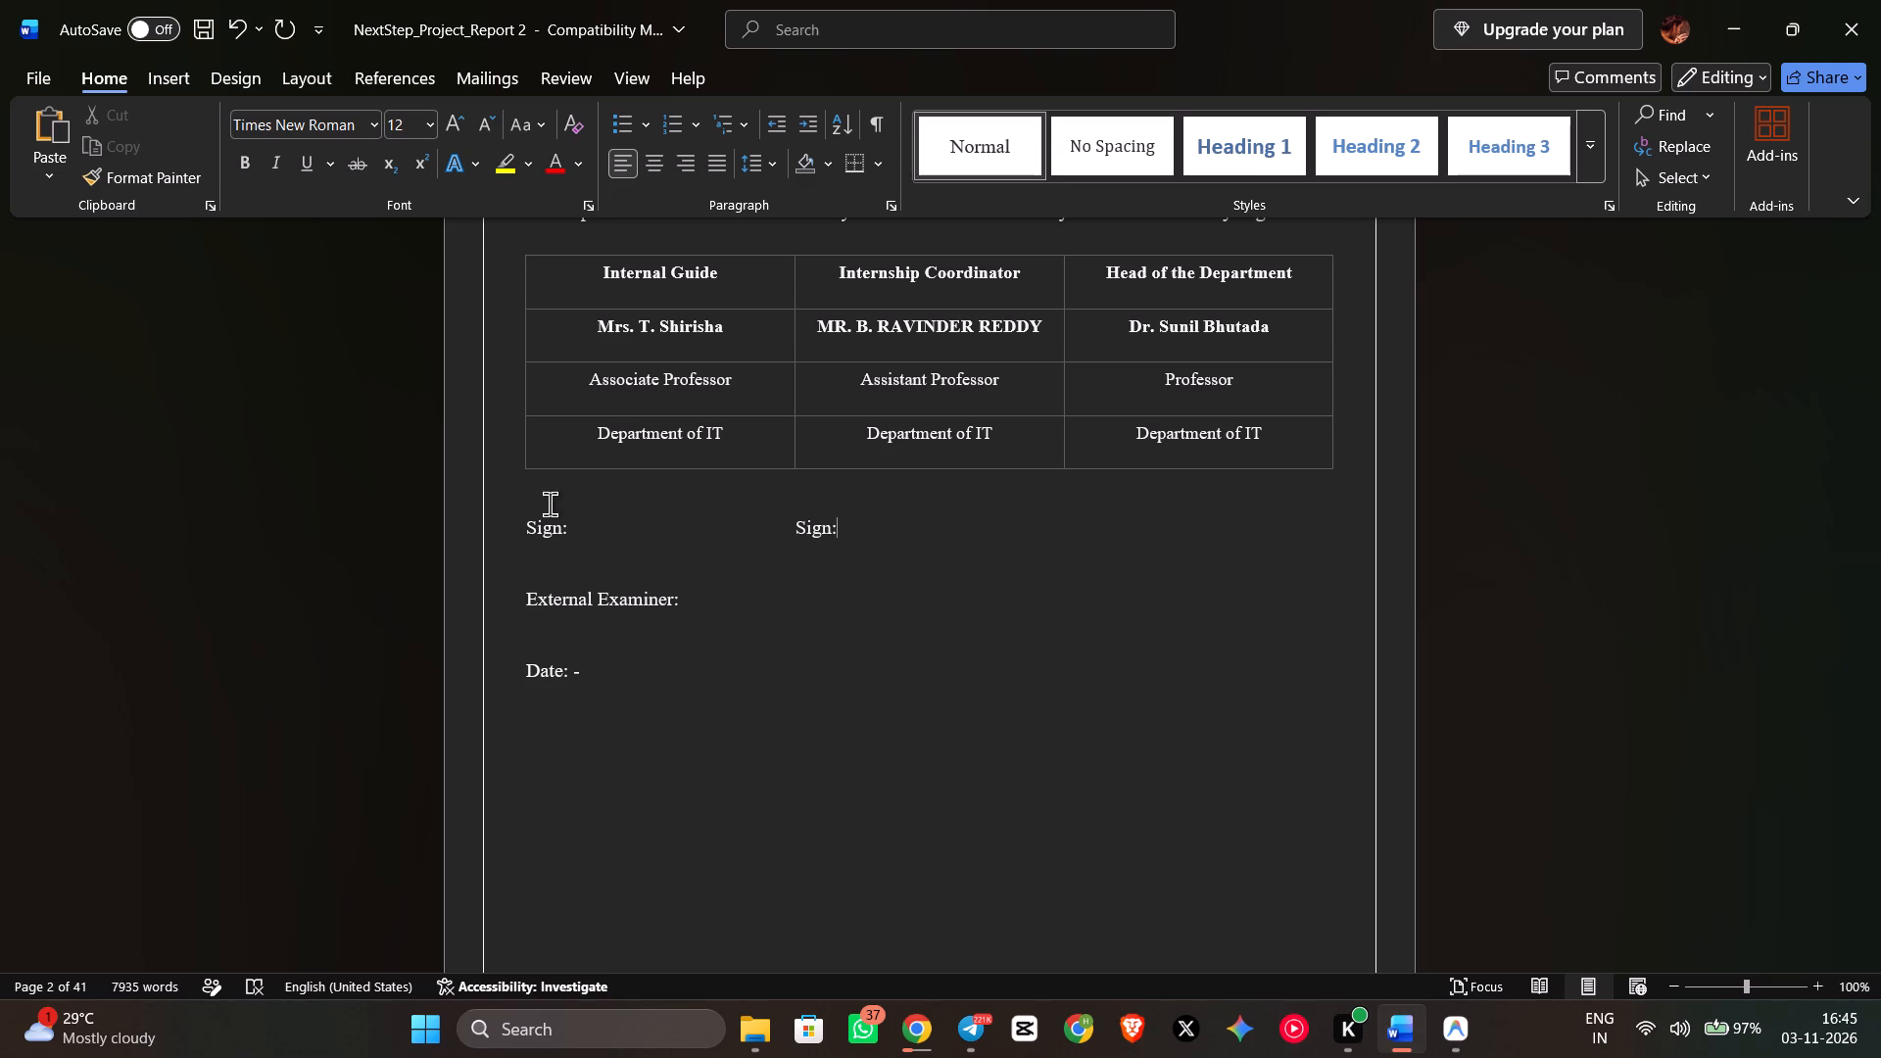
# Add a third "Sign:" on the same line, spaced to align with the Head of the Department column.
pyautogui.press('Tab')
pyautogui.press('Tab')
pyautogui.press('Tab')
pyautogui.press('Tab')
pyautogui.press('space')
pyautogui.press('space')
pyautogui.write('Sign:')
# Look through the report from the certificate page onward and examine the signatory table in Appendix-C.
pyautogui.scroll(-4, 599, 473)
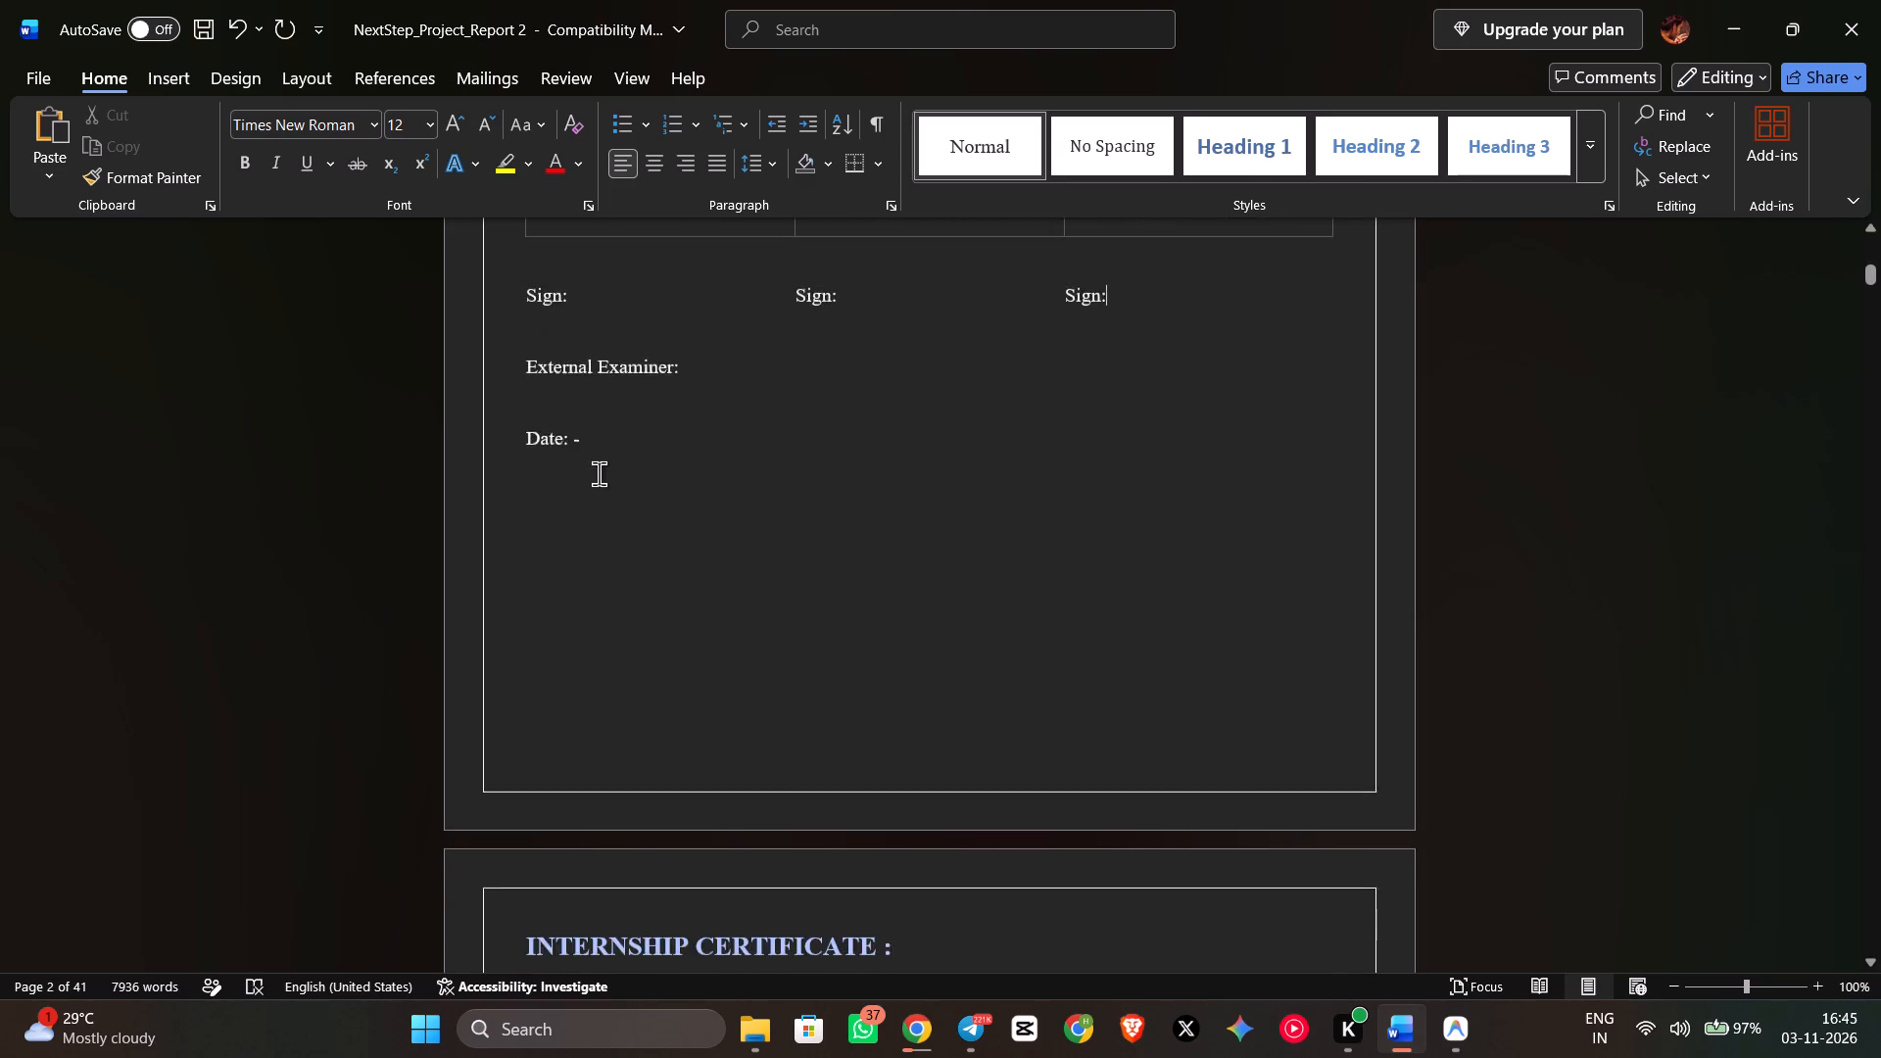
pyautogui.scroll(-18, 599, 473)
pyautogui.scroll(-10, 599, 473)
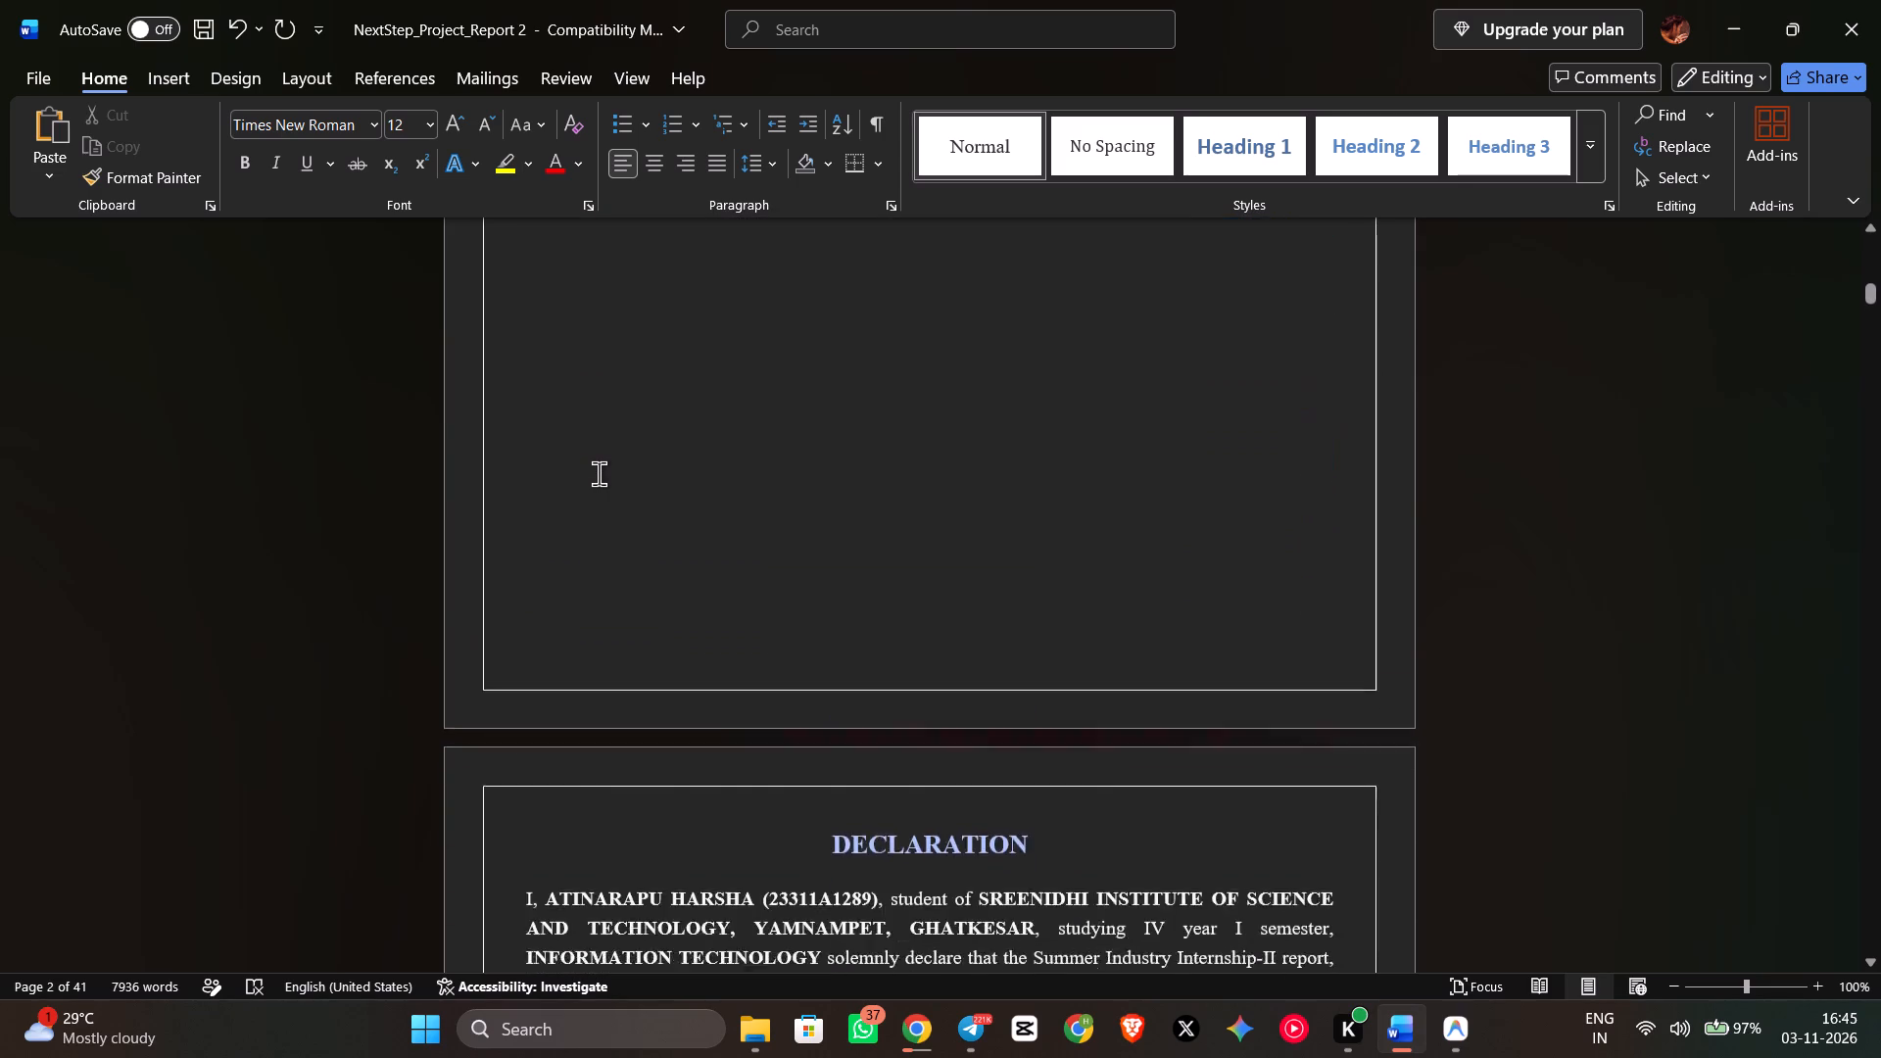
pyautogui.scroll(-17, 599, 473)
pyautogui.scroll(-10, 599, 473)
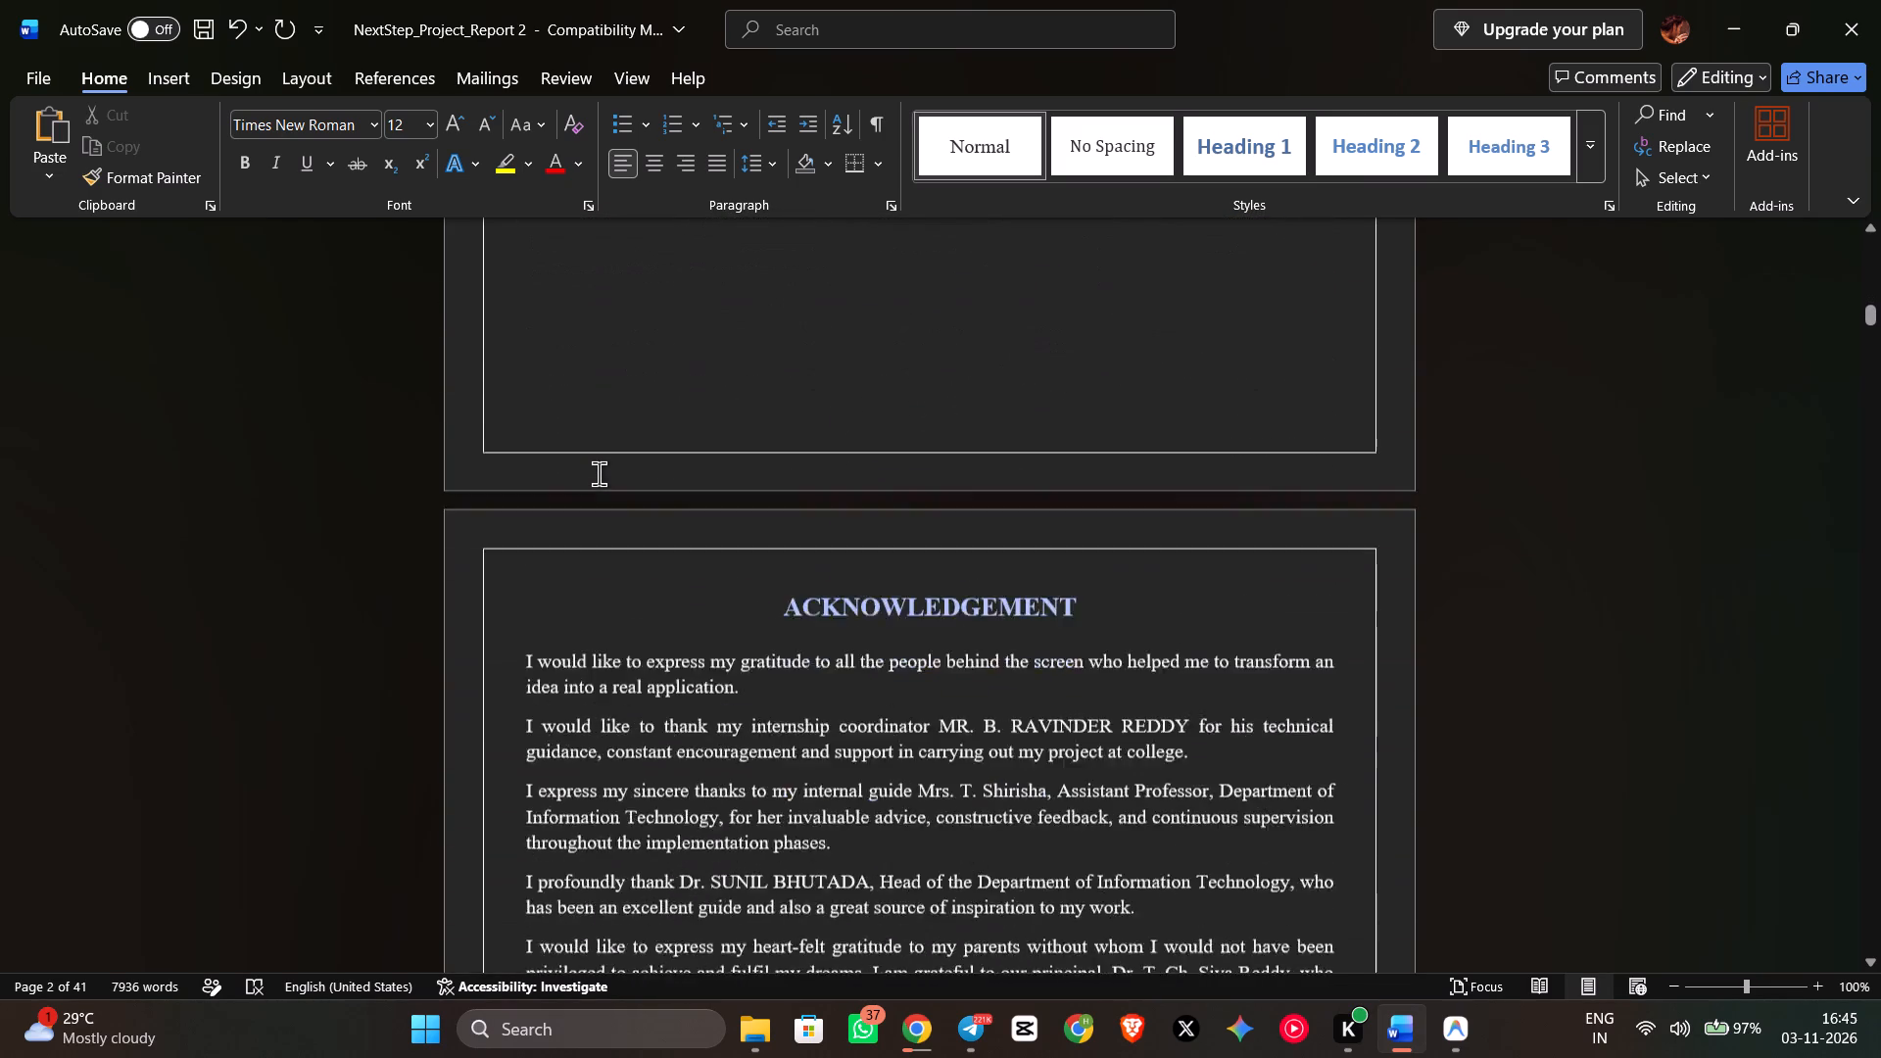
pyautogui.scroll(-6, 599, 473)
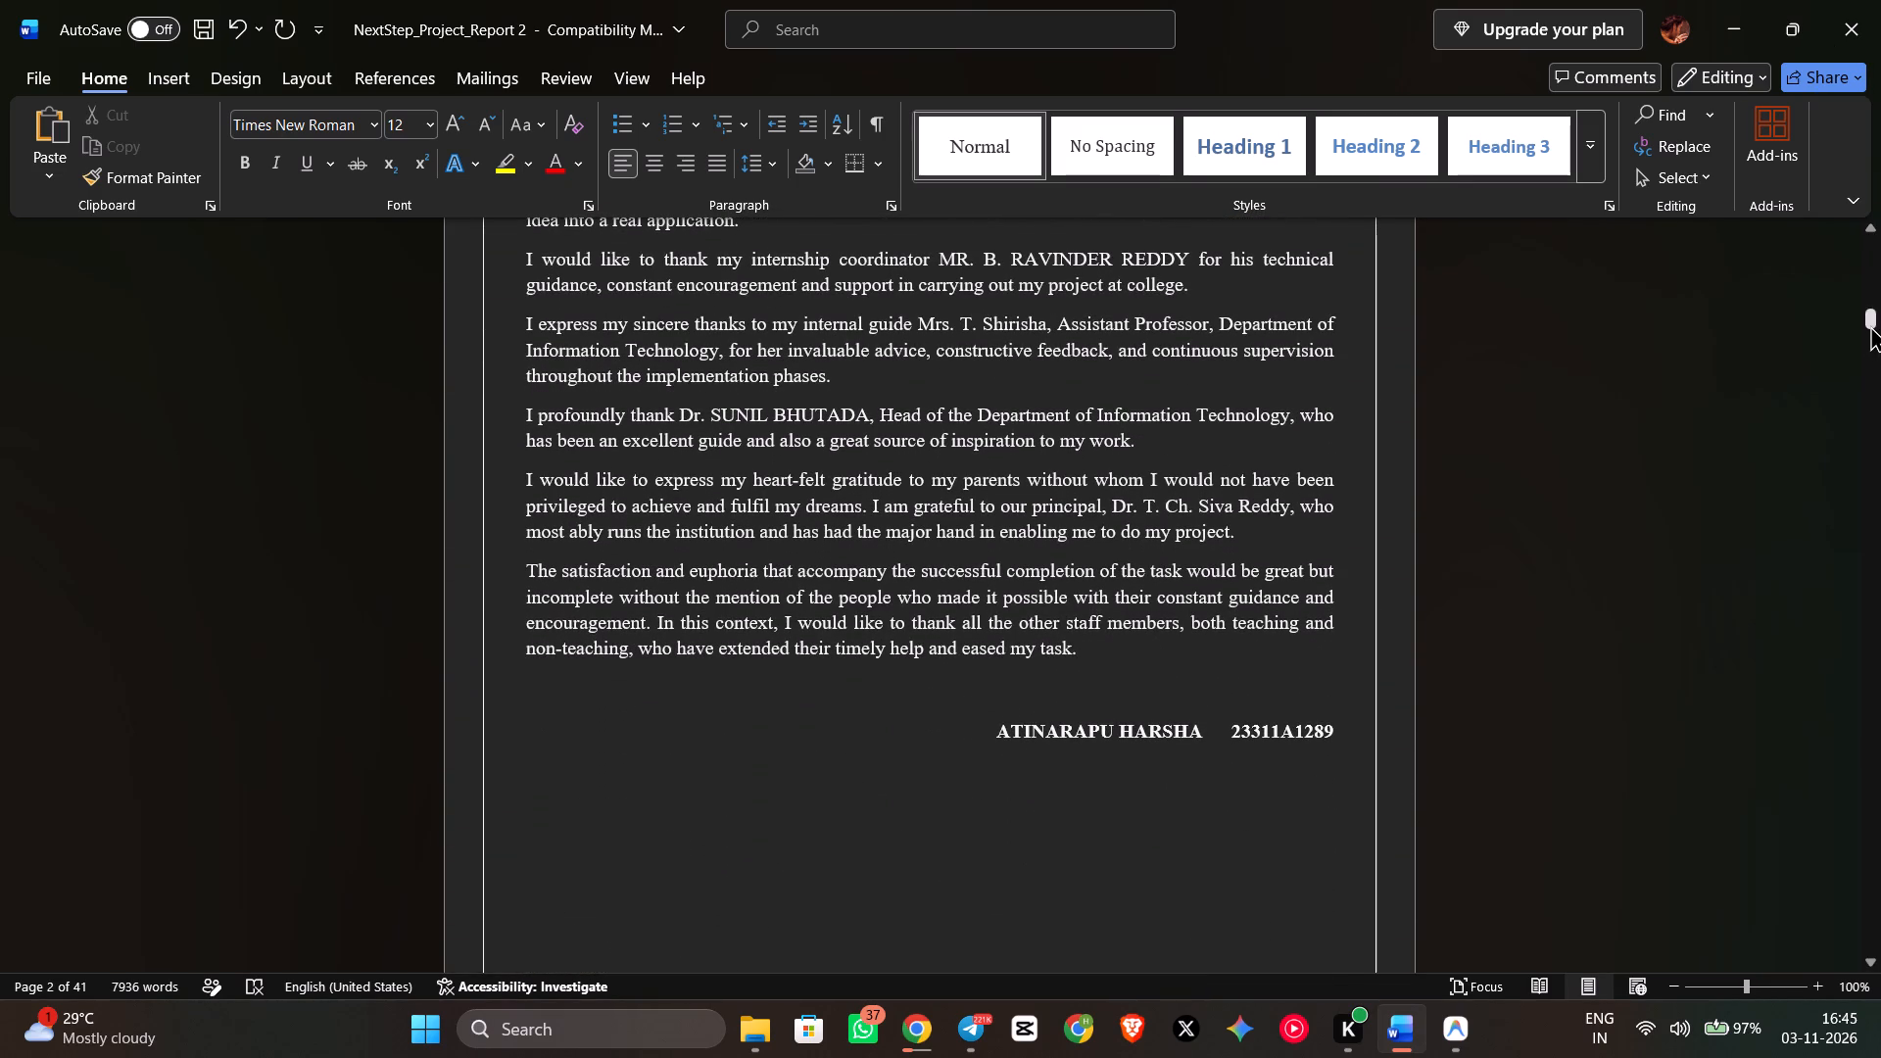
pyautogui.moveTo(1870, 325); pyautogui.dragTo(1880, 802)
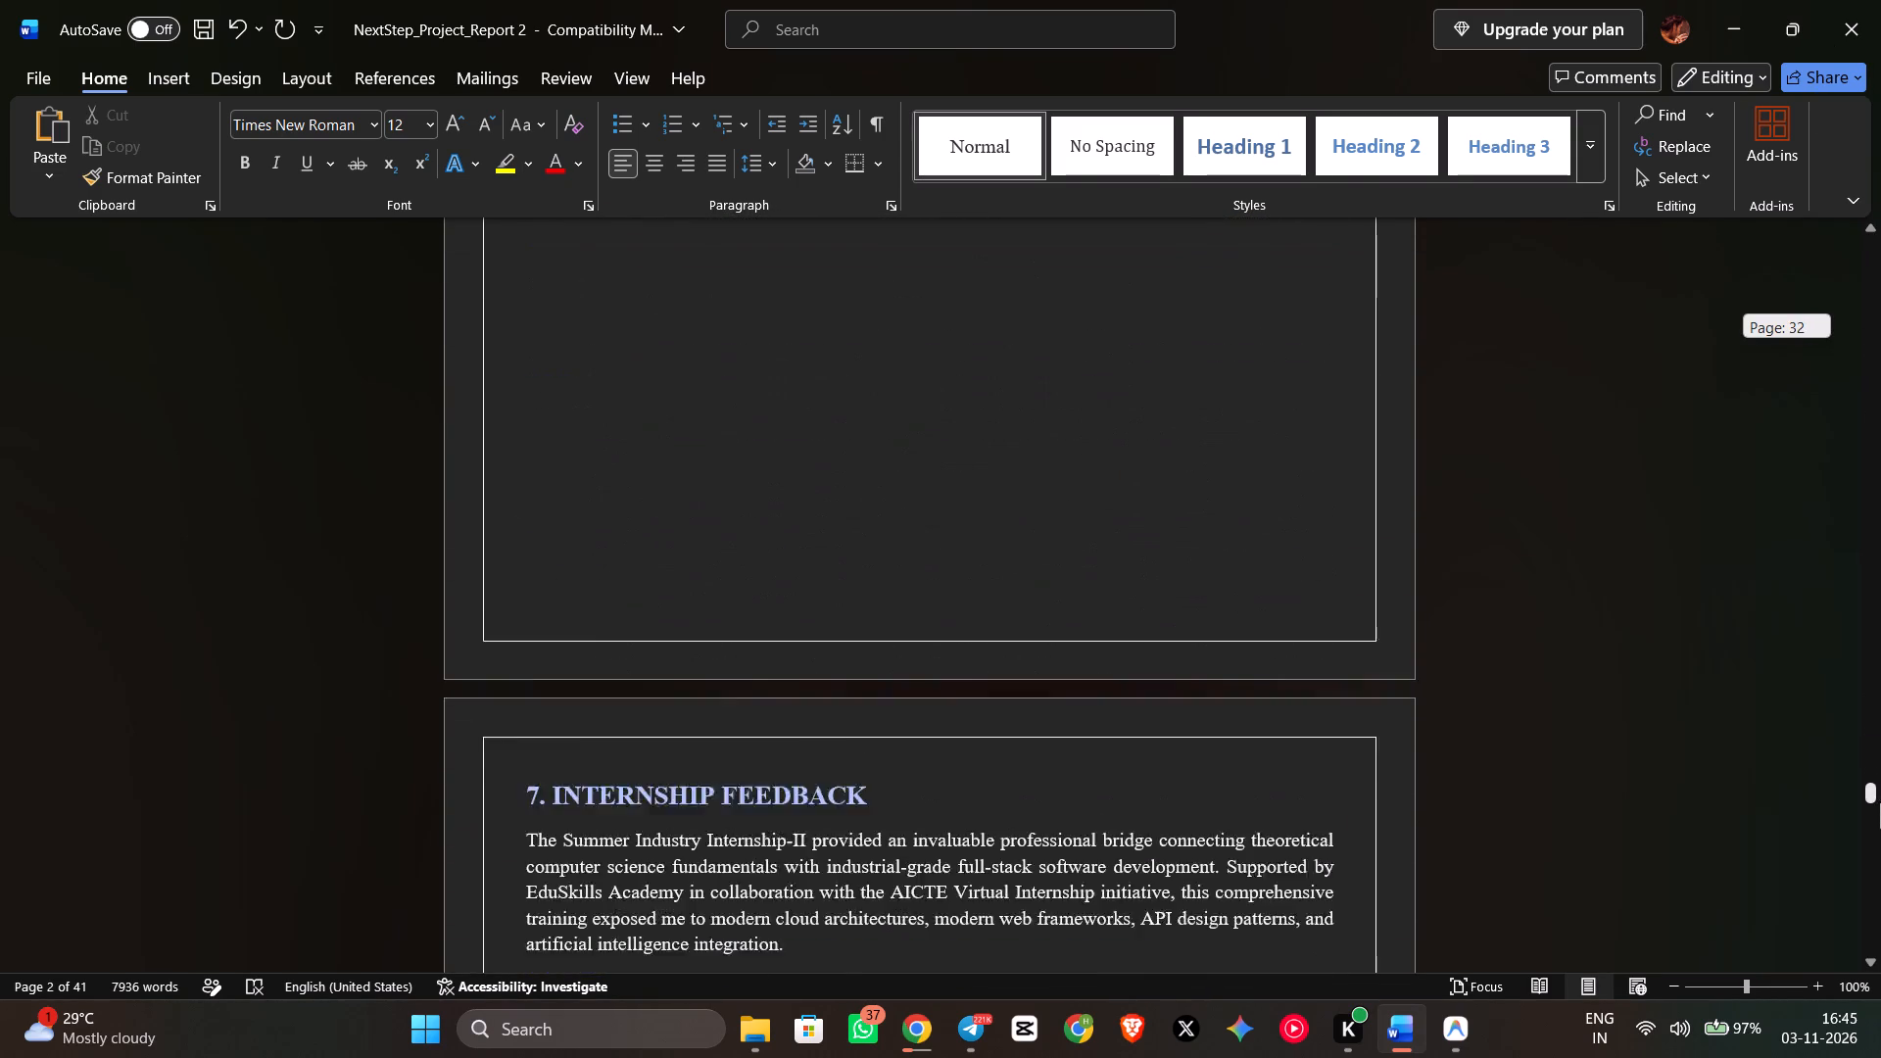
pyautogui.moveTo(1880, 802); pyautogui.dragTo(1880, 862)
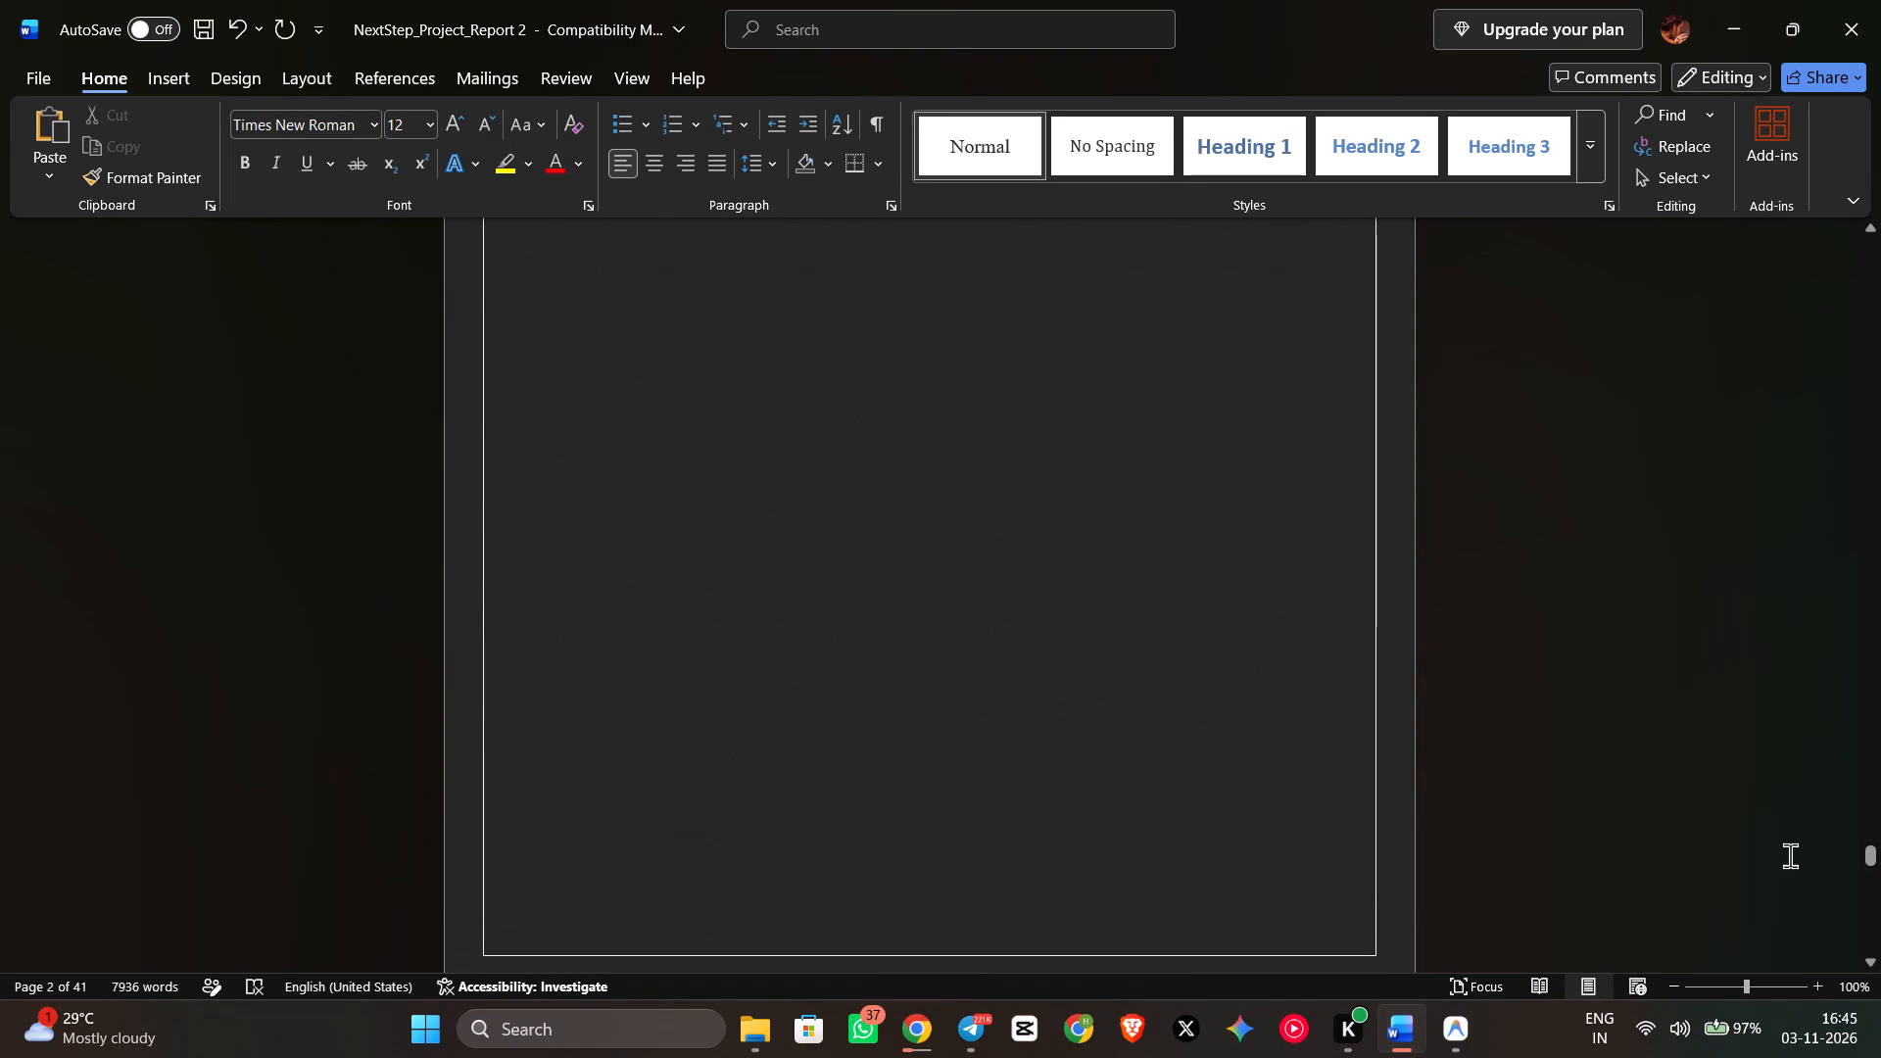
pyautogui.scroll(-13, 1543, 753)
pyautogui.scroll(-20, 1514, 629)
pyautogui.scroll(-2, 1514, 629)
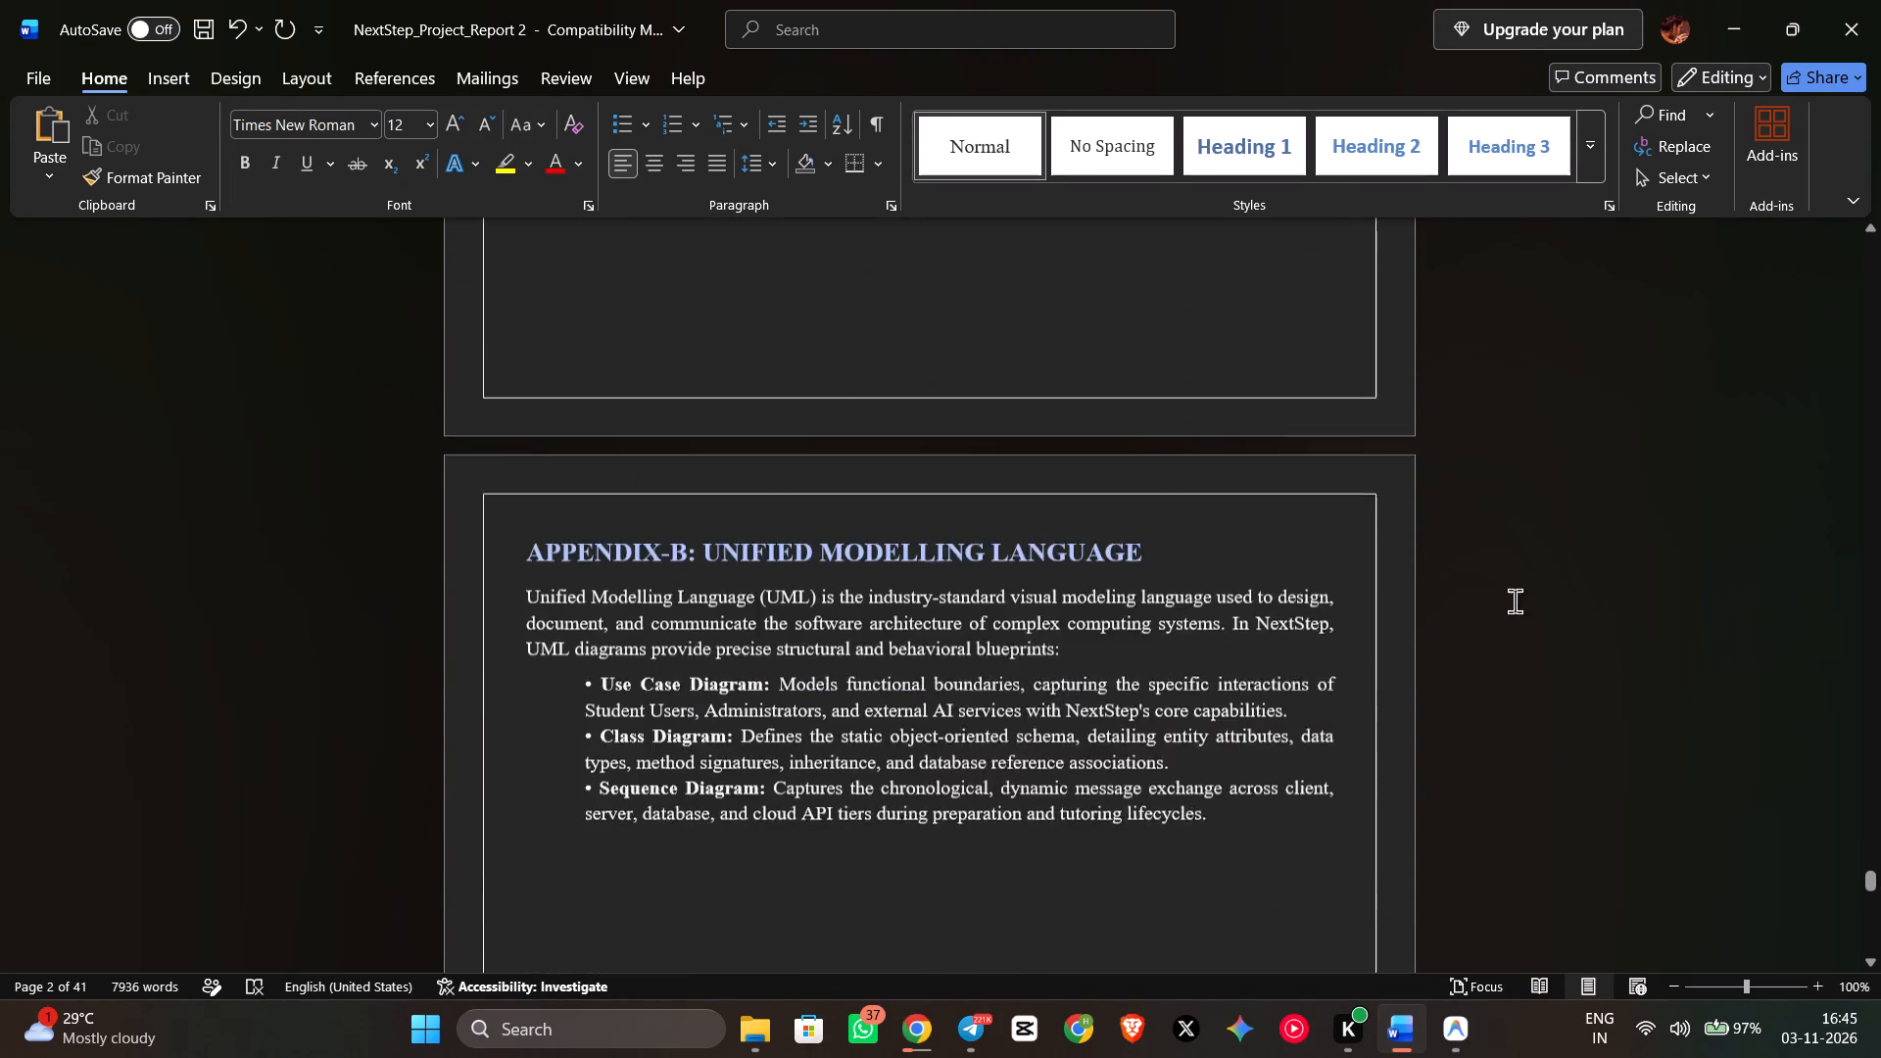
pyautogui.scroll(-15, 1515, 601)
pyautogui.scroll(-14, 1535, 590)
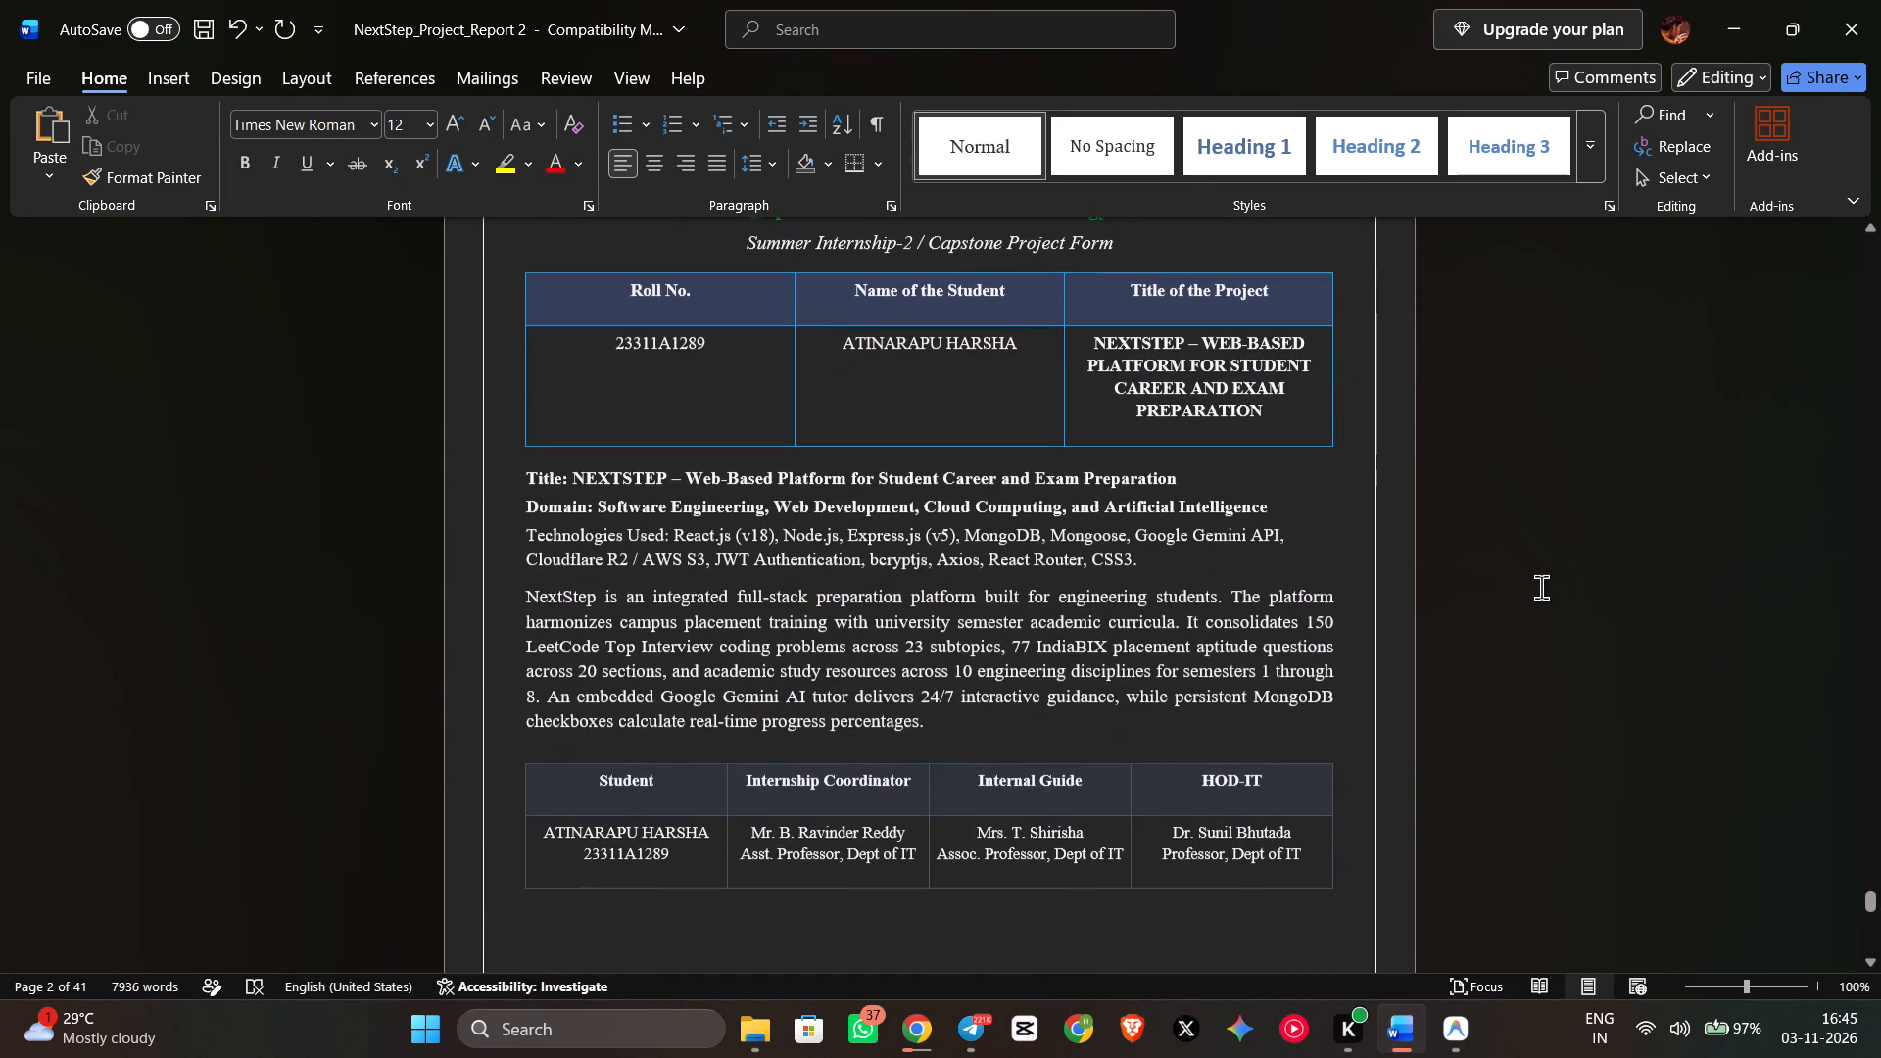
pyautogui.scroll(-5, 1541, 587)
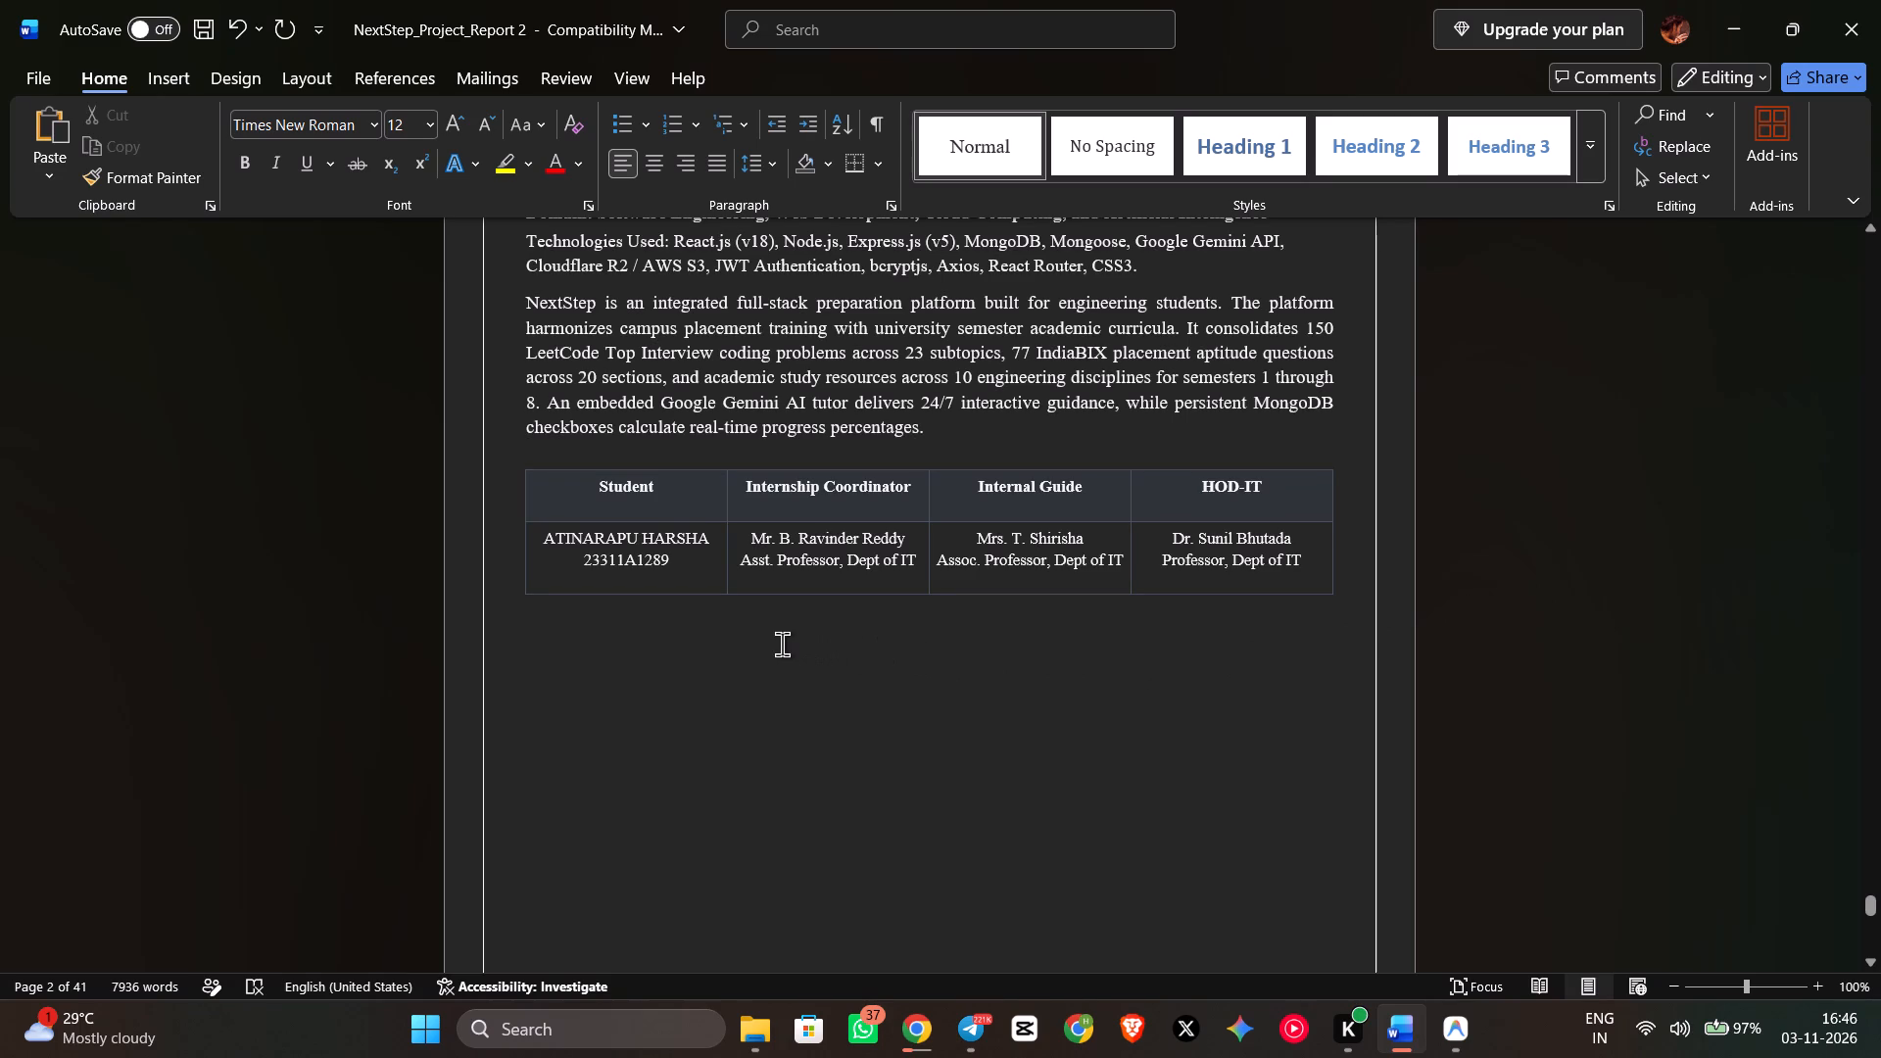
pyautogui.scroll(1, 782, 644)
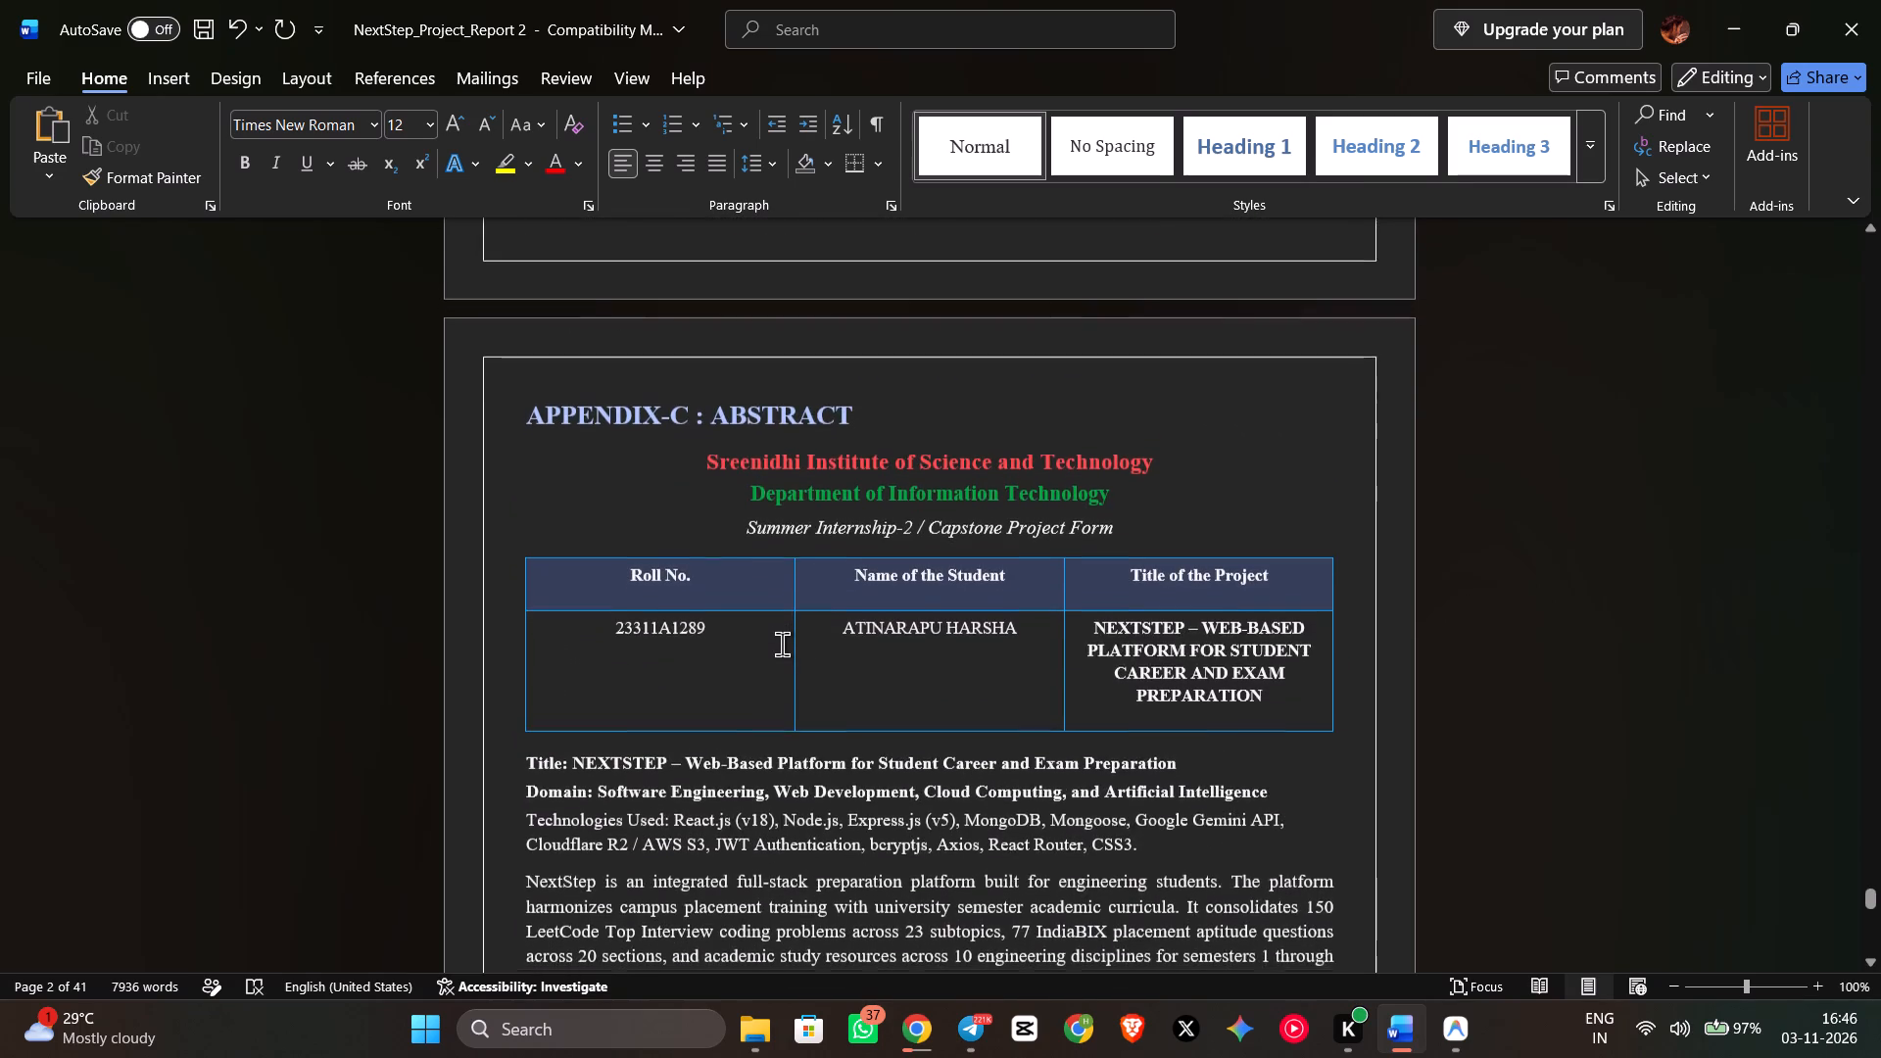
pyautogui.scroll(1, 782, 644)
pyautogui.scroll(-1, 782, 644)
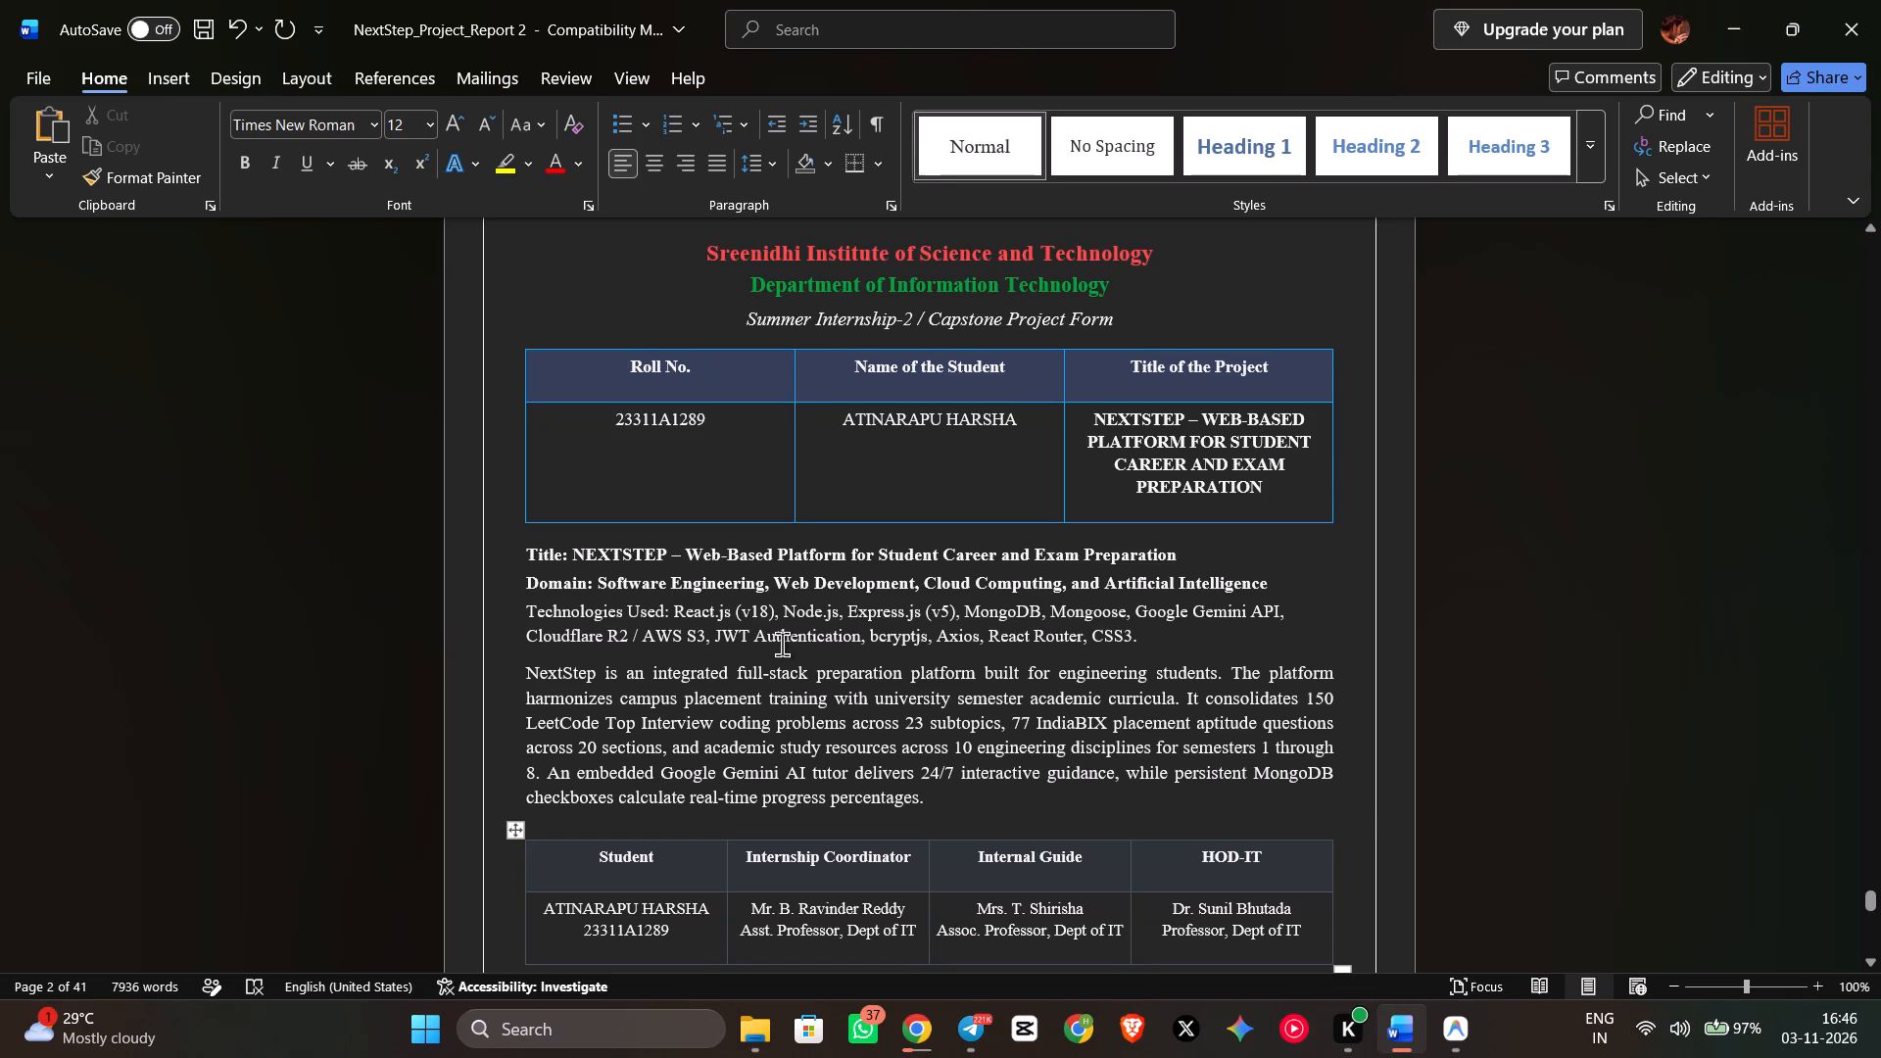
pyautogui.scroll(-2, 854, 634)
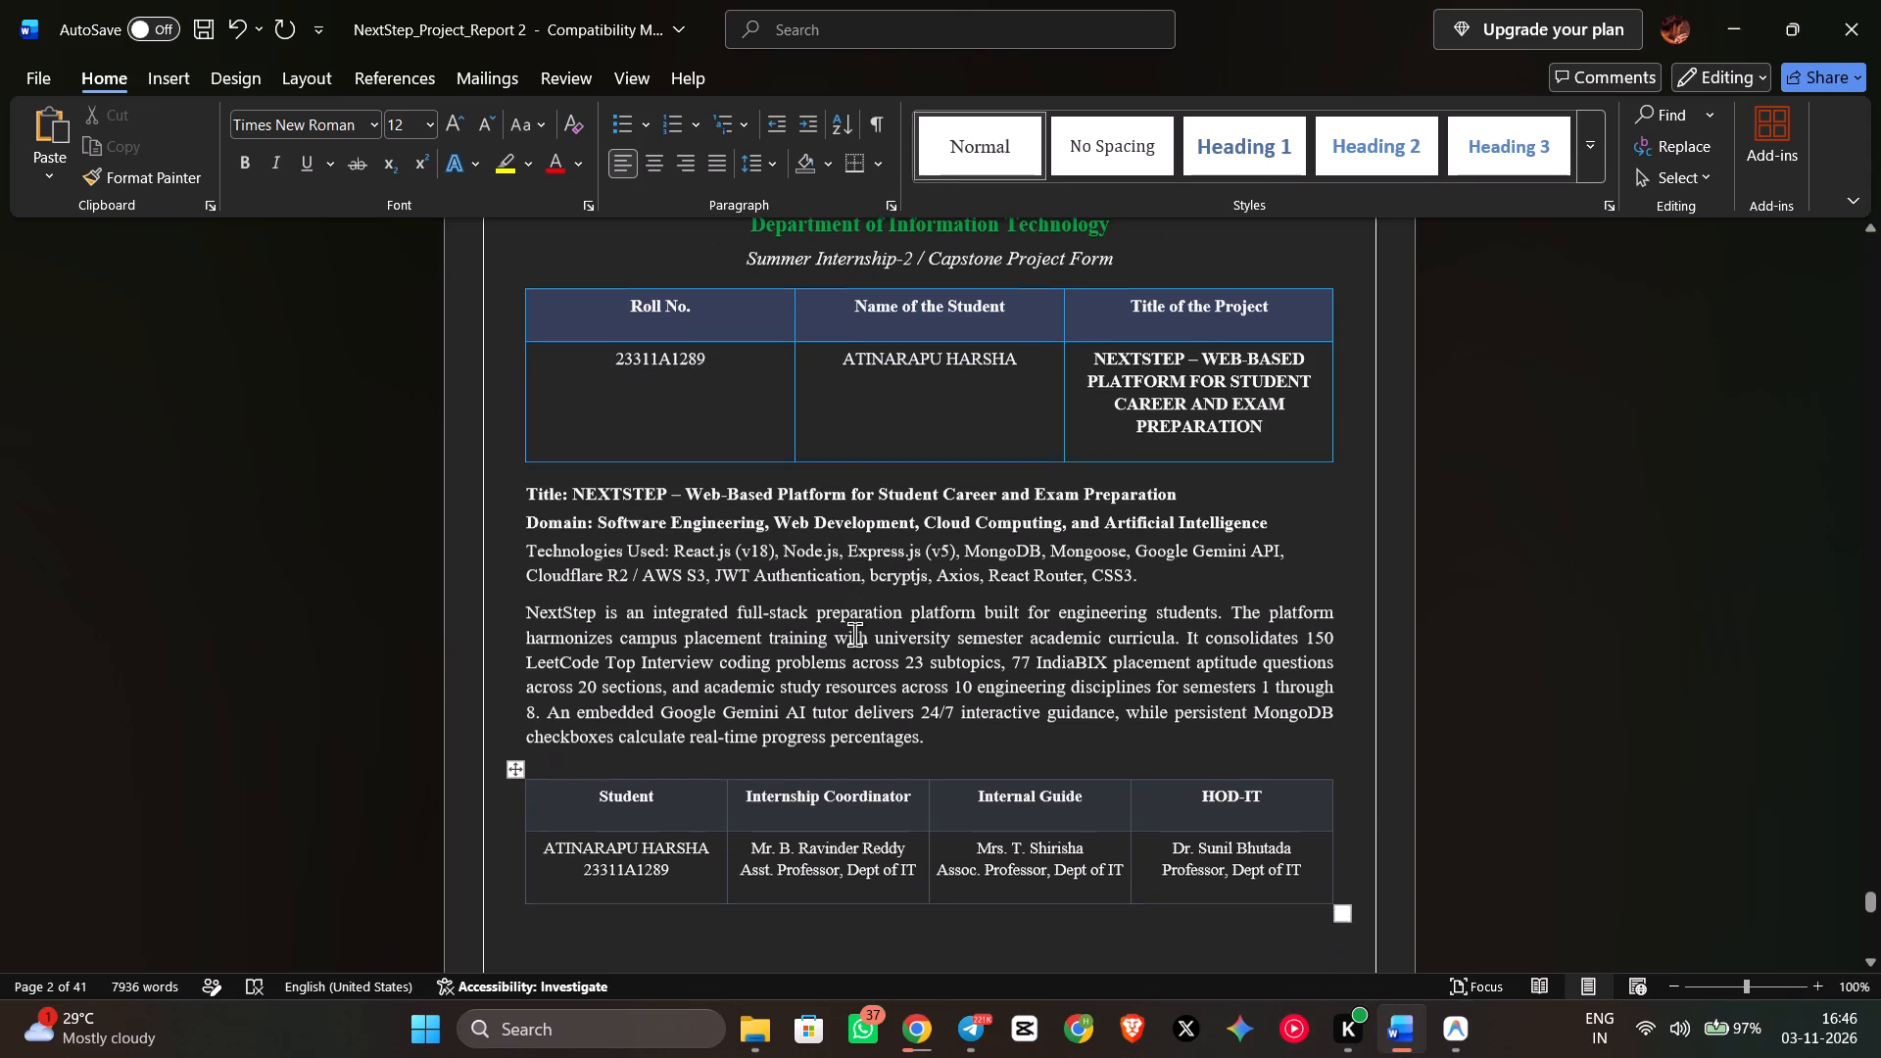
pyautogui.scroll(-2, 854, 634)
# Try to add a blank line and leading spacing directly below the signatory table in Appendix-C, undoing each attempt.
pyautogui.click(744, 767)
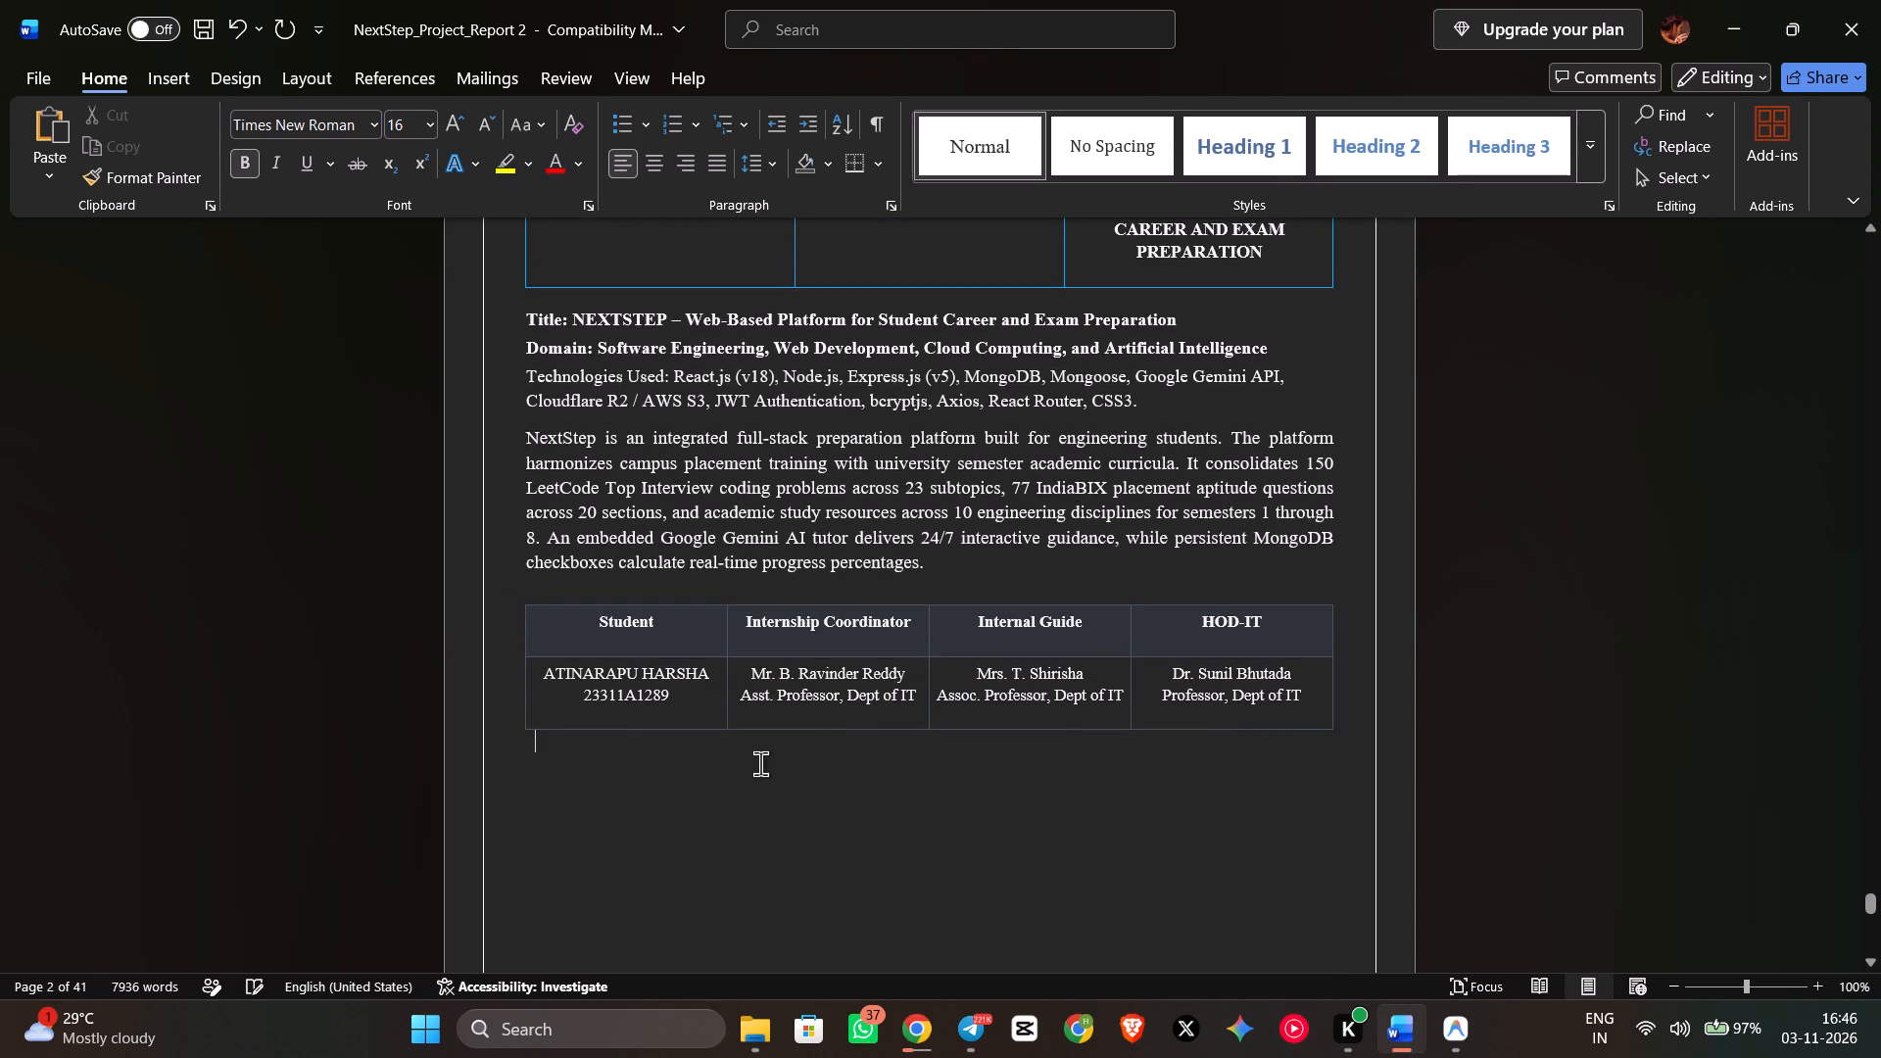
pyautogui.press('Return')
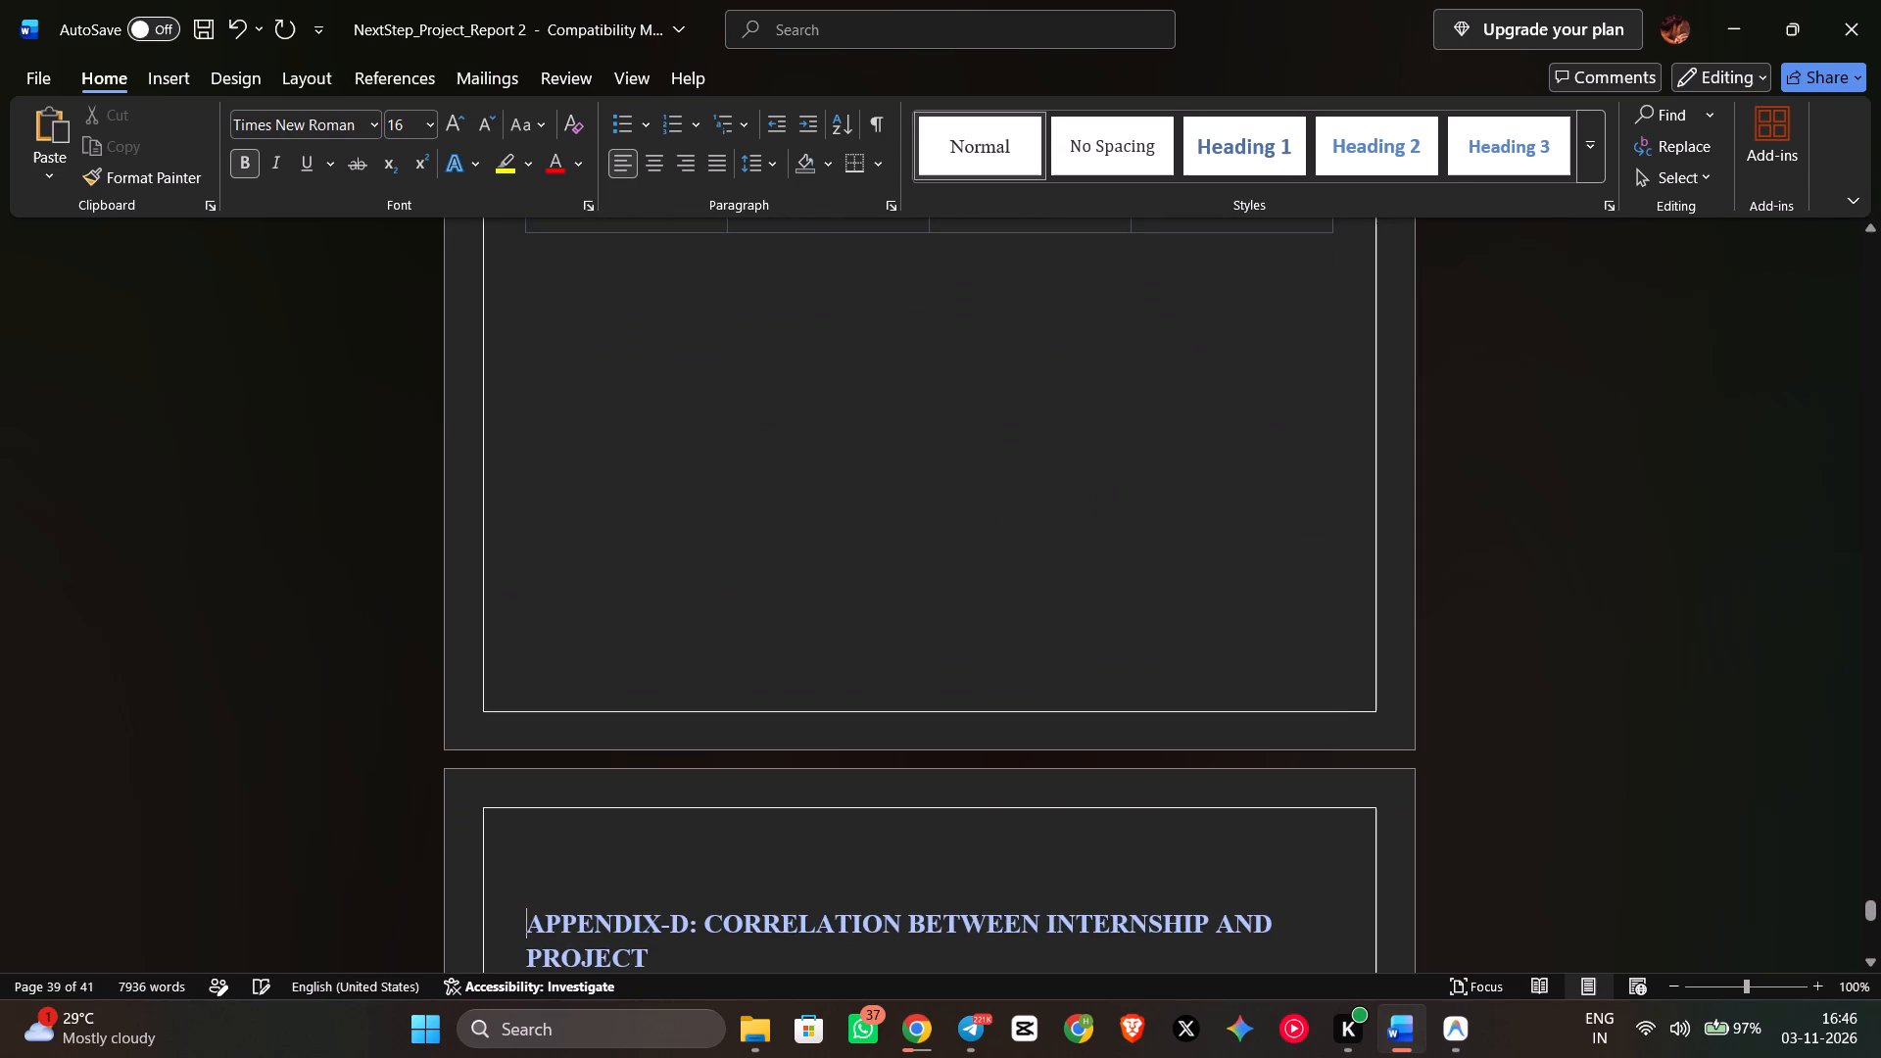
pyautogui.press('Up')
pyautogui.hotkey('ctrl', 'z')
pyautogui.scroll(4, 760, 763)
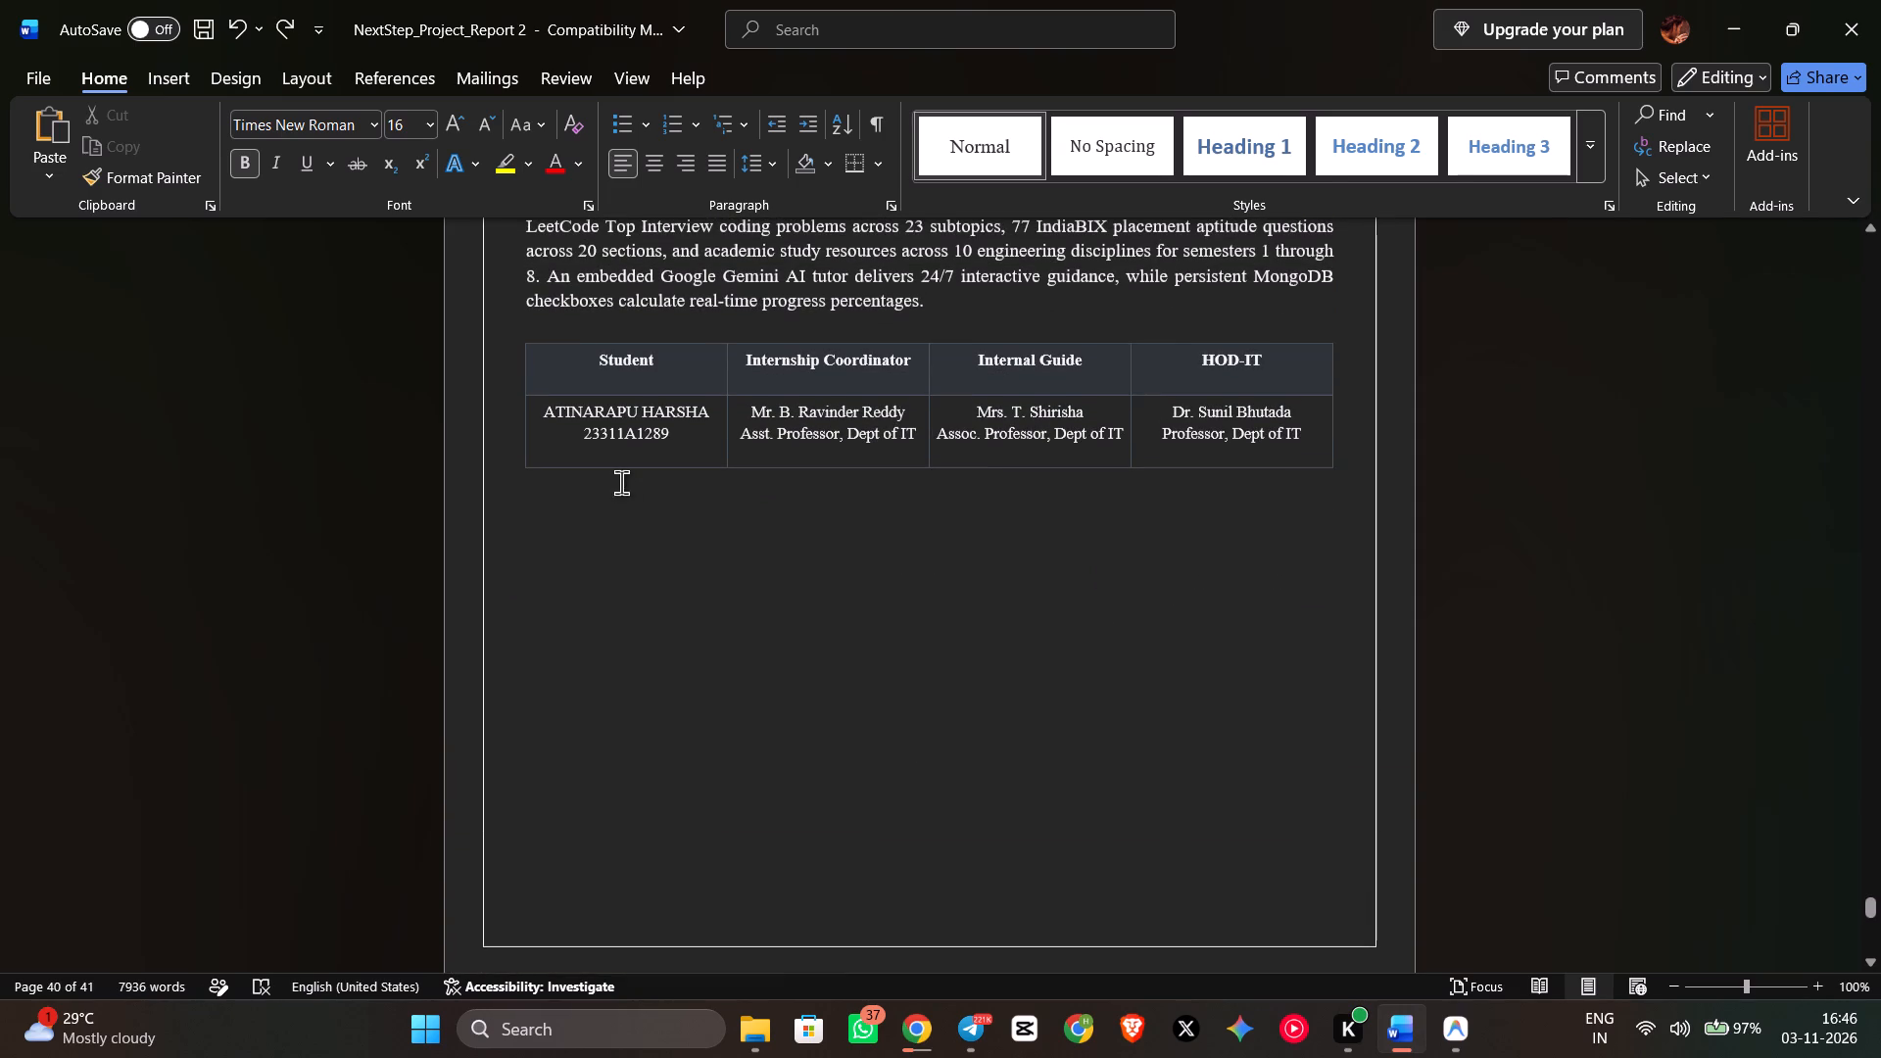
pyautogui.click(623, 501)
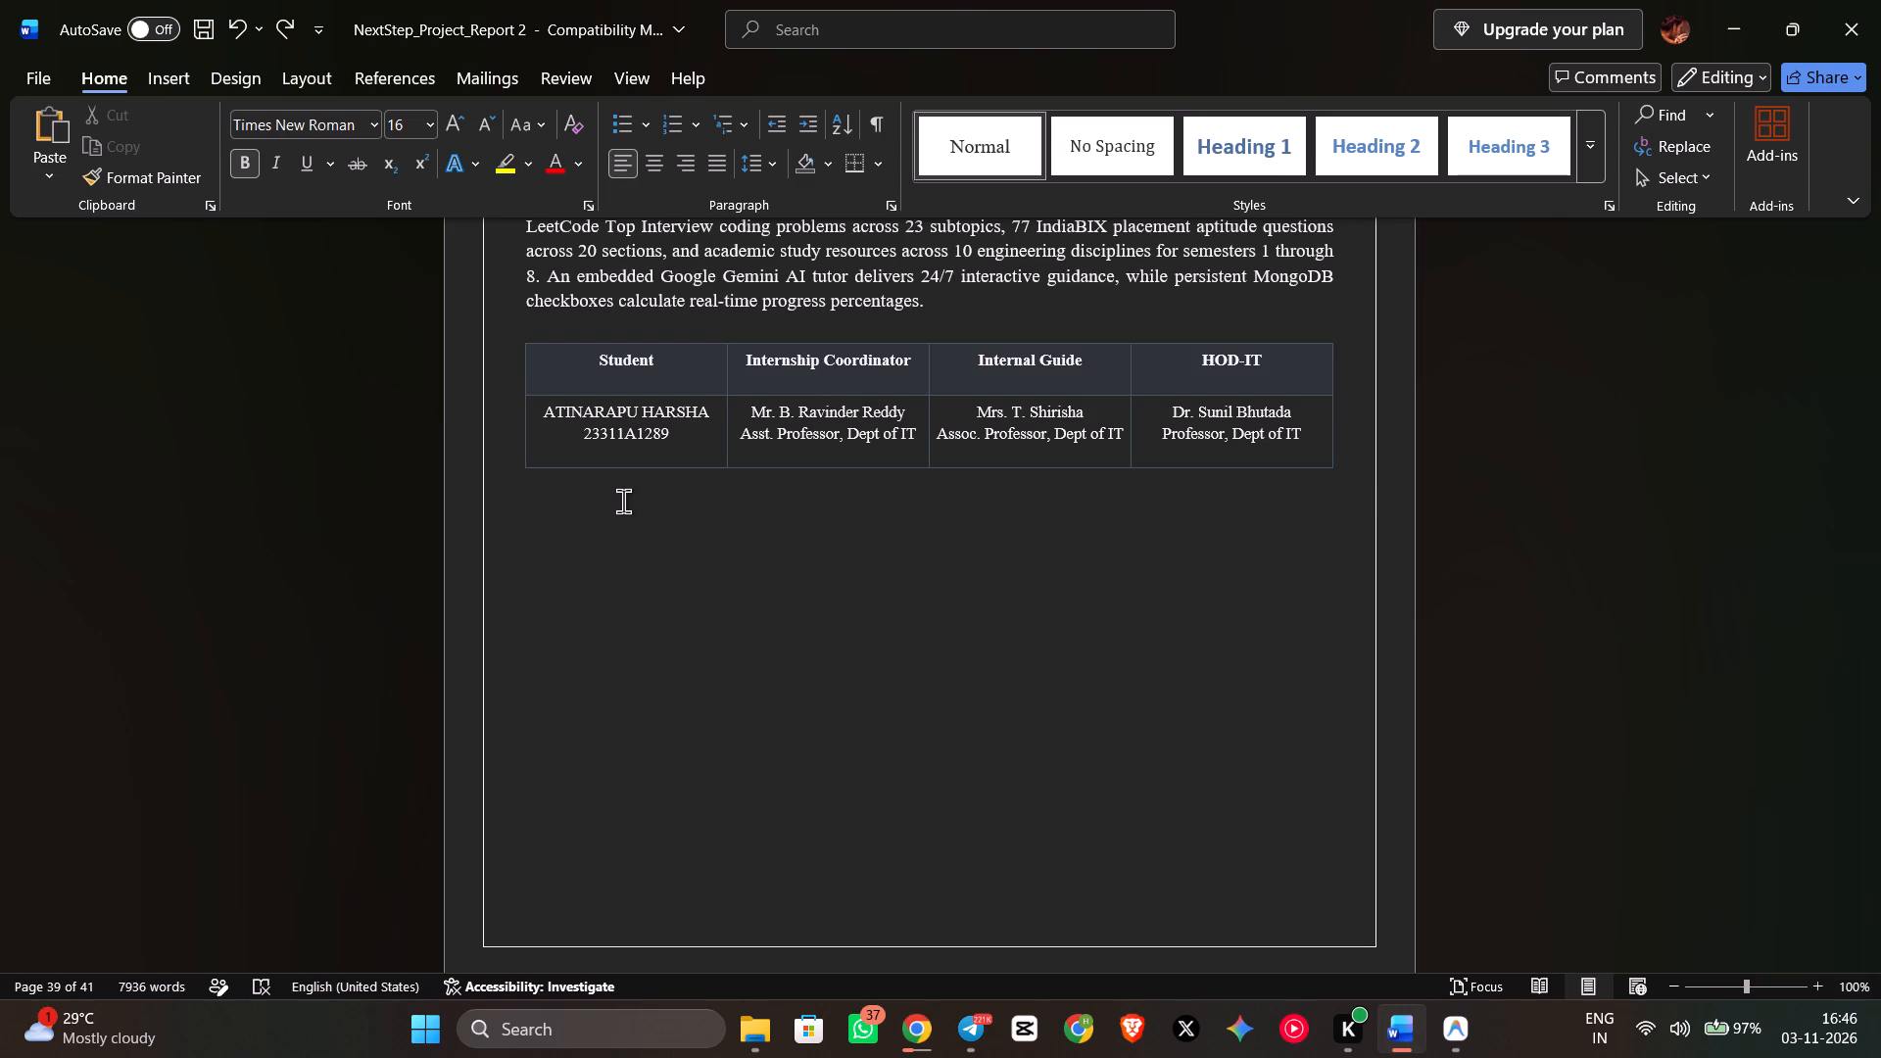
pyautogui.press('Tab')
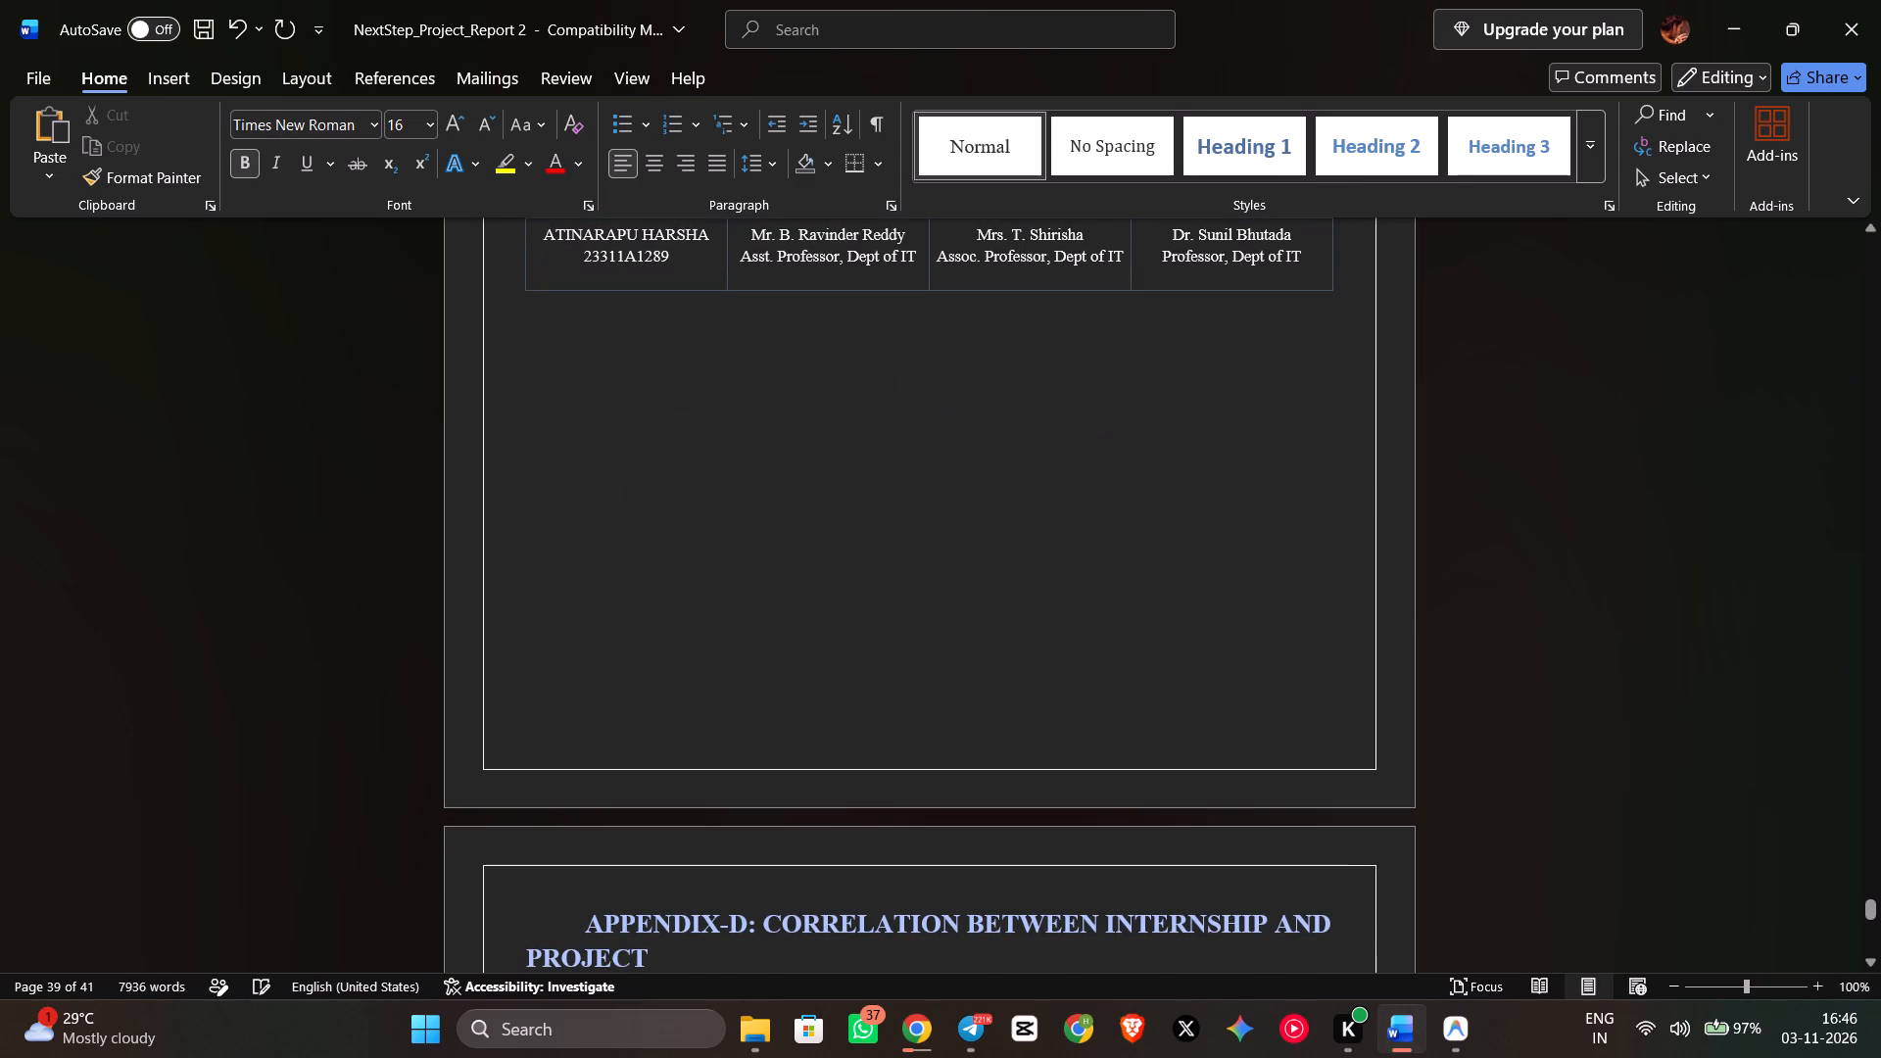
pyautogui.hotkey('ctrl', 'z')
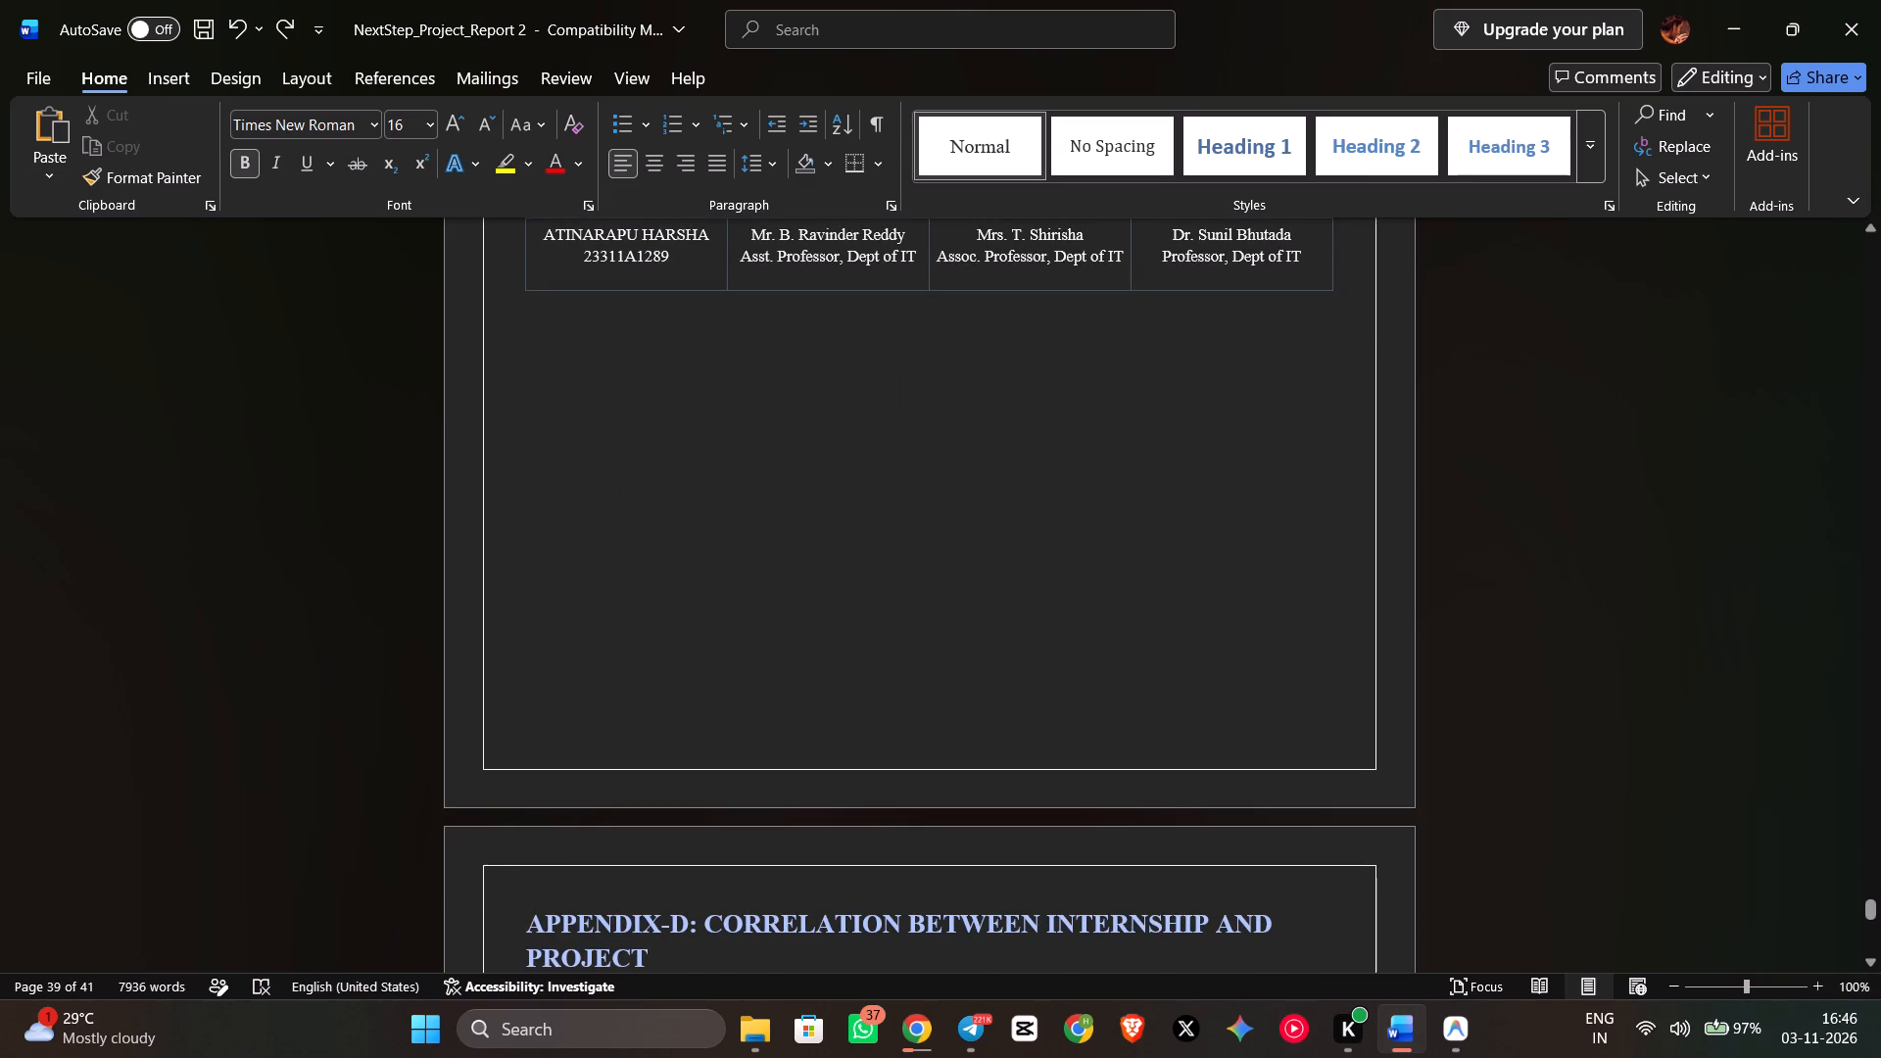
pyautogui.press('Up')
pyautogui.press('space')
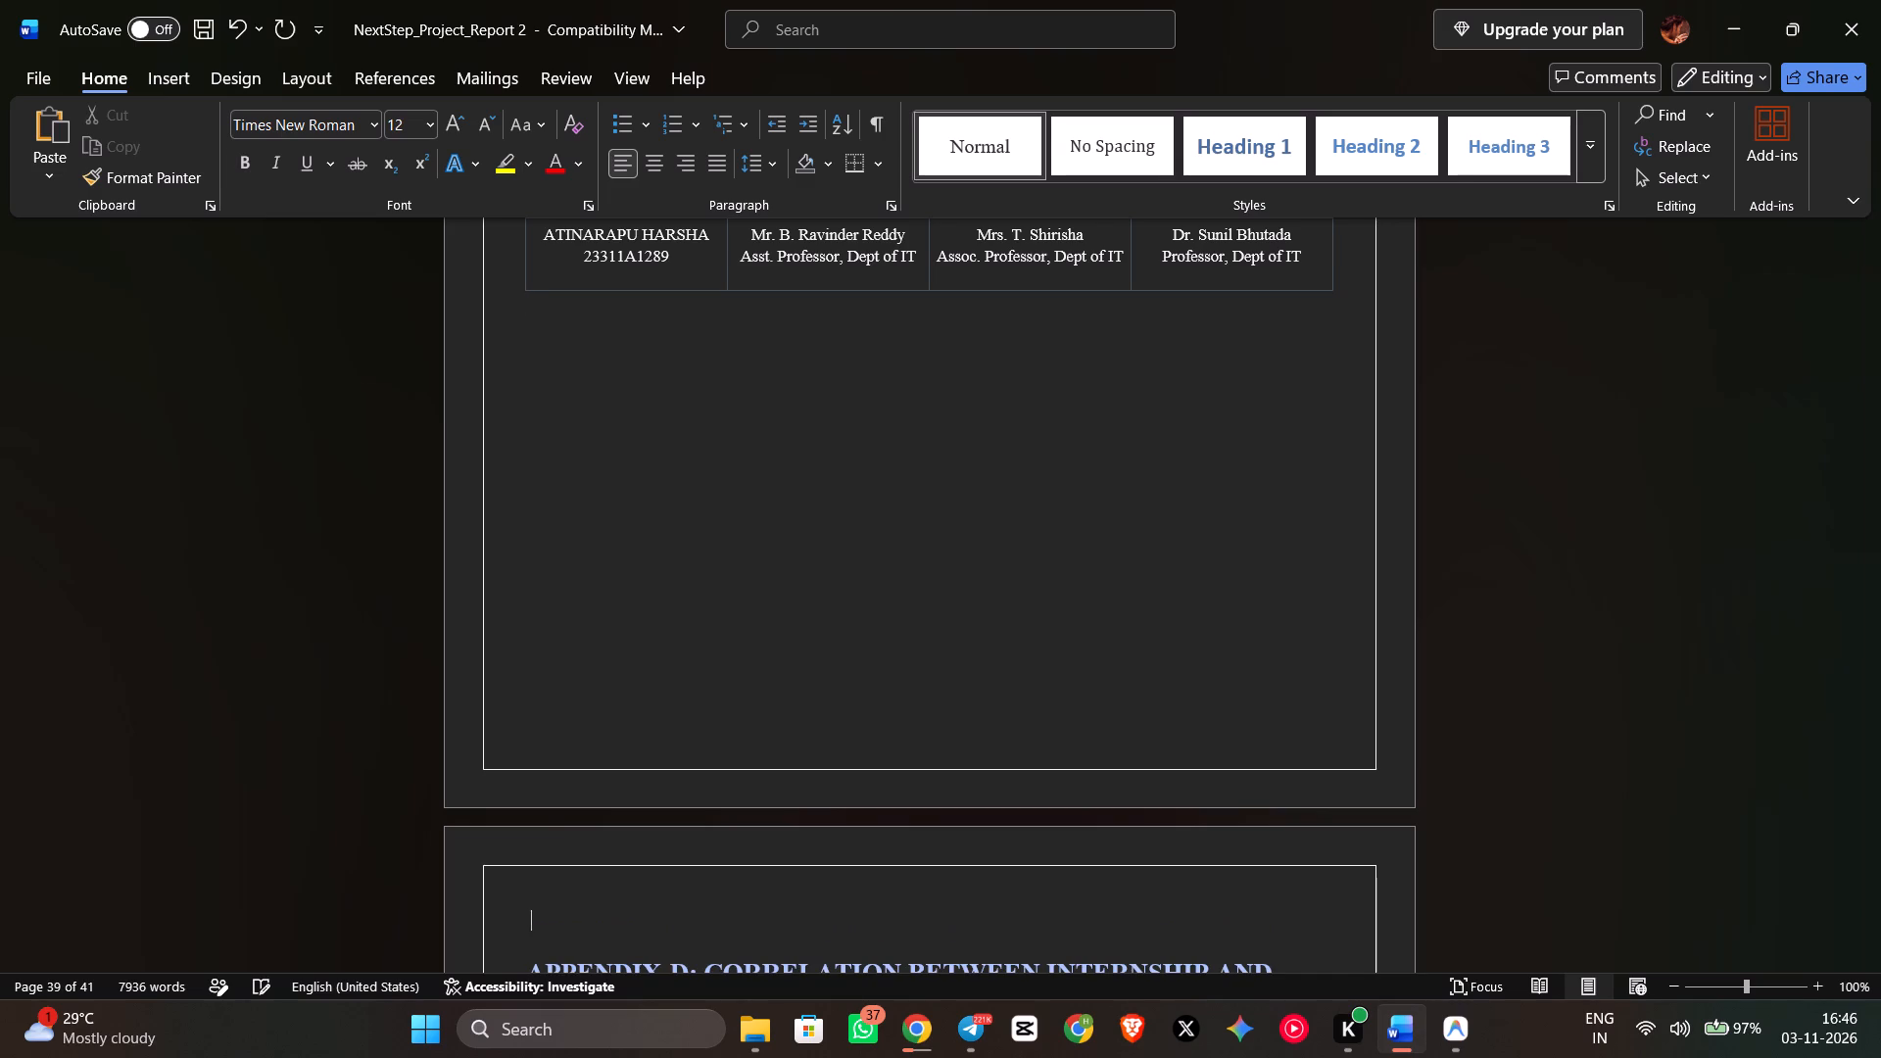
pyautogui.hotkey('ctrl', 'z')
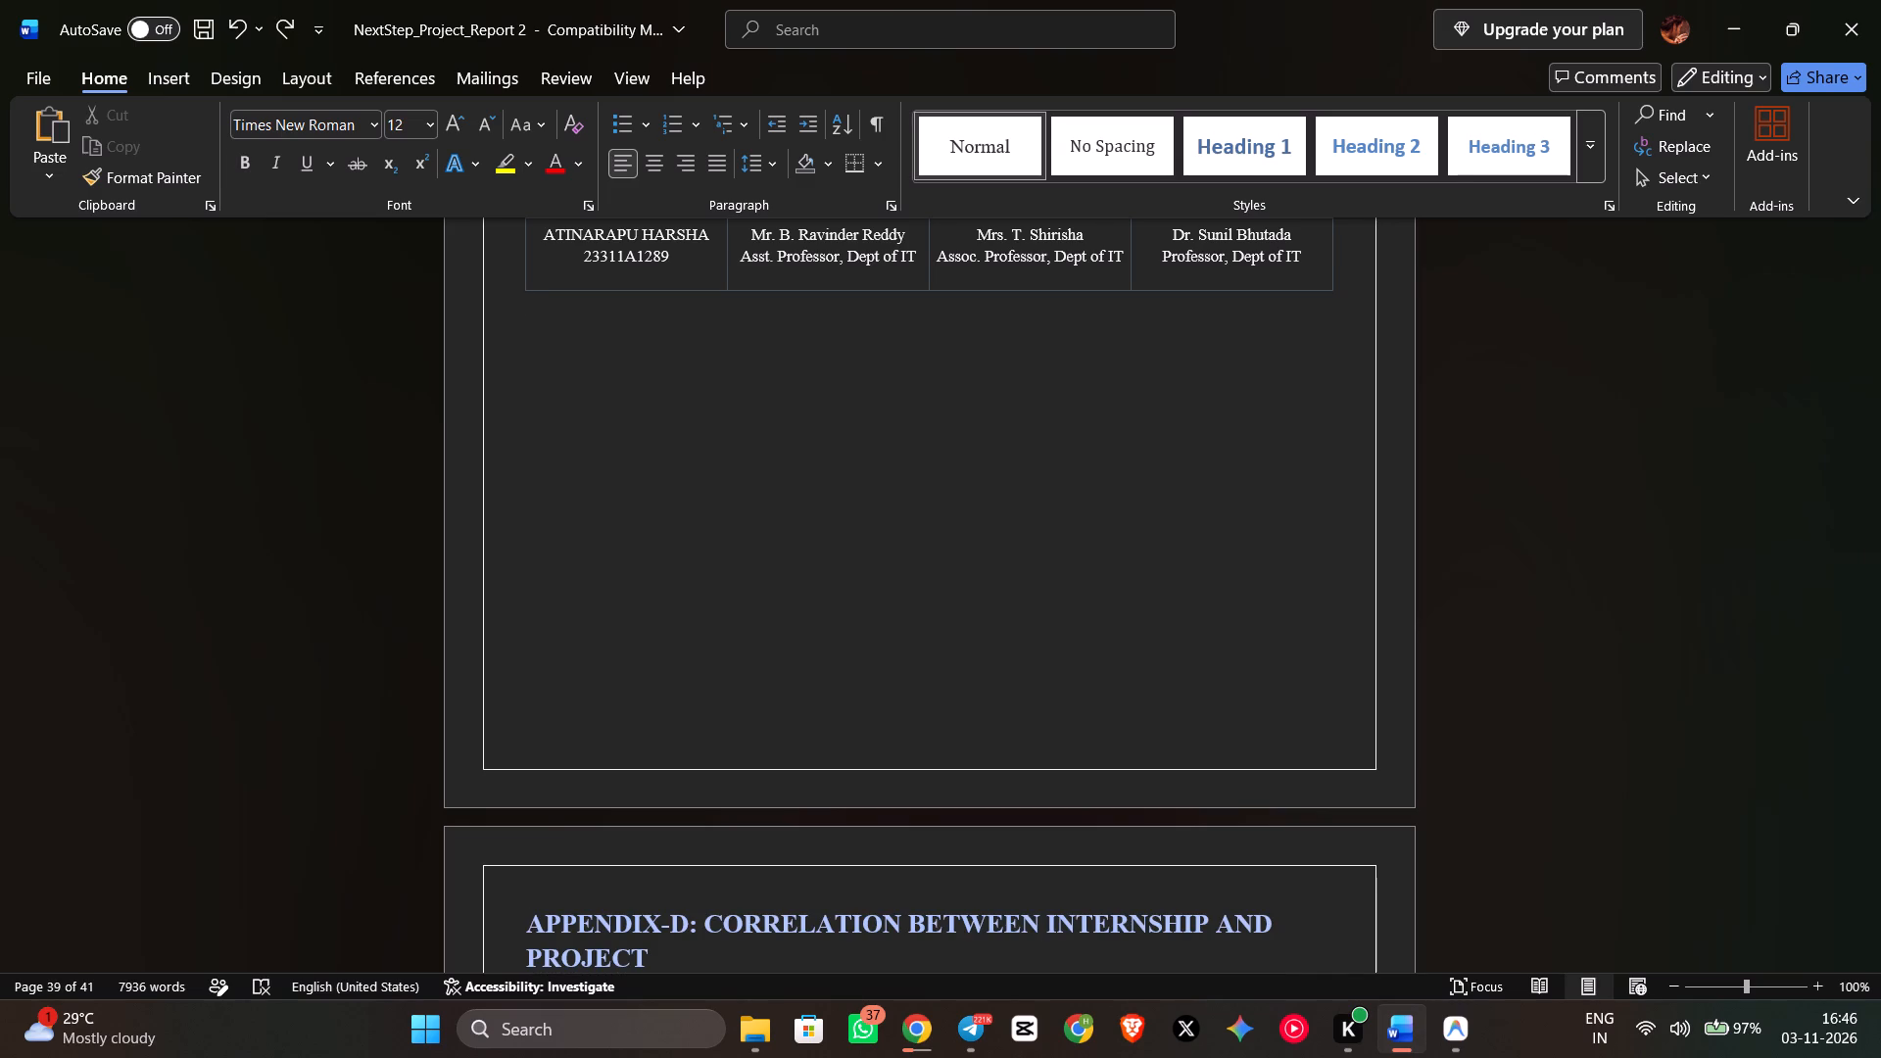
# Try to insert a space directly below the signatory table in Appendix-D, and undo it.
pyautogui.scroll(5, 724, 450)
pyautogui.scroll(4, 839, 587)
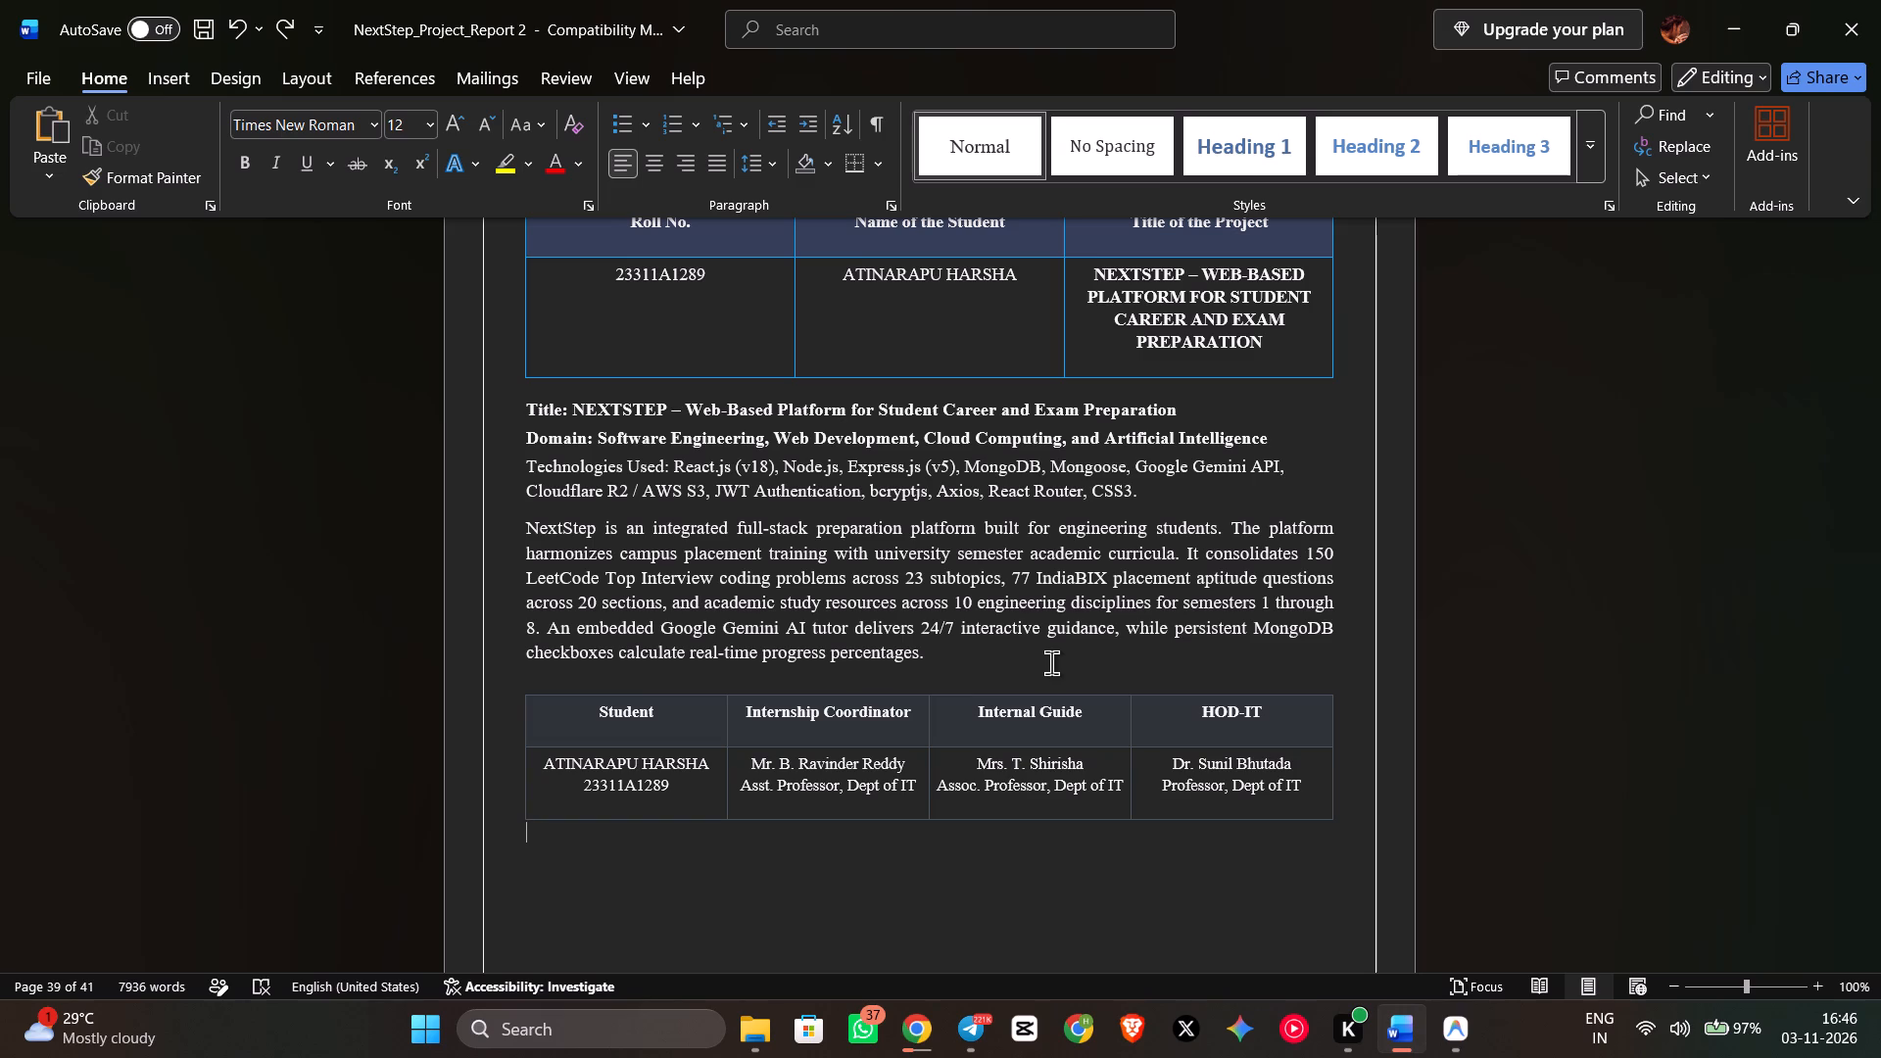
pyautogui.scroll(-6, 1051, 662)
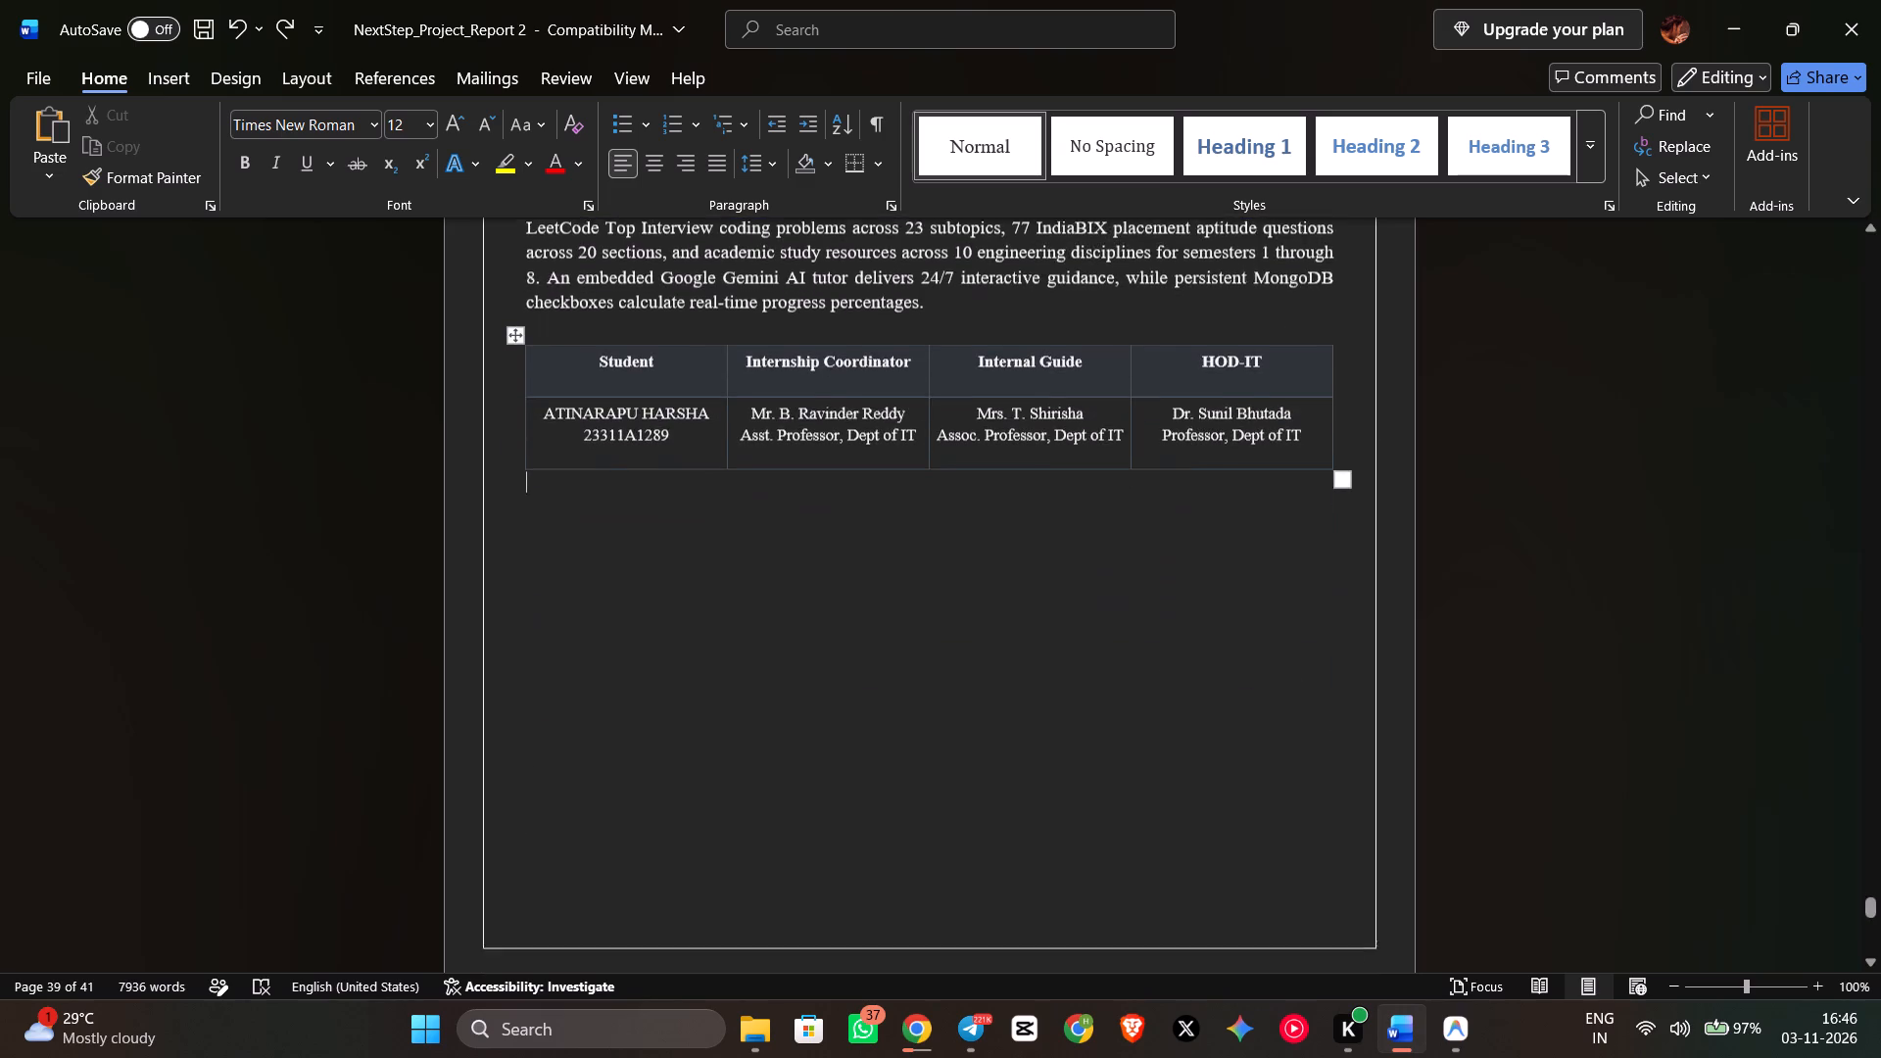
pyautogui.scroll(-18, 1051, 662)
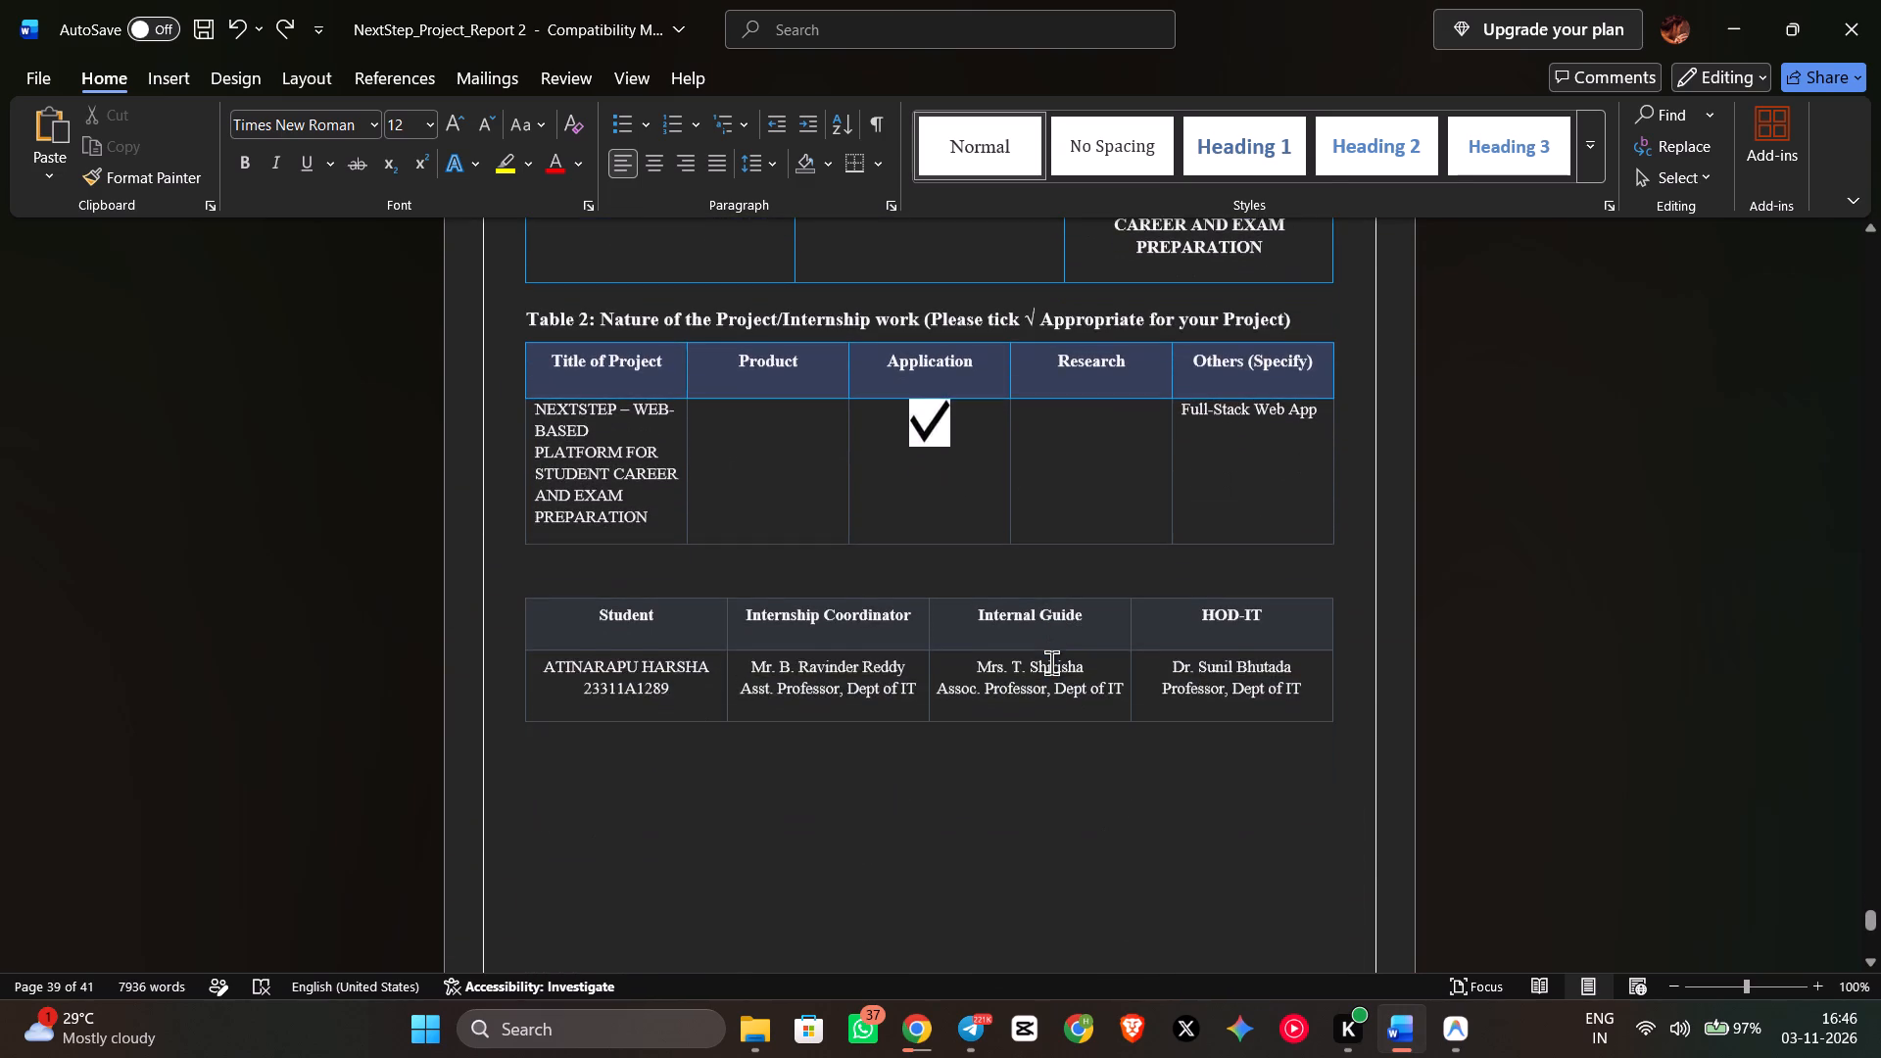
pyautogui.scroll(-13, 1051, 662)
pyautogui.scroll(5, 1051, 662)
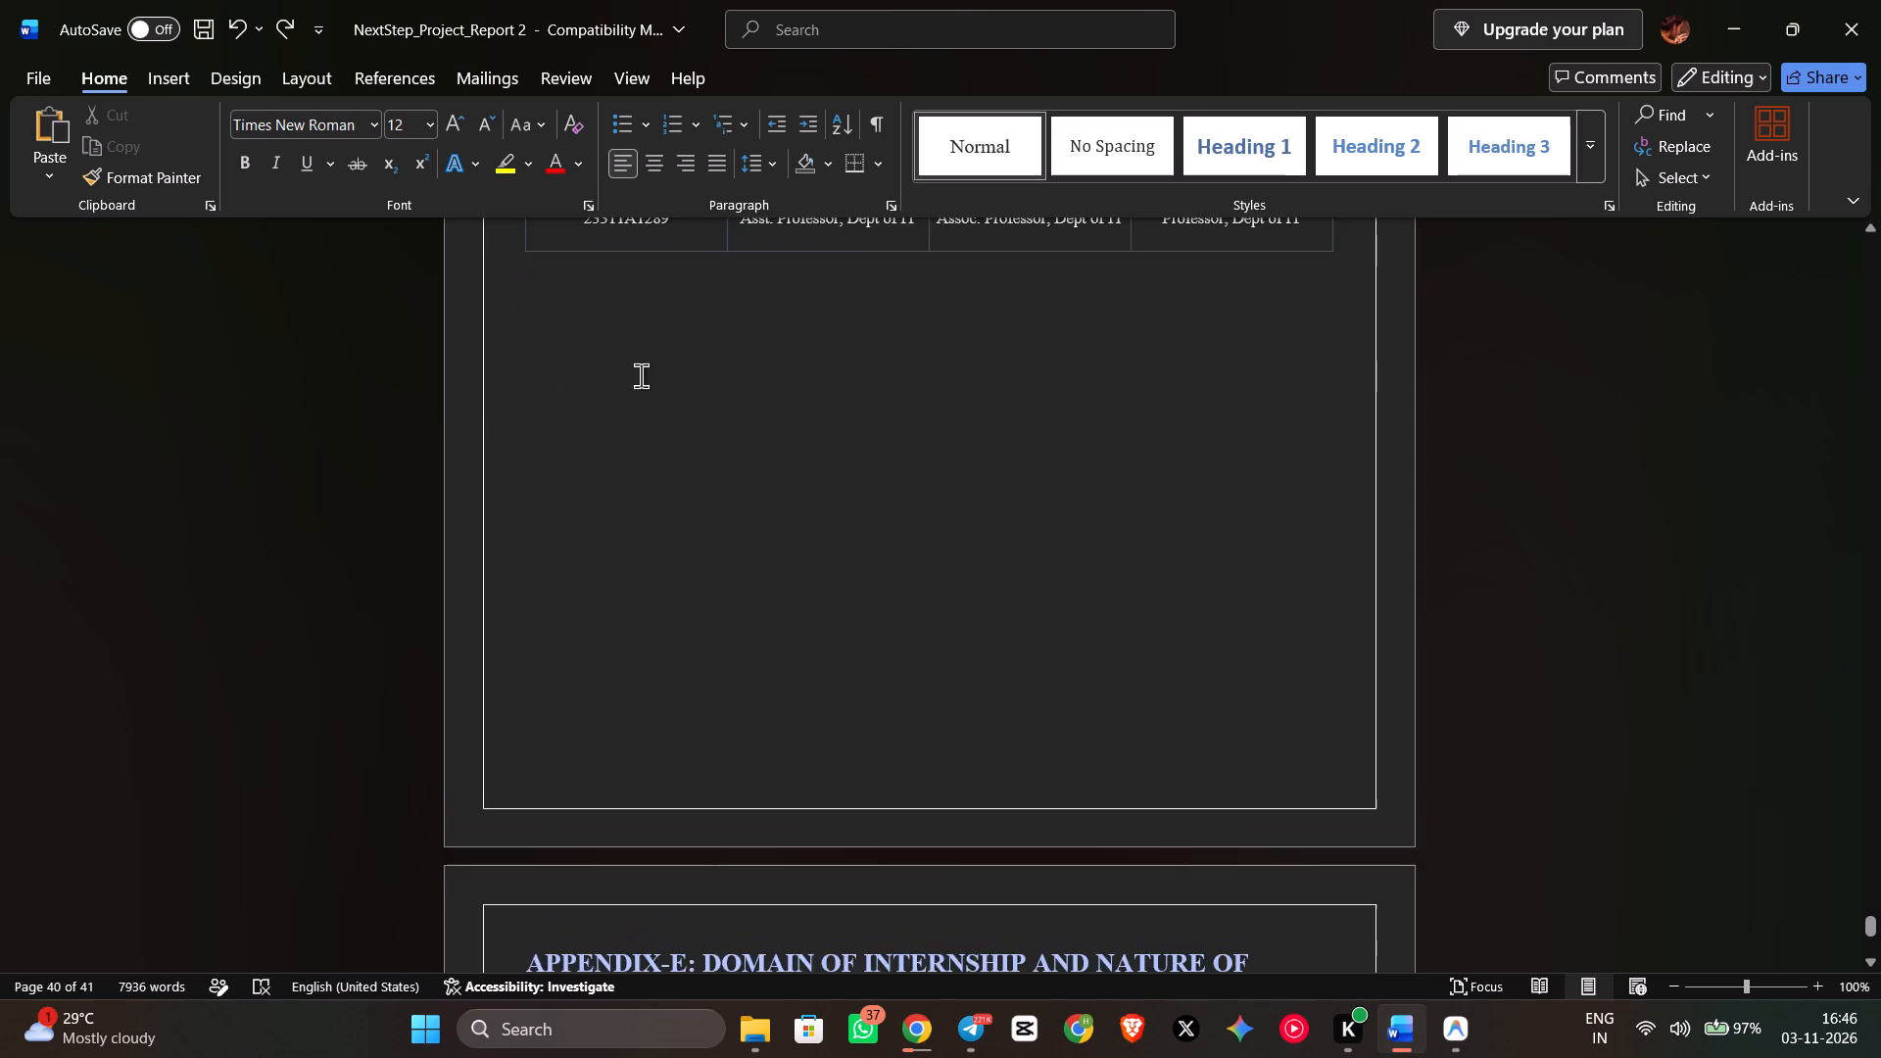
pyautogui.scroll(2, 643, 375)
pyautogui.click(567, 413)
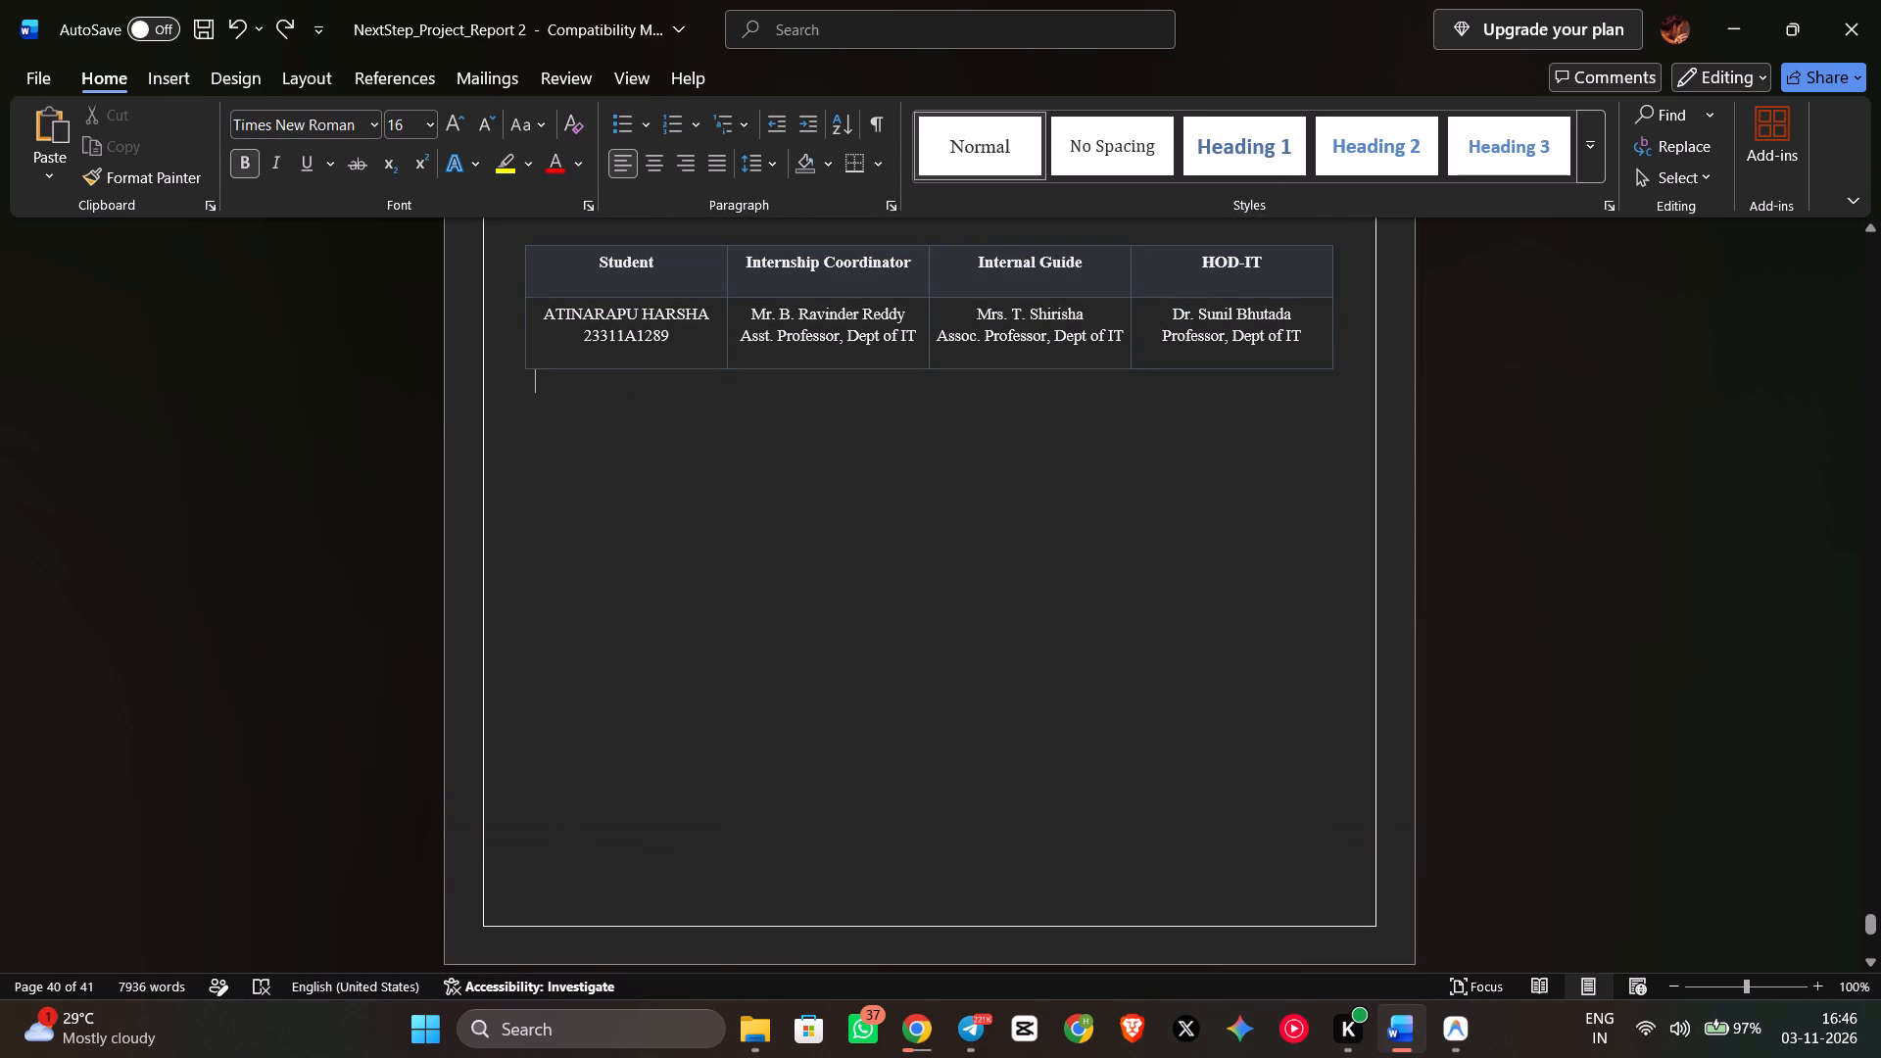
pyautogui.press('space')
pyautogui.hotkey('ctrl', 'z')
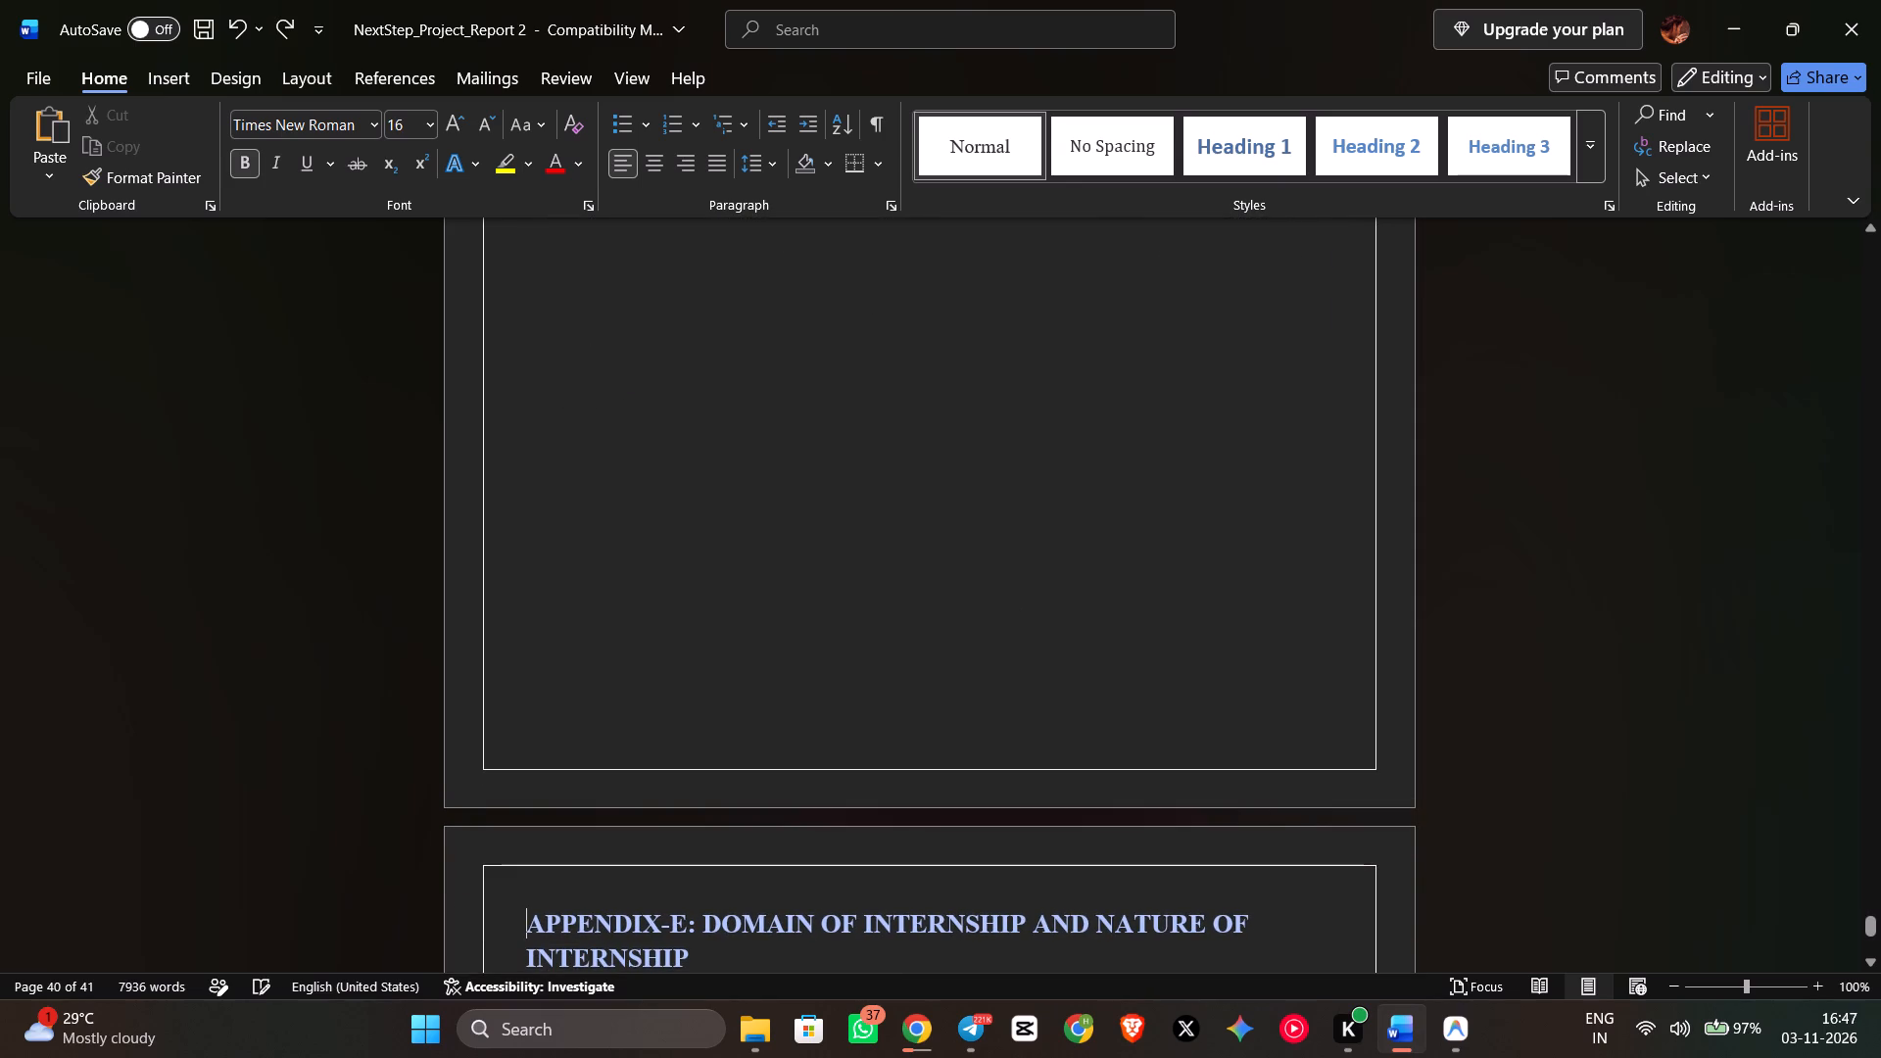
# Add a blank line below the signatory table at the end of Appendix-E.
pyautogui.scroll(2, 579, 420)
pyautogui.scroll(-11, 682, 448)
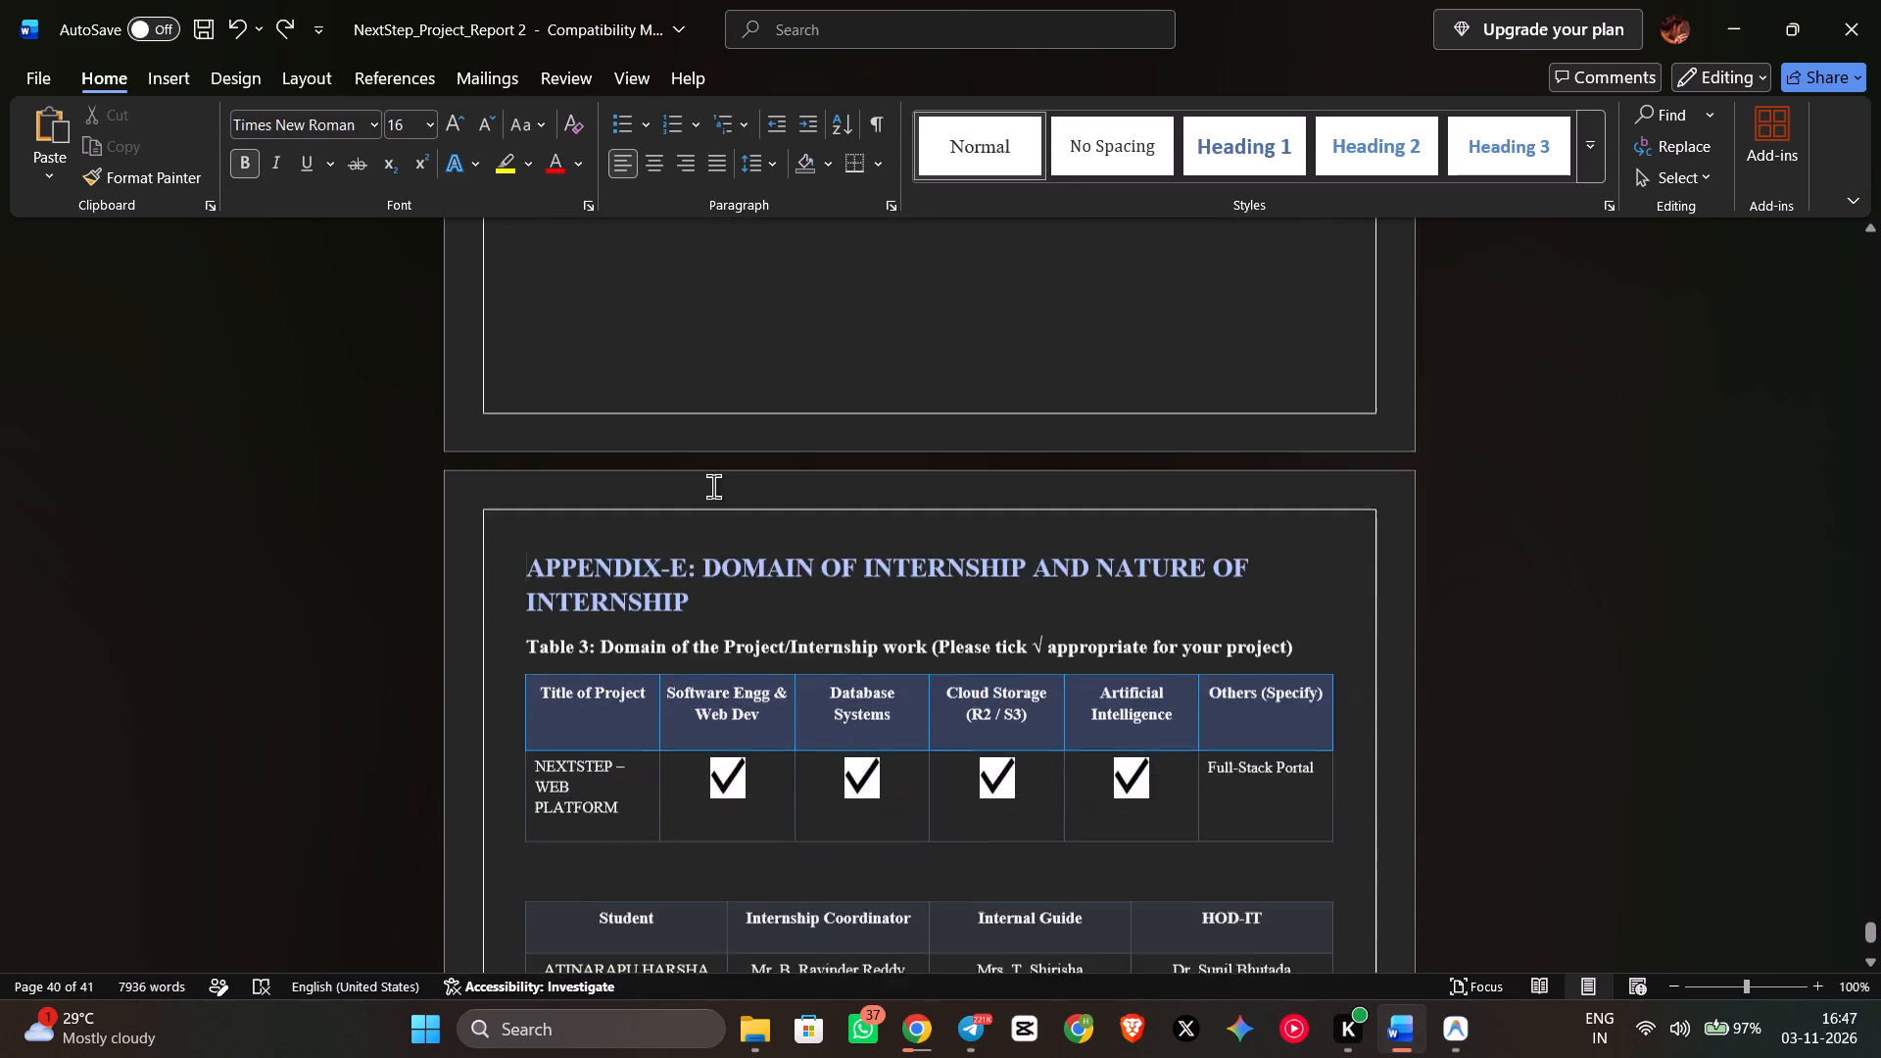
pyautogui.scroll(-19, 722, 493)
pyautogui.scroll(6, 728, 493)
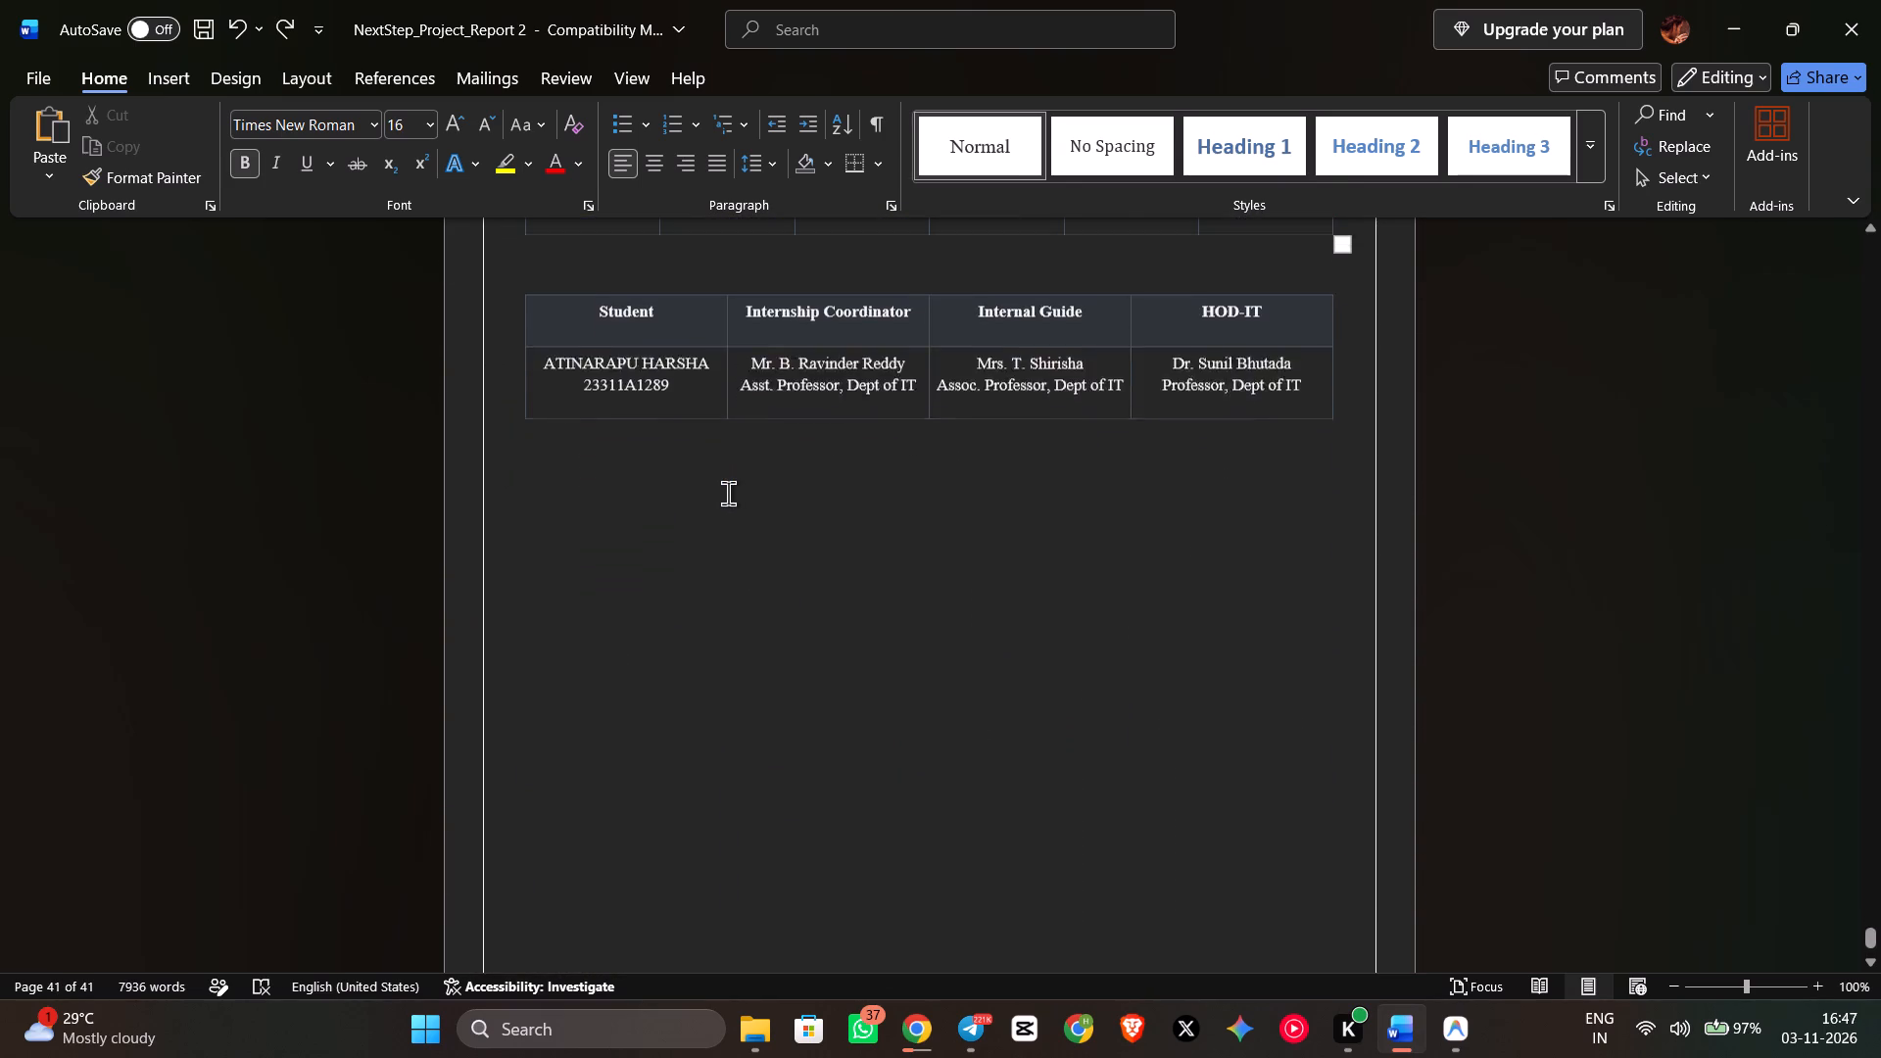
pyautogui.click(638, 584)
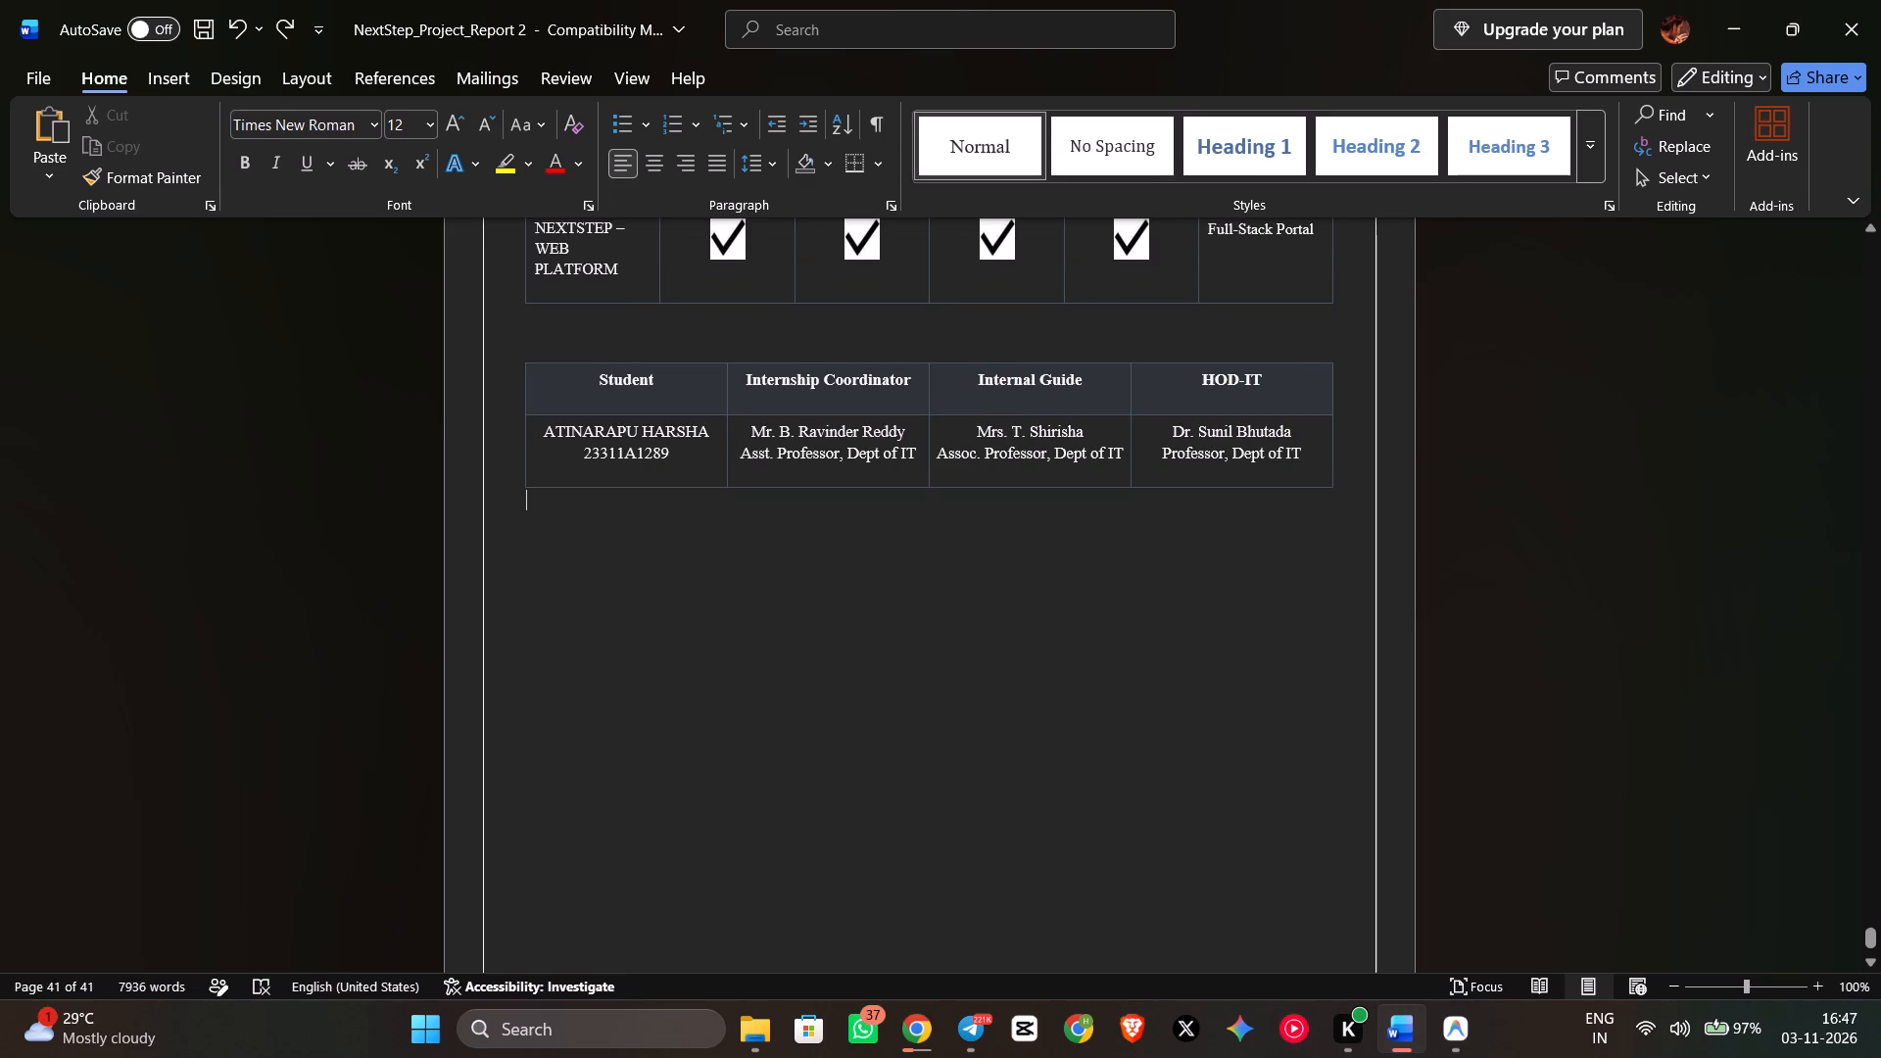
pyautogui.press('Return')
# Add a "Sign:" label below the Appendix-E signatory table, aligned with the start of the Internship Coordinator column.
pyautogui.scroll(-5, 642, 577)
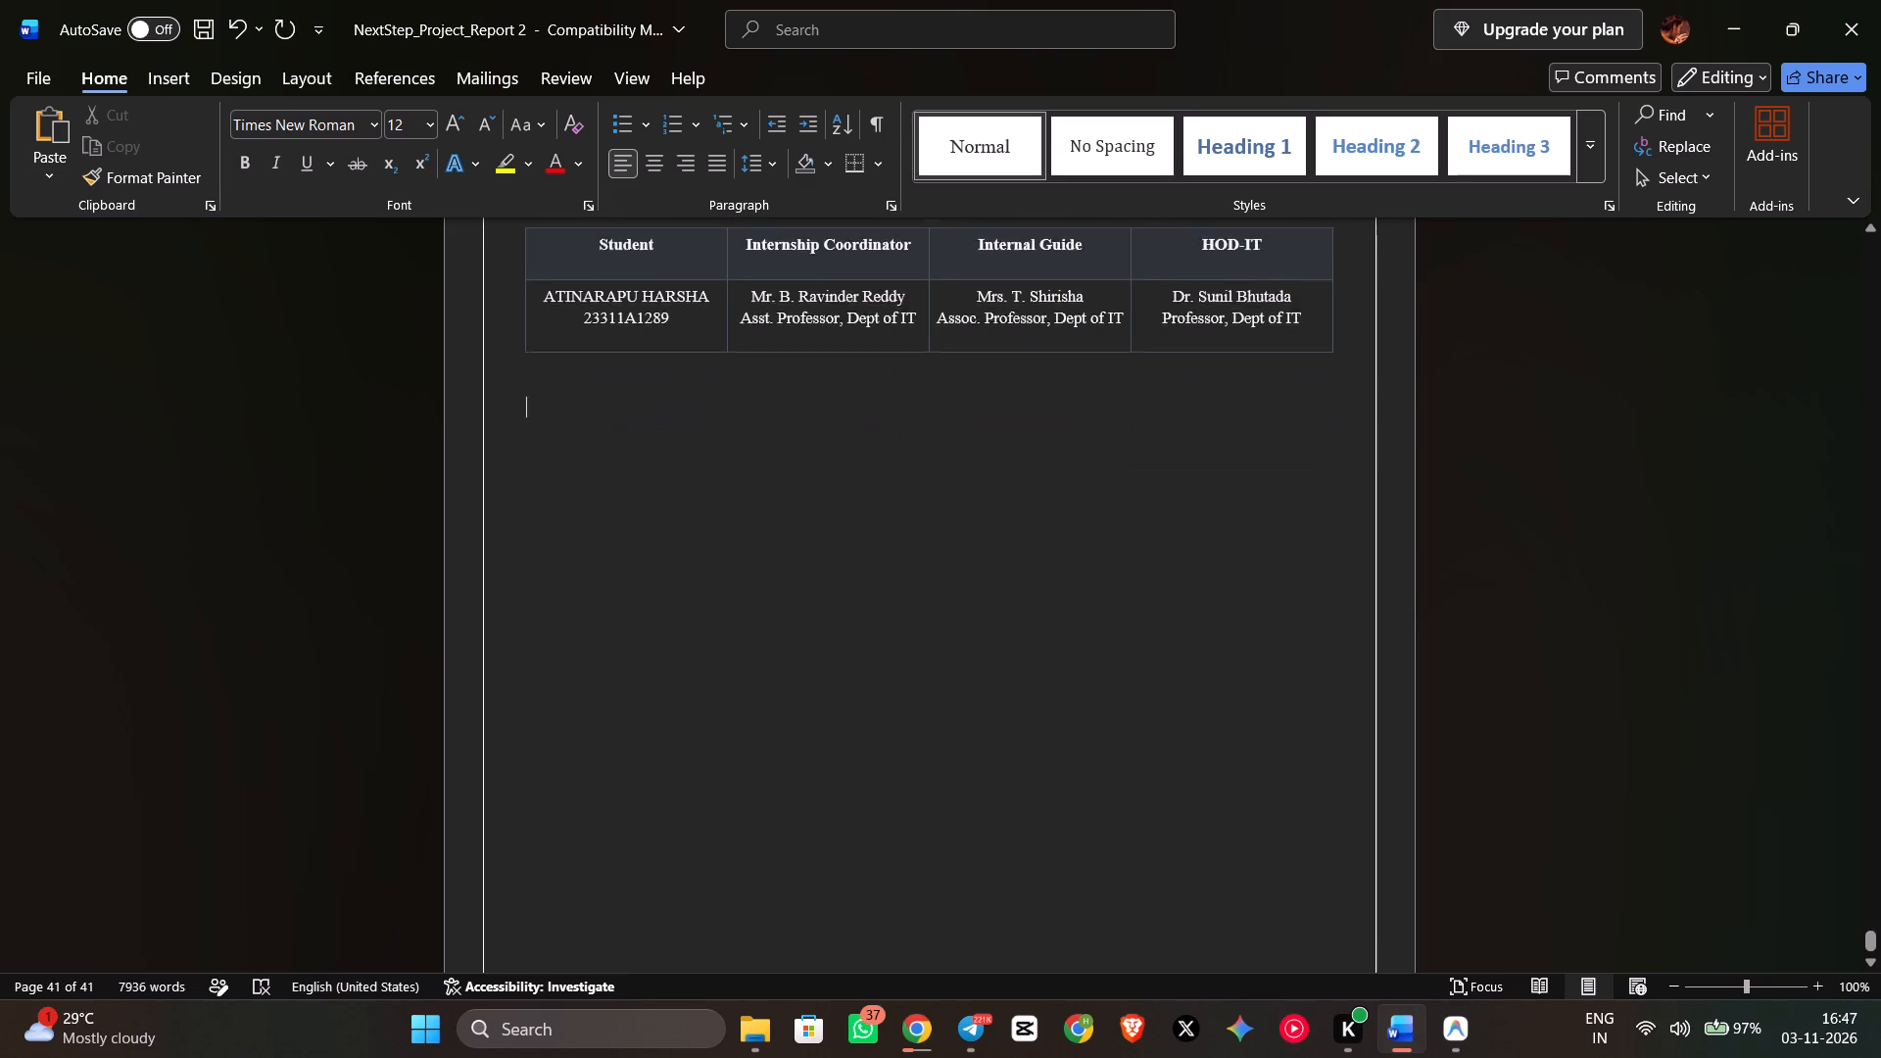
pyautogui.scroll(-6, 642, 577)
pyautogui.scroll(5, 667, 609)
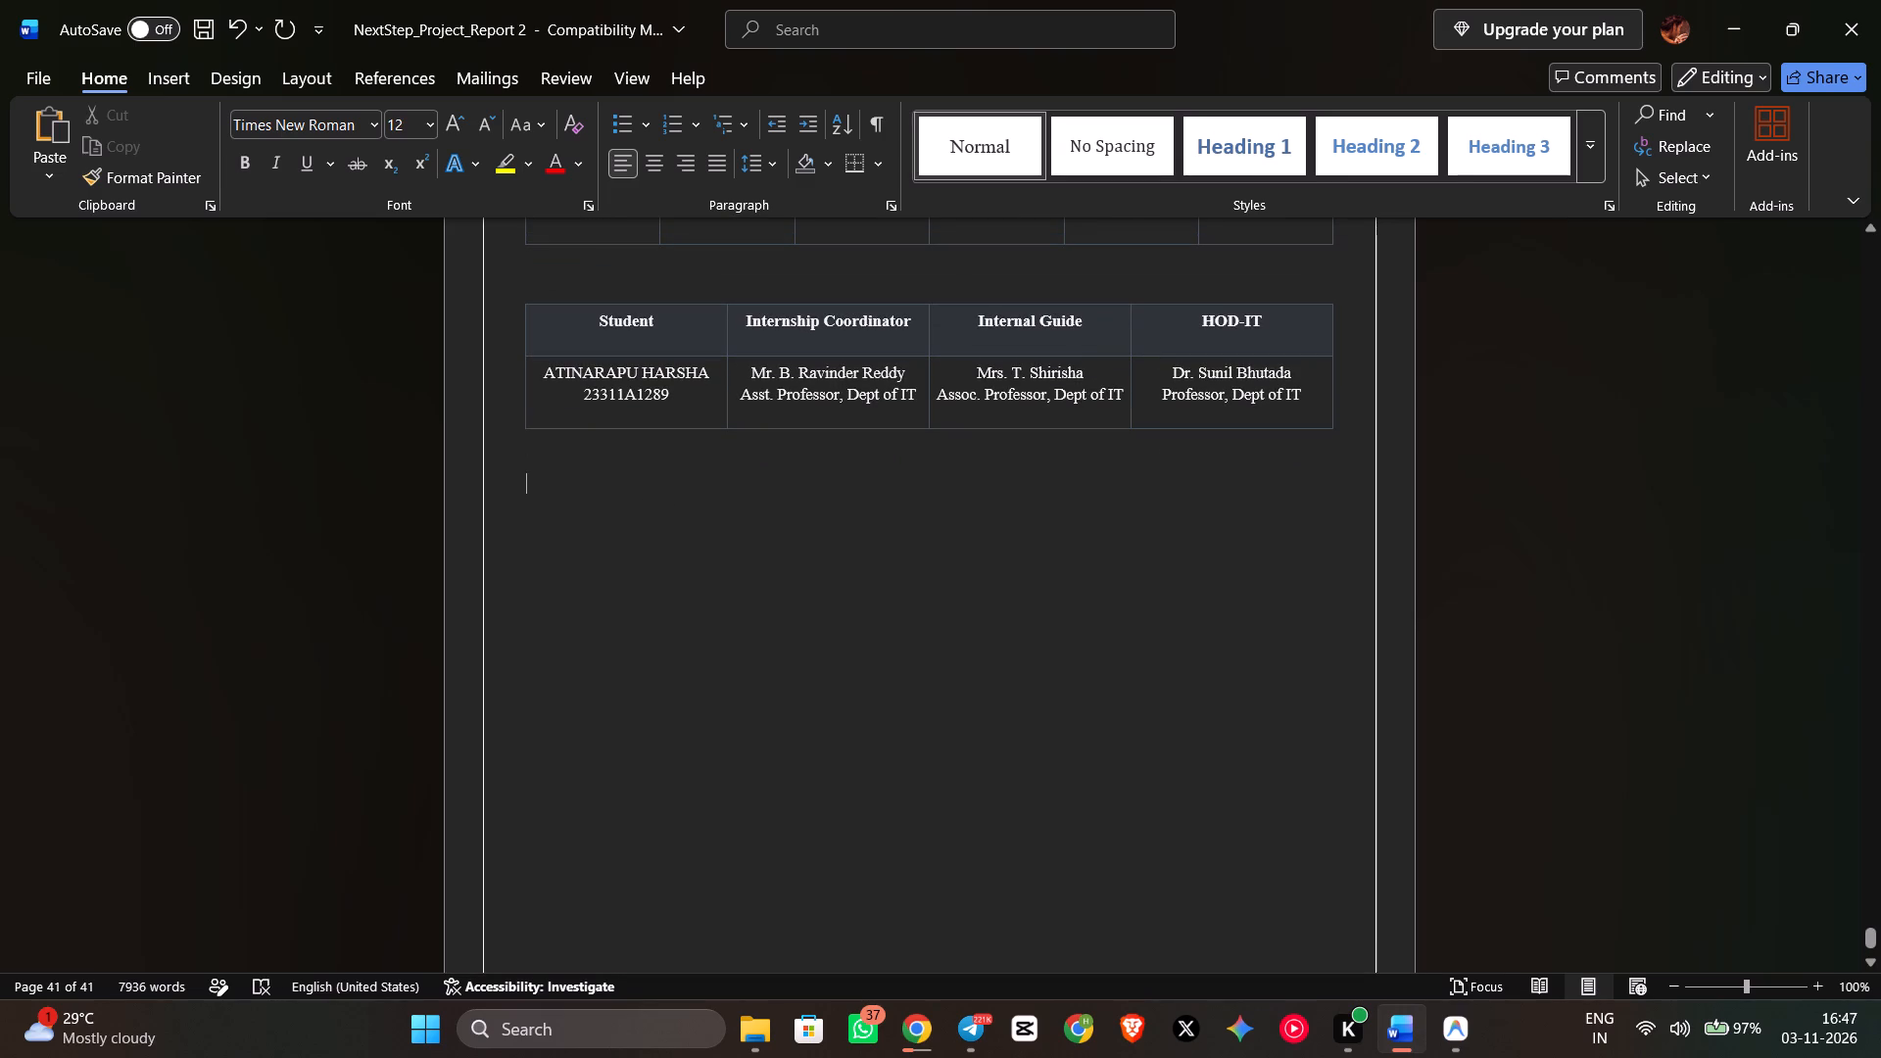
pyautogui.press('Tab')
pyautogui.press('Tab')
pyautogui.press('Tab')
pyautogui.press('space')
pyautogui.press('space')
pyautogui.press('space')
pyautogui.press('space')
pyautogui.press('space')
pyautogui.write('Sign')
pyautogui.hotkey('shift', ':')
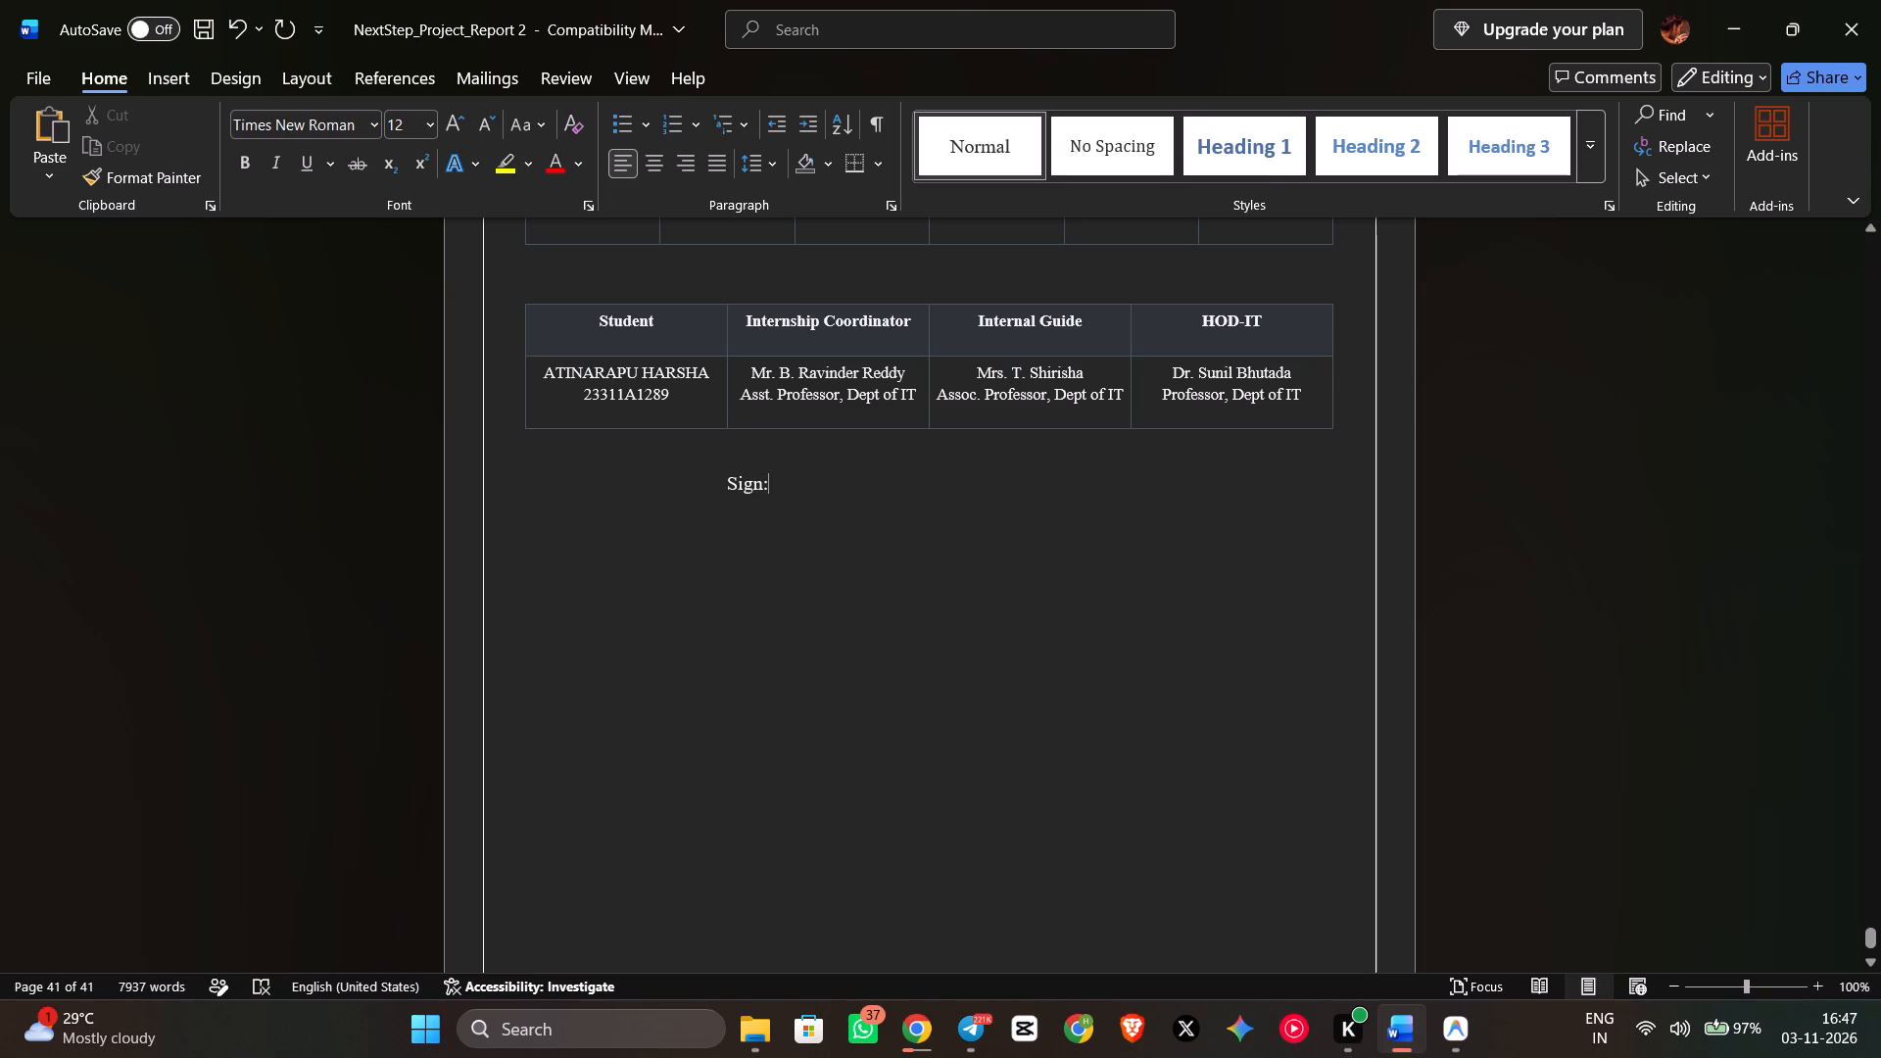
# Add a second "Sign:" label on the same line, aligned with the start of the Internal Guide column.
pyautogui.press('Tab')
pyautogui.press('Tab')
pyautogui.press('Tab')
pyautogui.press('BackSpace')
pyautogui.press('space')
pyautogui.press('space')
pyautogui.press('space')
pyautogui.press('space')
pyautogui.press('space')
pyautogui.press('space')
pyautogui.press('space')
pyautogui.press('space')
pyautogui.press('space')
pyautogui.press('space')
pyautogui.press('space')
pyautogui.press('BackSpace')
pyautogui.write('Sign')
pyautogui.hotkey('shift', ':')
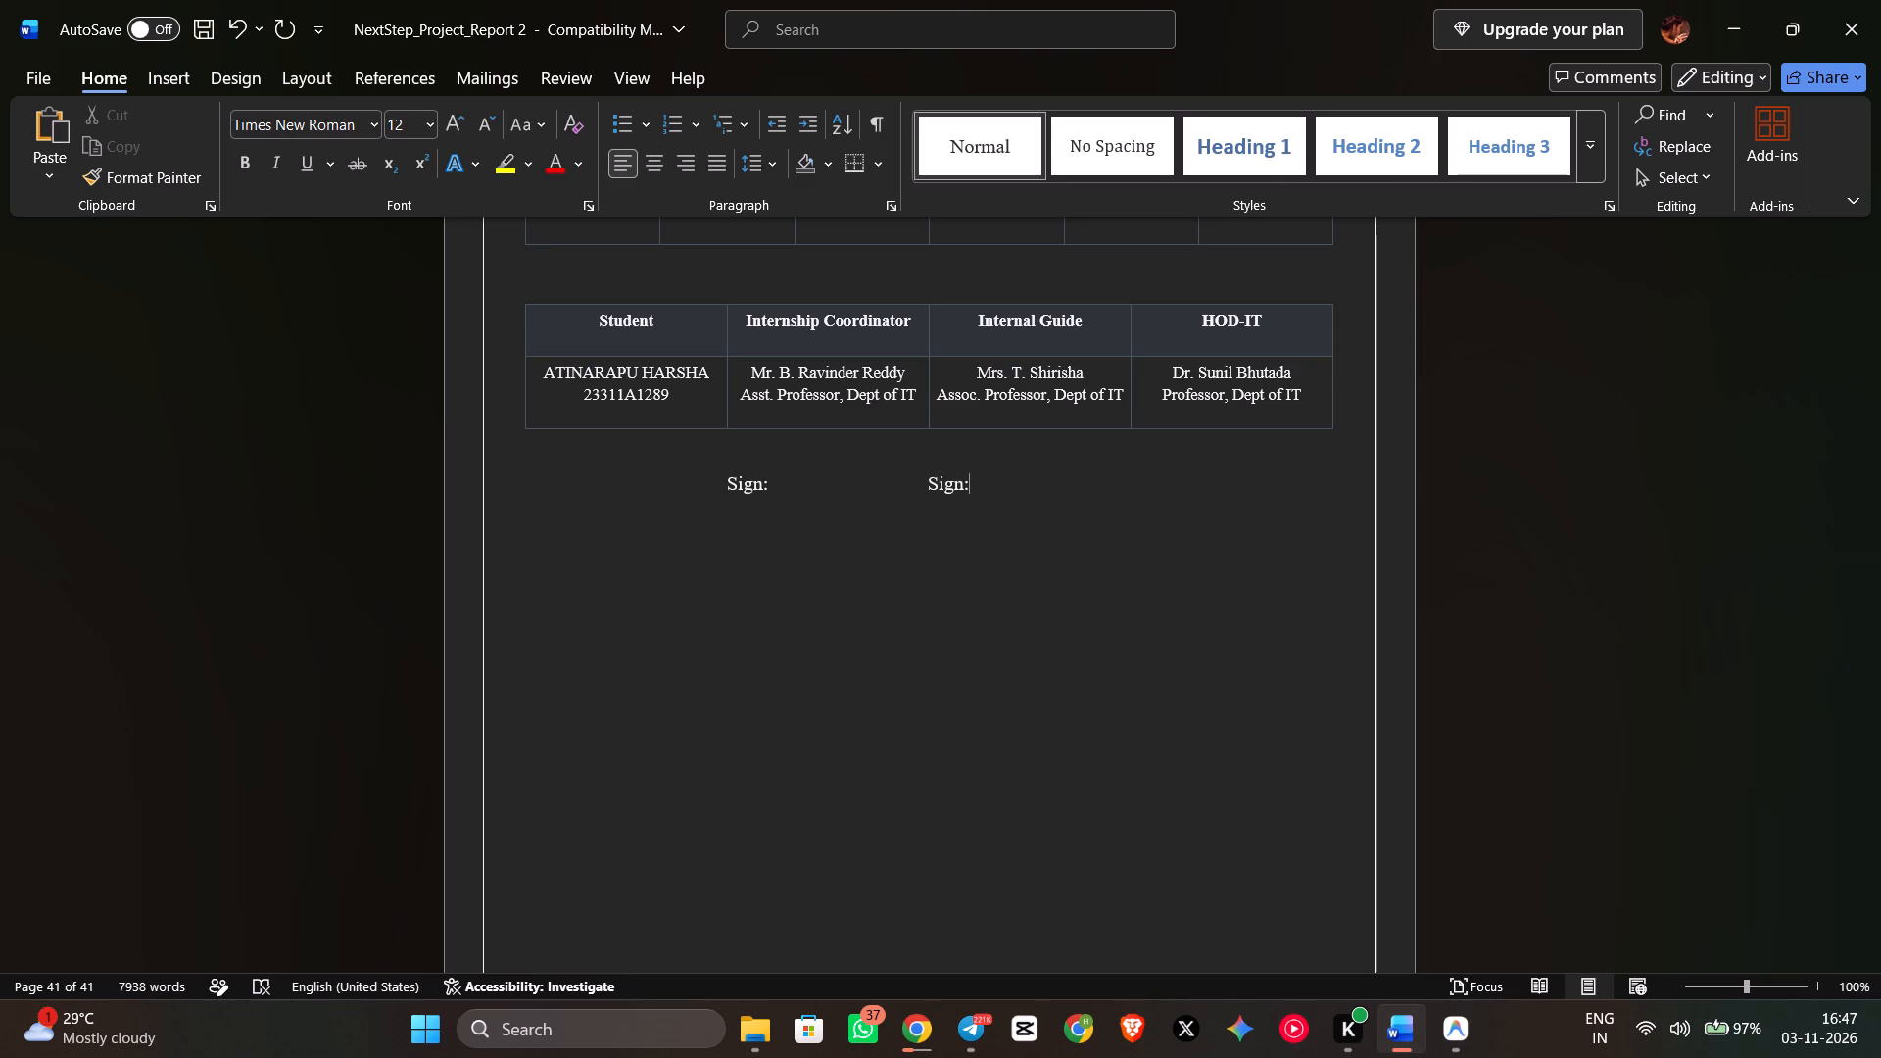
# Add a third "Sign:" label on the same line, aligned with the start of the HOD-IT column.
pyautogui.press('Tab')
pyautogui.press('Tab')
pyautogui.press('Tab')
pyautogui.press('Tab')
pyautogui.press('BackSpace')
pyautogui.press('BackSpace')
pyautogui.press('space')
pyautogui.press('space')
pyautogui.press('space')
pyautogui.press('space')
pyautogui.press('space')
pyautogui.press('space')
pyautogui.press('space')
pyautogui.press('space')
pyautogui.press('space')
pyautogui.press('space')
pyautogui.press('space')
pyautogui.press('space')
pyautogui.press('space')
pyautogui.press('space')
pyautogui.press('space')
pyautogui.press('space')
pyautogui.press('BackSpace')
pyautogui.write('Sign')
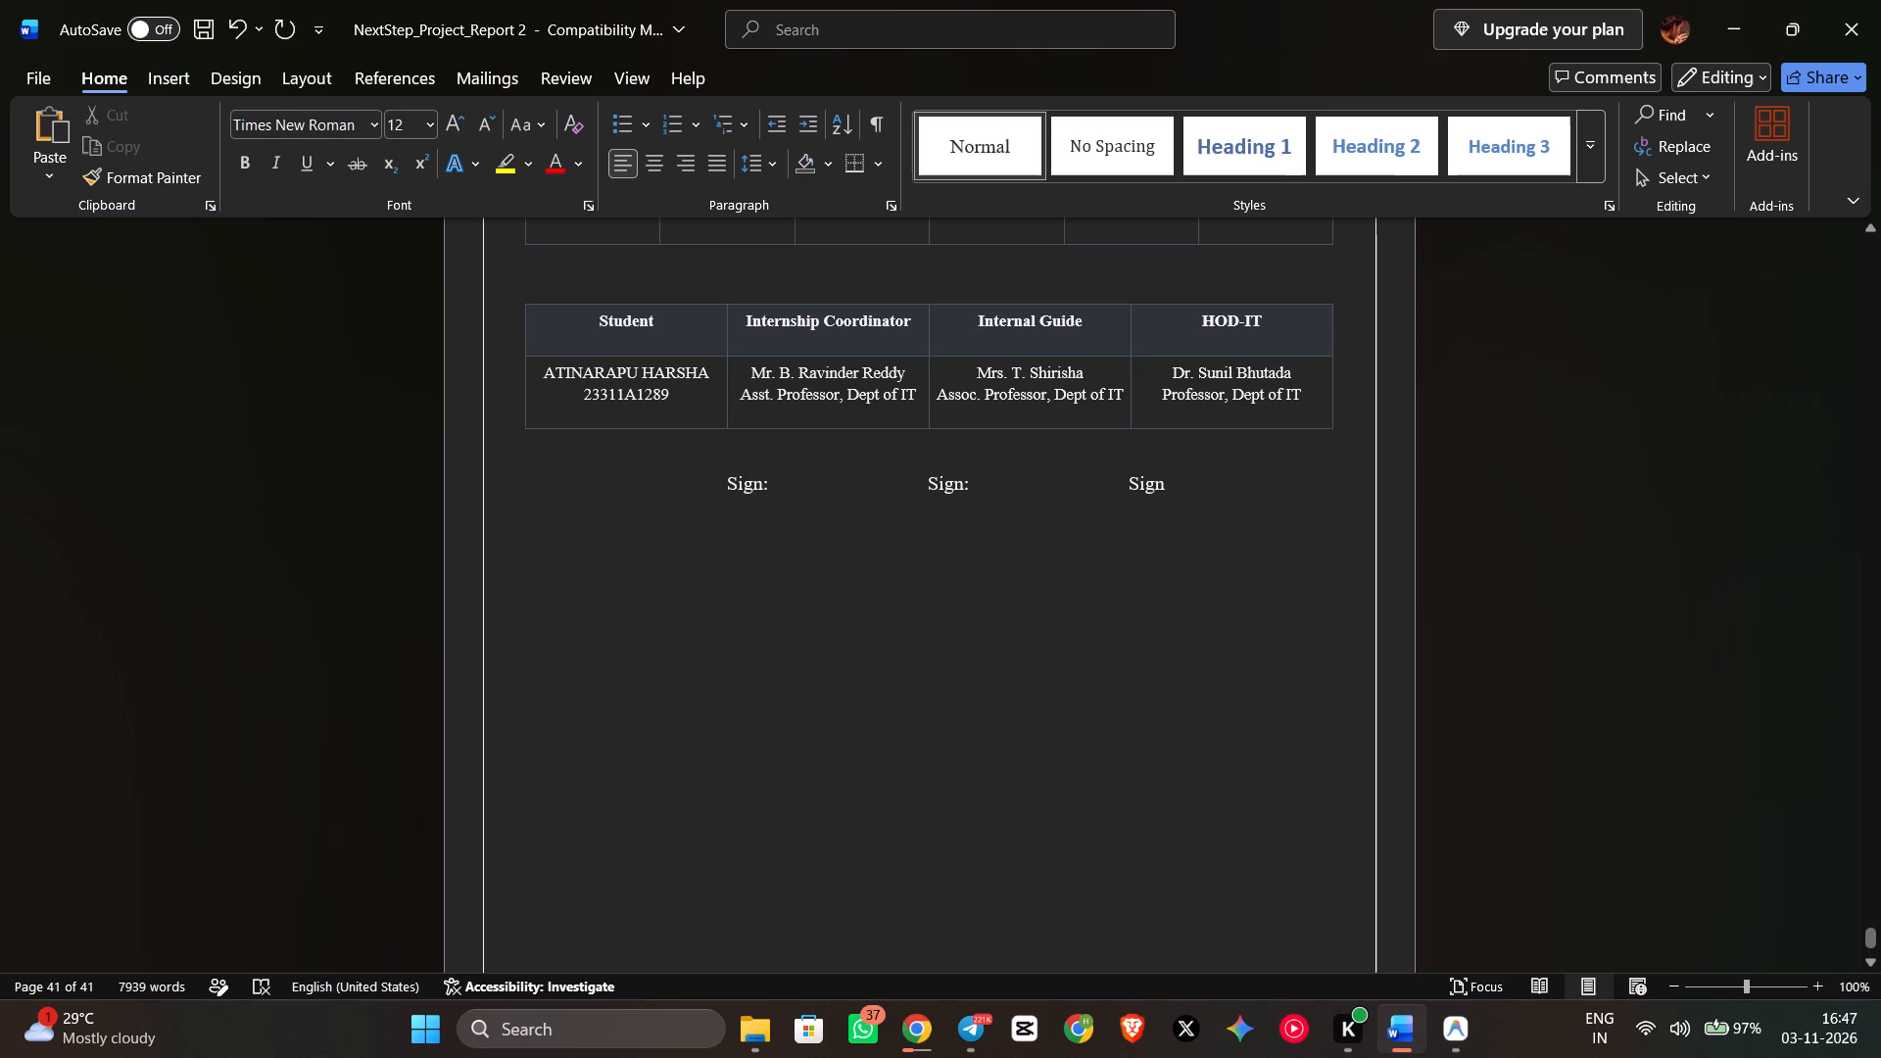
pyautogui.hotkey('shift', ':')
# Review the appendix pages from Appendix-E back to Appendix-B in Read Mode, and return to the print layout.
pyautogui.scroll(-11, 910, 596)
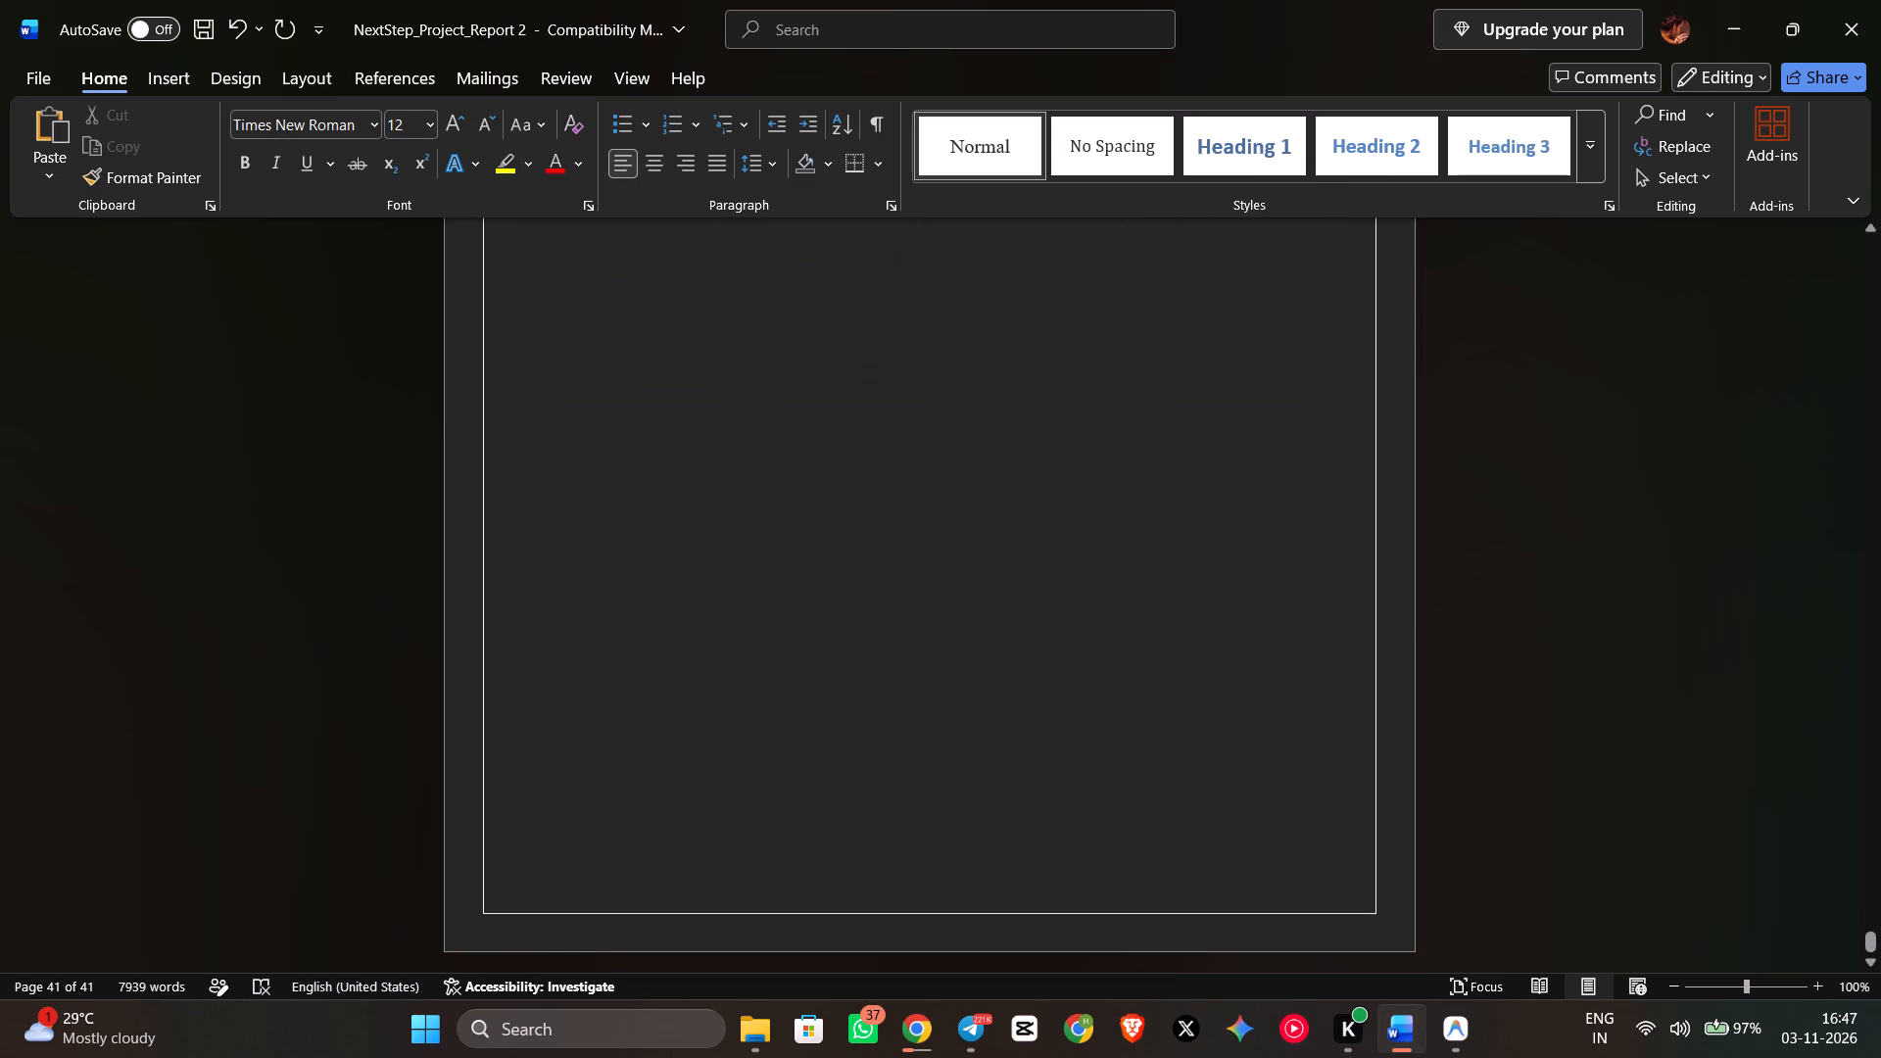
pyautogui.scroll(10, 1721, 599)
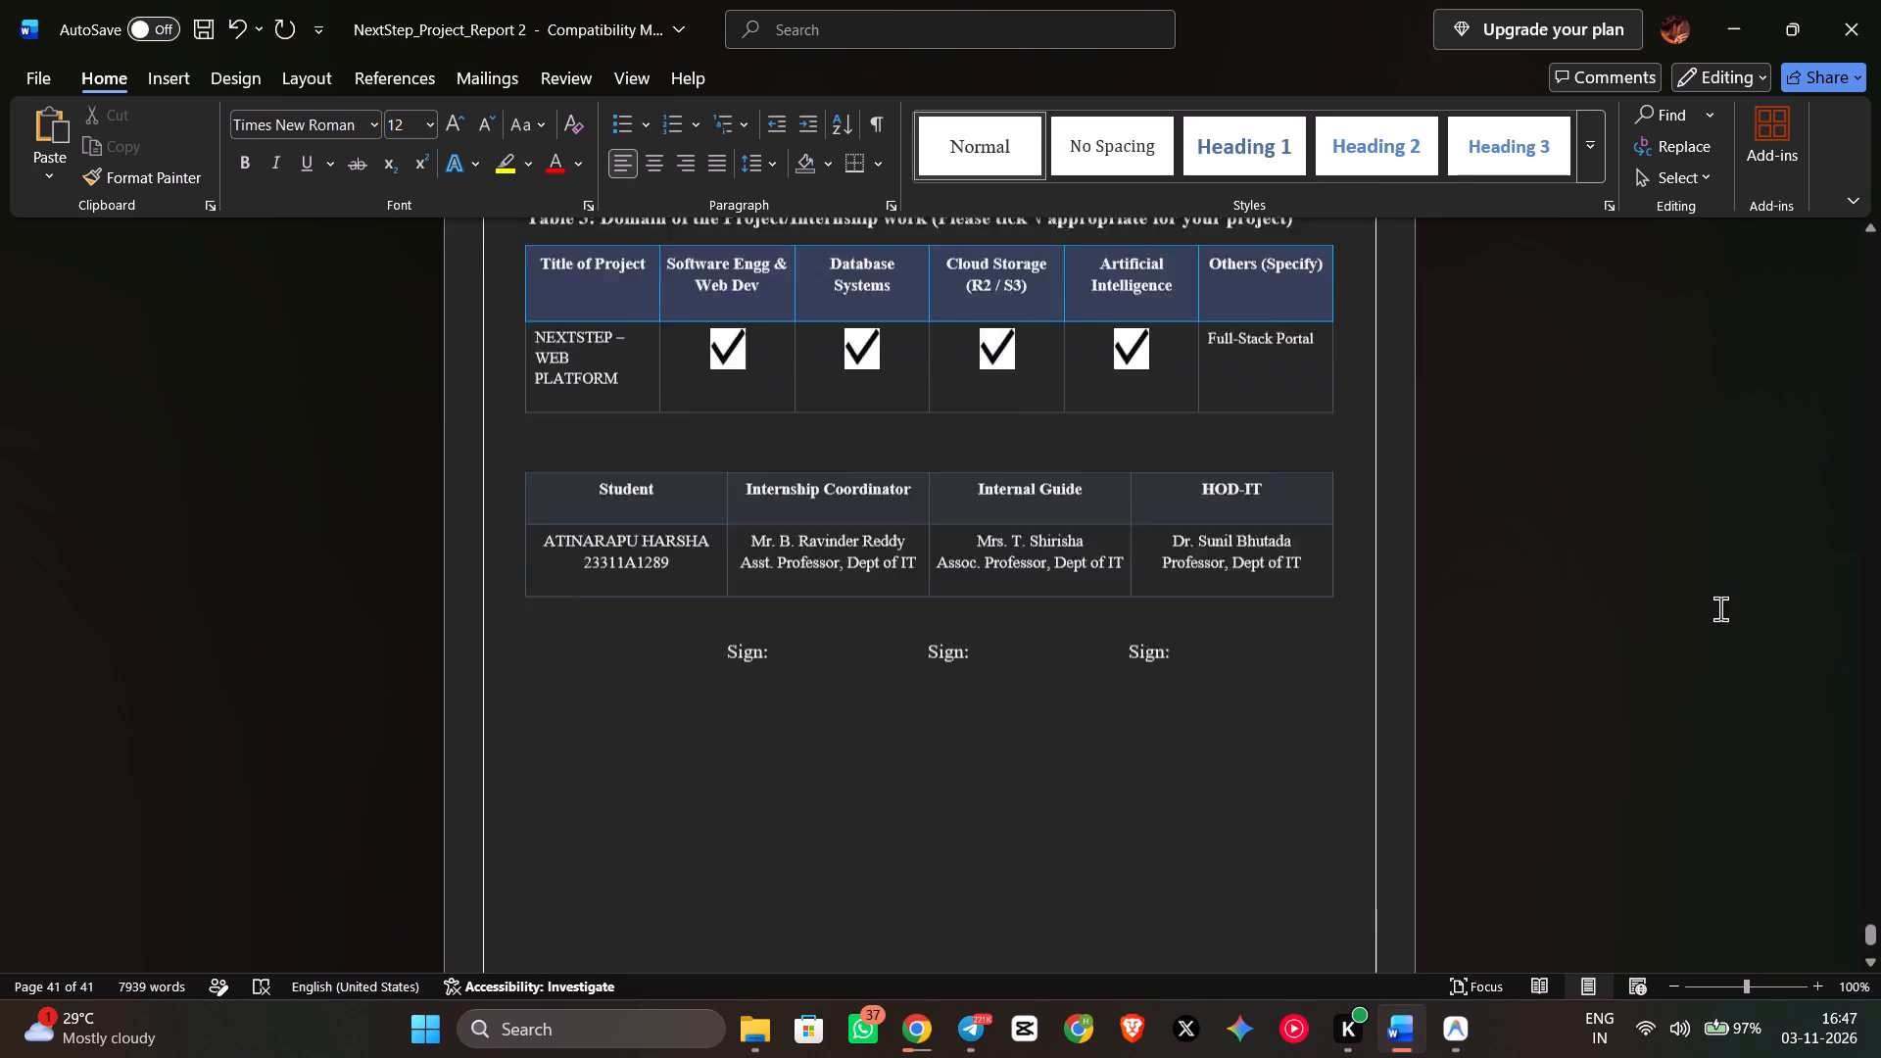
pyautogui.scroll(8, 1720, 608)
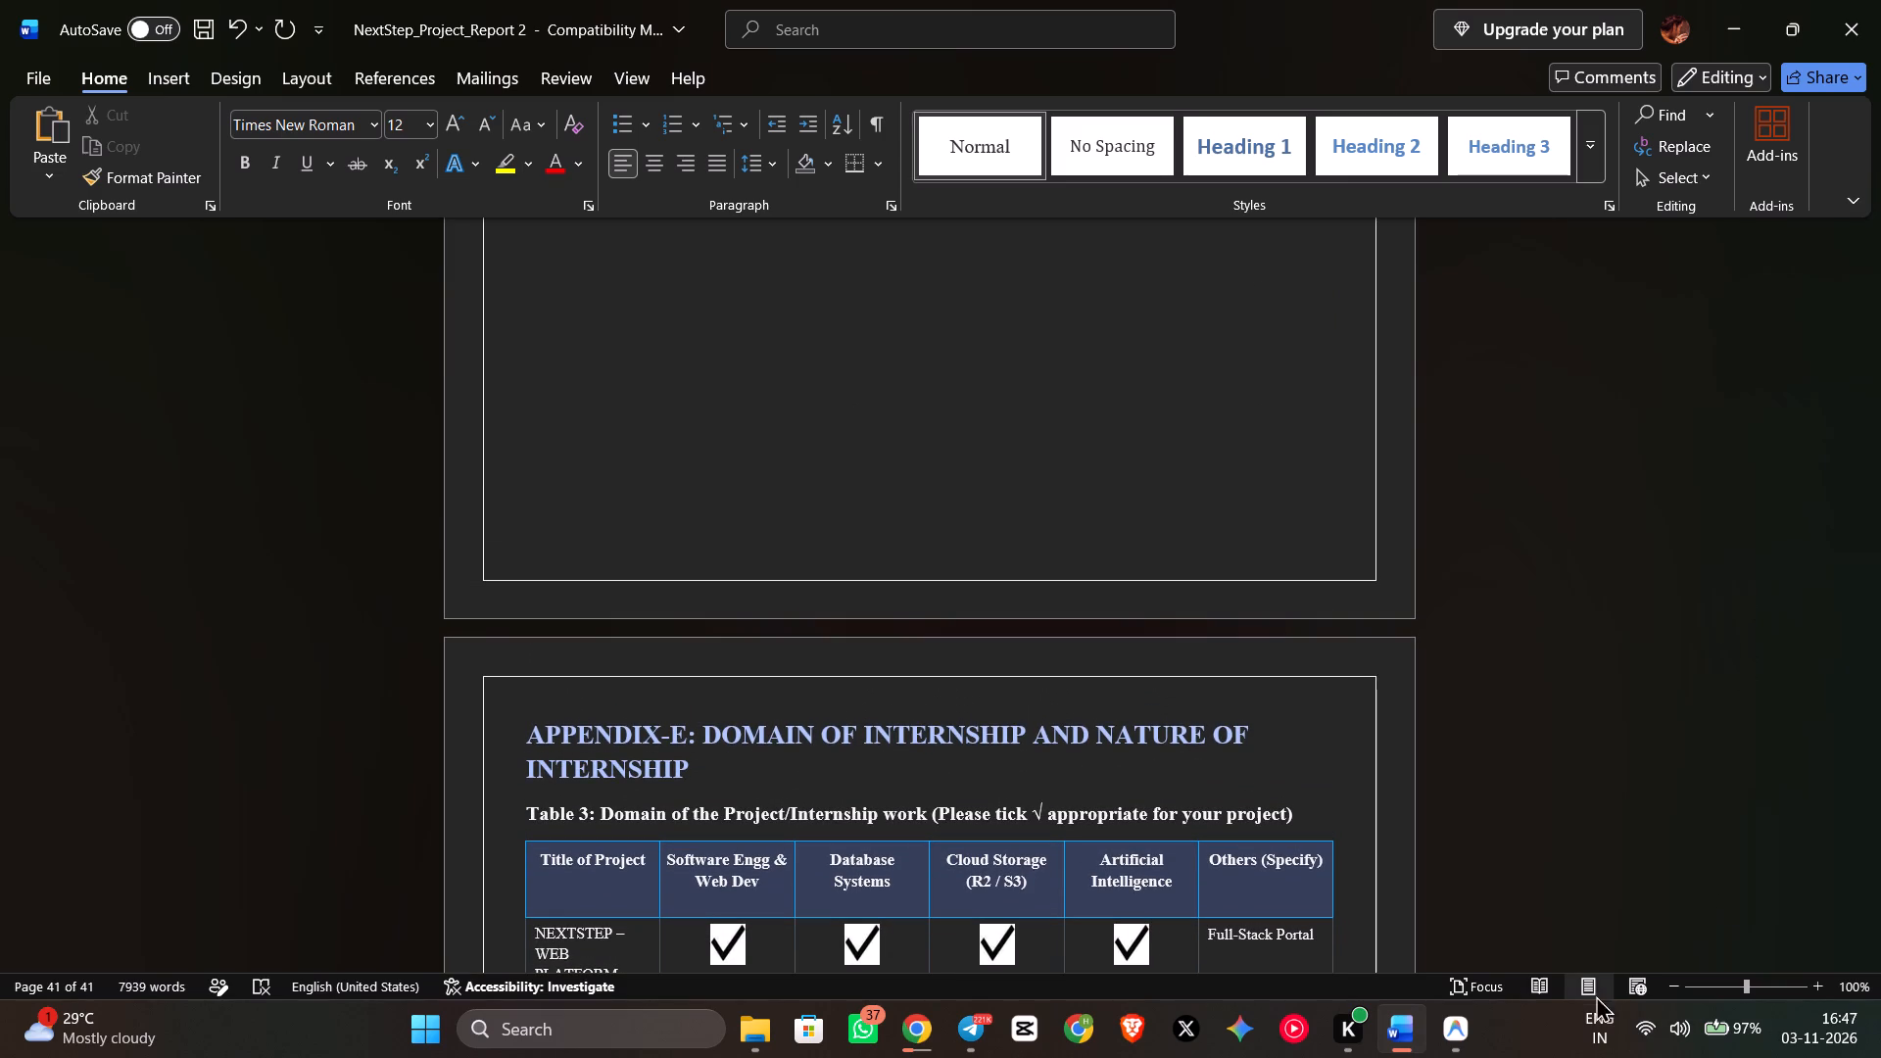
pyautogui.click(1545, 994)
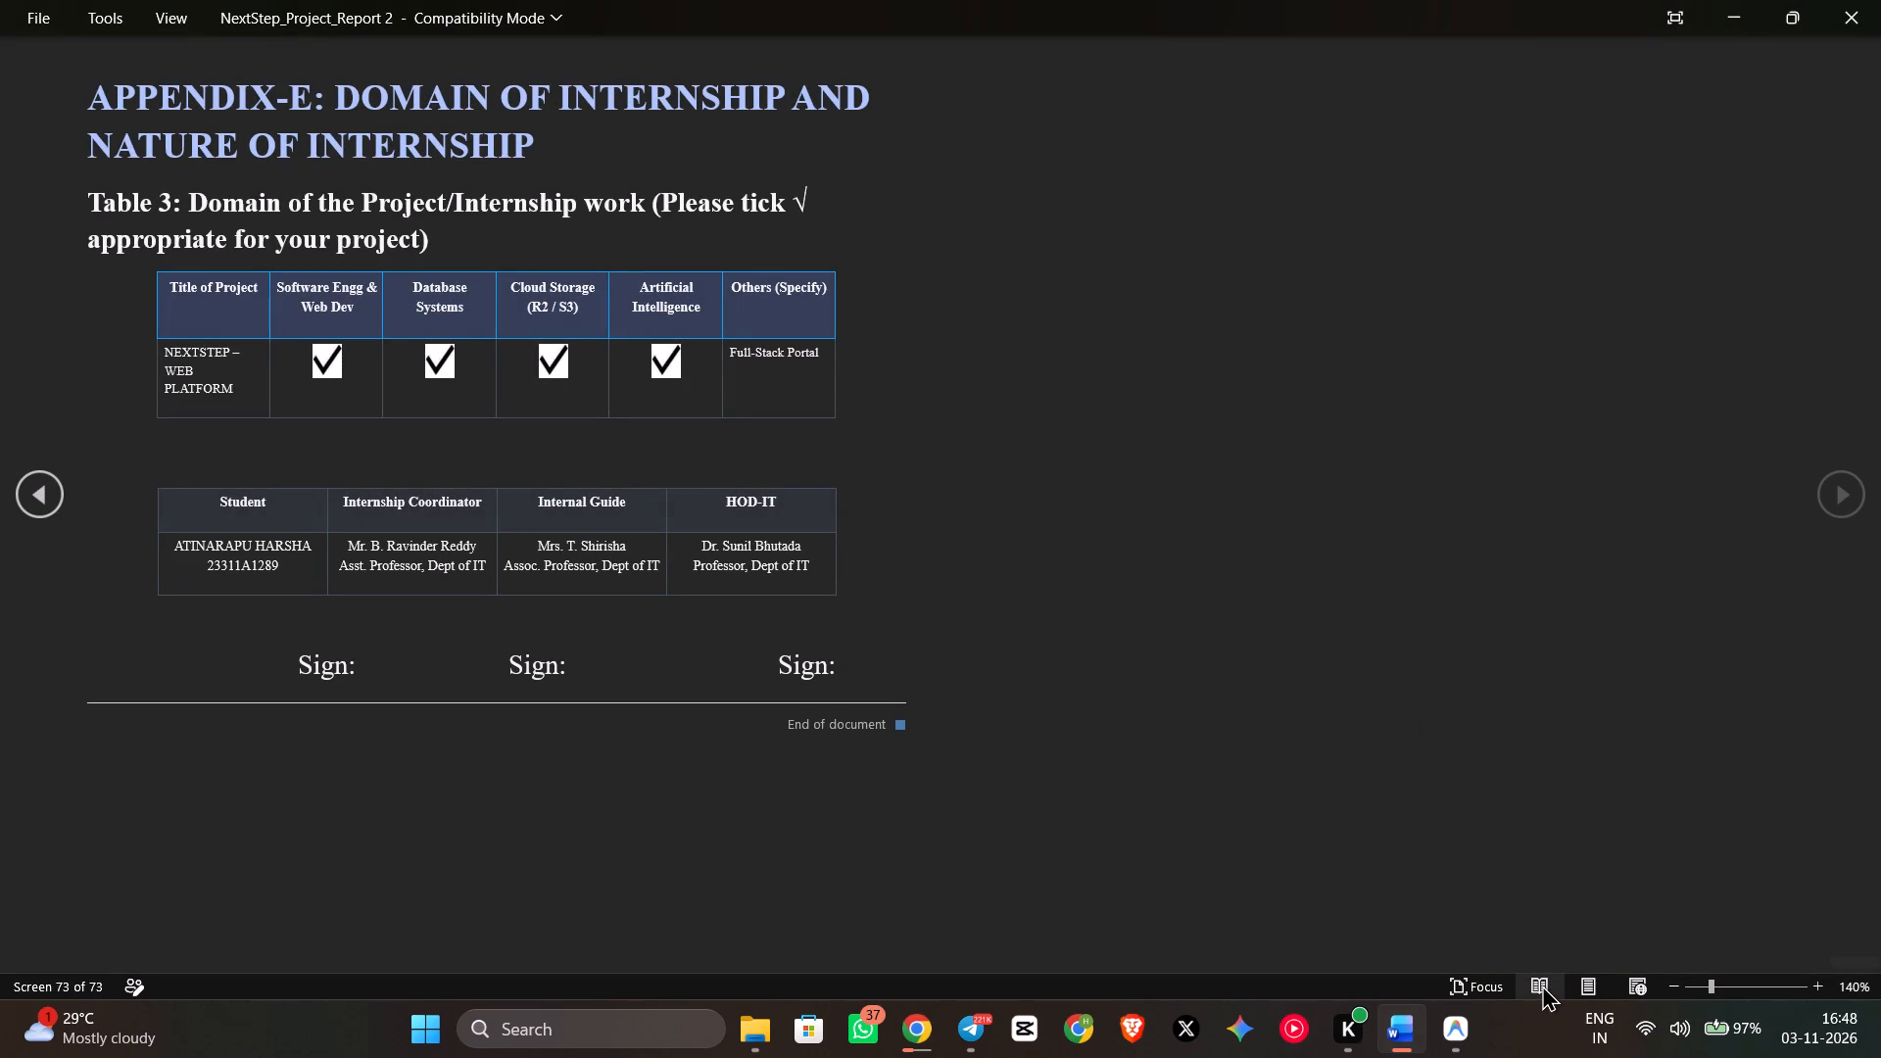
pyautogui.click(25, 484)
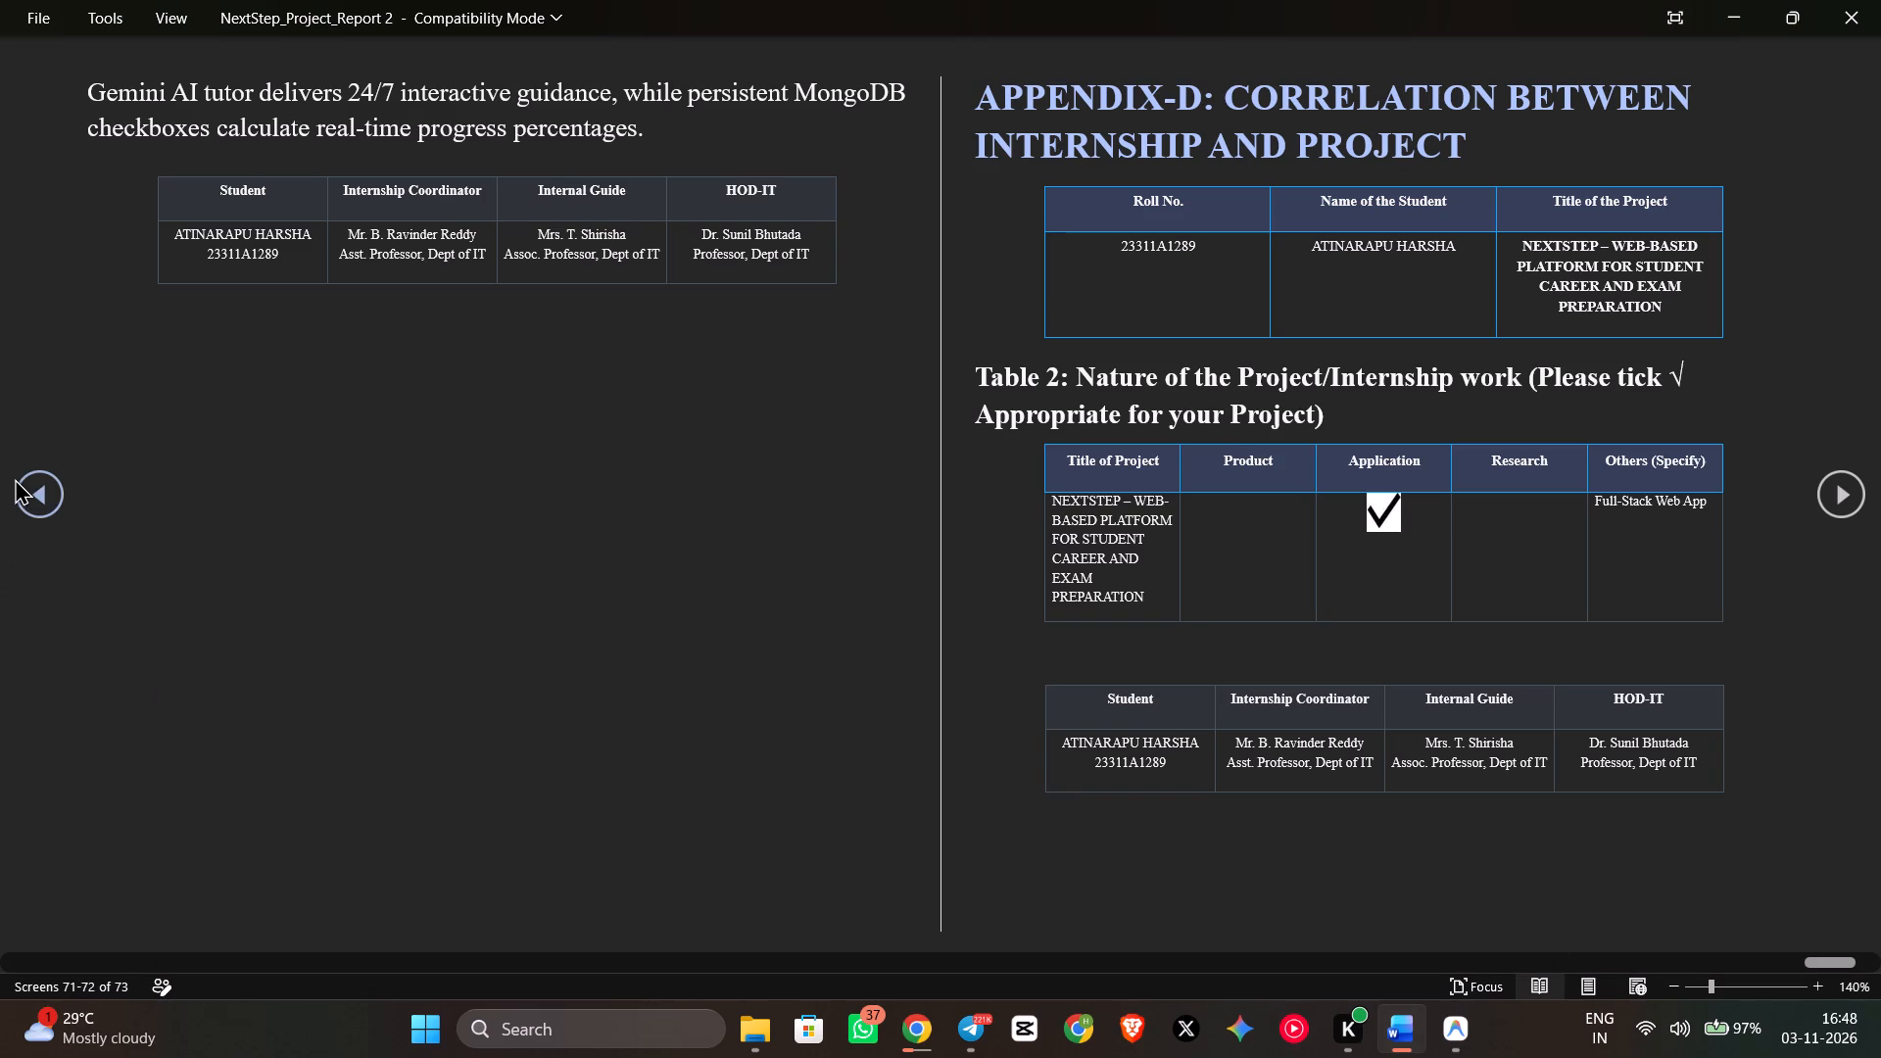
pyautogui.click(38, 487)
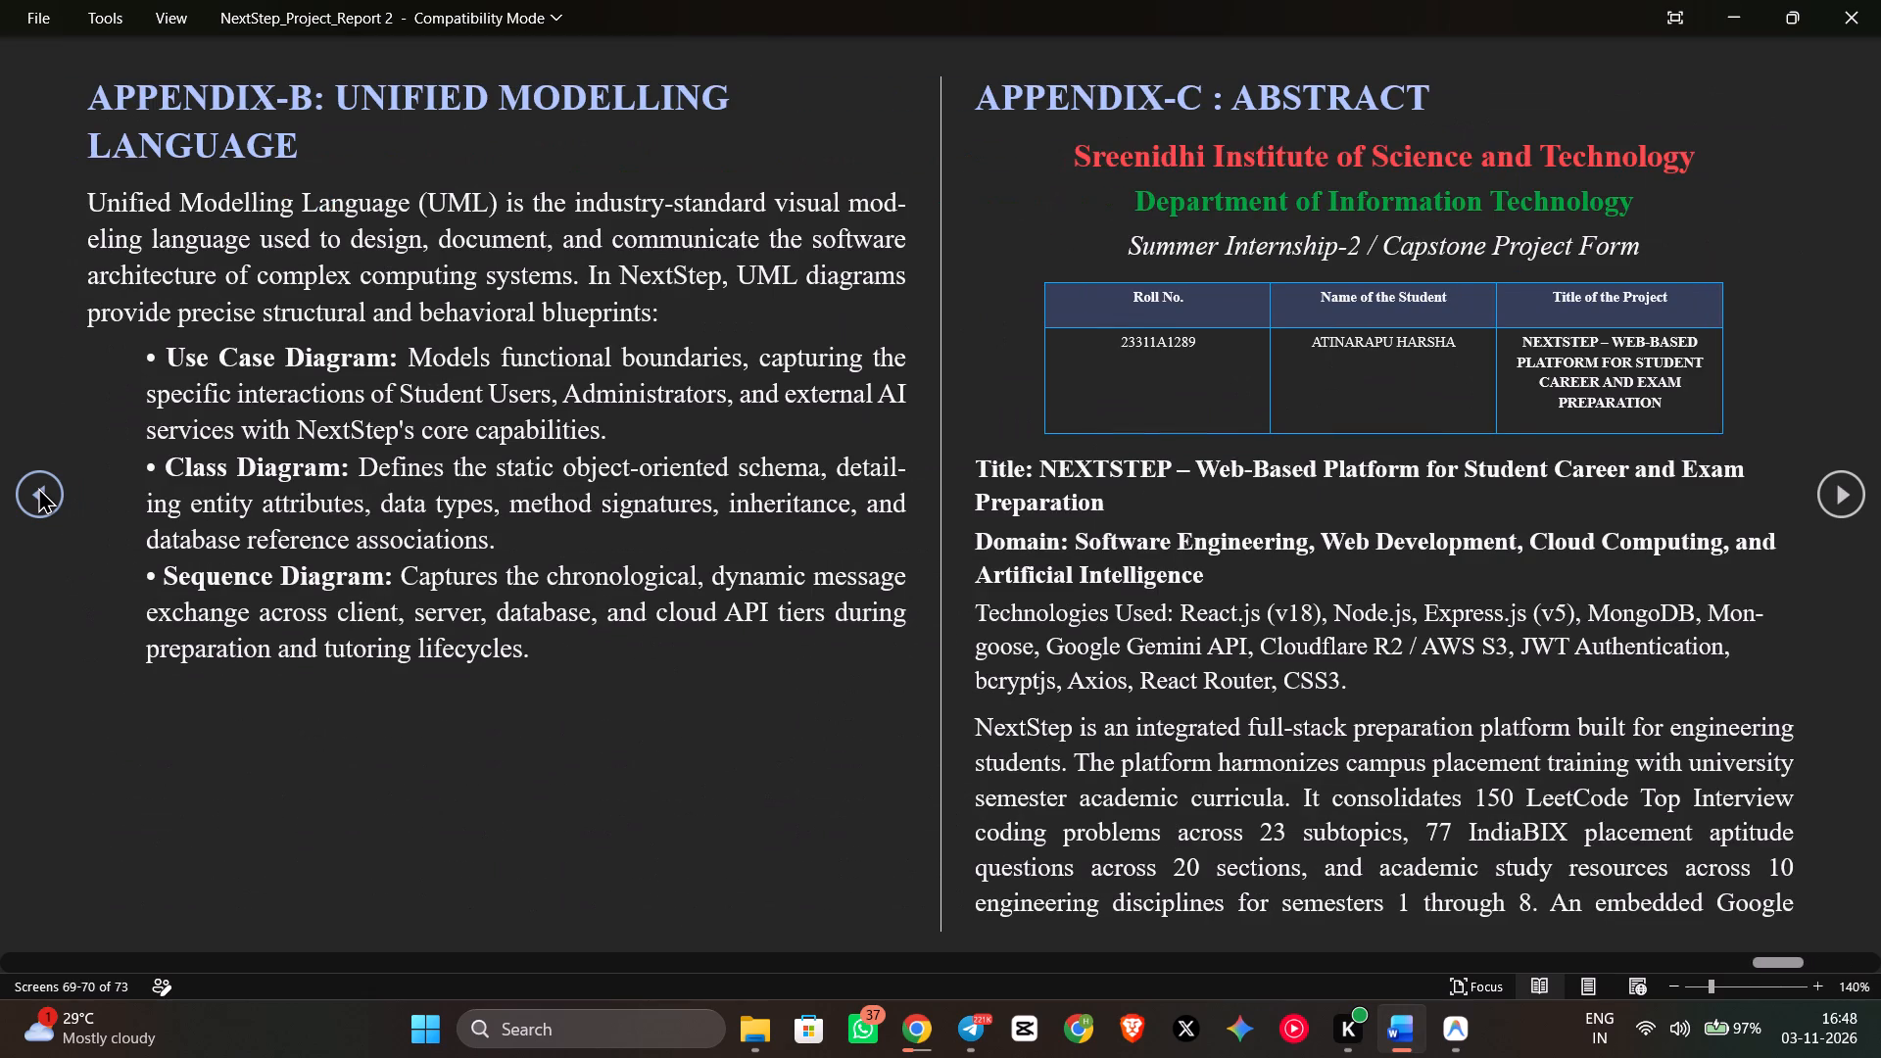
pyautogui.click(1584, 991)
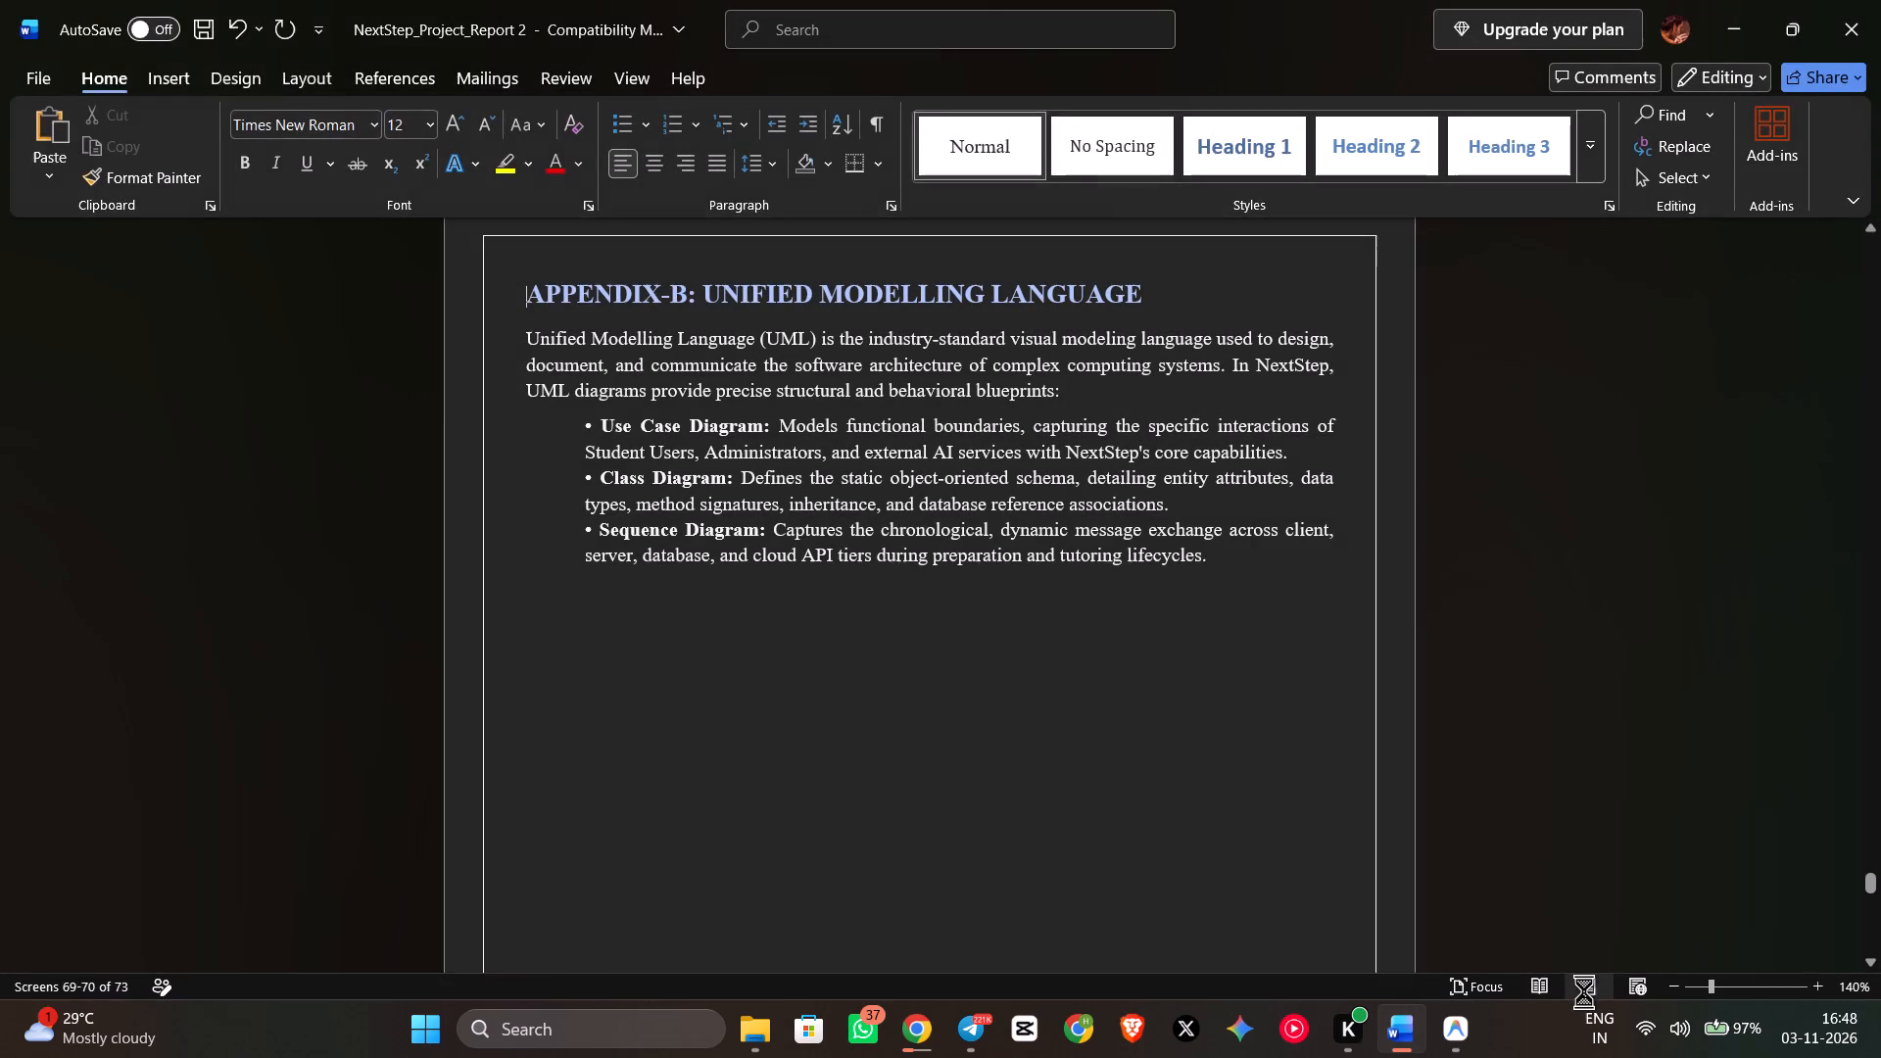
# Look through the report's front matter several pages at a time, from the title and certificate pages to the index.
pyautogui.scroll(-6, 1069, 777)
pyautogui.scroll(-11, 1382, 806)
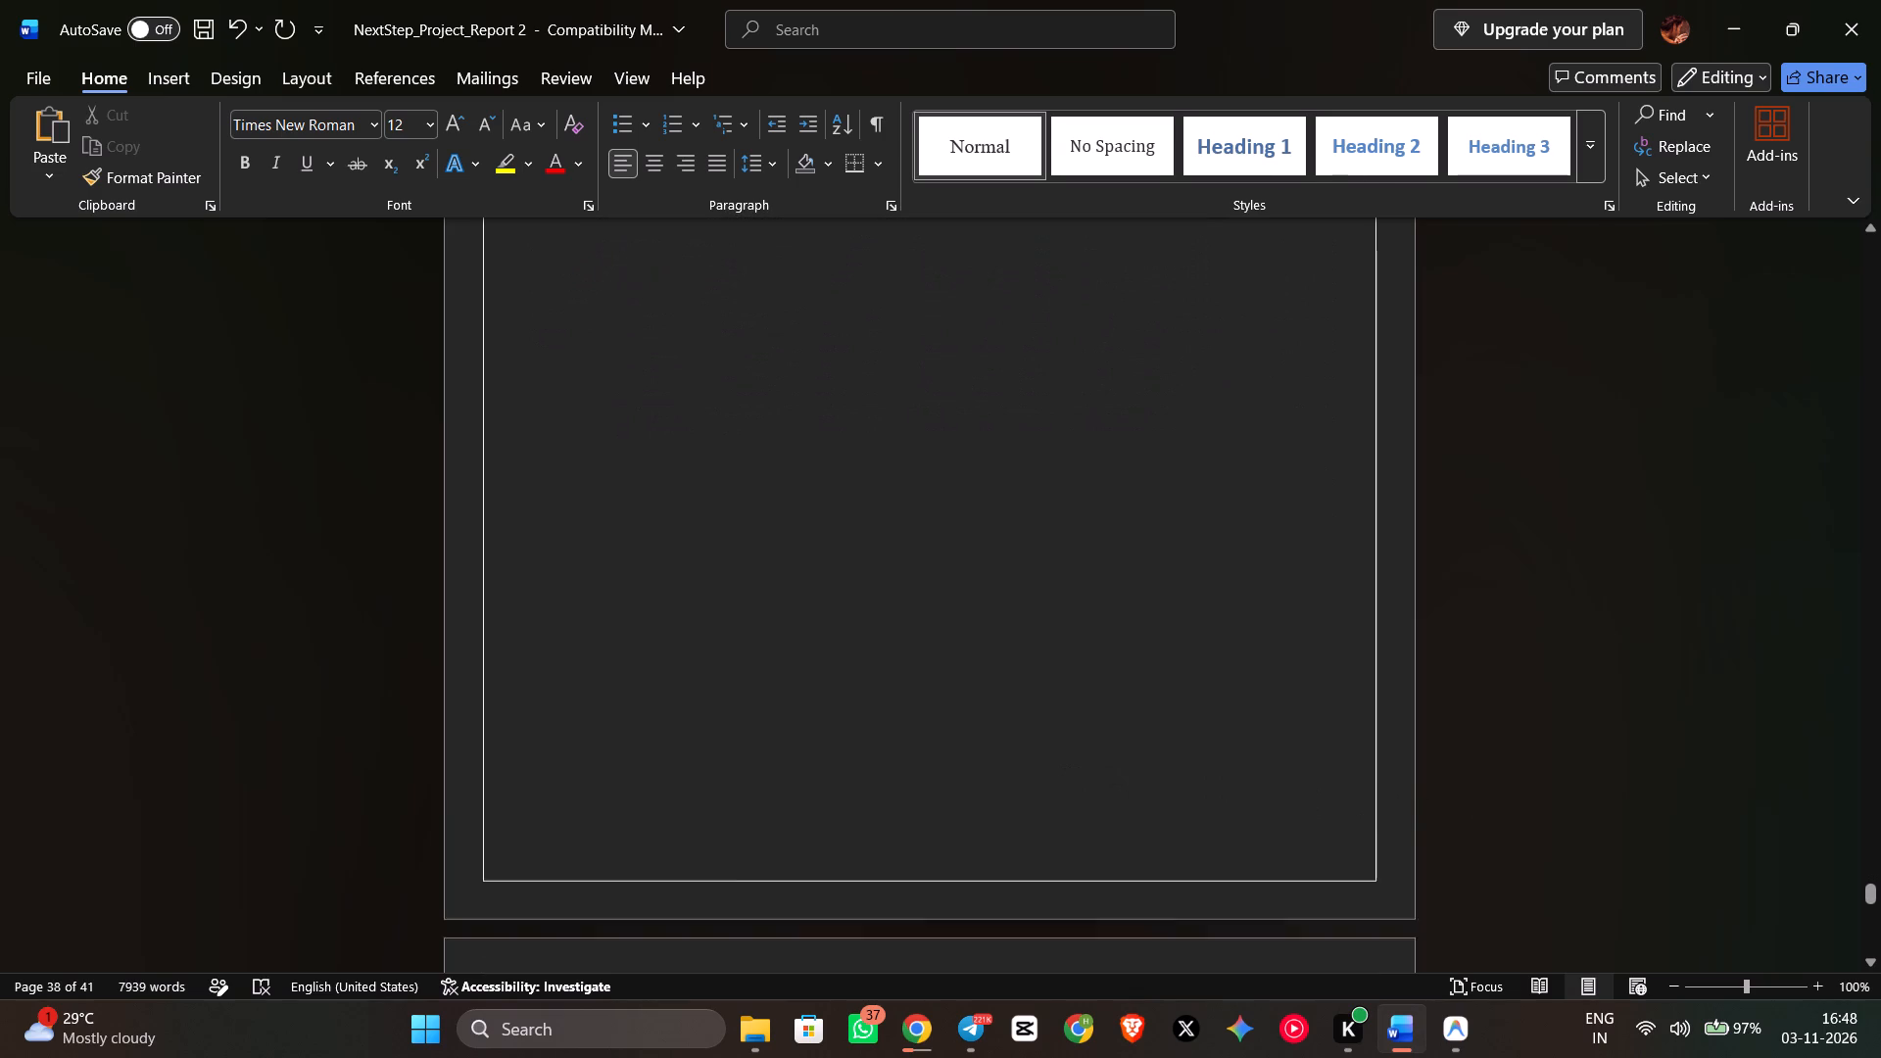
pyautogui.moveTo(1877, 897); pyautogui.dragTo(1880, 955)
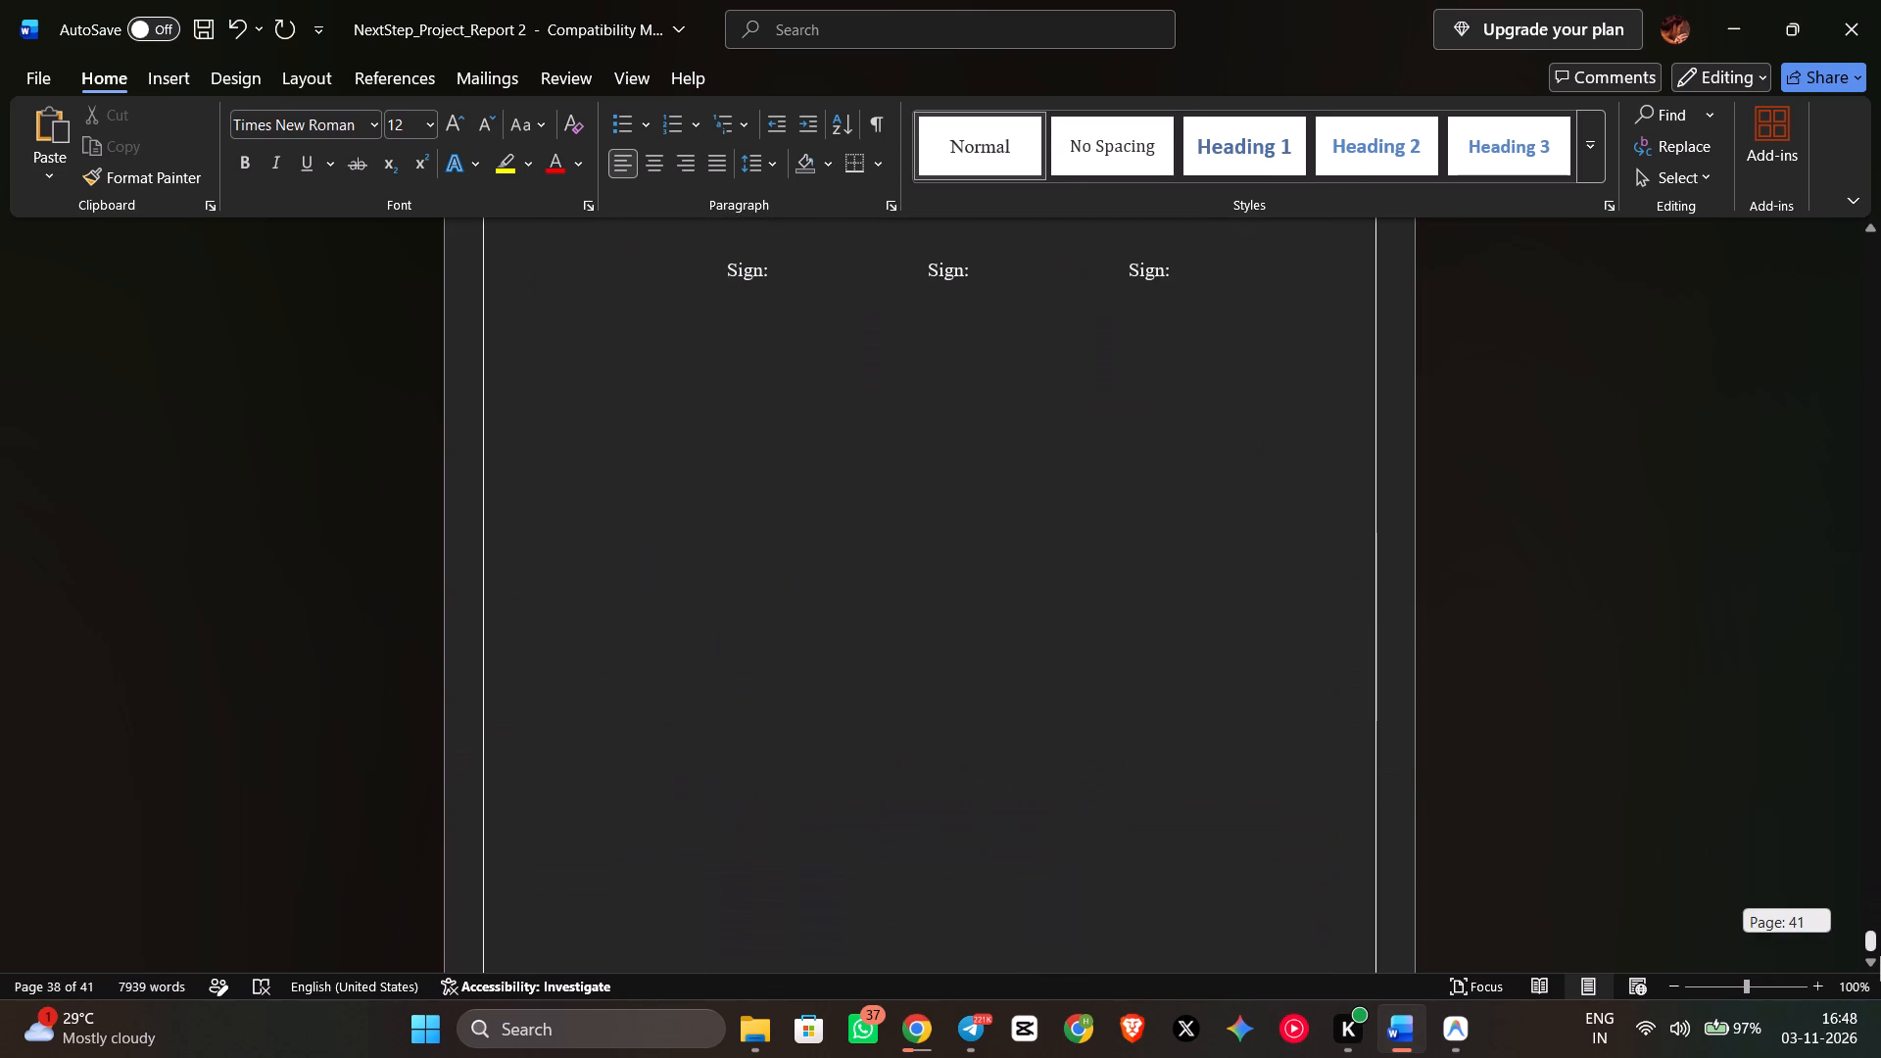
pyautogui.moveTo(1880, 955); pyautogui.dragTo(1880, 355)
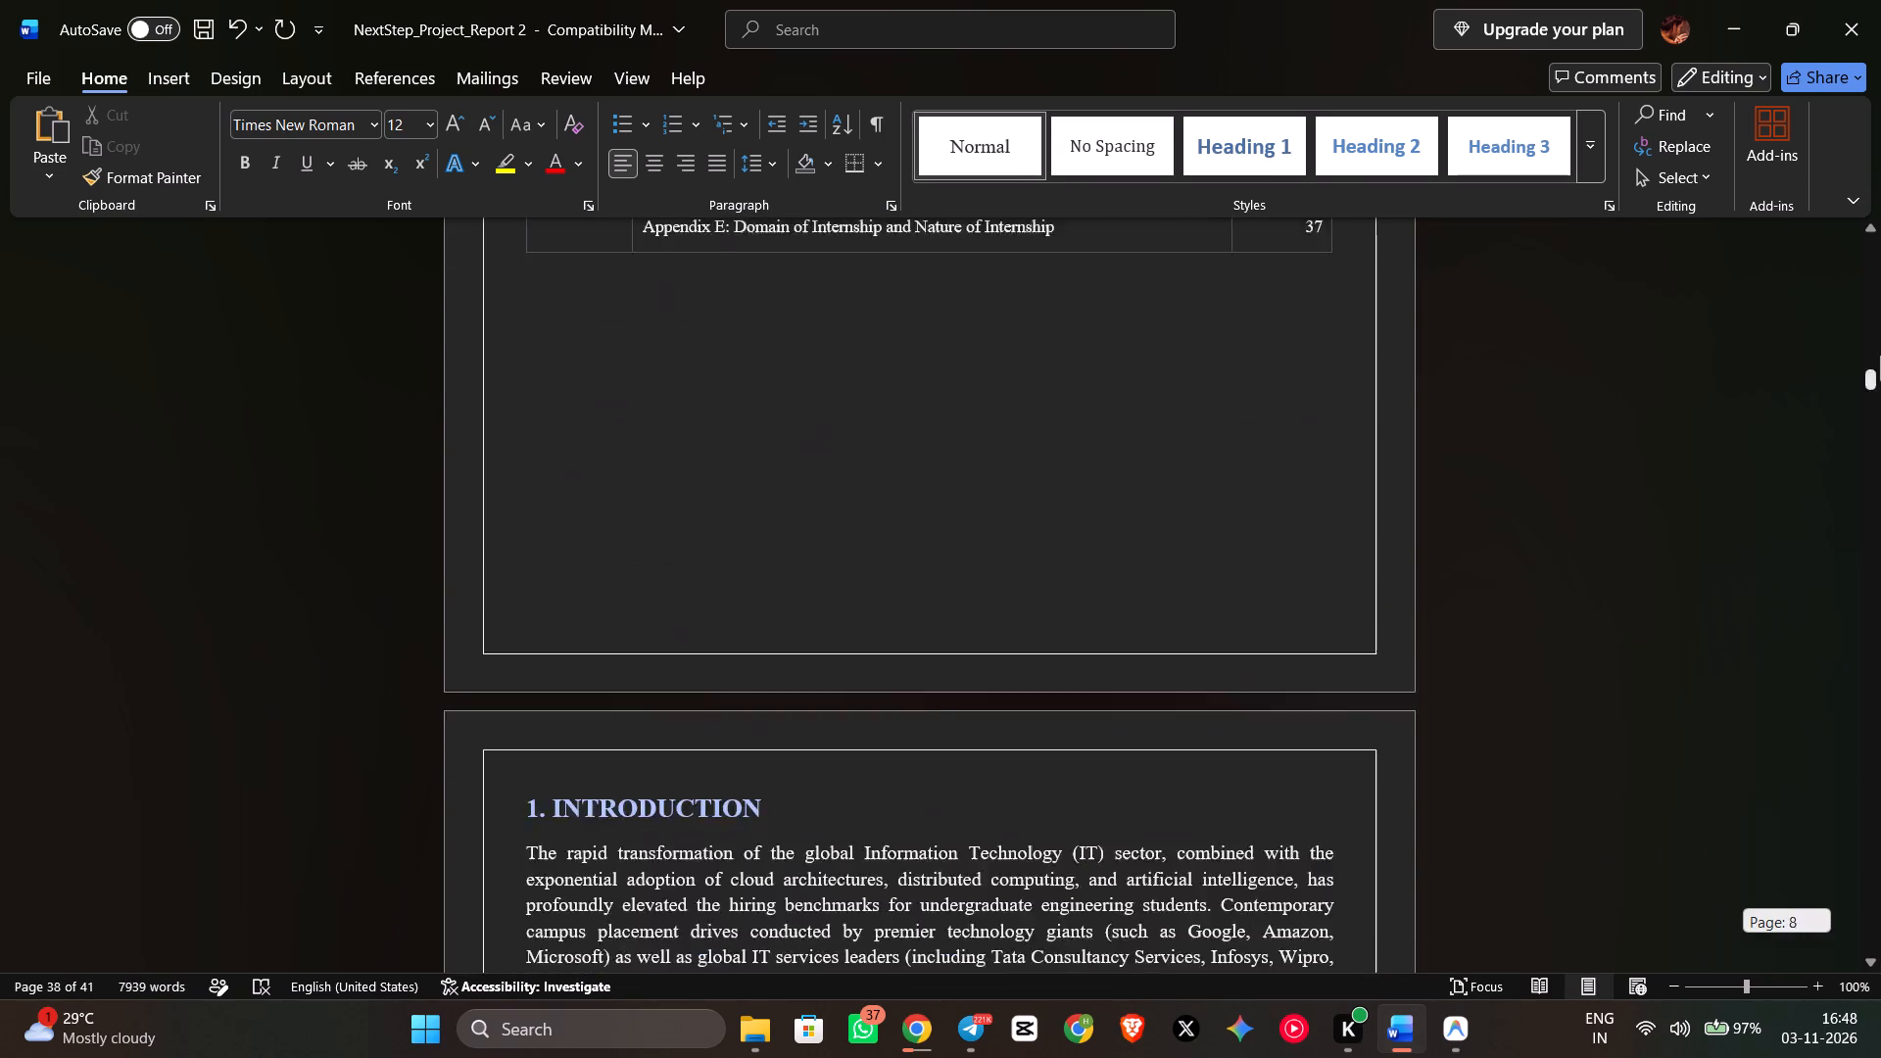
pyautogui.moveTo(1880, 355); pyautogui.dragTo(1880, 220)
pyautogui.keyDown('ctrl'); pyautogui.scroll(-4, 1534, 503); pyautogui.keyUp('ctrl')
pyautogui.scroll(-6, 953, 647)
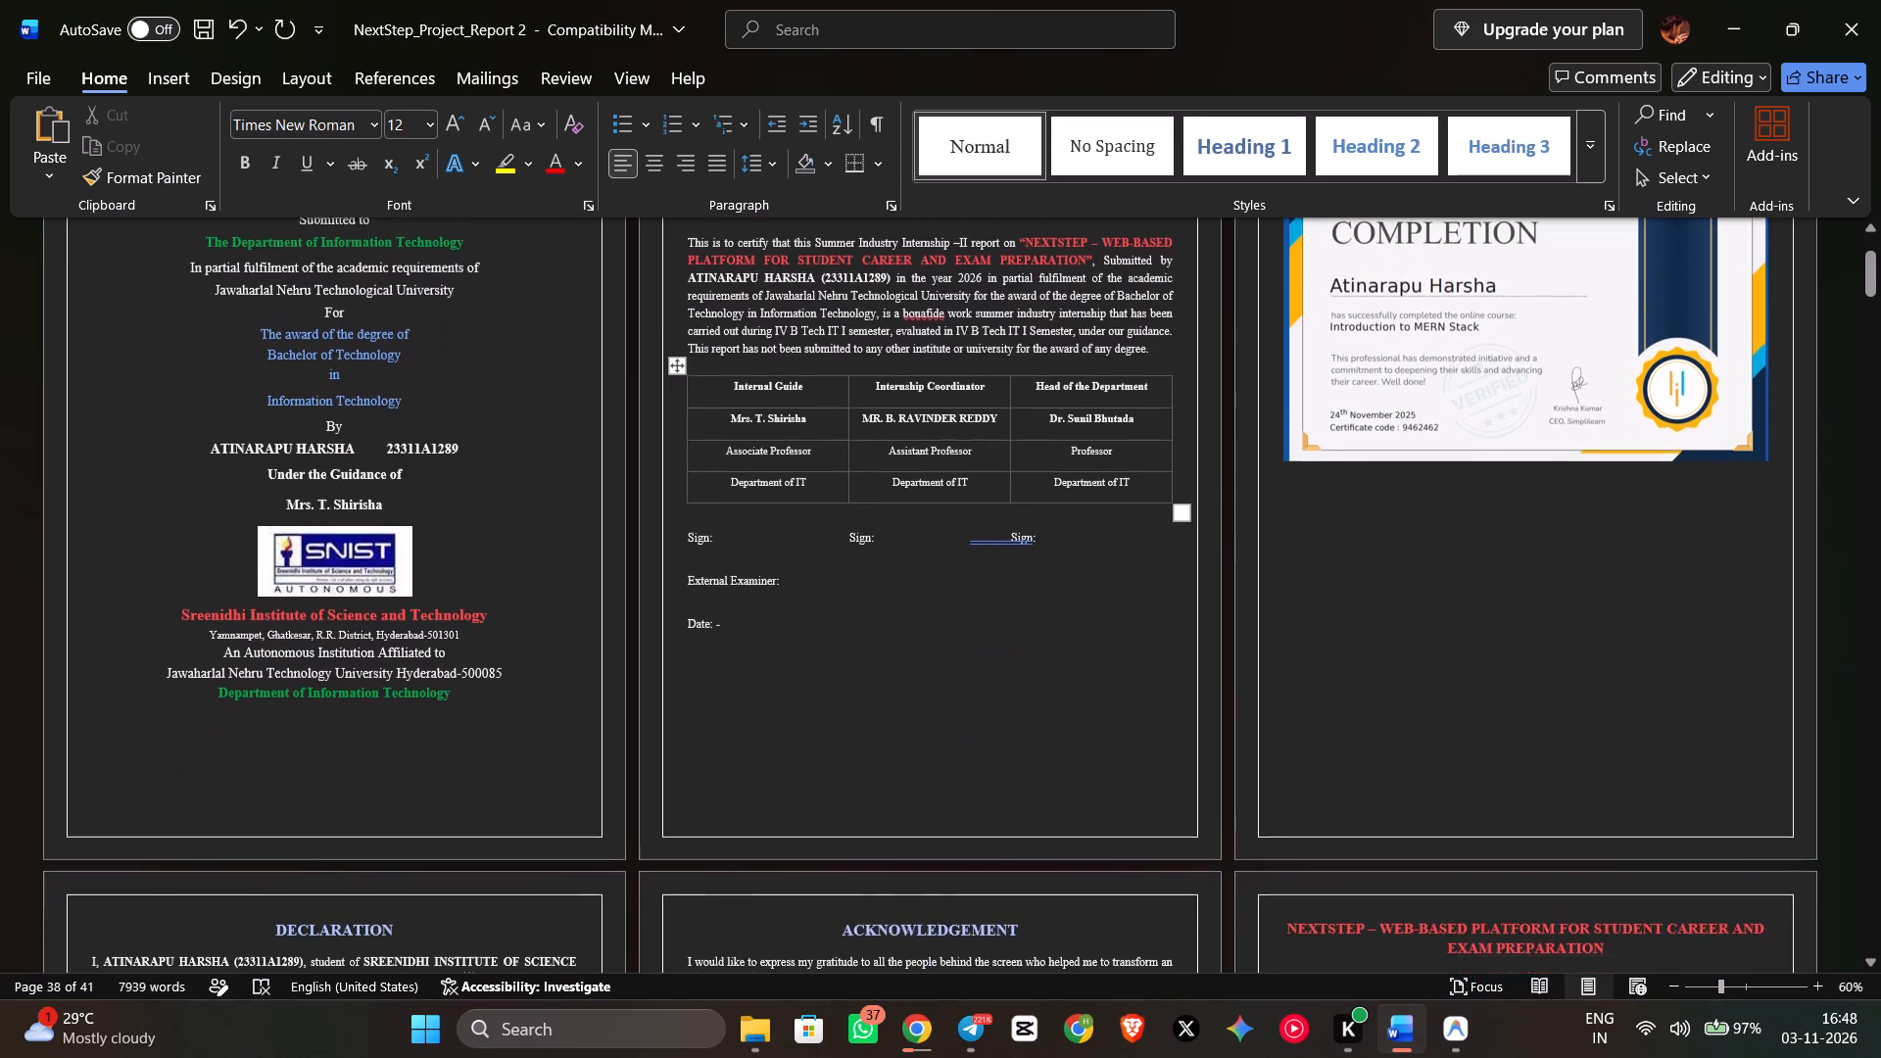
pyautogui.scroll(-13, 953, 647)
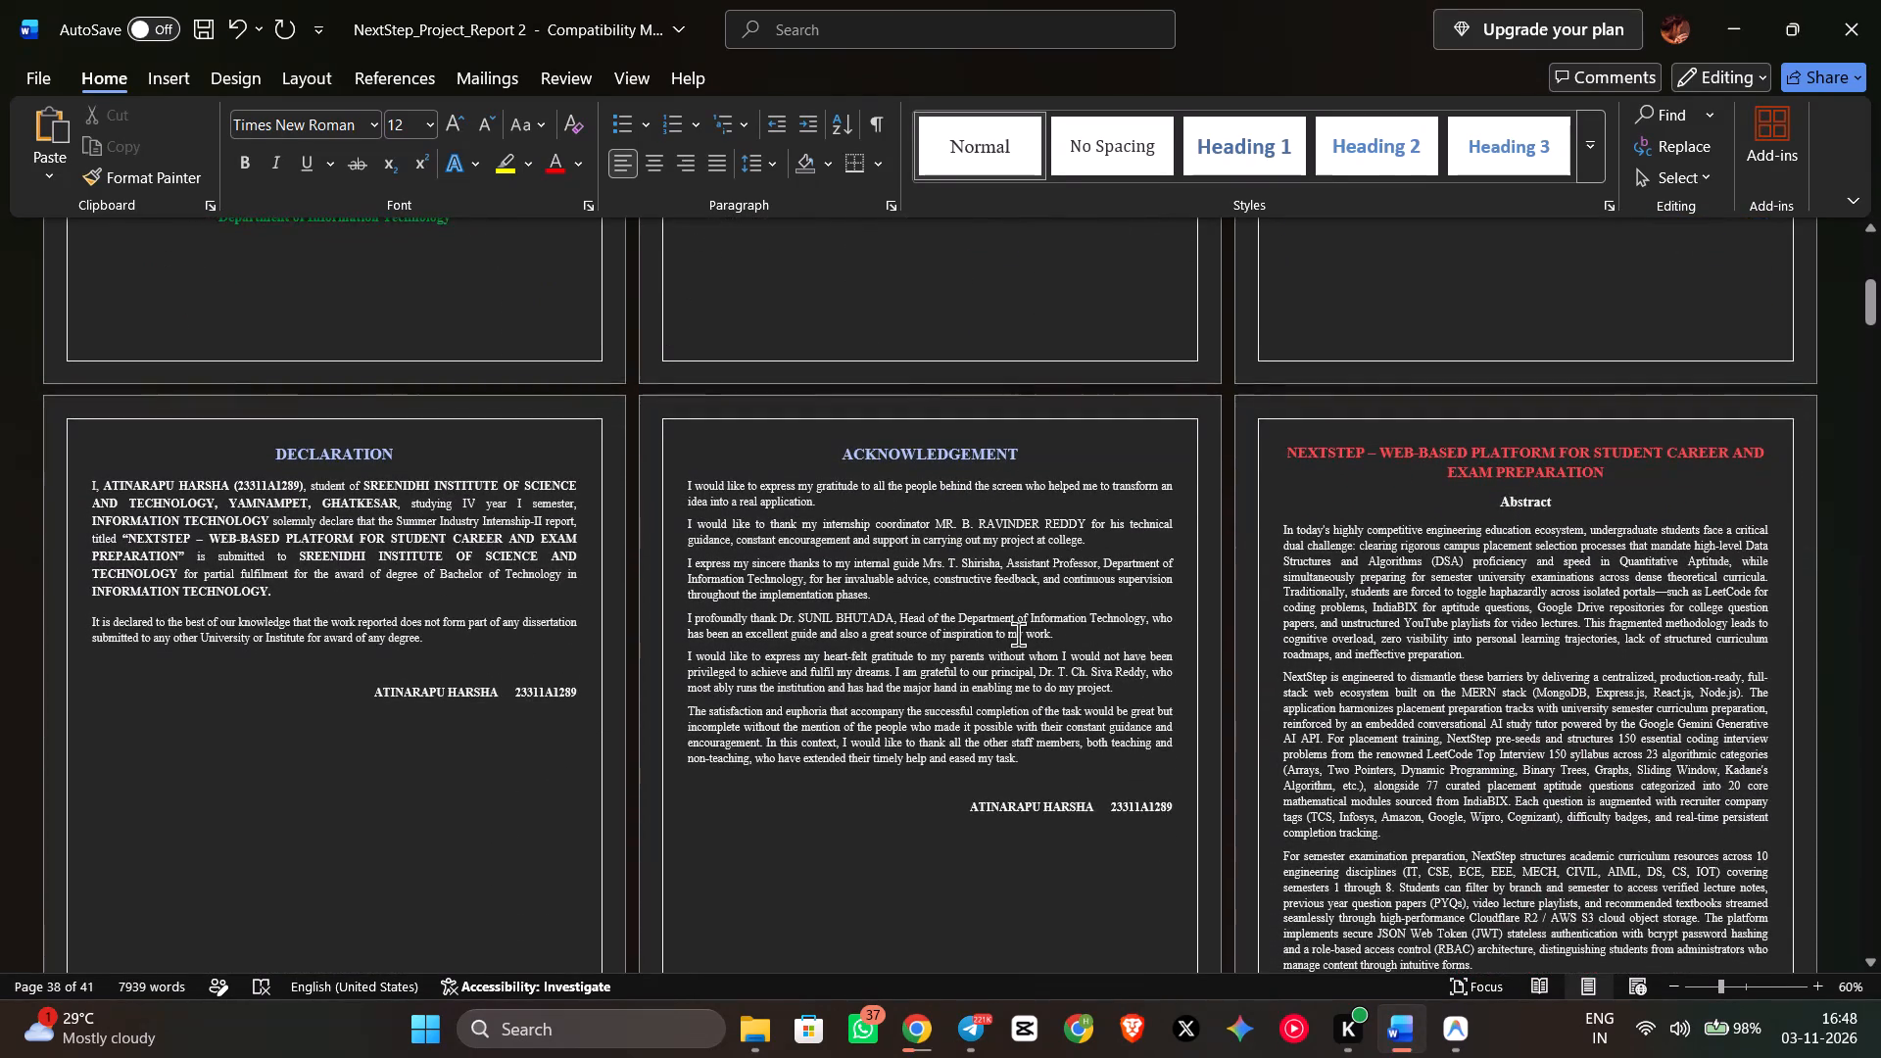
pyautogui.scroll(-10, 1018, 634)
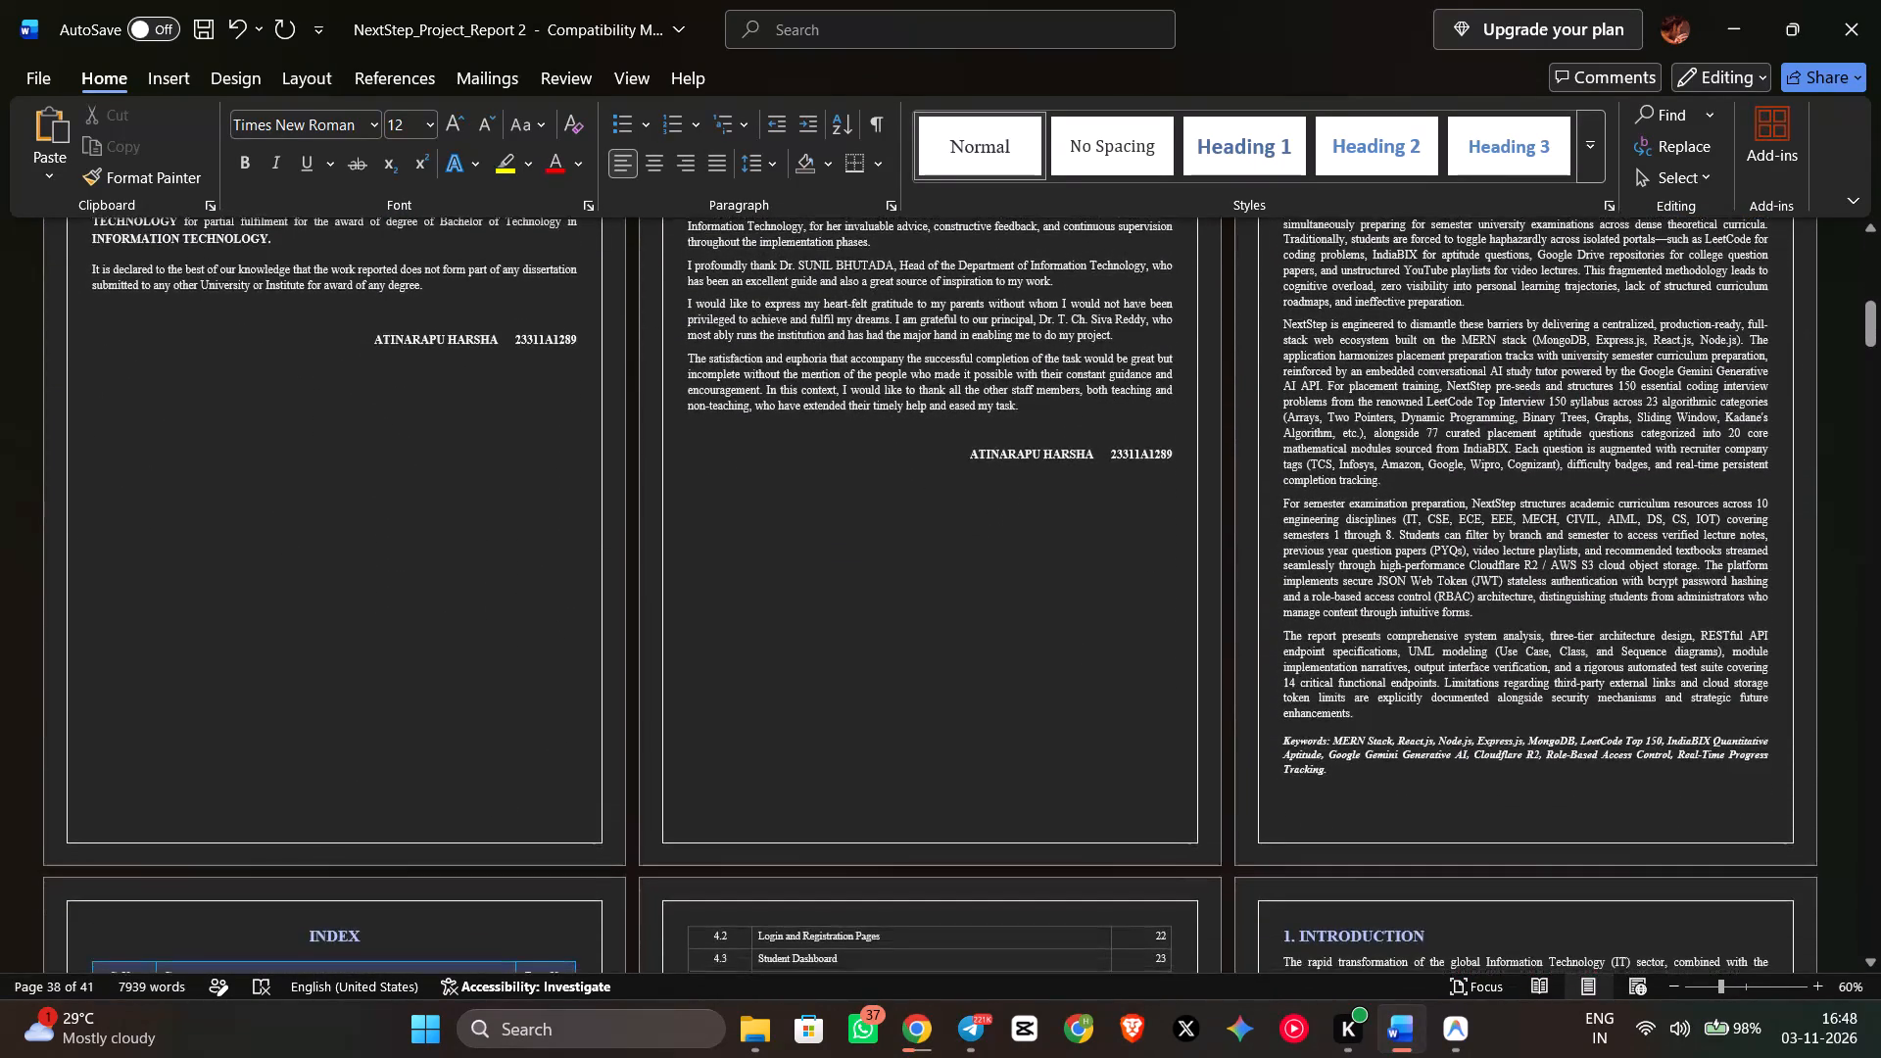
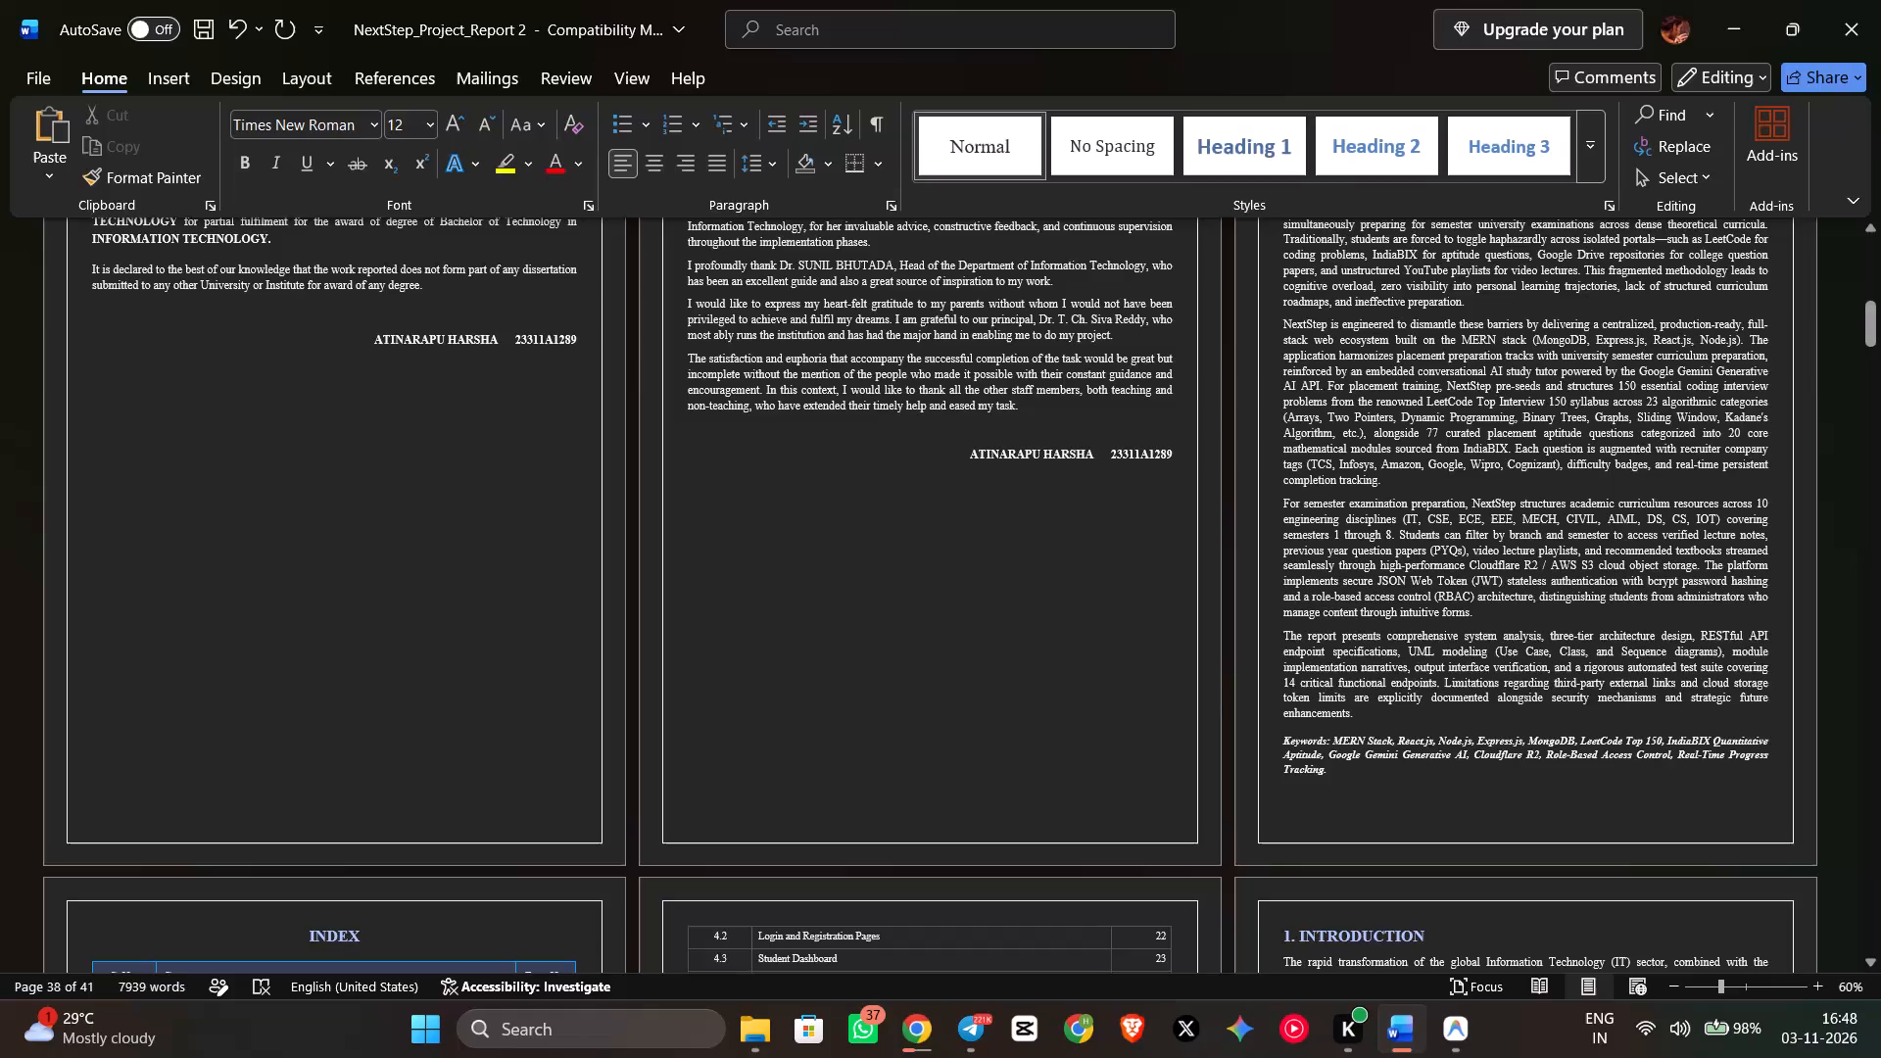
# Look through the report pages from the index and introduction to the system analysis, API endpoints and UML diagram sections.
pyautogui.scroll(-12, 1036, 651)
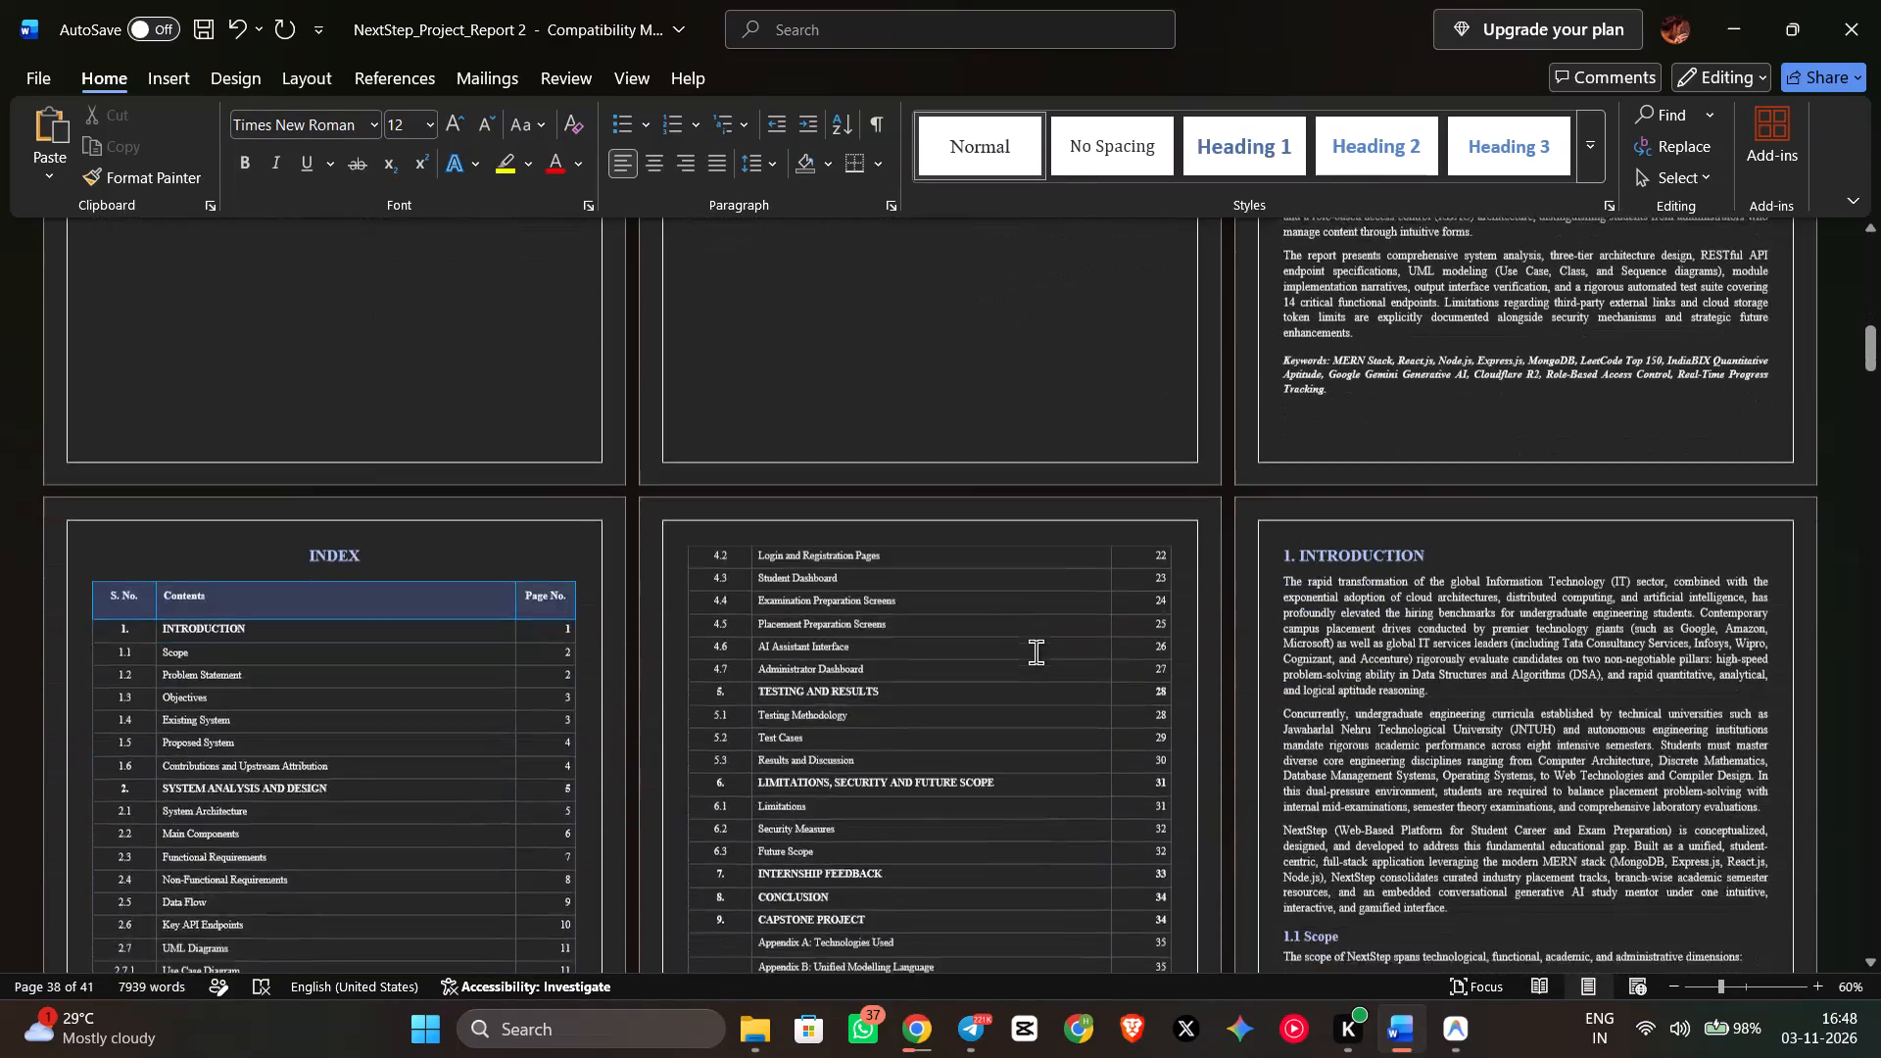
pyautogui.scroll(-15, 1036, 651)
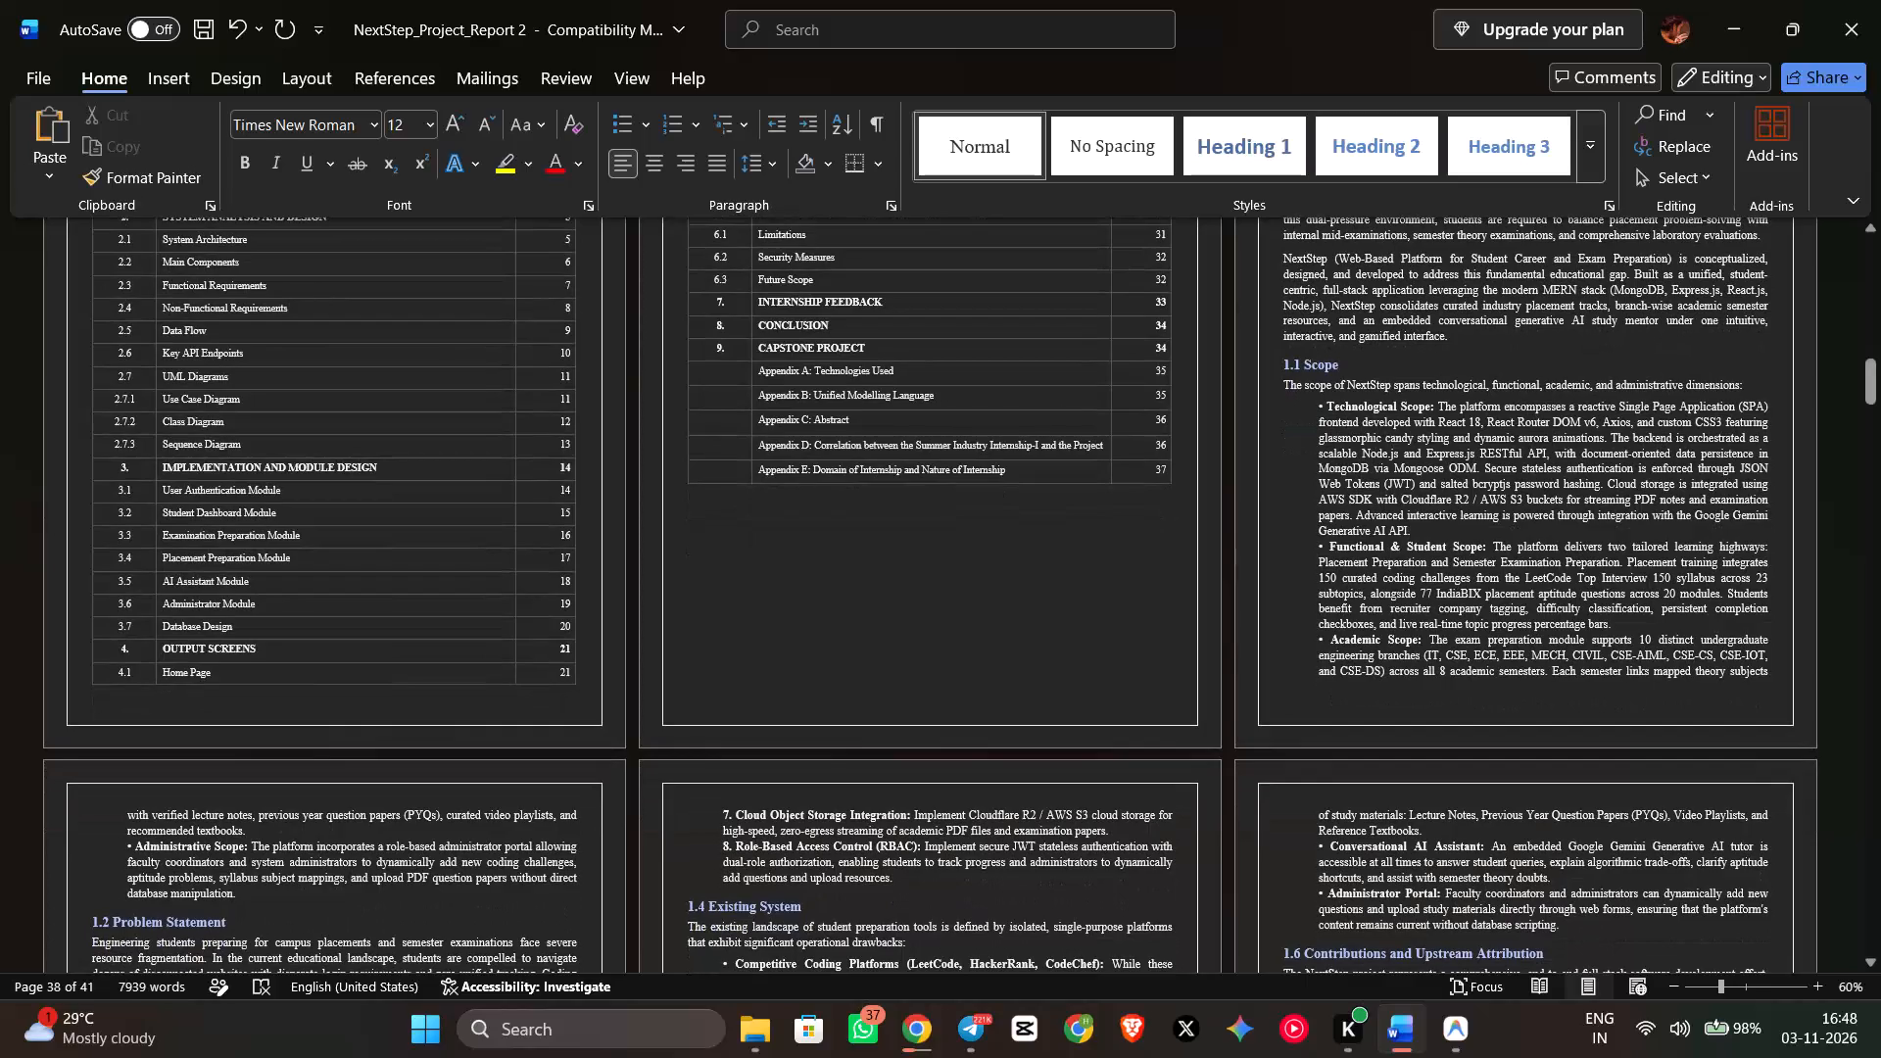
pyautogui.scroll(-2, 1043, 657)
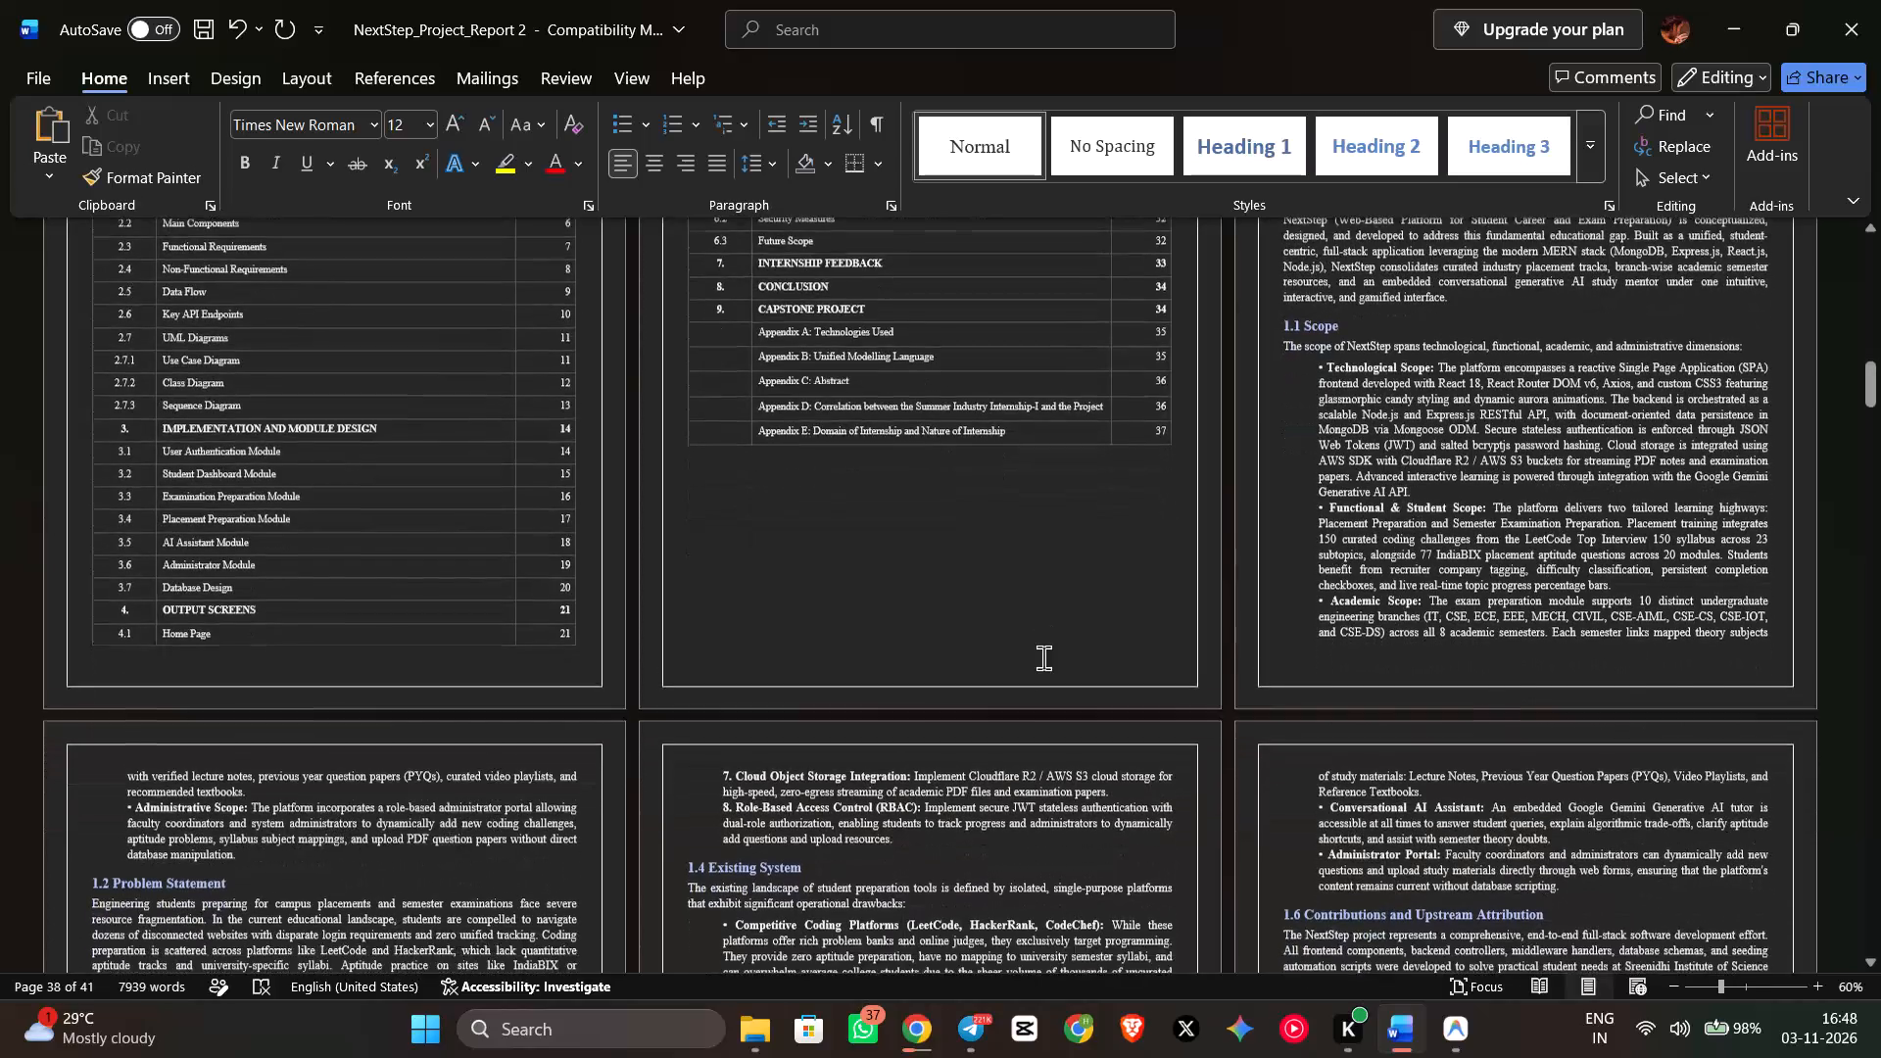
pyautogui.scroll(-20, 1043, 657)
pyautogui.scroll(-11, 1043, 657)
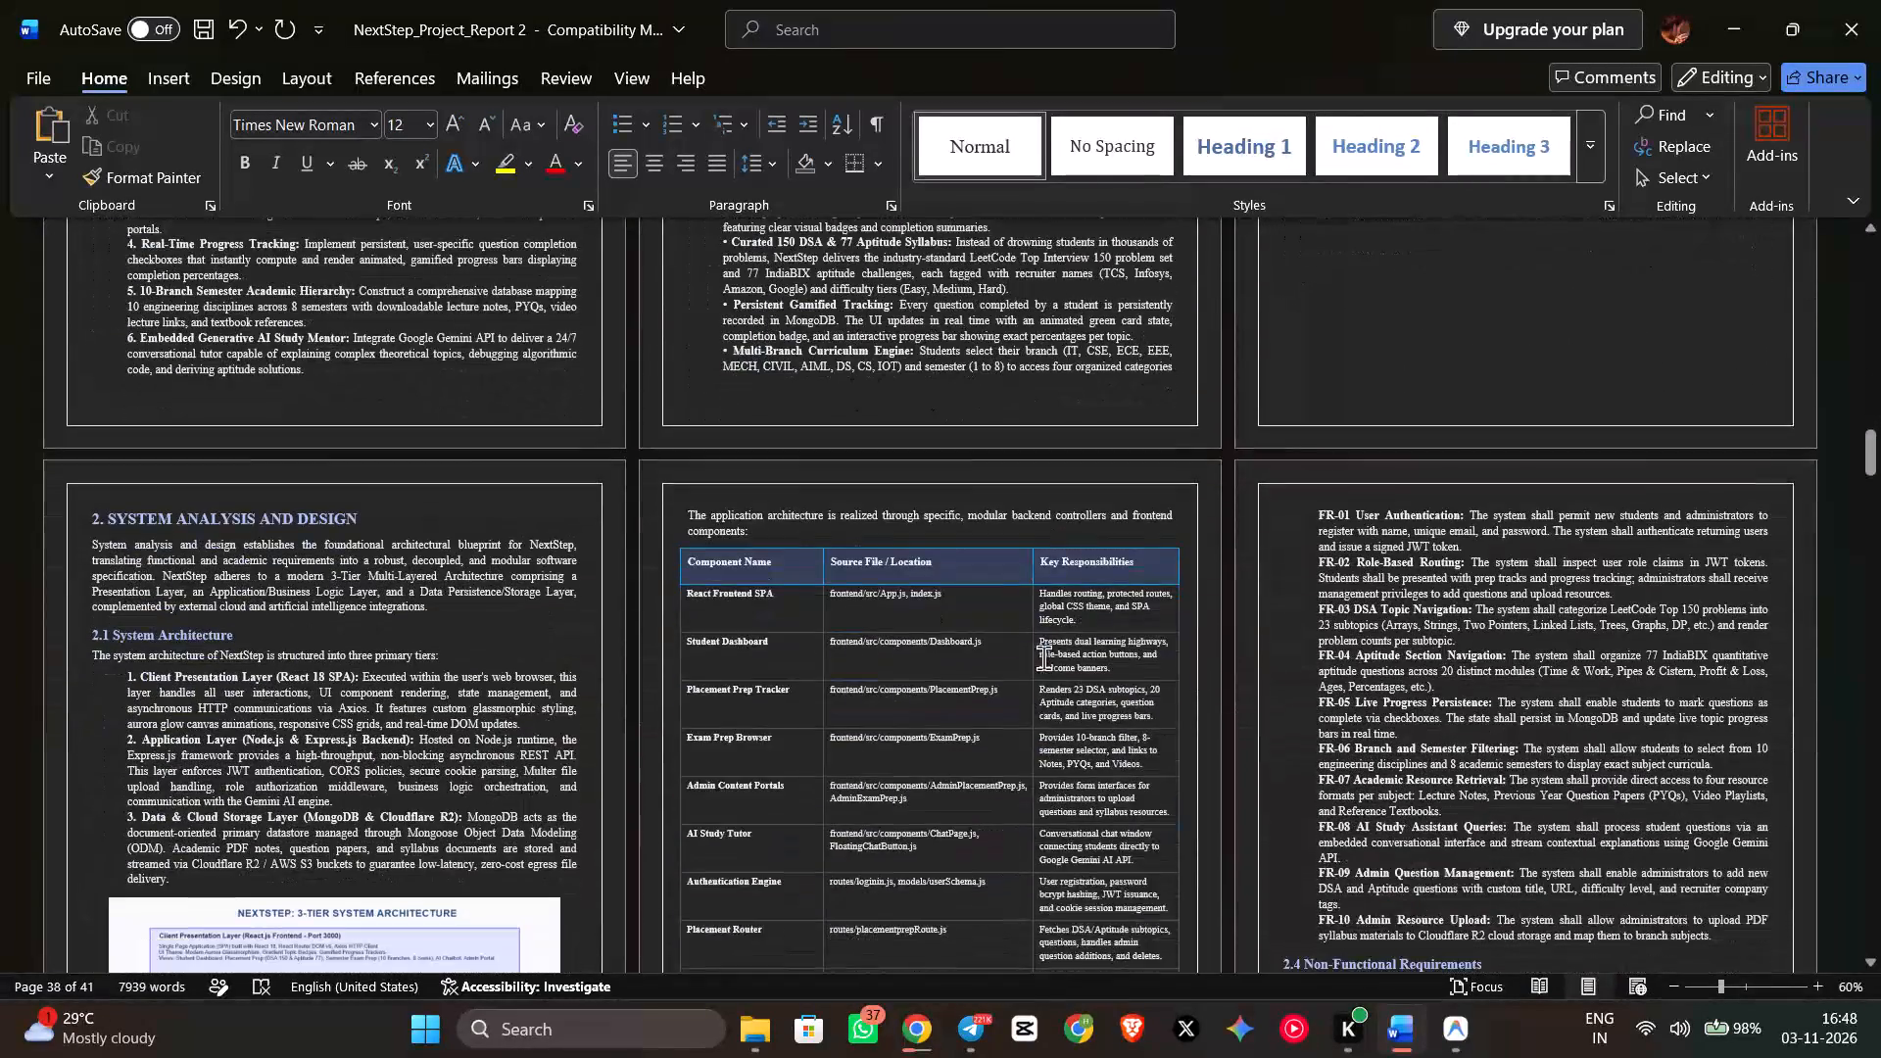
pyautogui.scroll(-18, 1043, 657)
pyautogui.scroll(-11, 1048, 652)
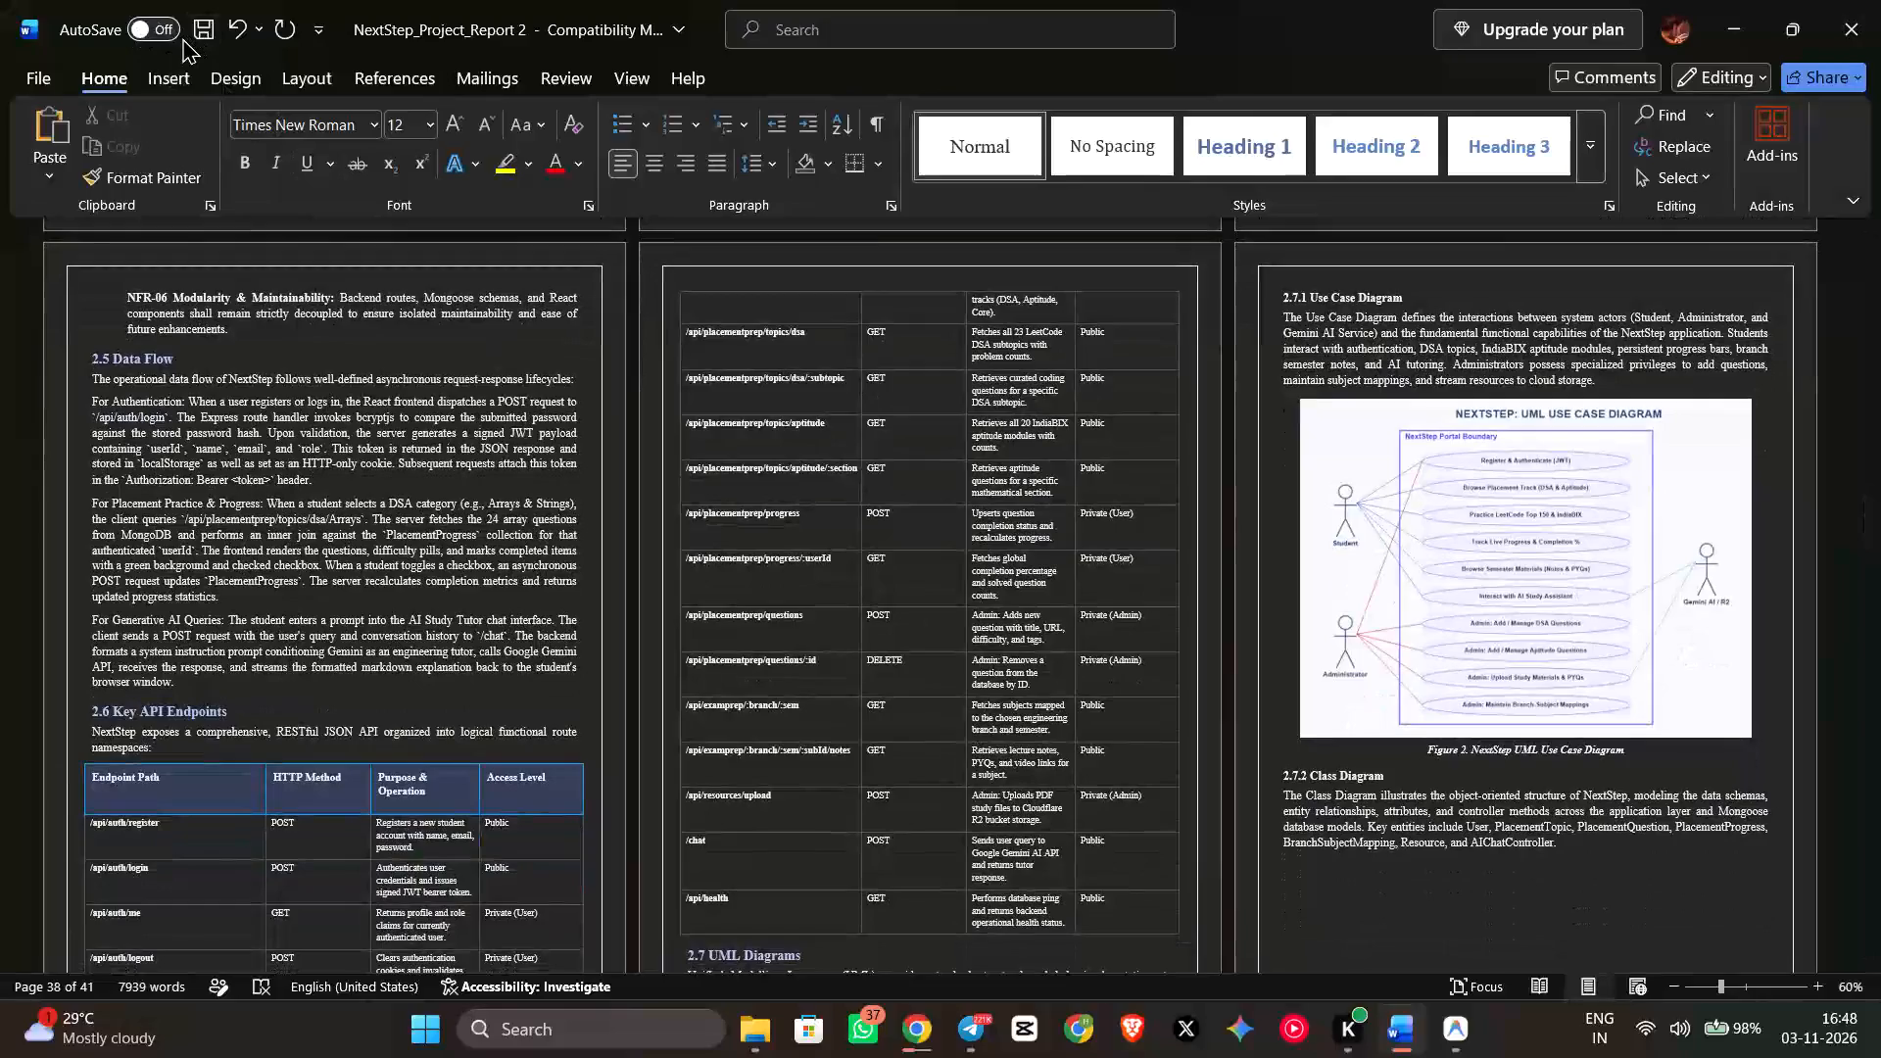
# Turn on AutoSave for the report by uploading a copy to the personal OneDrive.
pyautogui.click(161, 31)
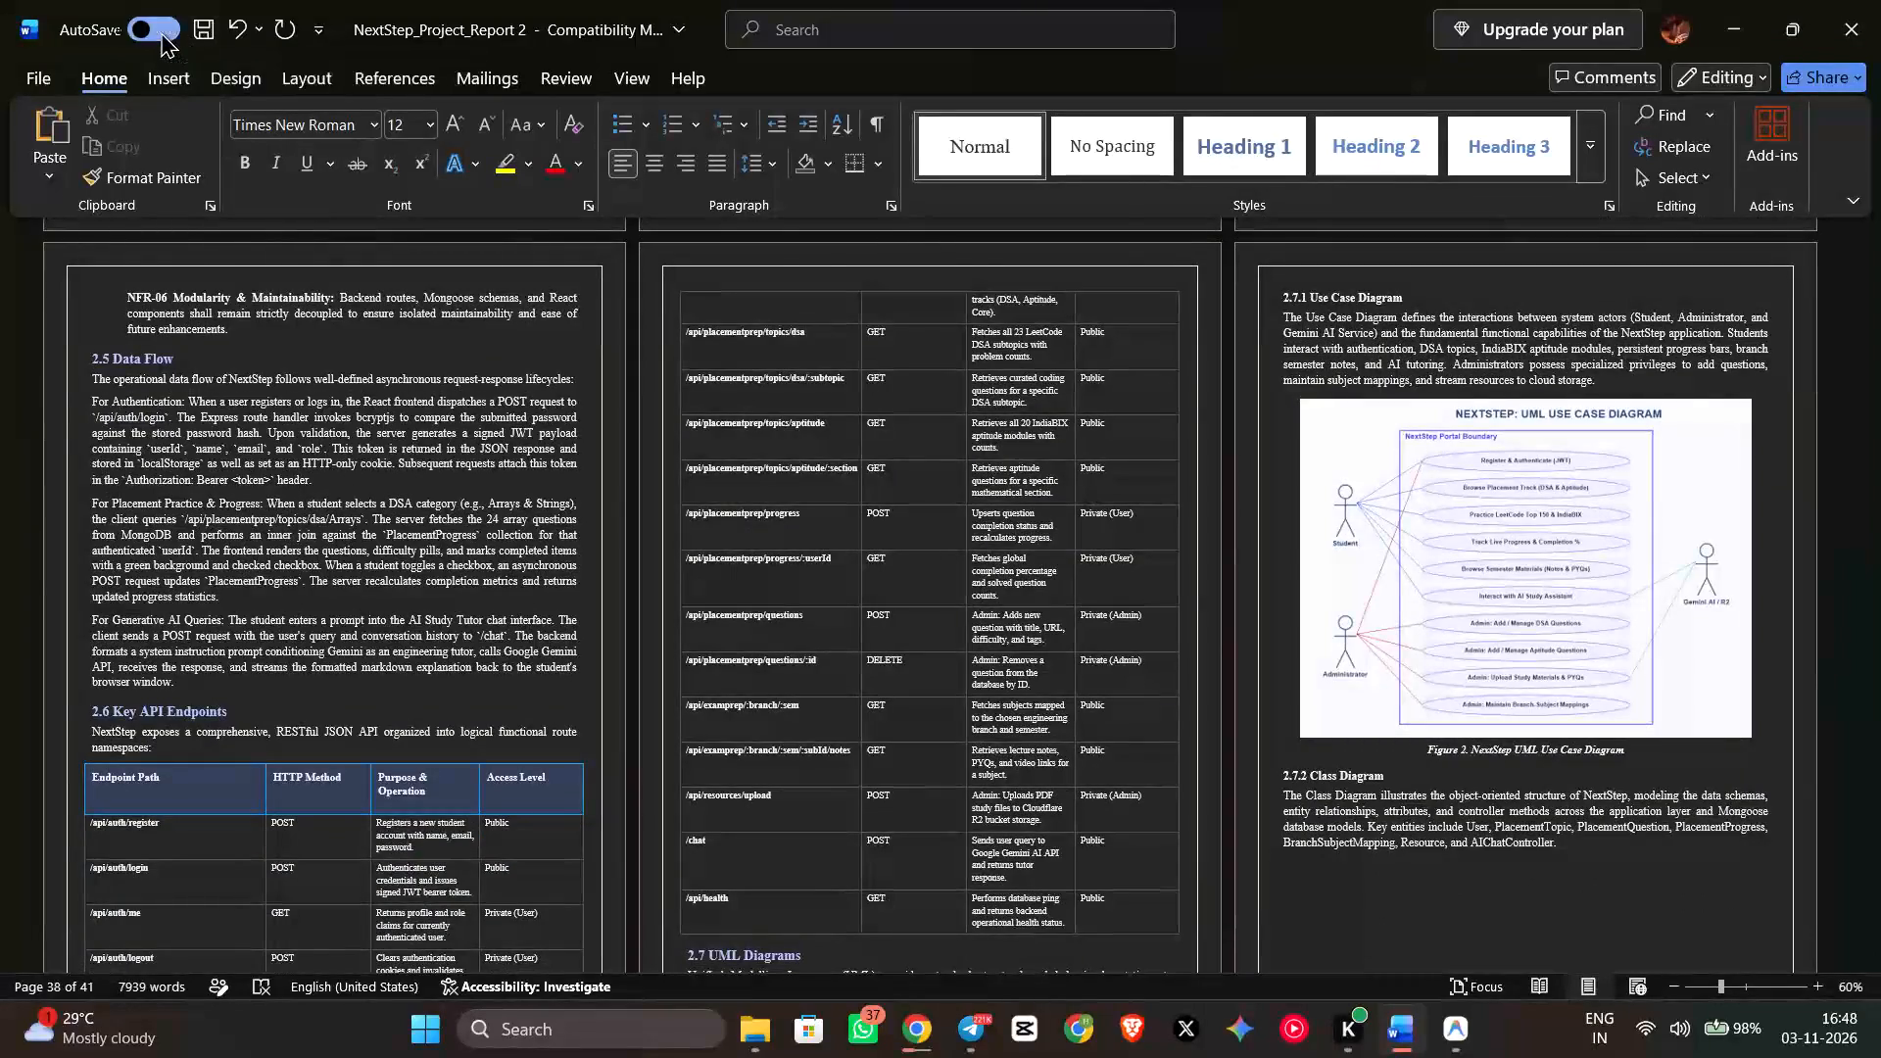
pyautogui.click(886, 381)
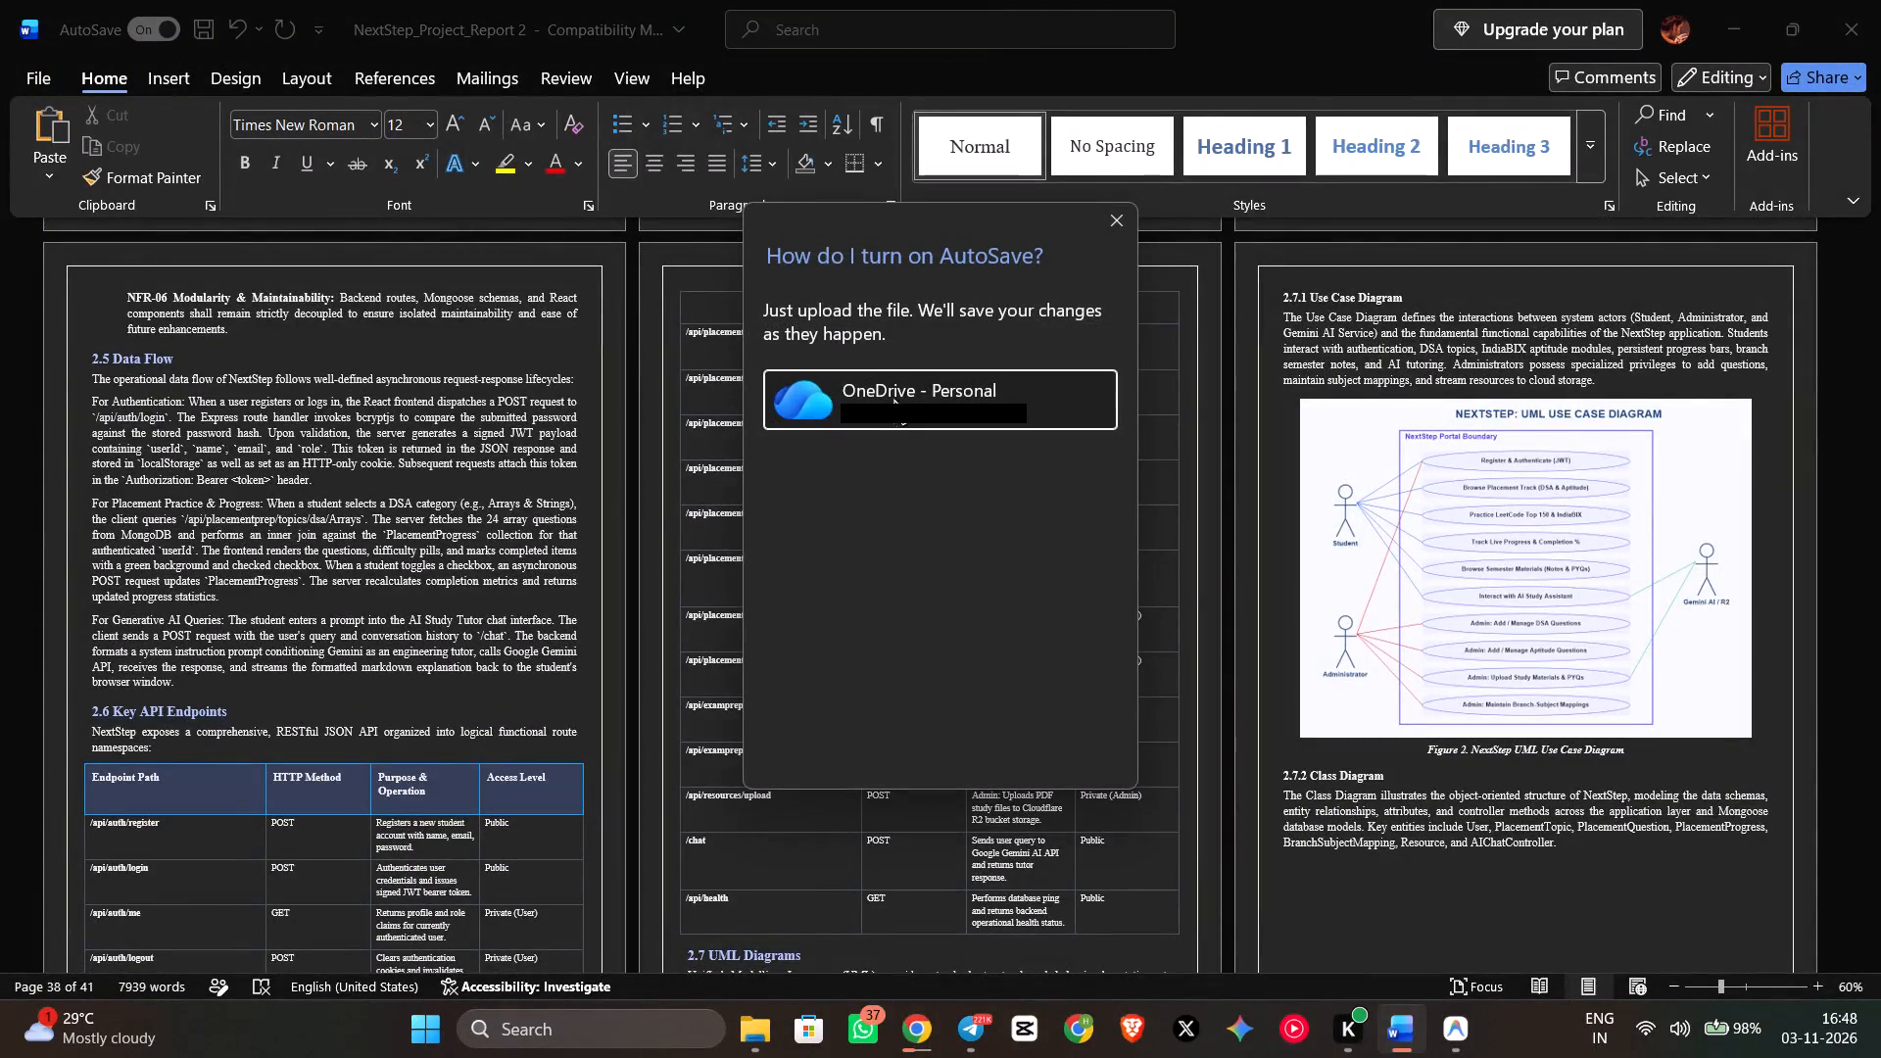
pyautogui.click(898, 388)
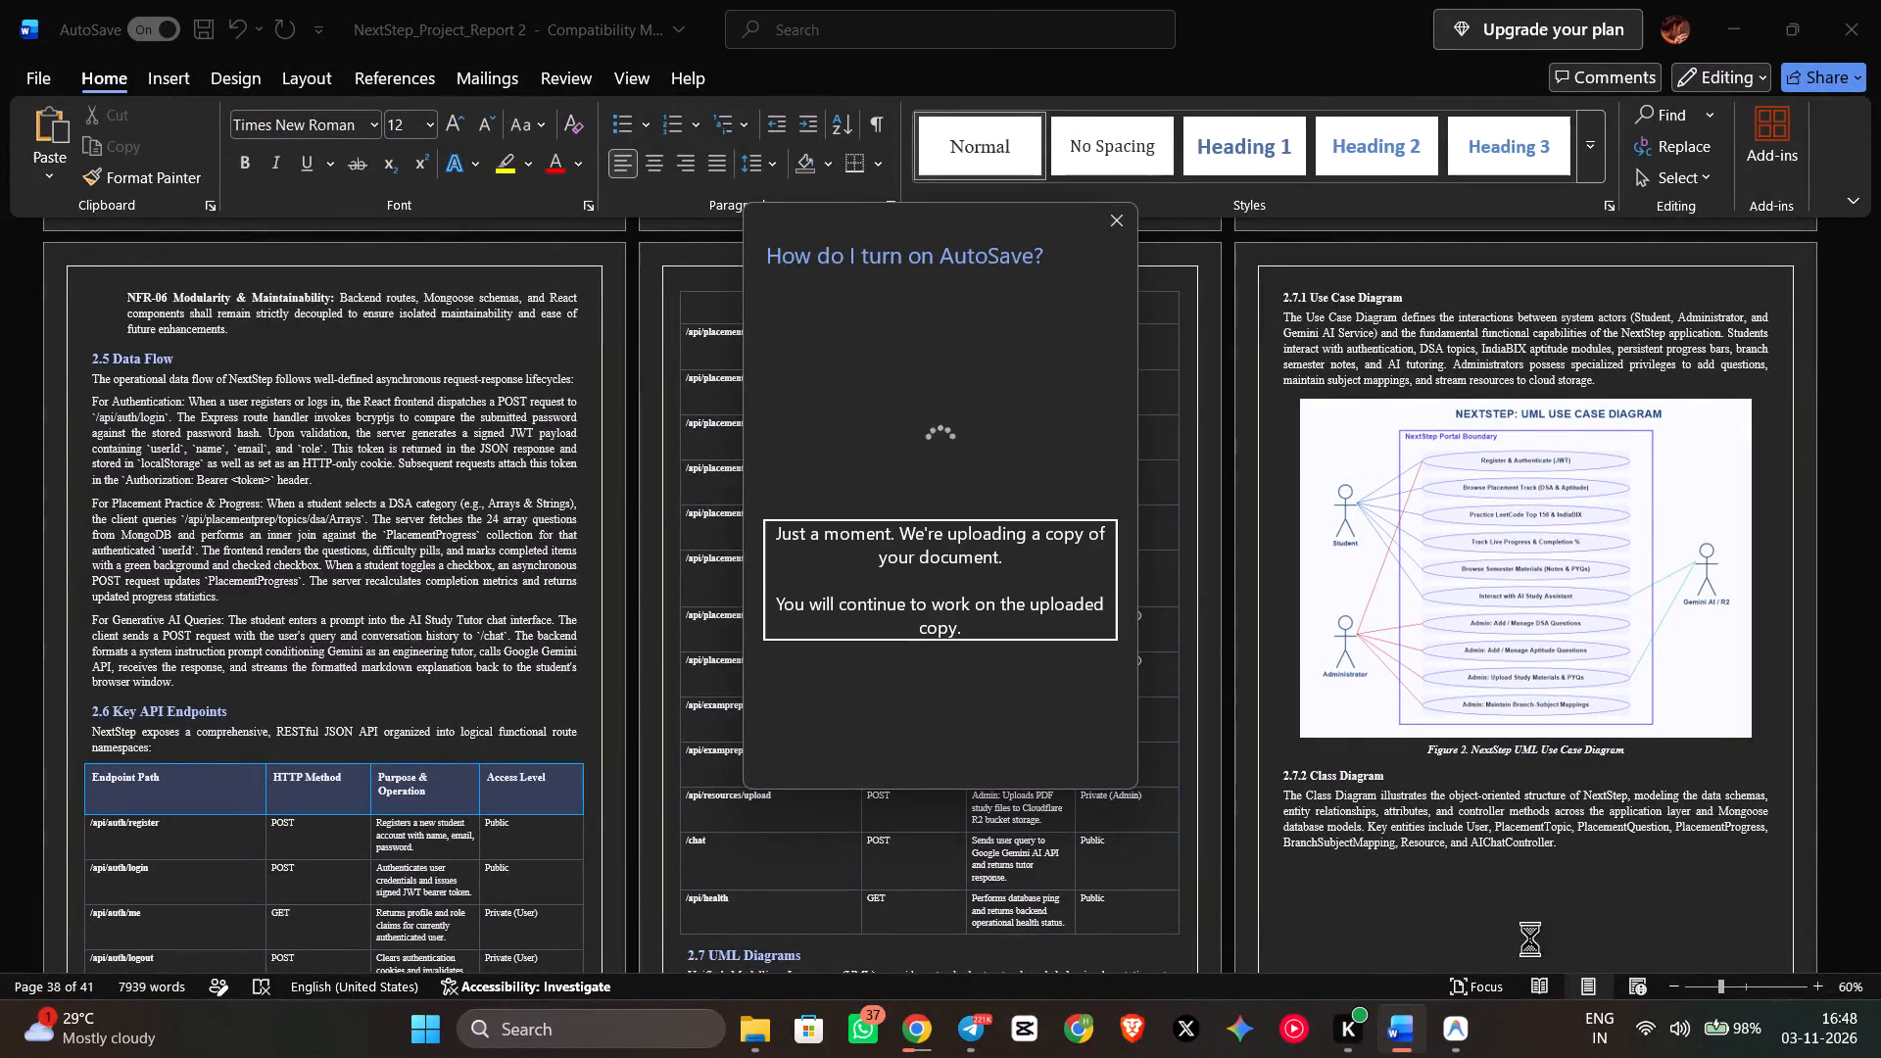
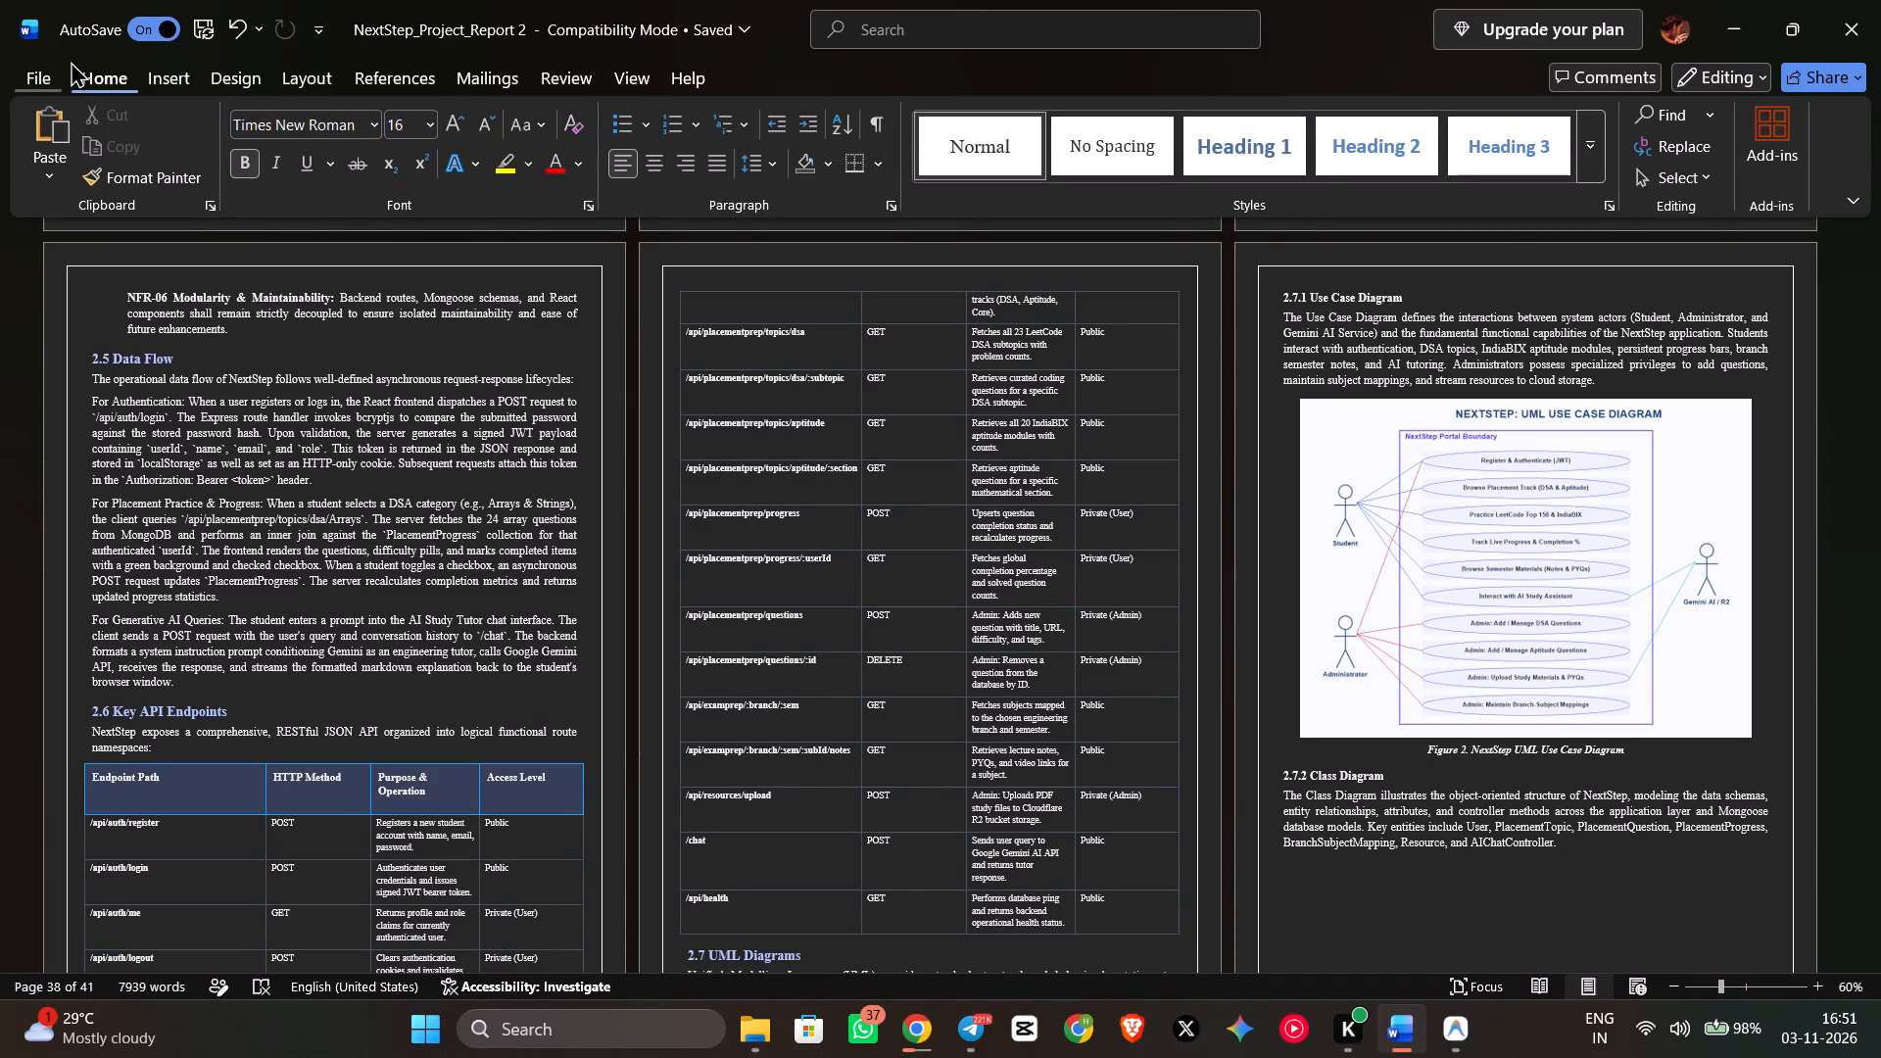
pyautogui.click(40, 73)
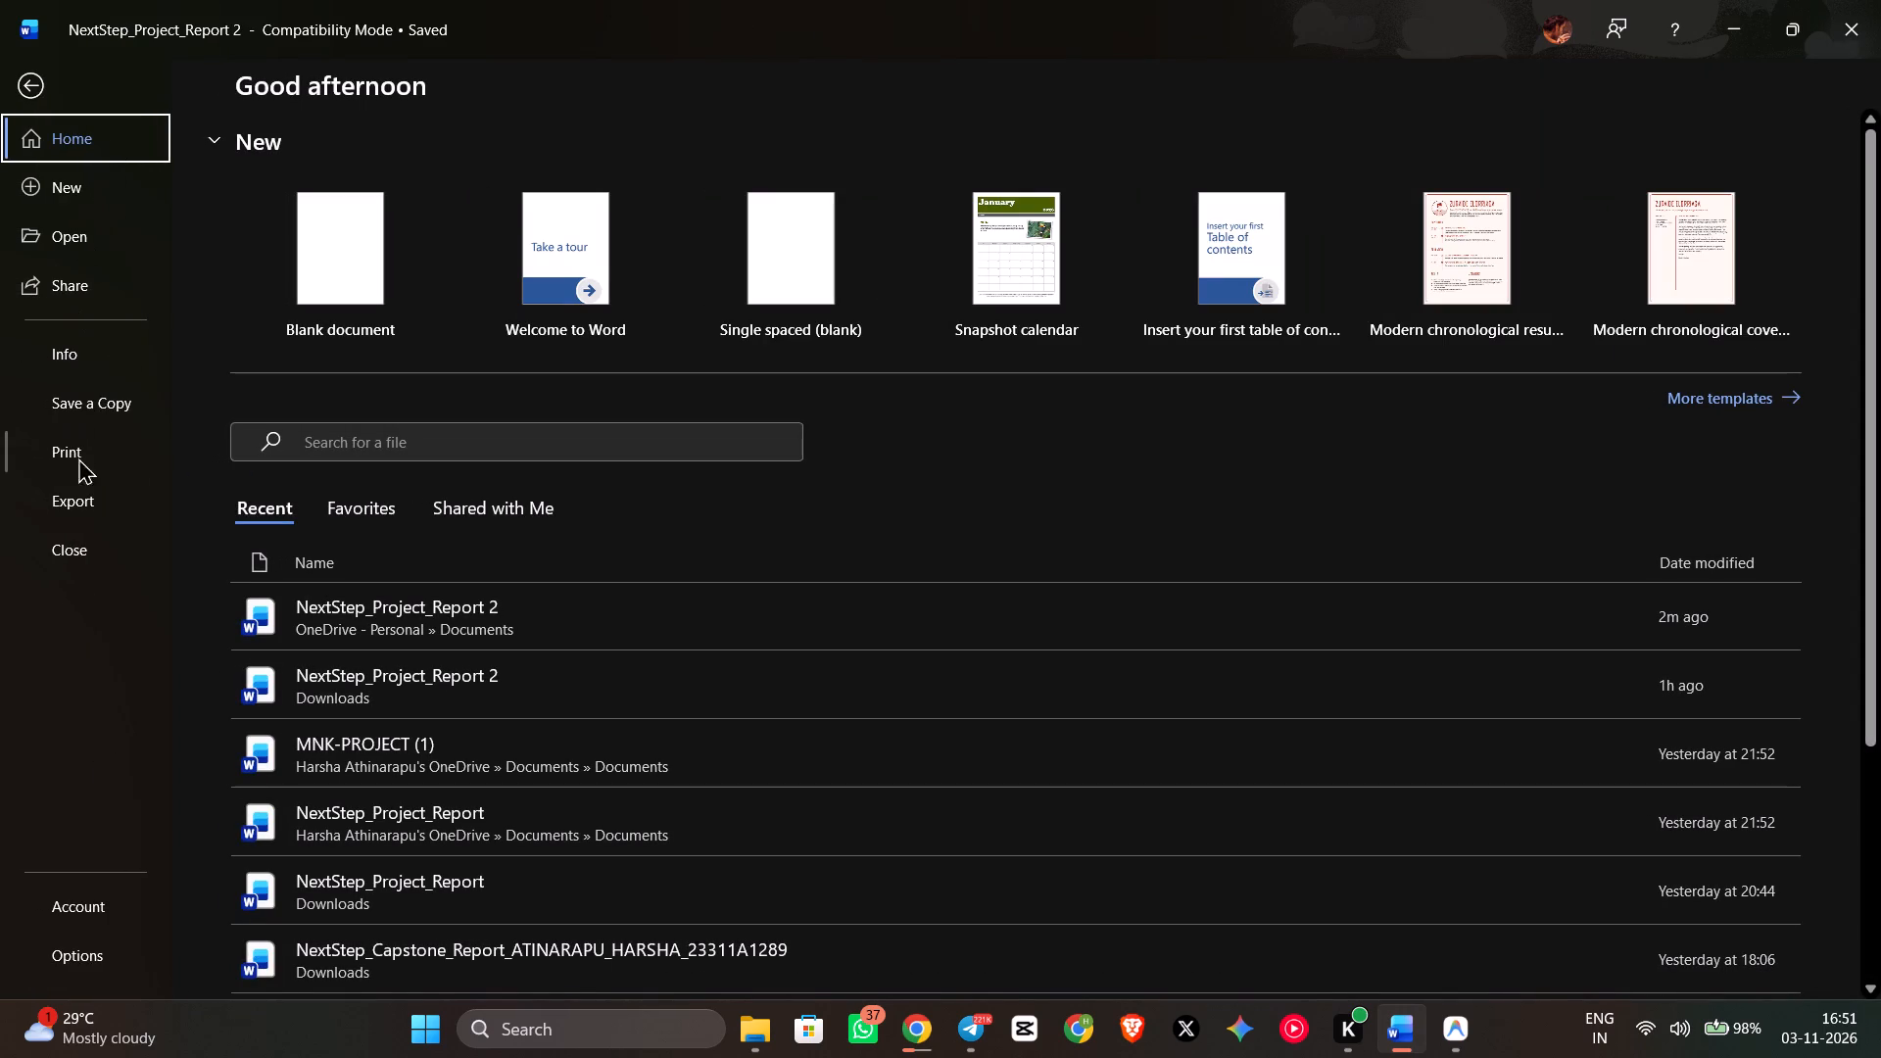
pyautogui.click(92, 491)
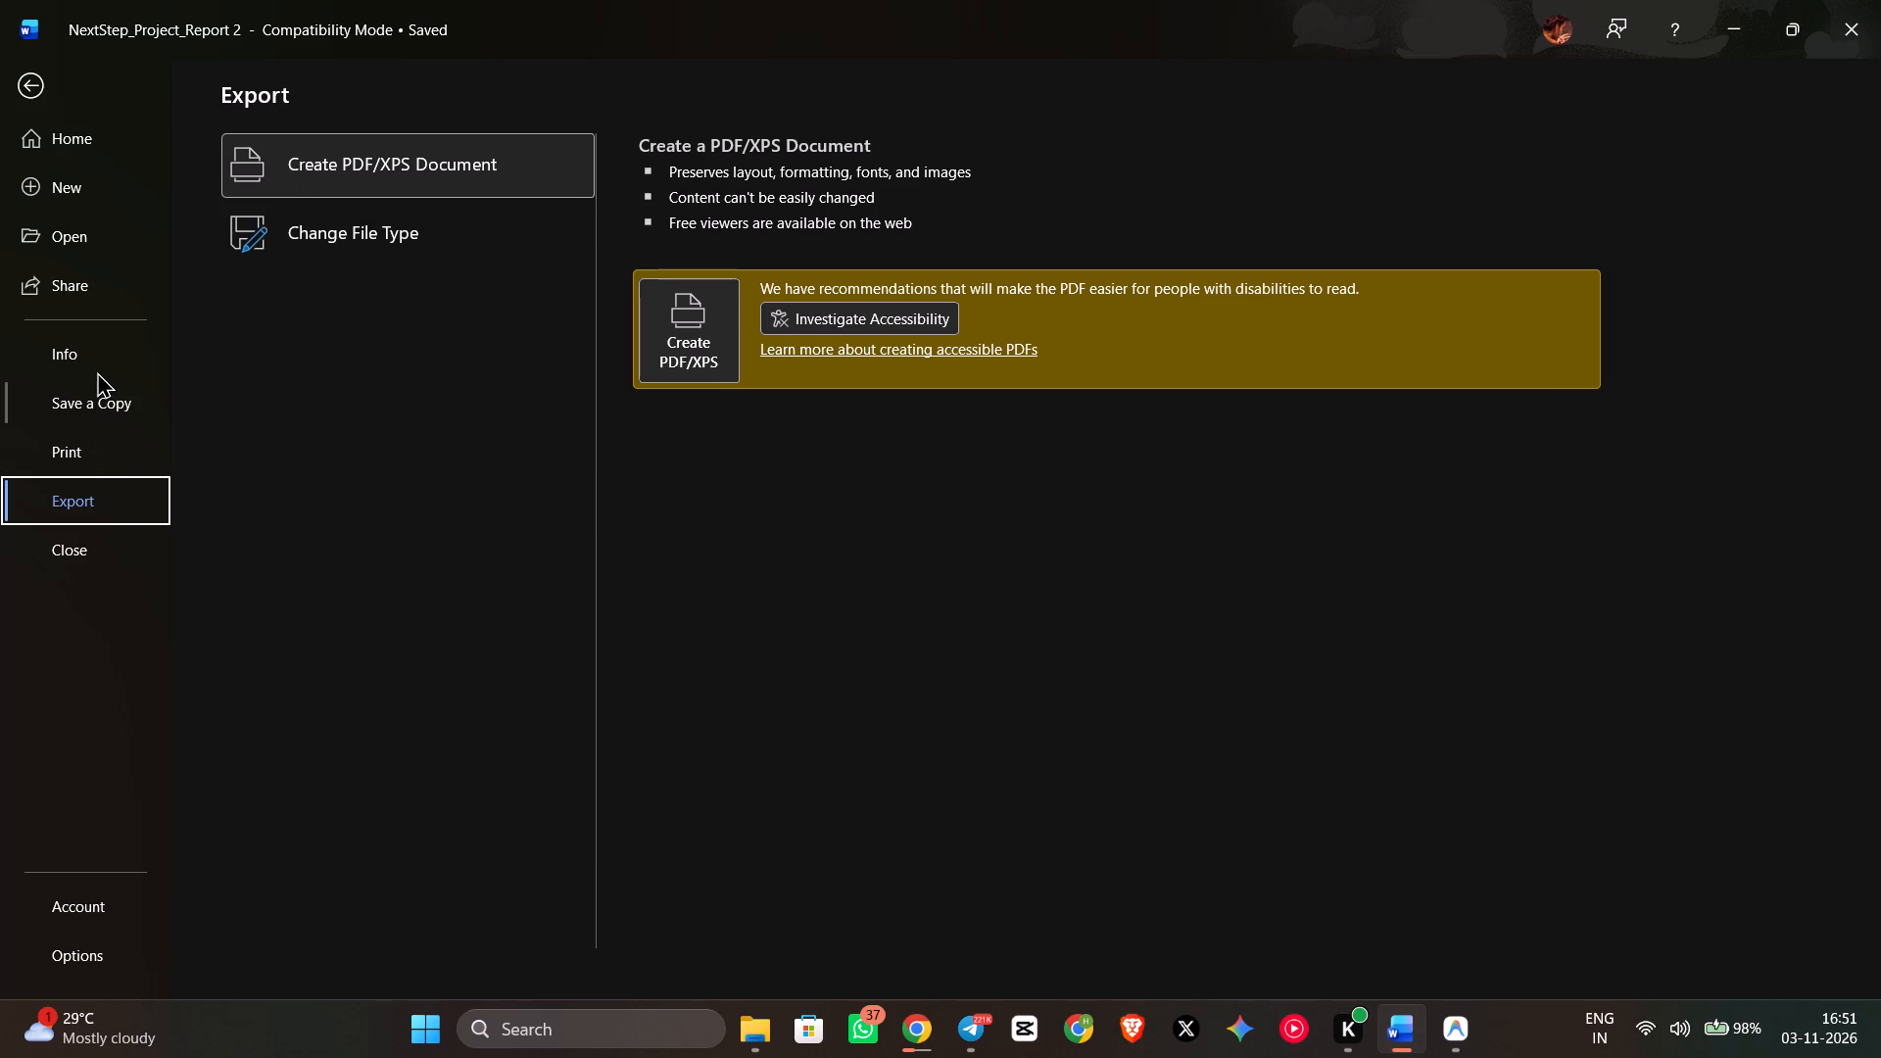
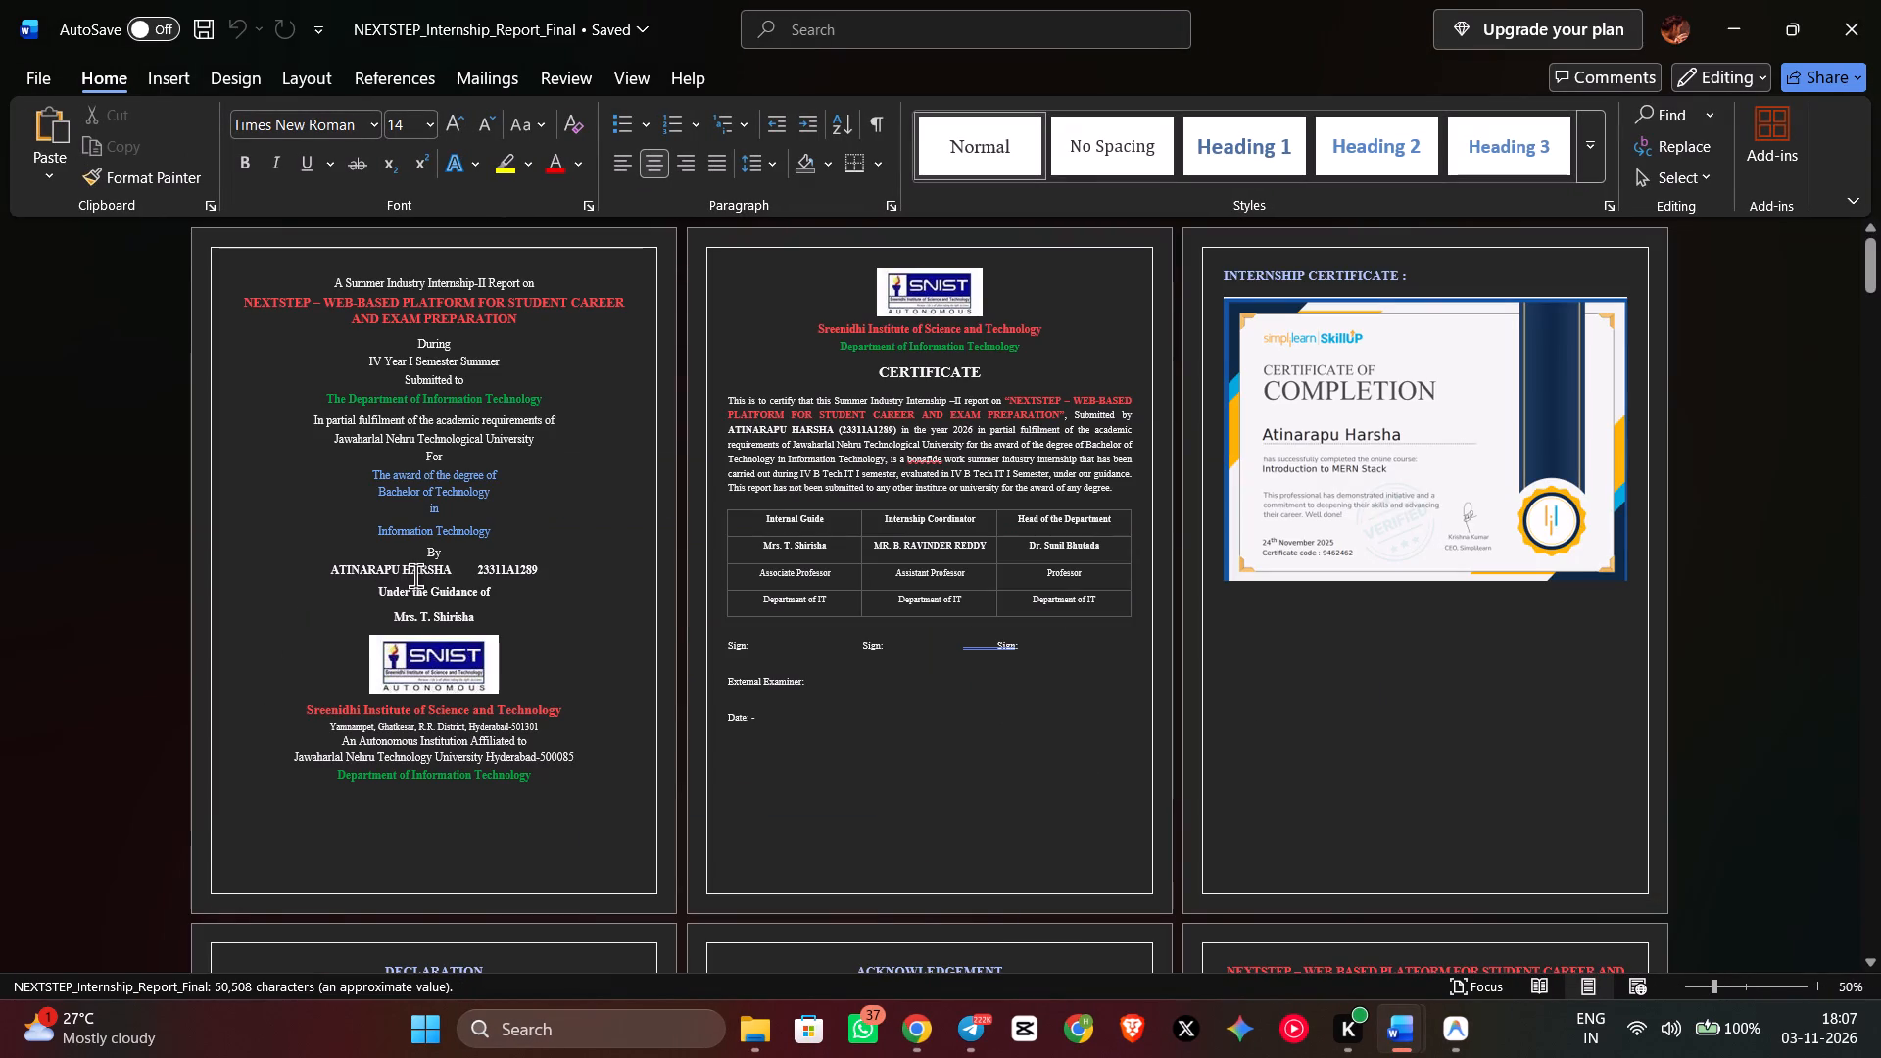
# Review the report's front matter, from the cover page and certificates through the abstract to the index table and its page numbers.
pyautogui.keyDown('ctrl'); pyautogui.scroll(2, 518, 530); pyautogui.keyUp('ctrl')
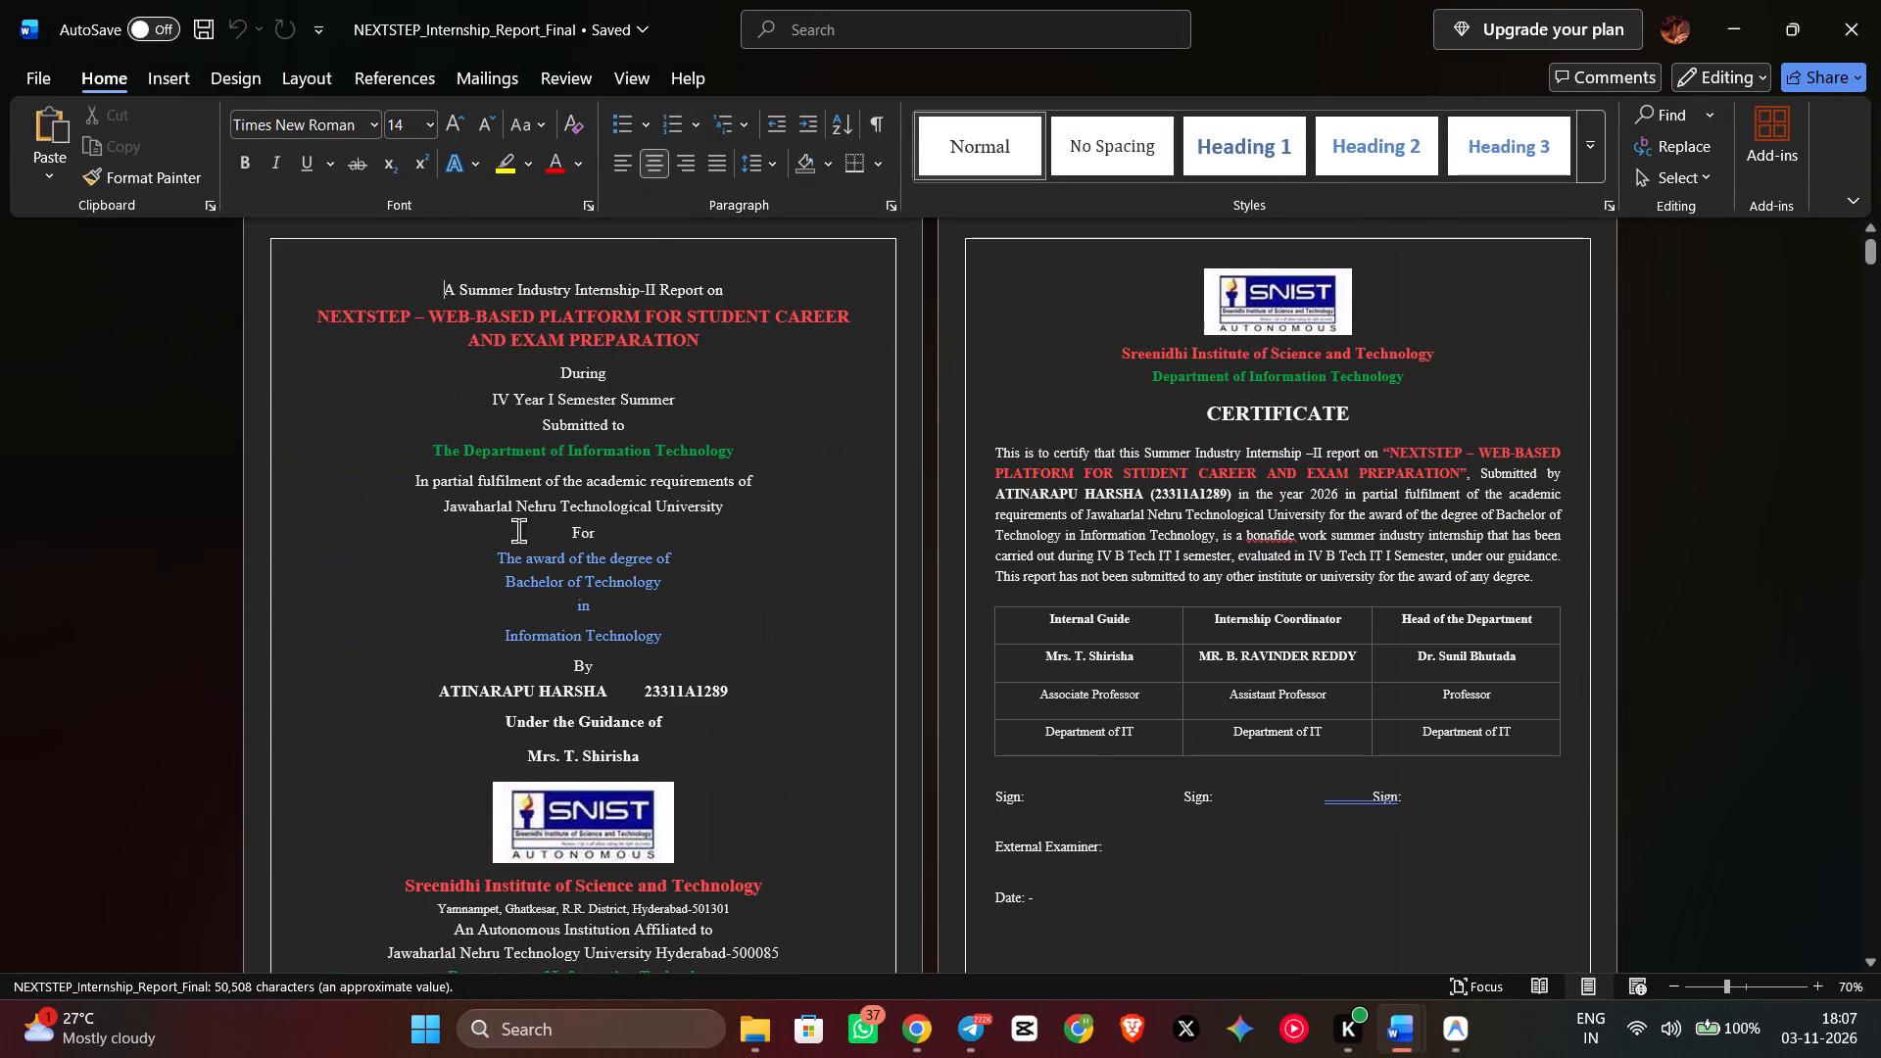
pyautogui.keyDown('ctrl'); pyautogui.scroll(1, 518, 530); pyautogui.keyUp('ctrl')
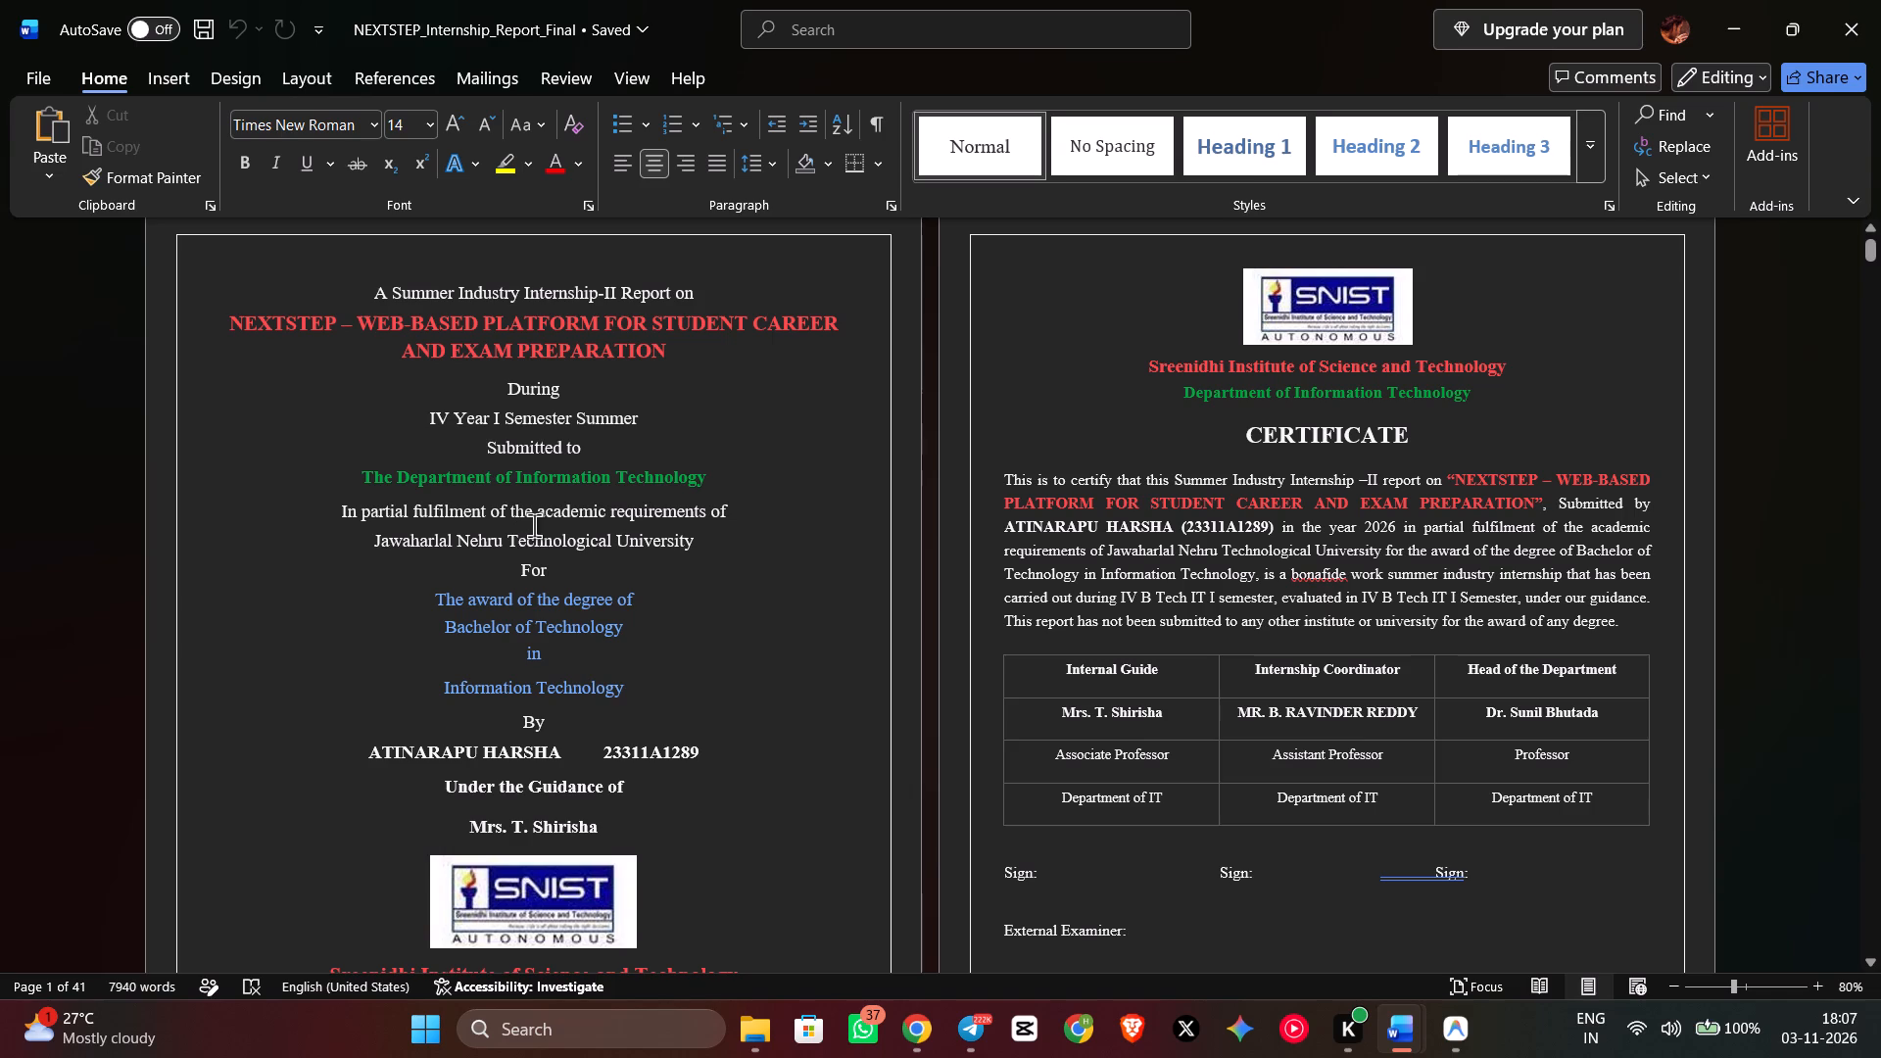
pyautogui.scroll(-10, 534, 525)
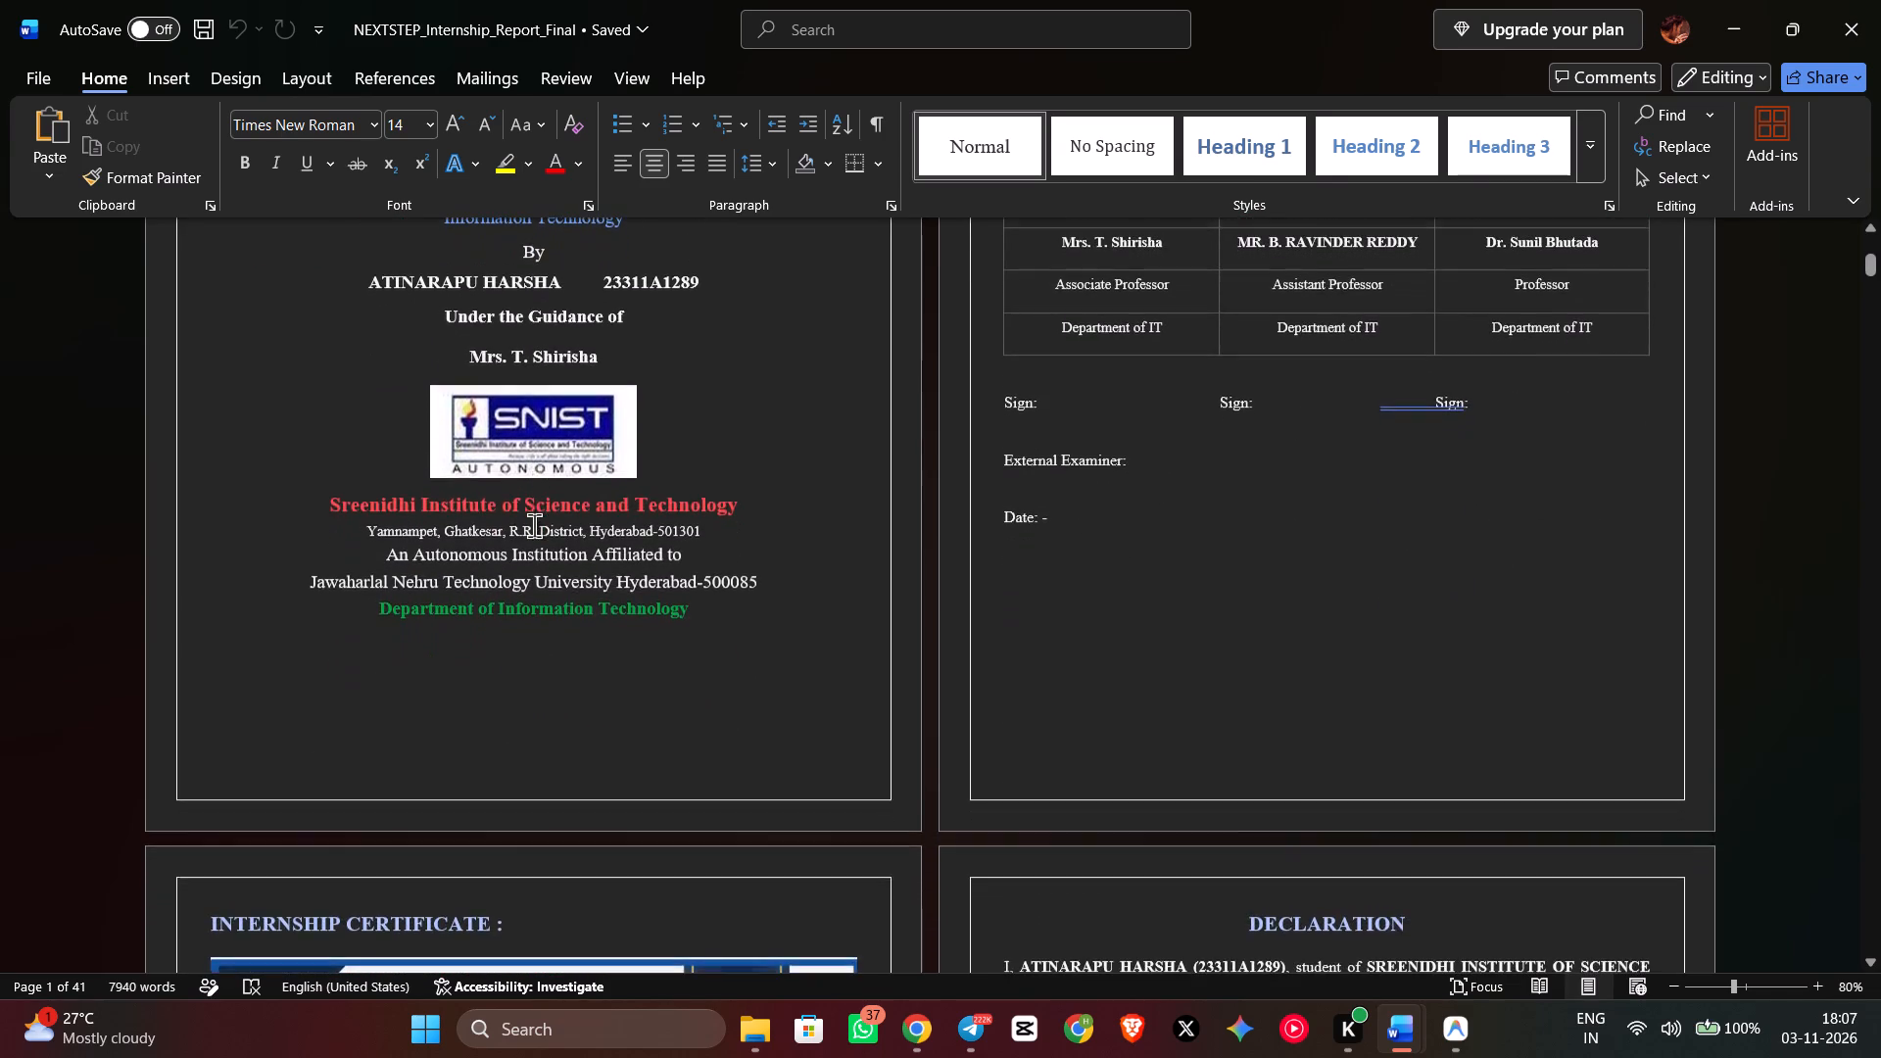
pyautogui.scroll(5, 534, 525)
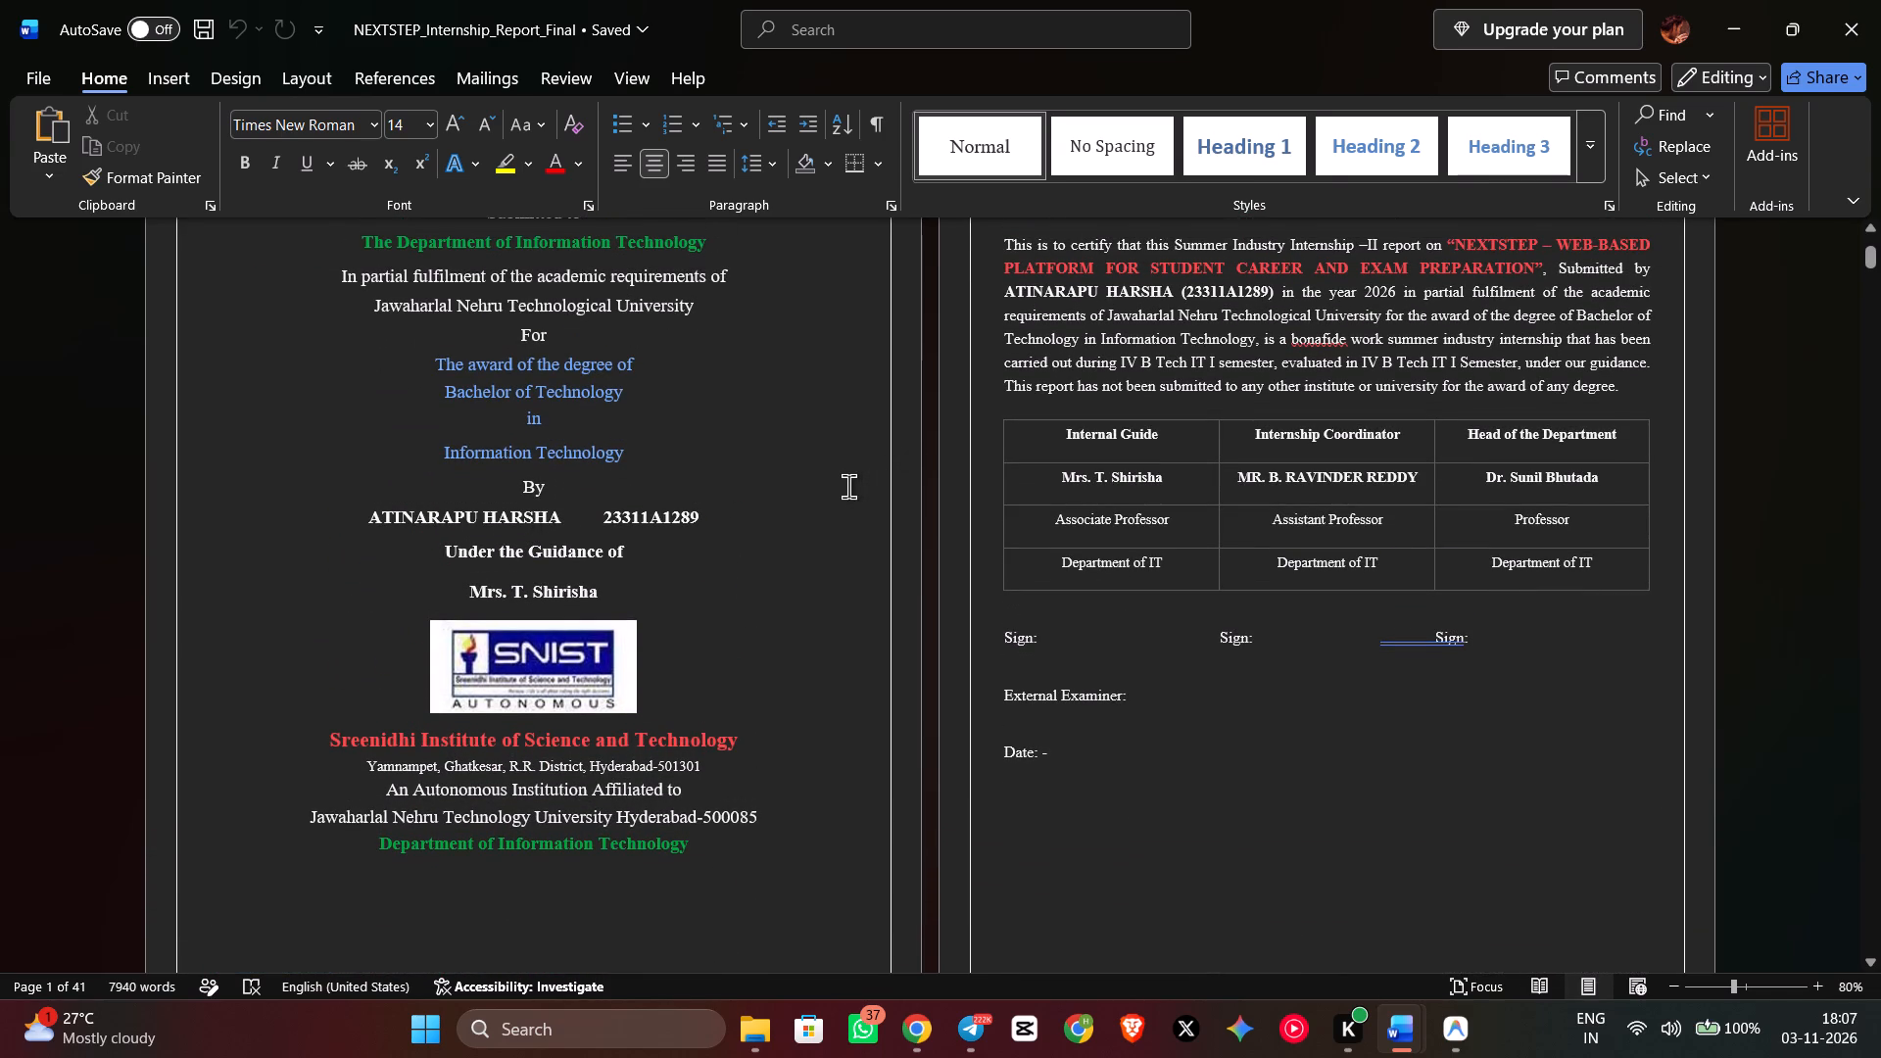
pyautogui.scroll(-19, 848, 486)
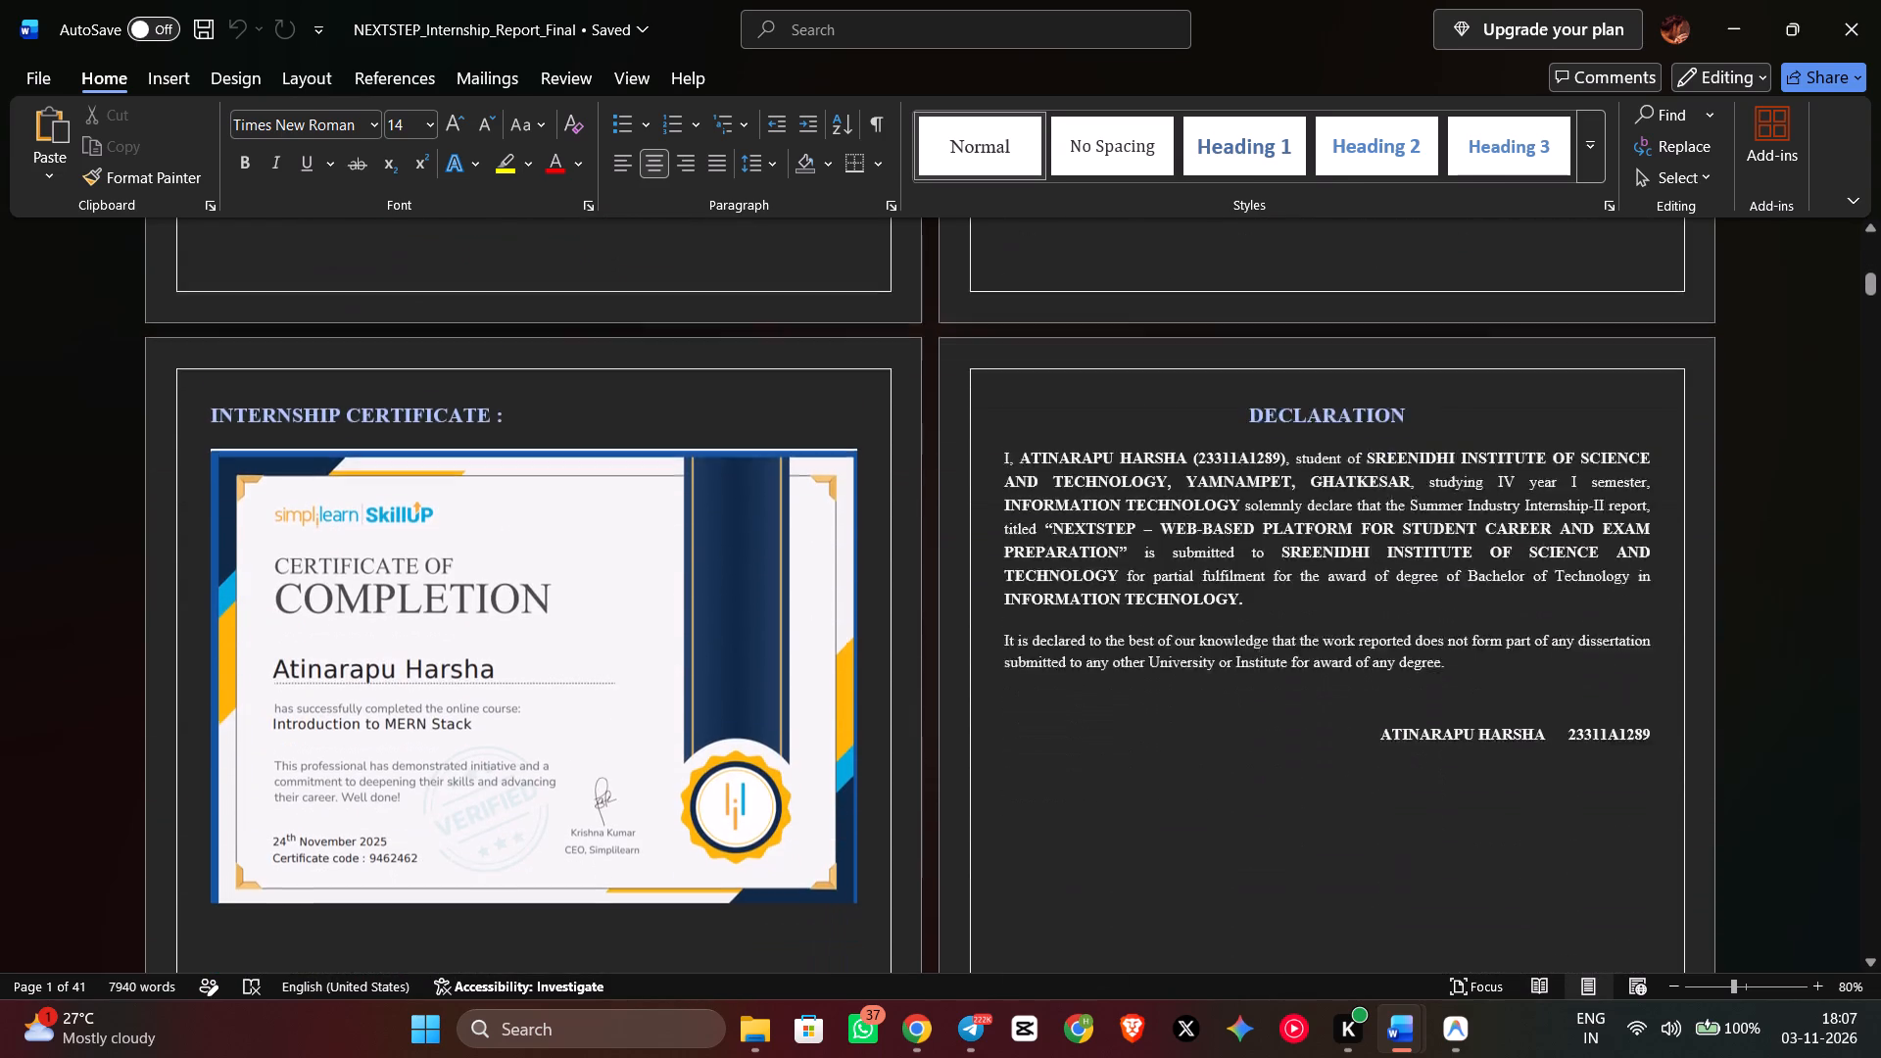
pyautogui.scroll(-14, 848, 486)
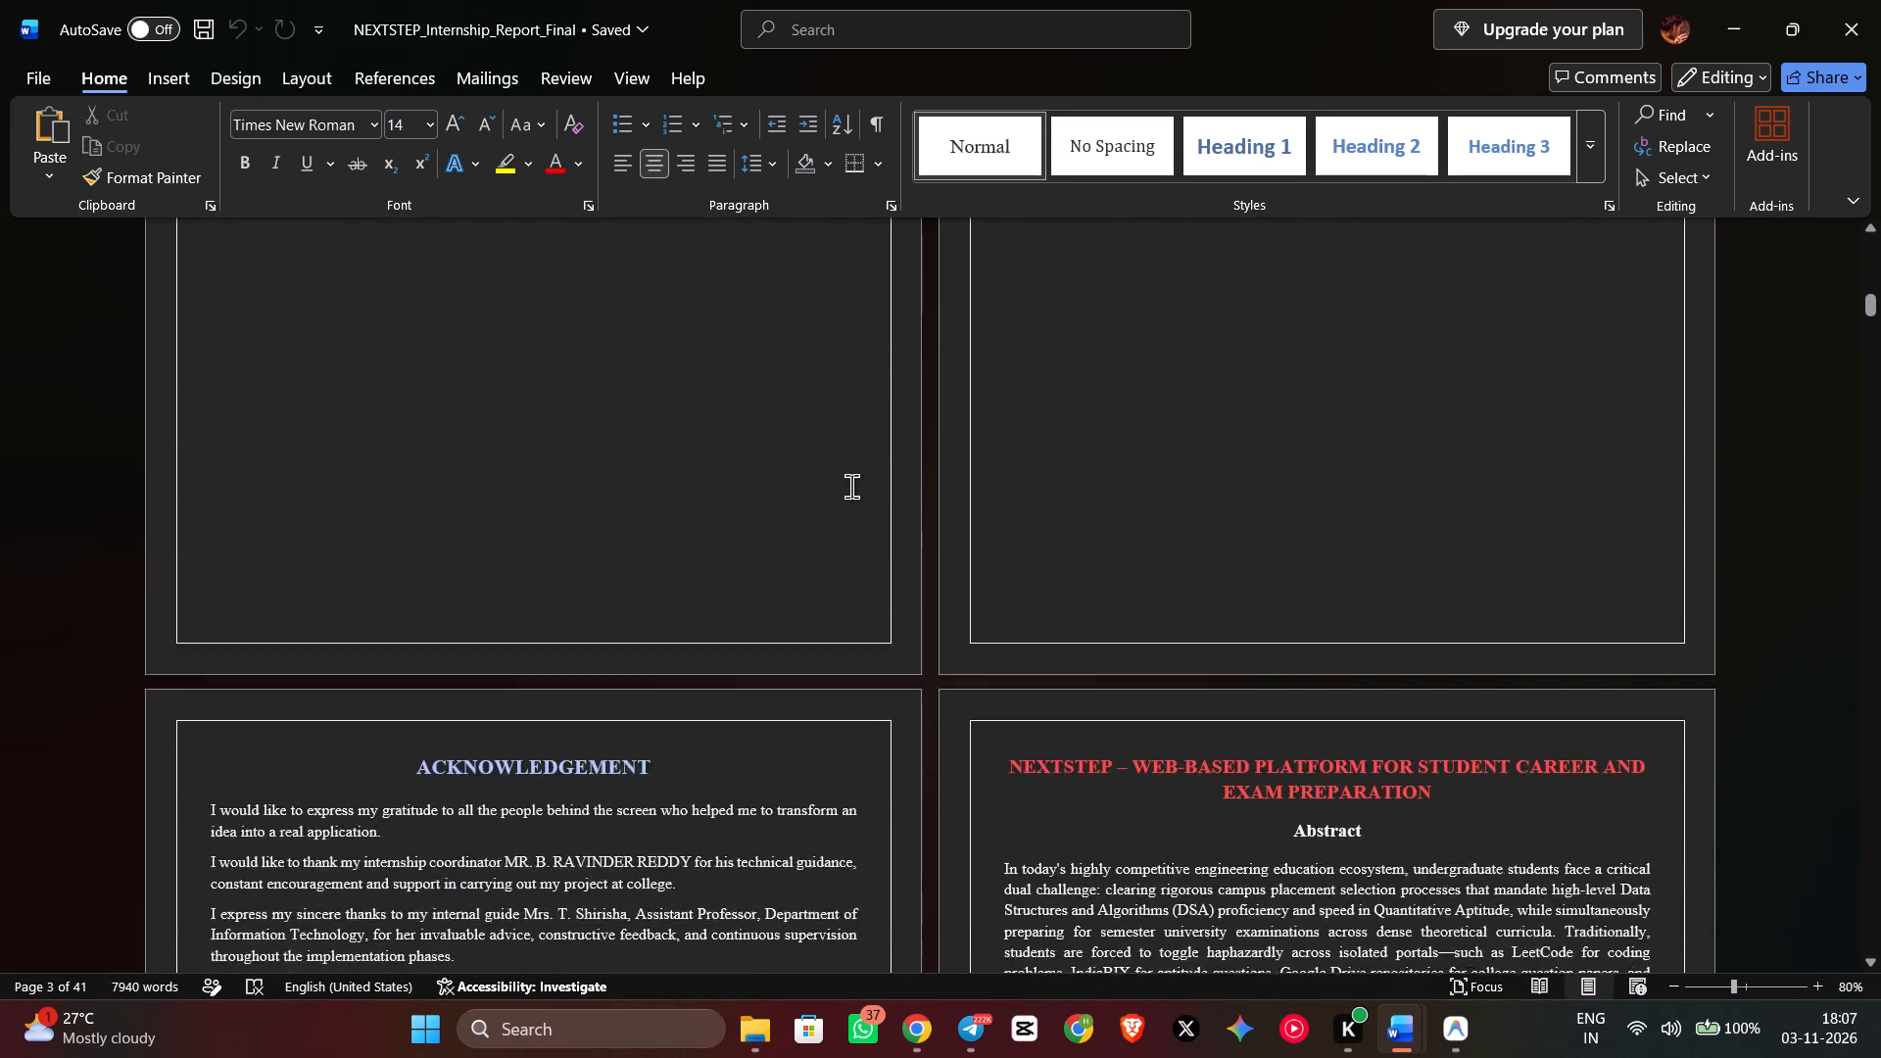
pyautogui.scroll(-20, 851, 486)
pyautogui.scroll(-12, 866, 483)
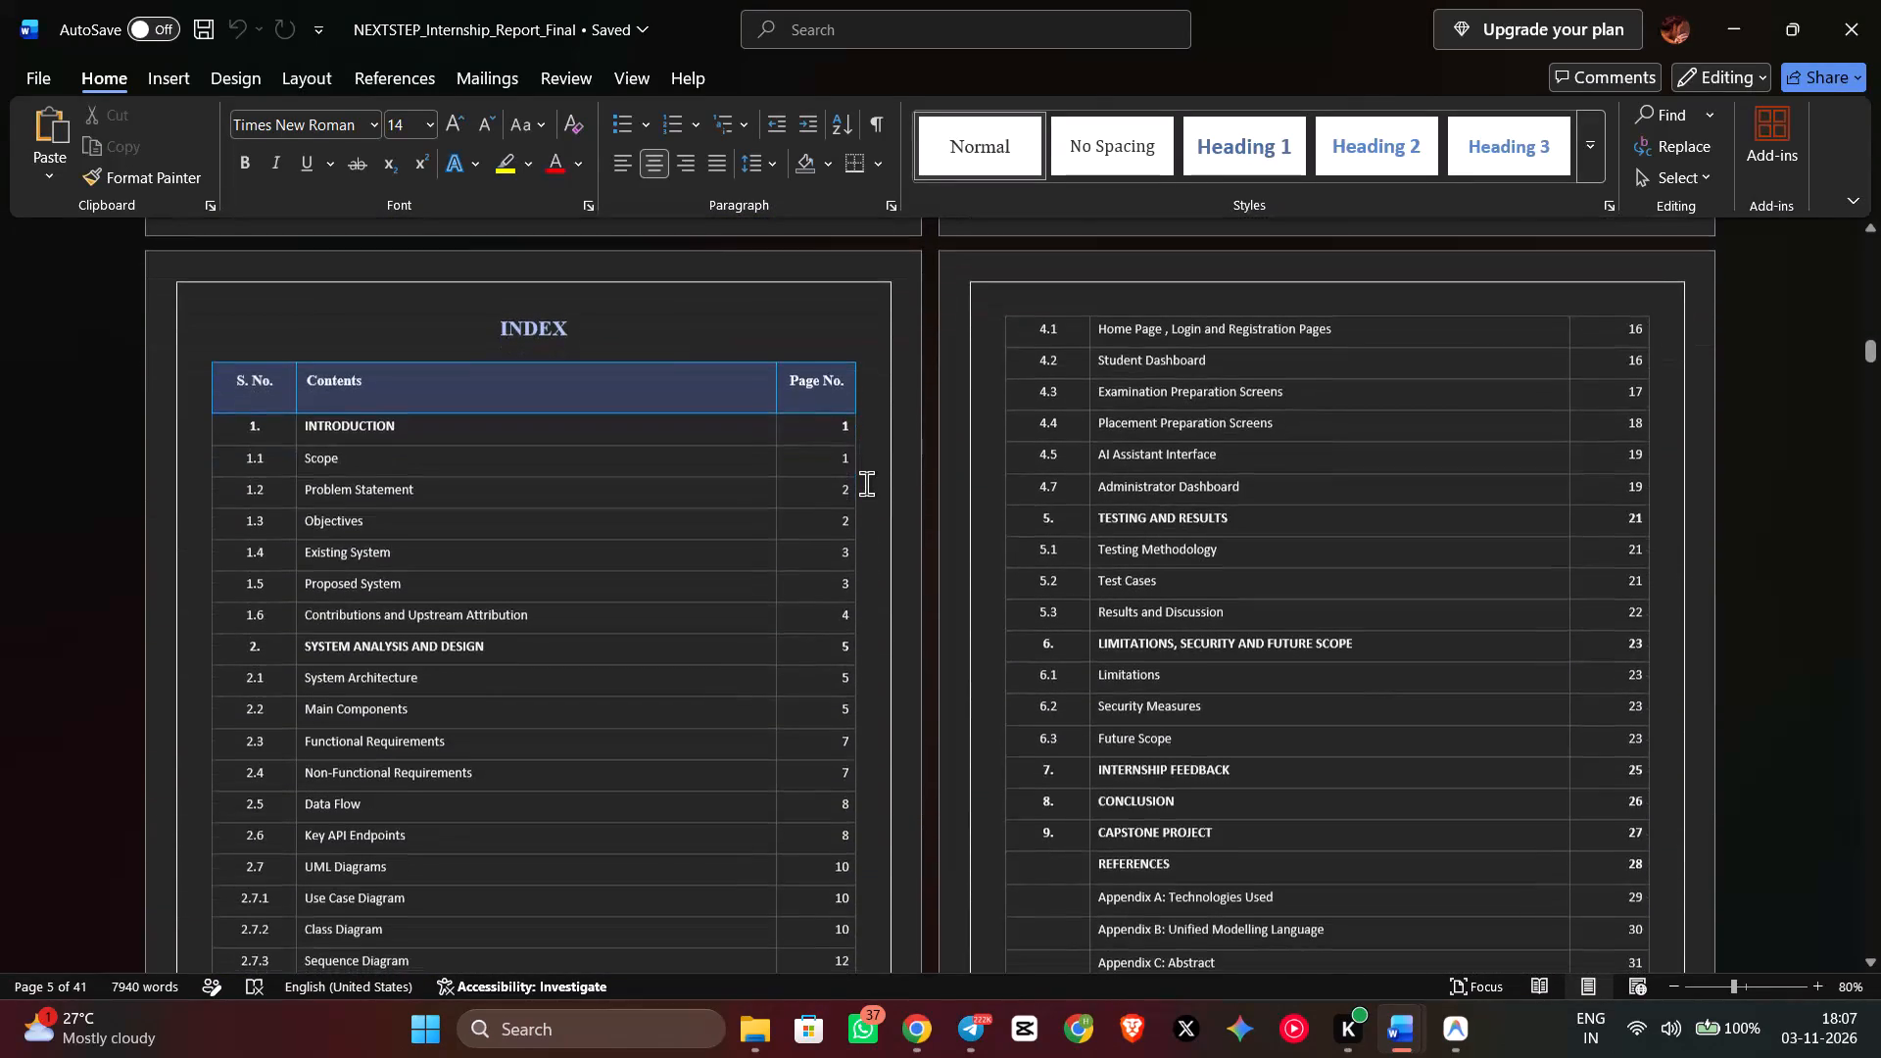
pyautogui.scroll(-5, 866, 483)
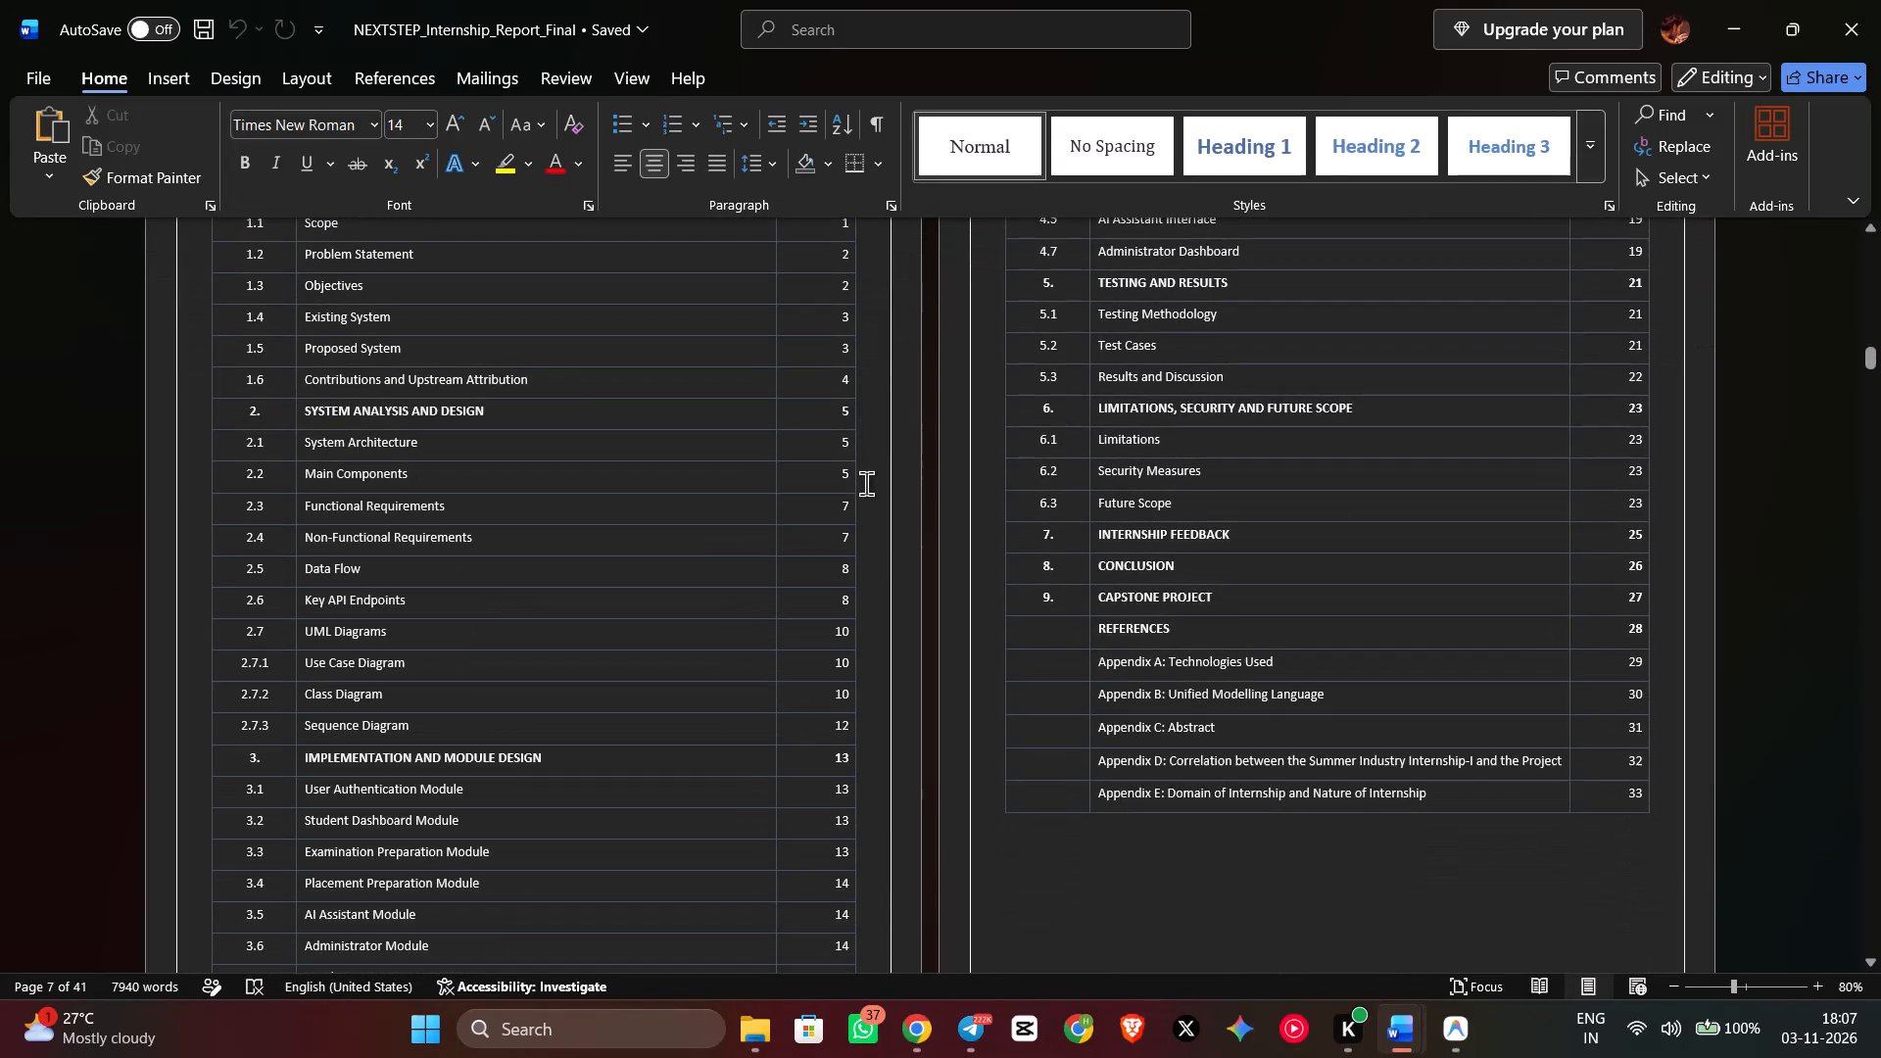
pyautogui.scroll(3, 866, 483)
pyautogui.scroll(-12, 866, 483)
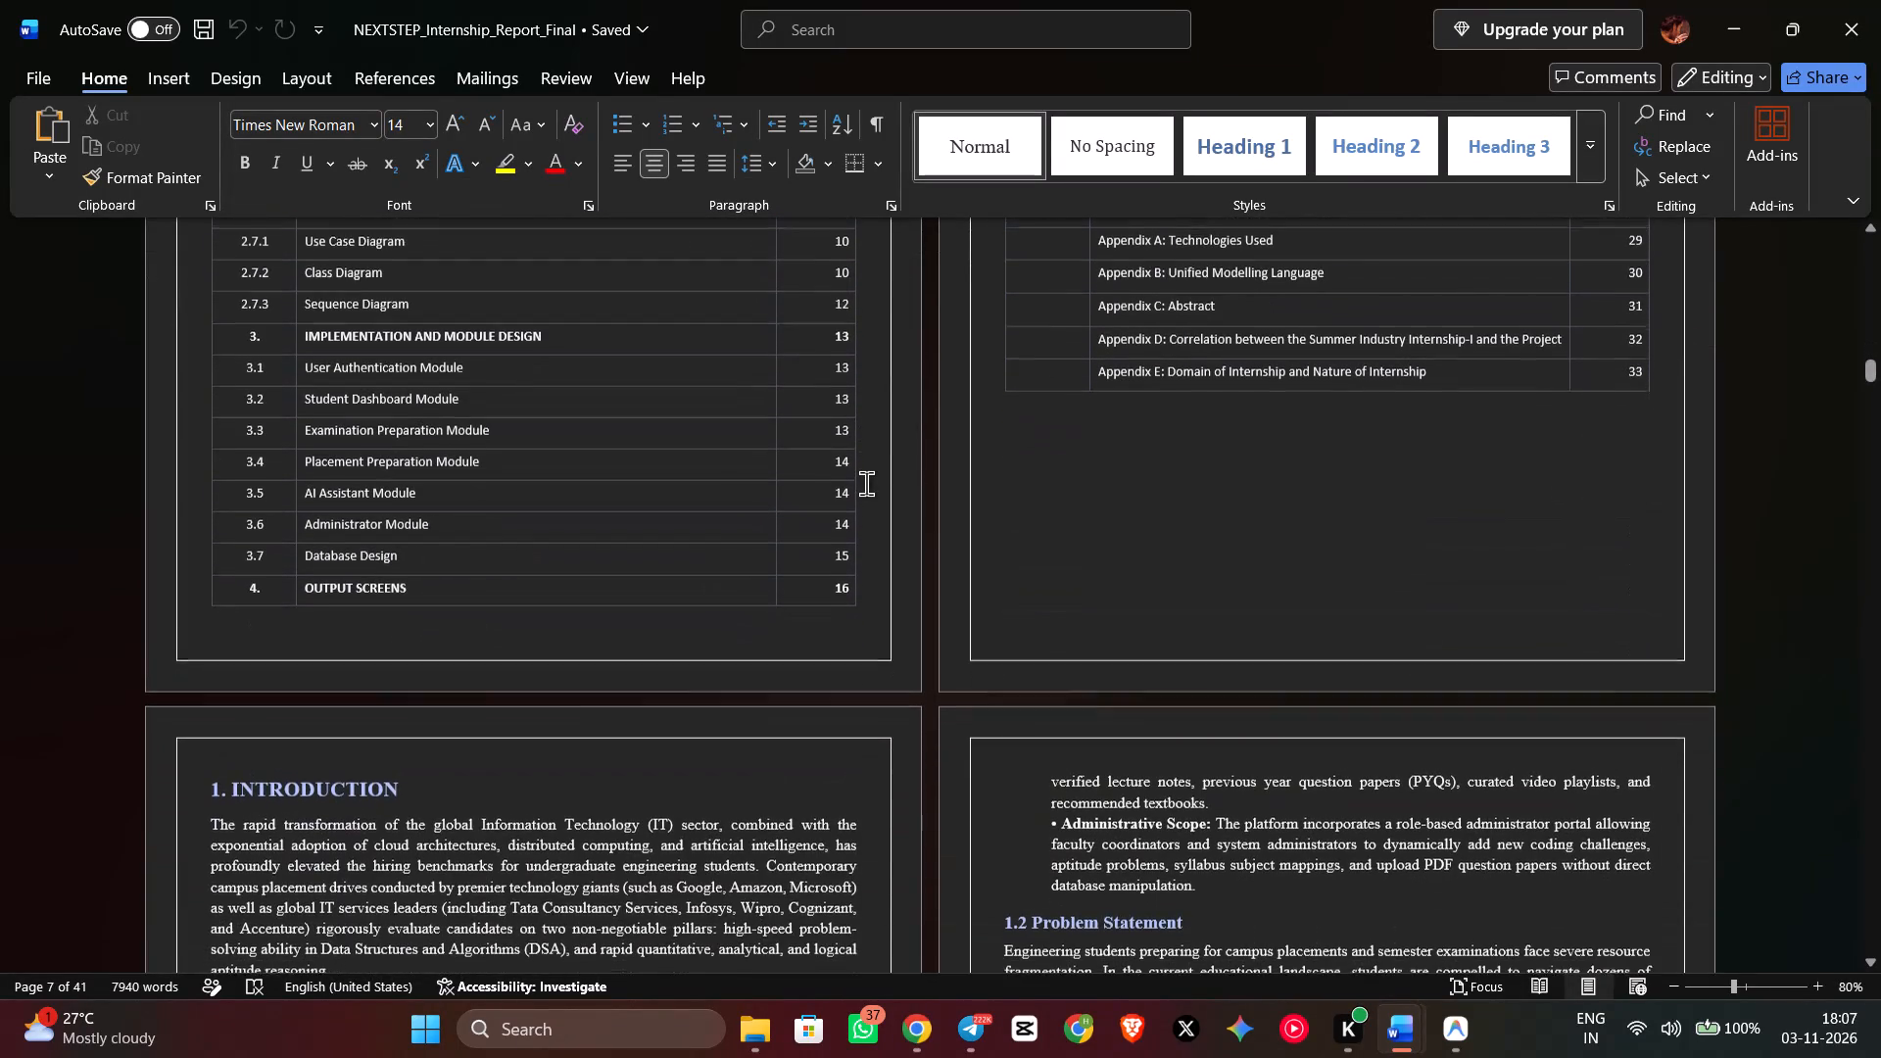
# Check the footer page numbering and layout from the Introduction through Appendix E, and return to the cover page.
pyautogui.keyDown('ctrl'); pyautogui.scroll(-3, 866, 483); pyautogui.keyUp('ctrl')
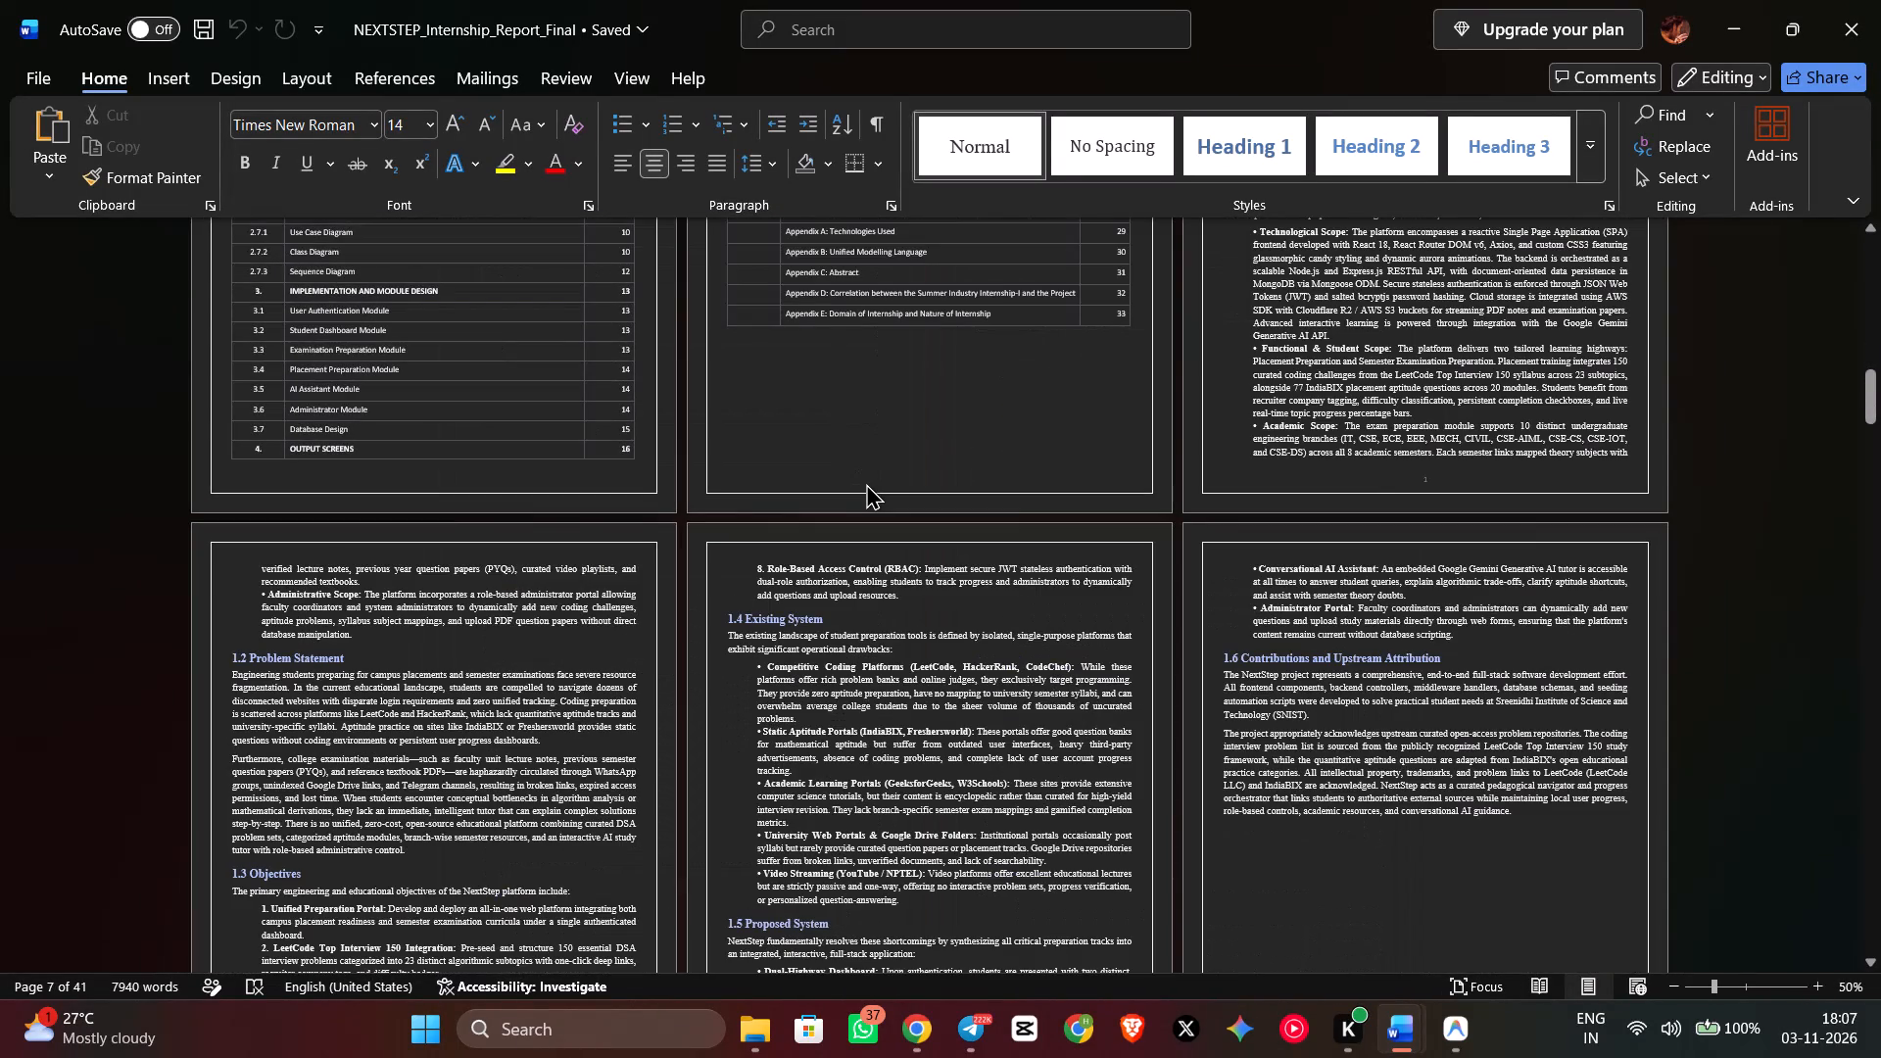
pyautogui.scroll(-7, 866, 483)
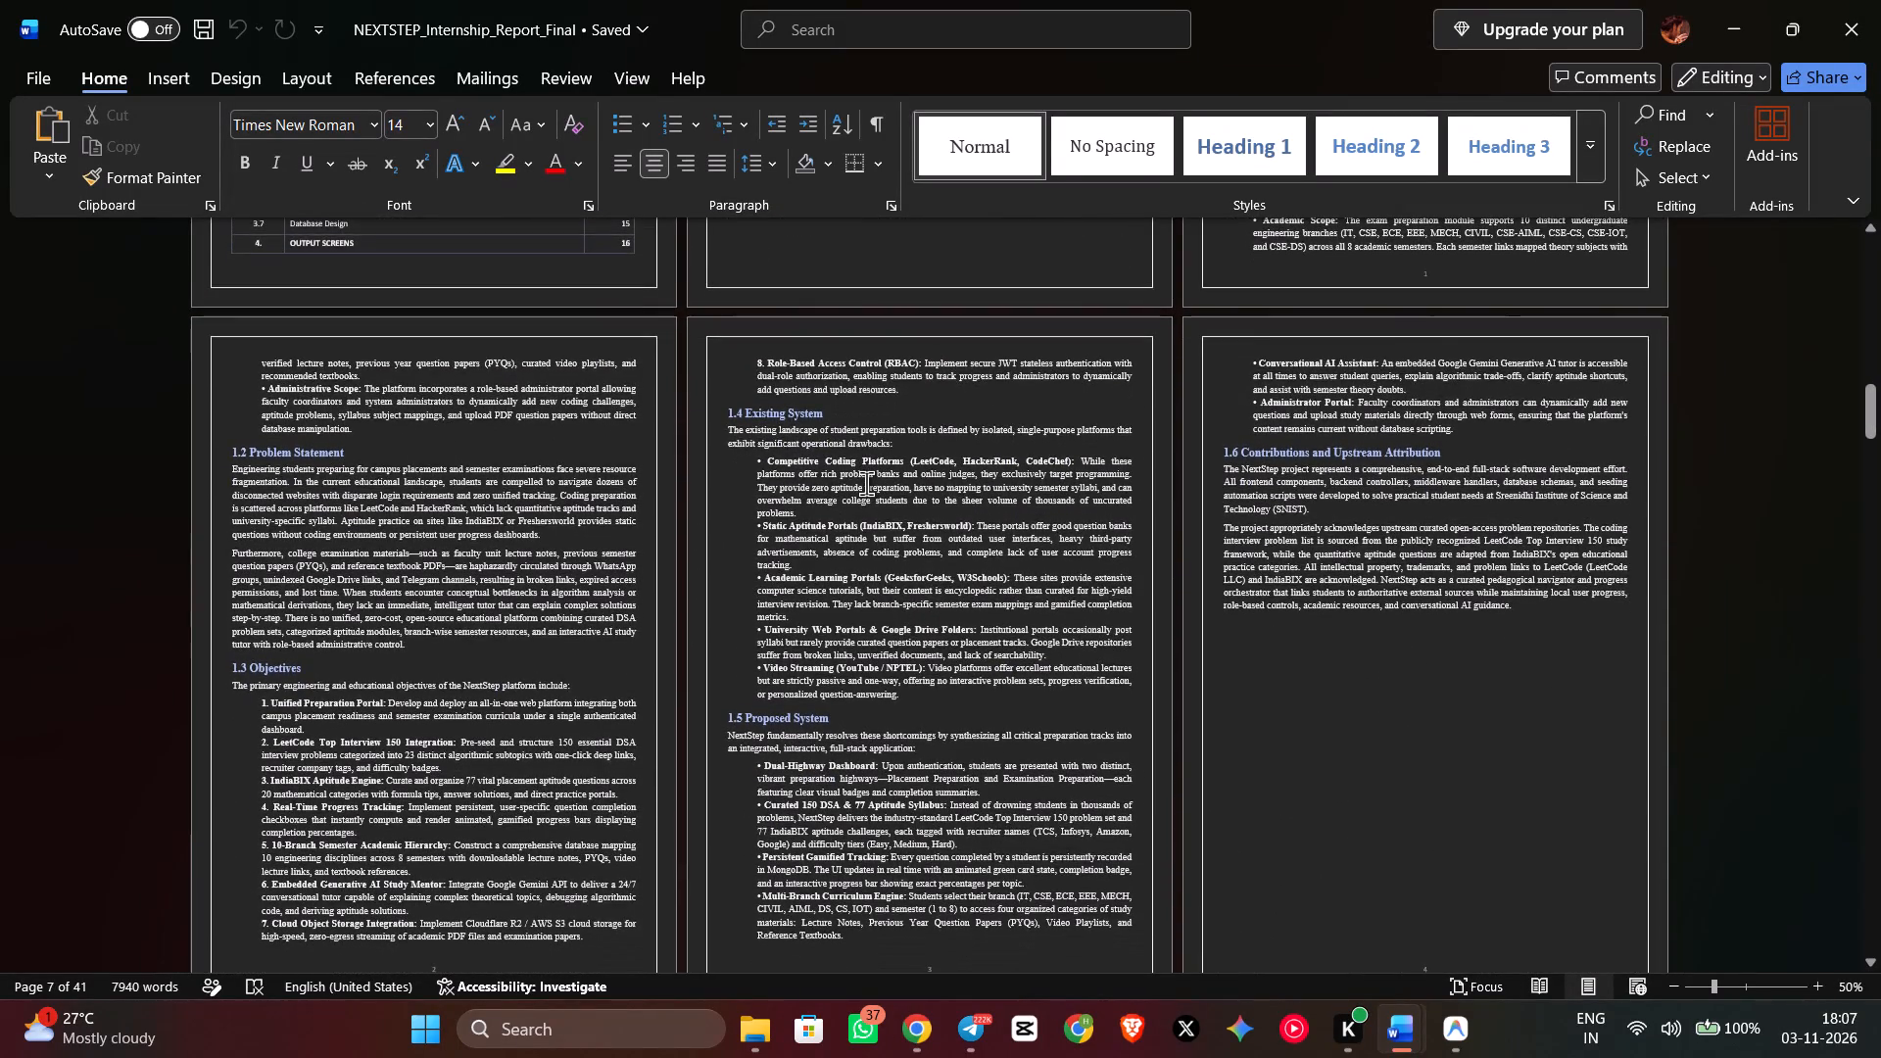
pyautogui.scroll(-12, 866, 483)
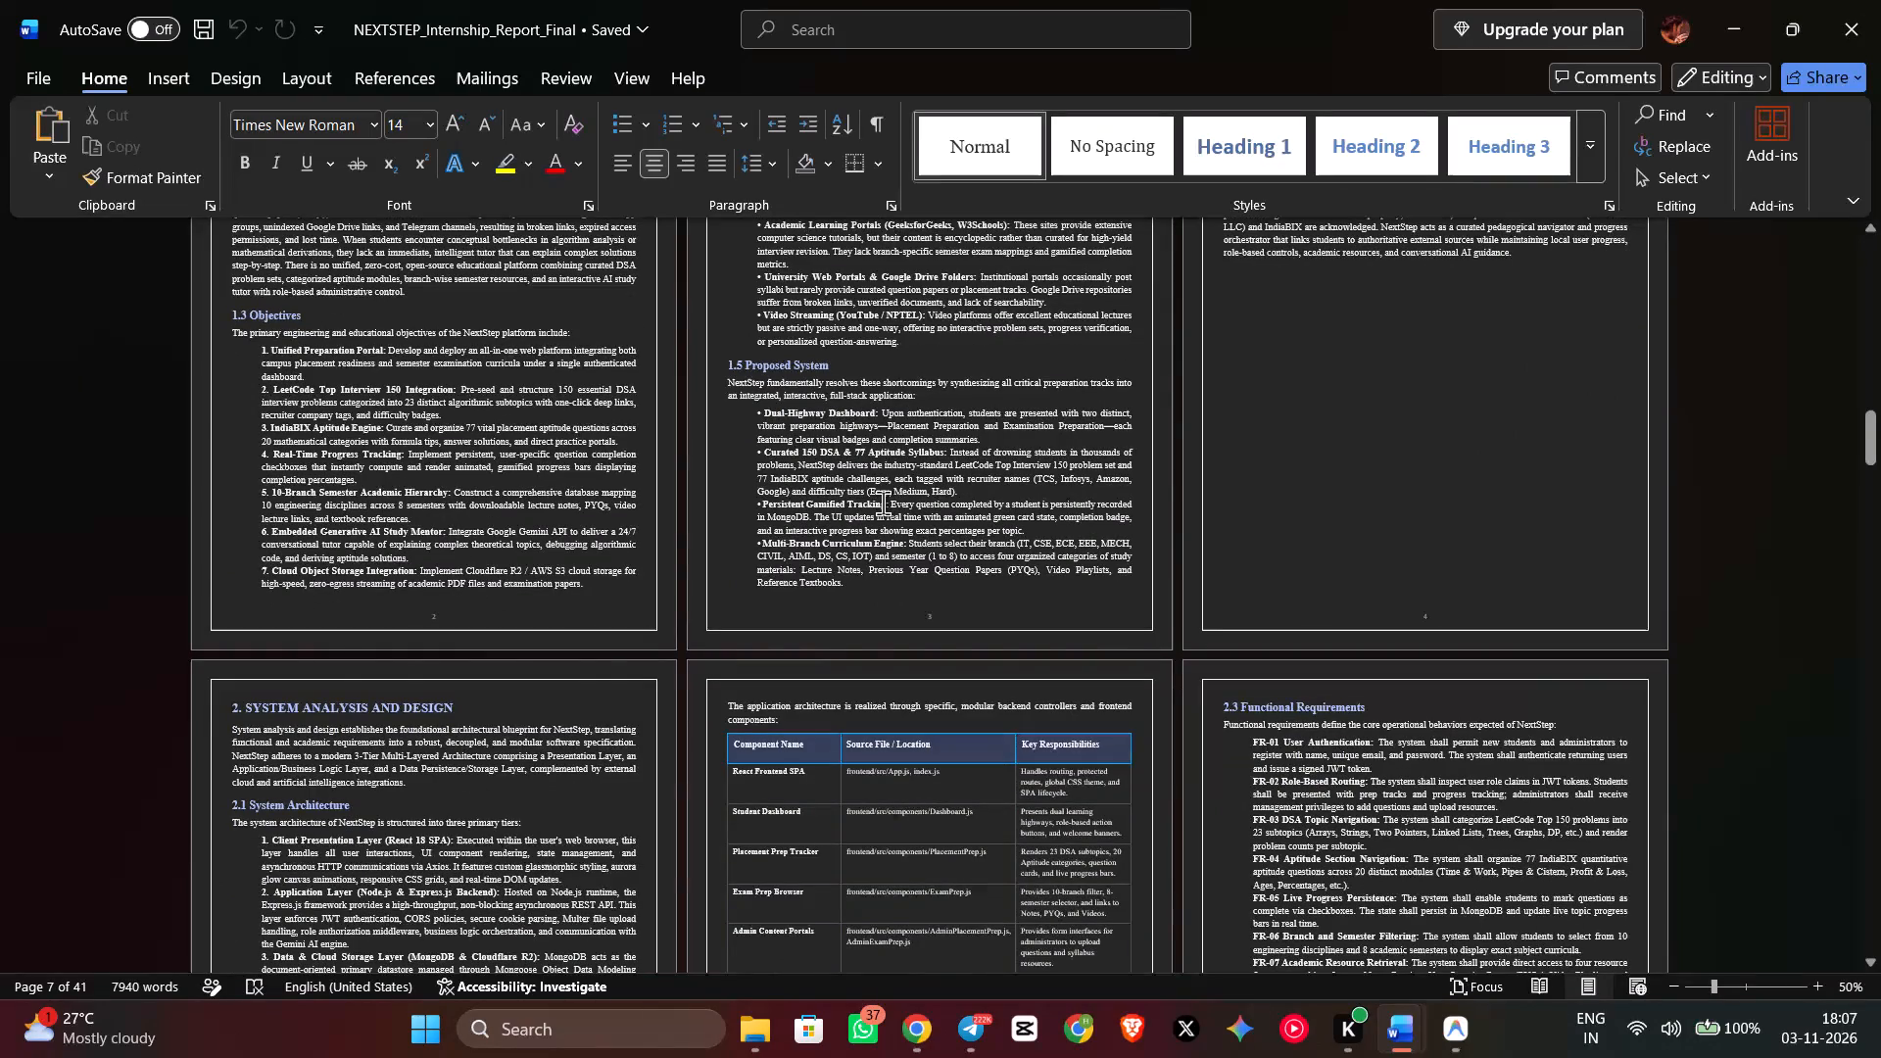
pyautogui.scroll(-3, 883, 503)
pyautogui.scroll(1, 883, 503)
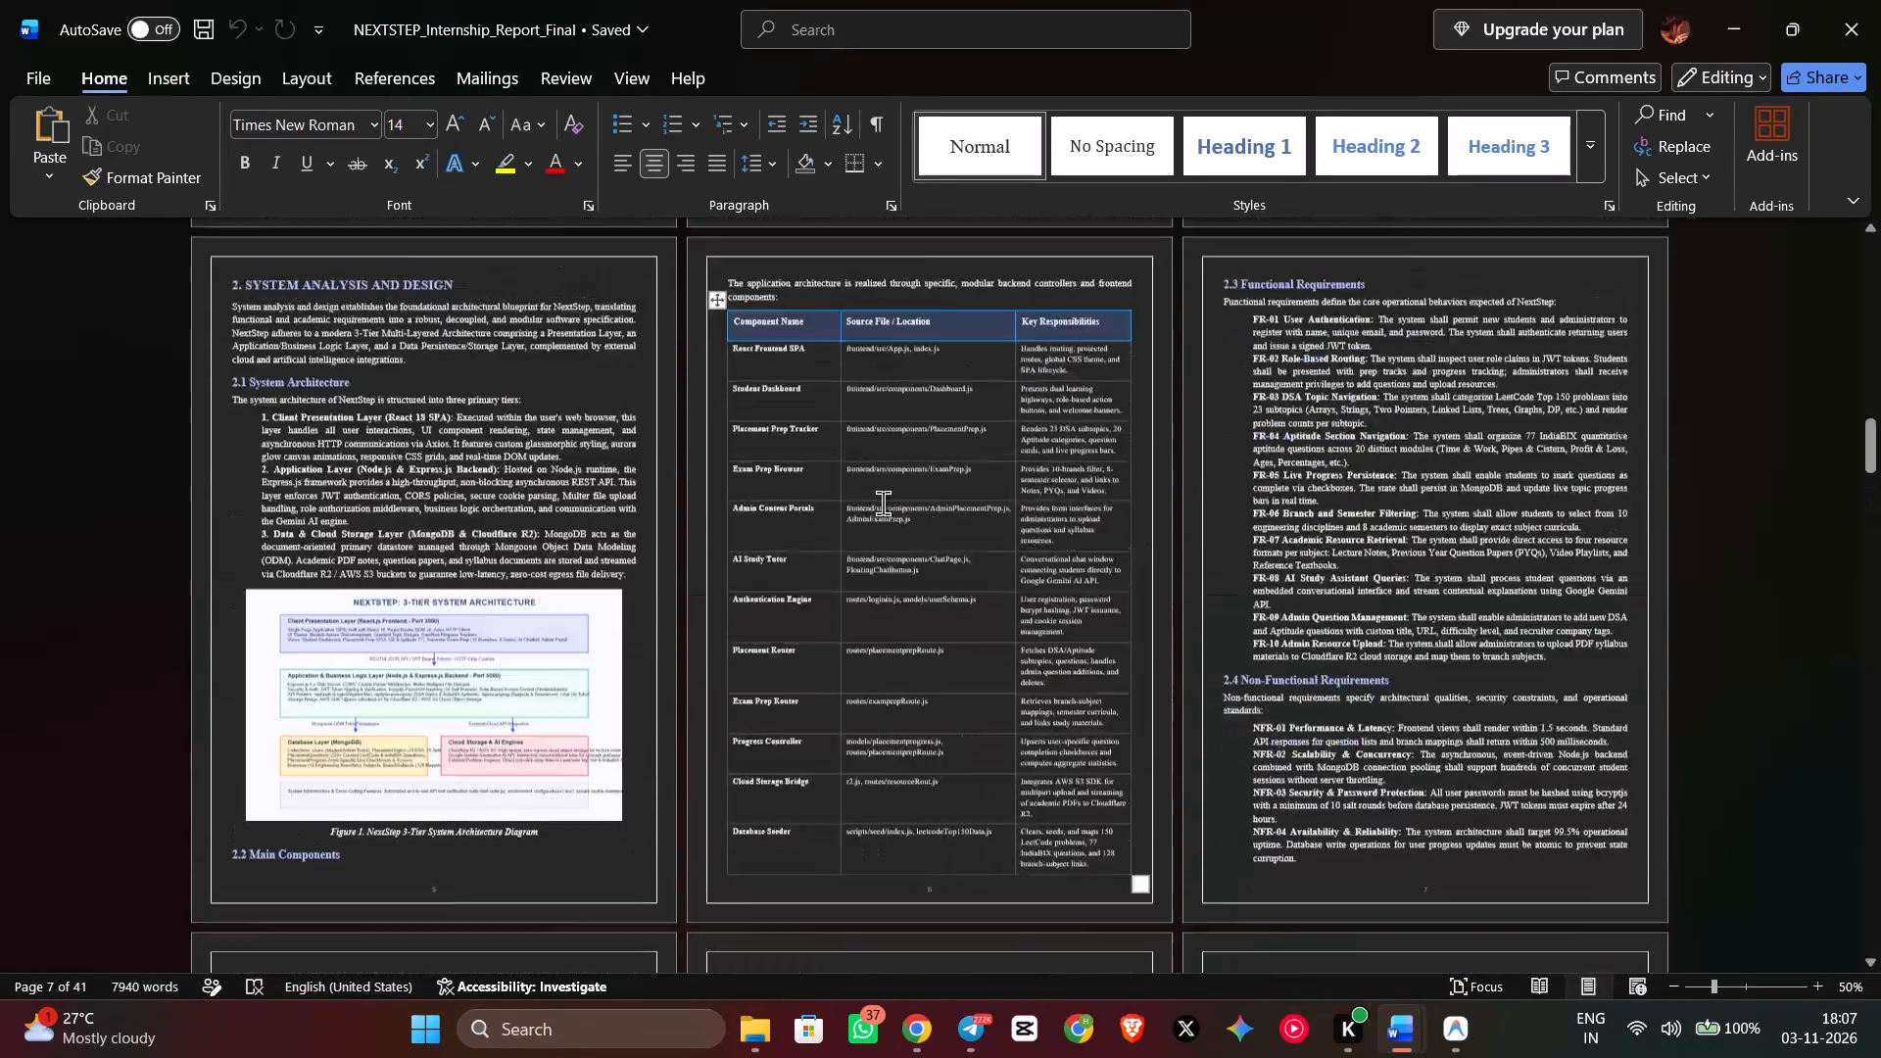
pyautogui.scroll(-10, 883, 503)
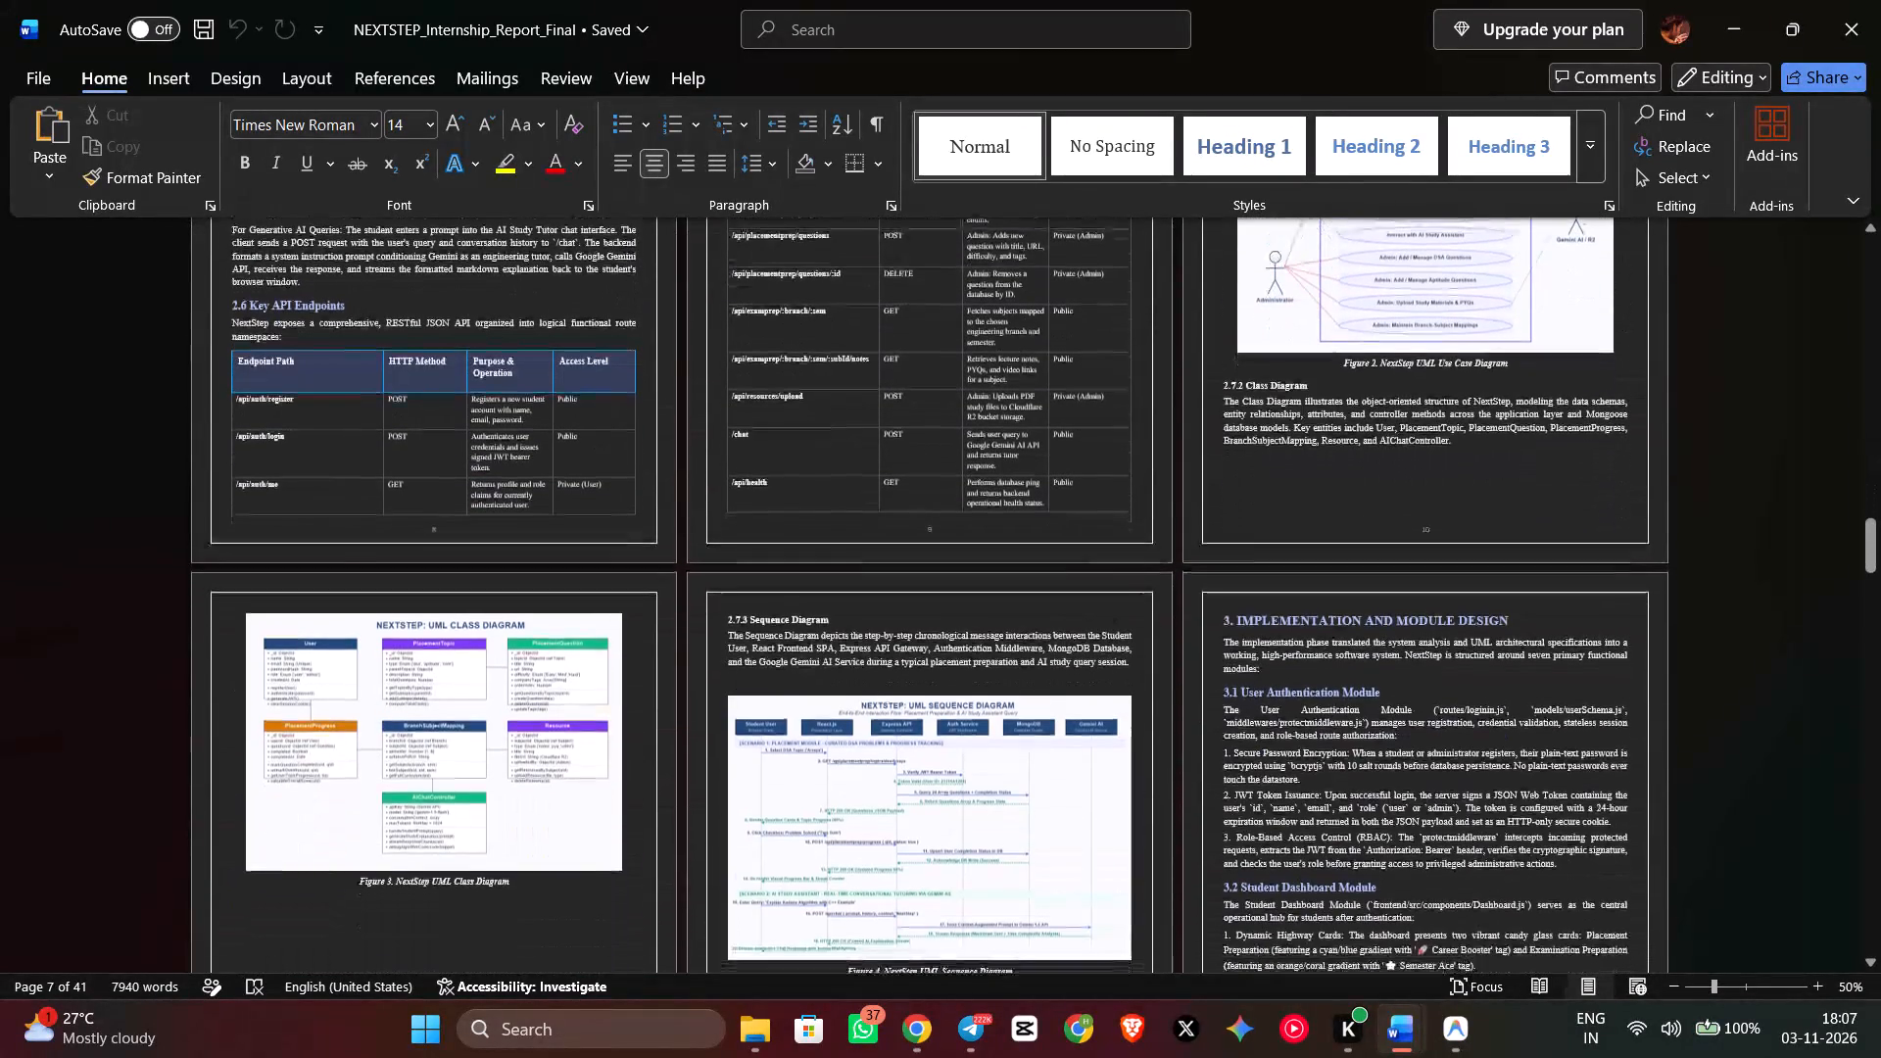
pyautogui.scroll(-6, 883, 503)
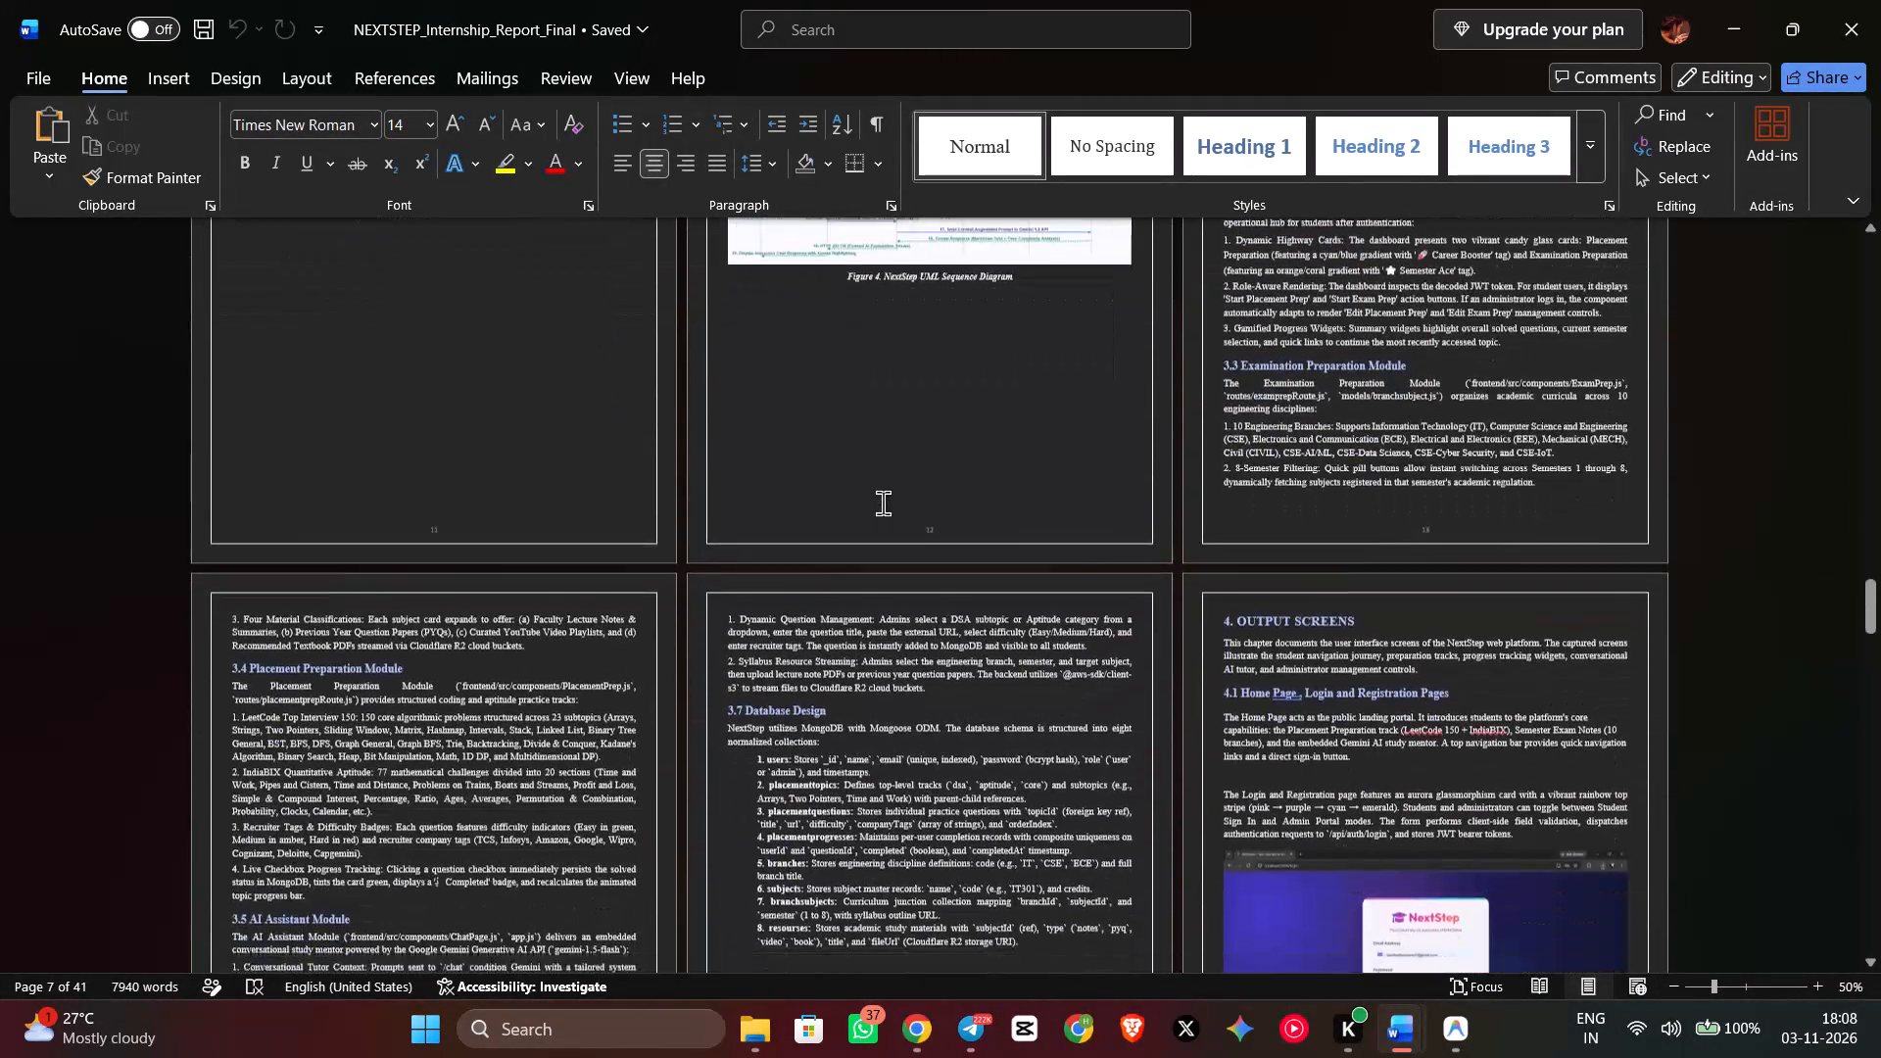
pyautogui.scroll(-7, 883, 503)
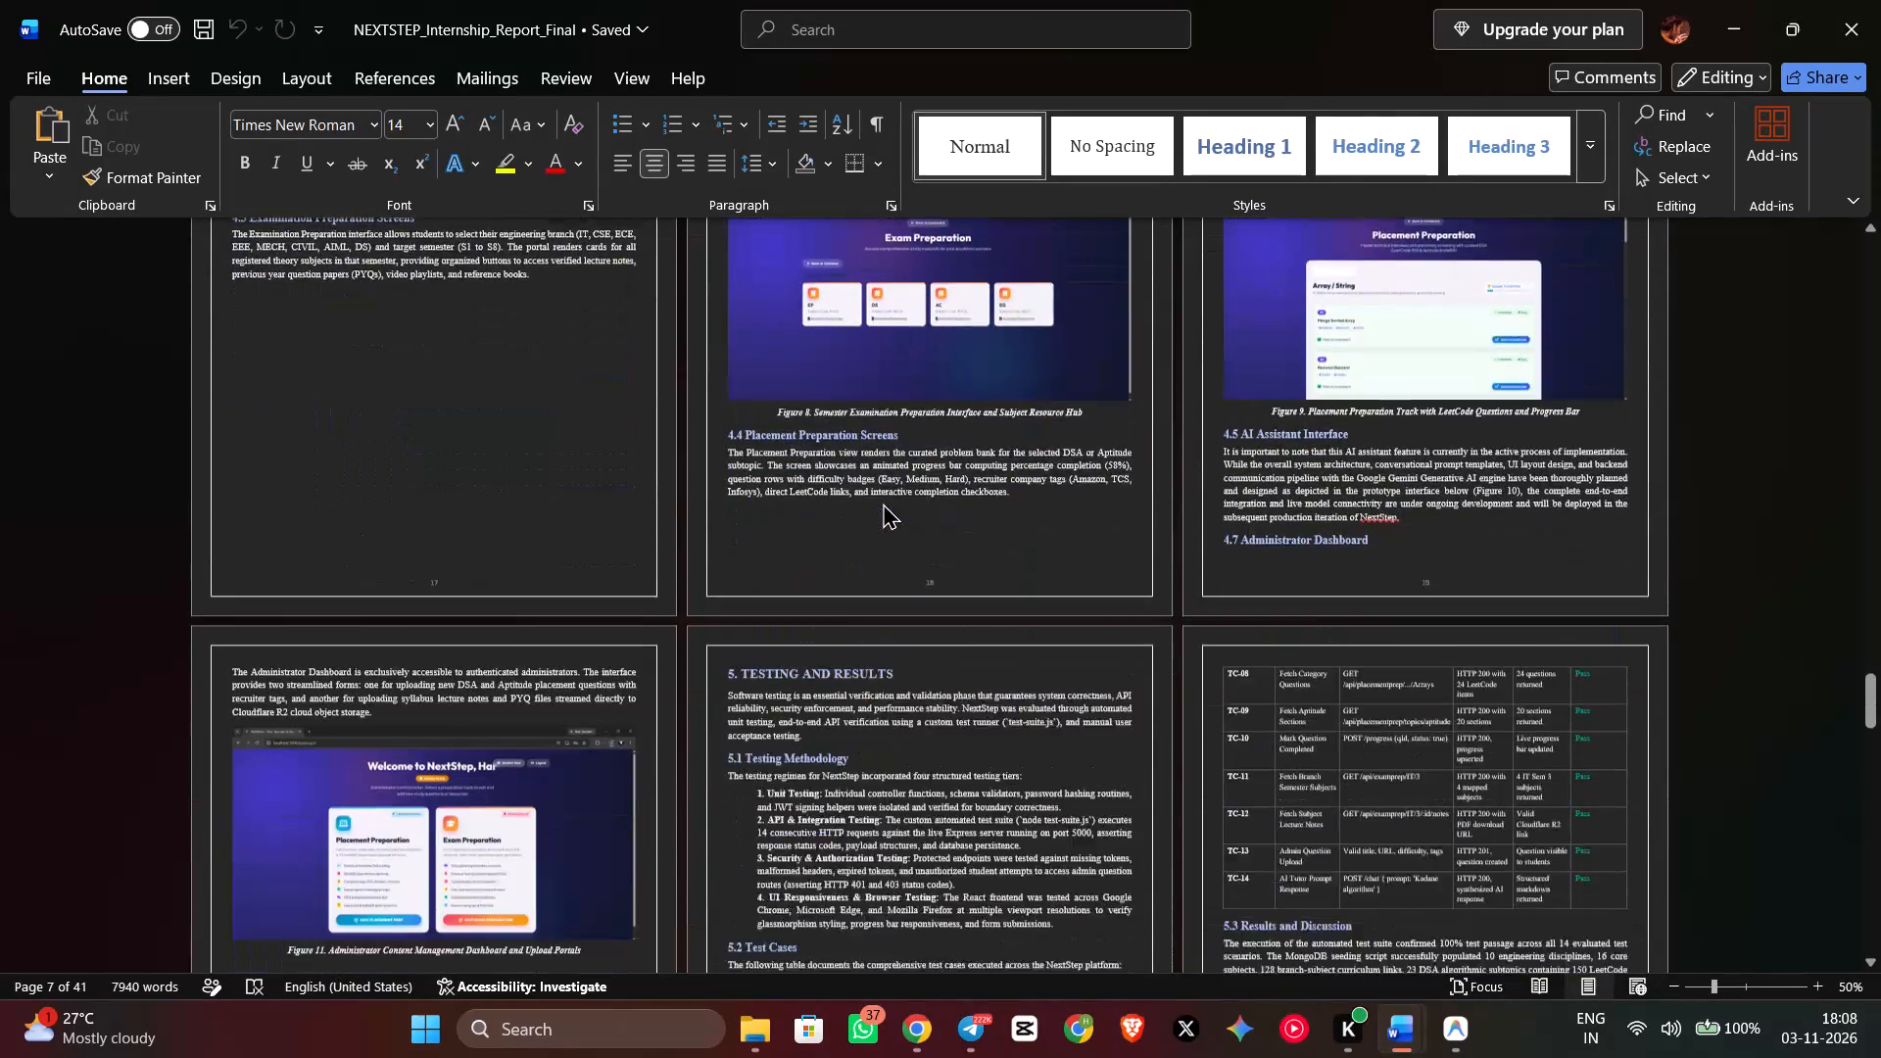
pyautogui.scroll(-9, 883, 503)
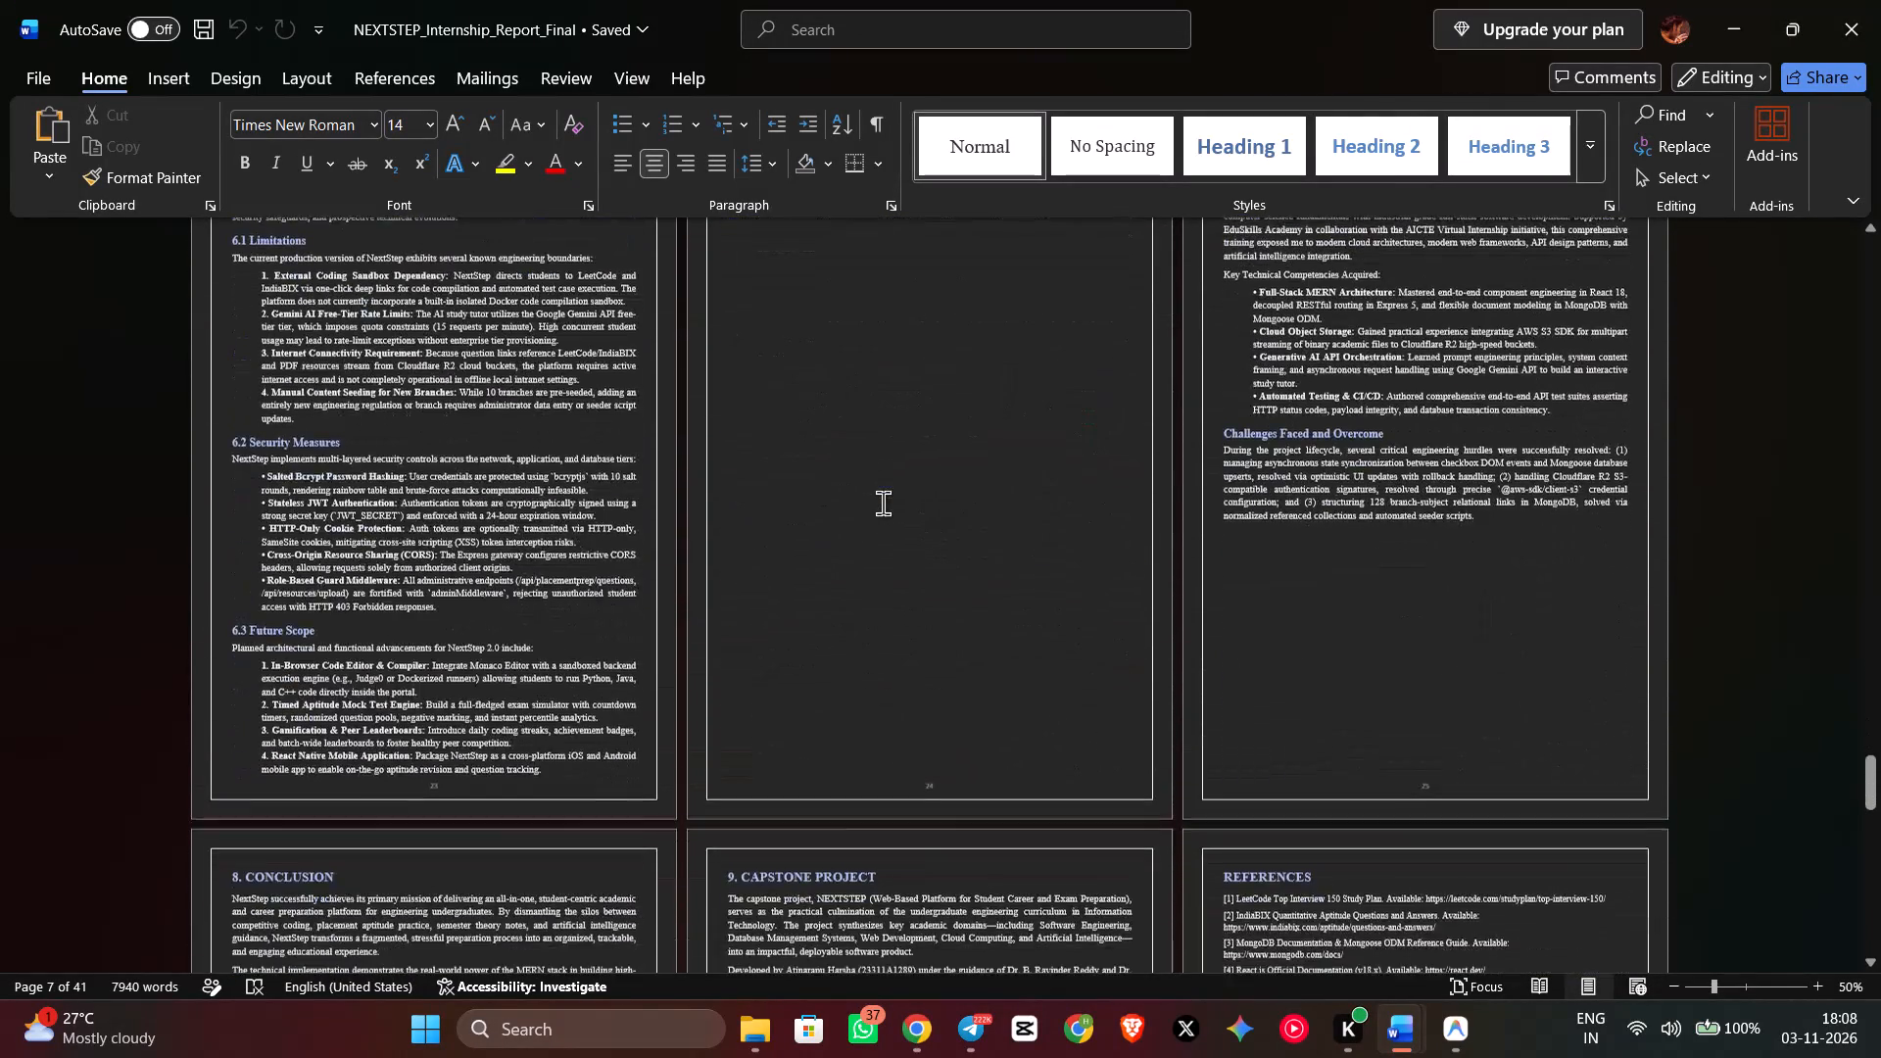
pyautogui.scroll(-7, 883, 503)
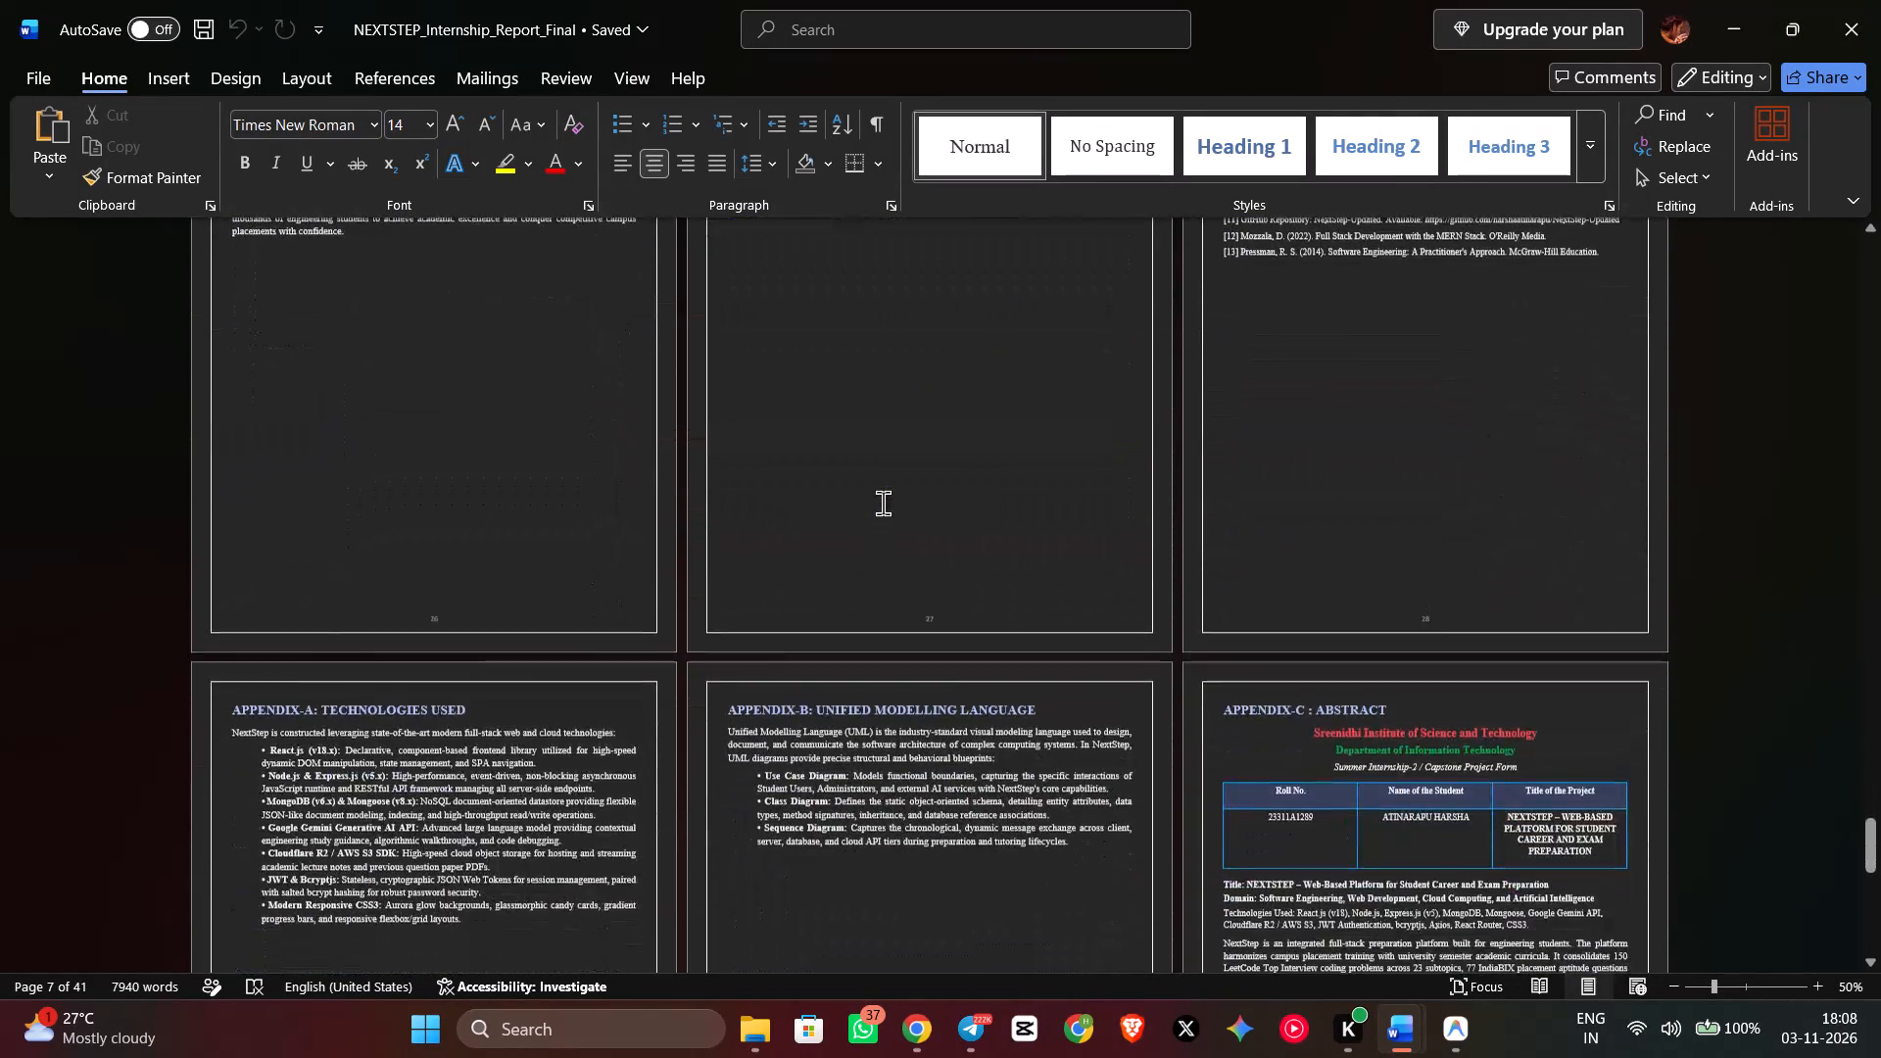
pyautogui.scroll(-7, 883, 503)
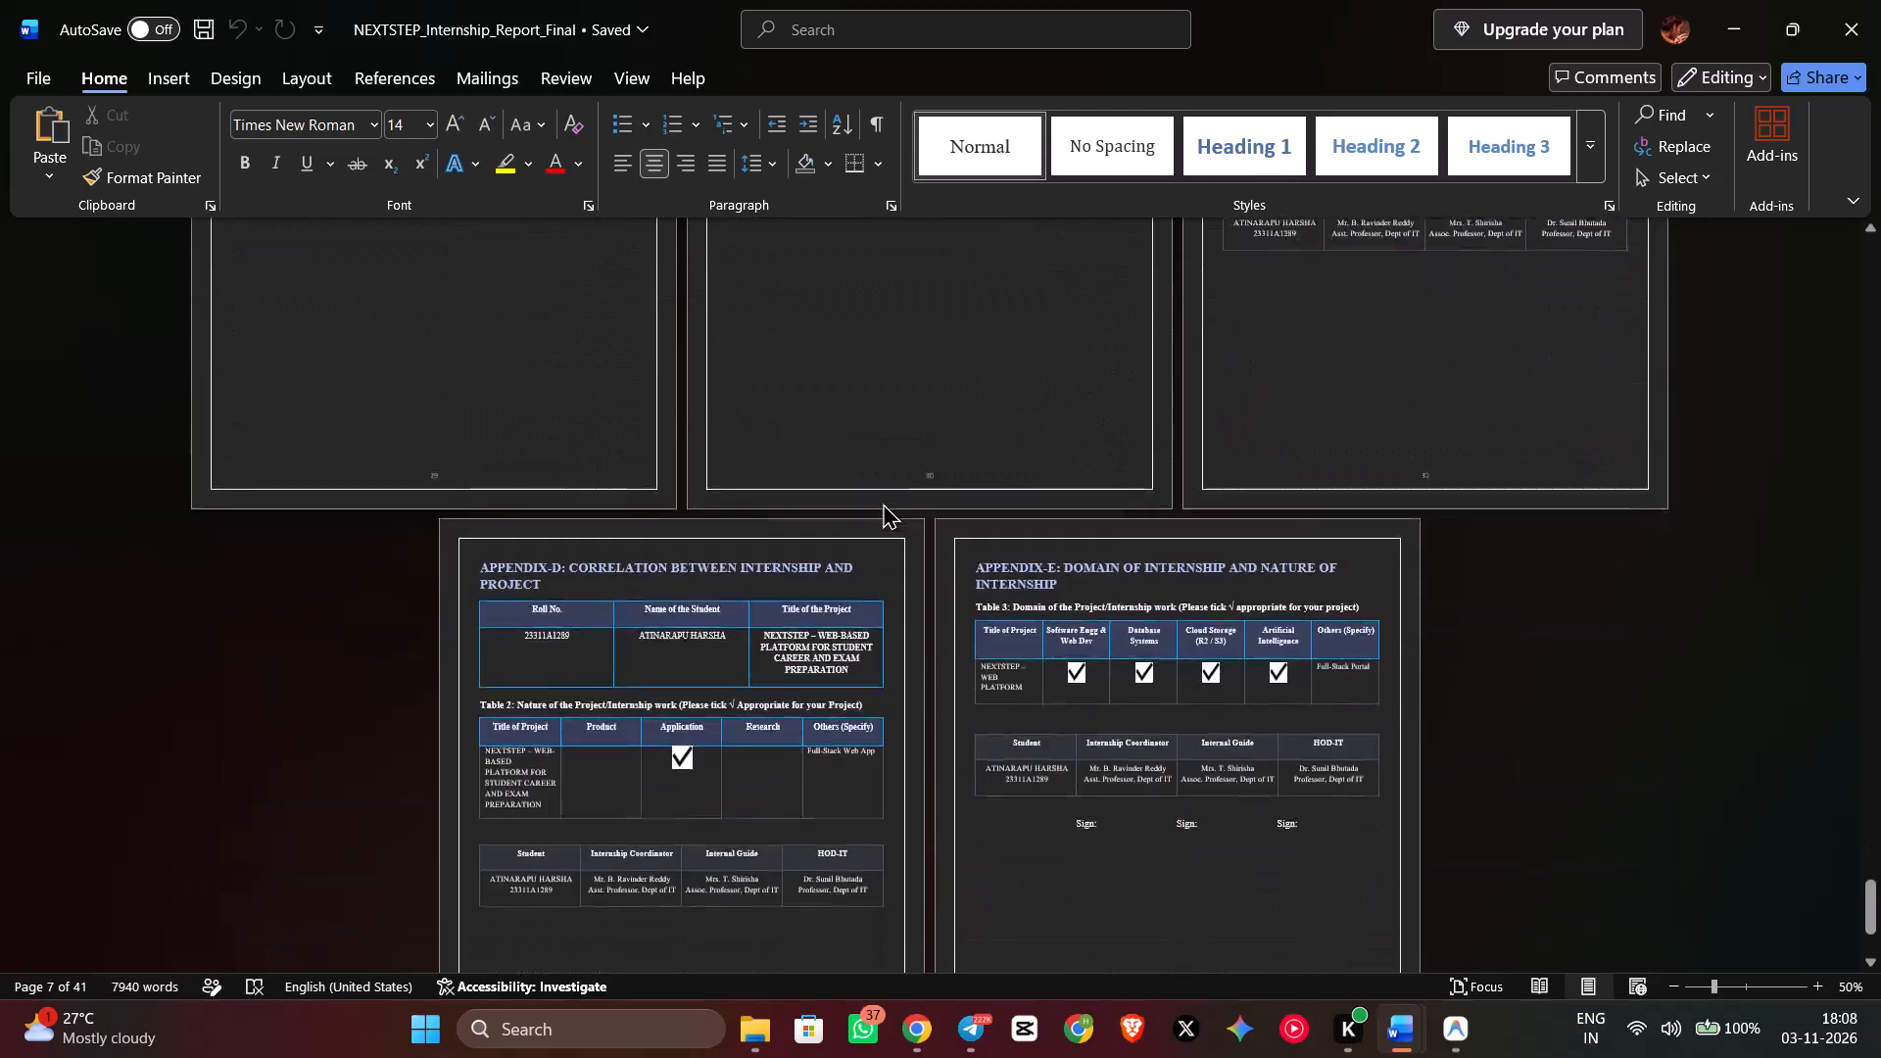
pyautogui.scroll(20, 883, 503)
pyautogui.scroll(7, 883, 503)
pyautogui.scroll(18, 883, 503)
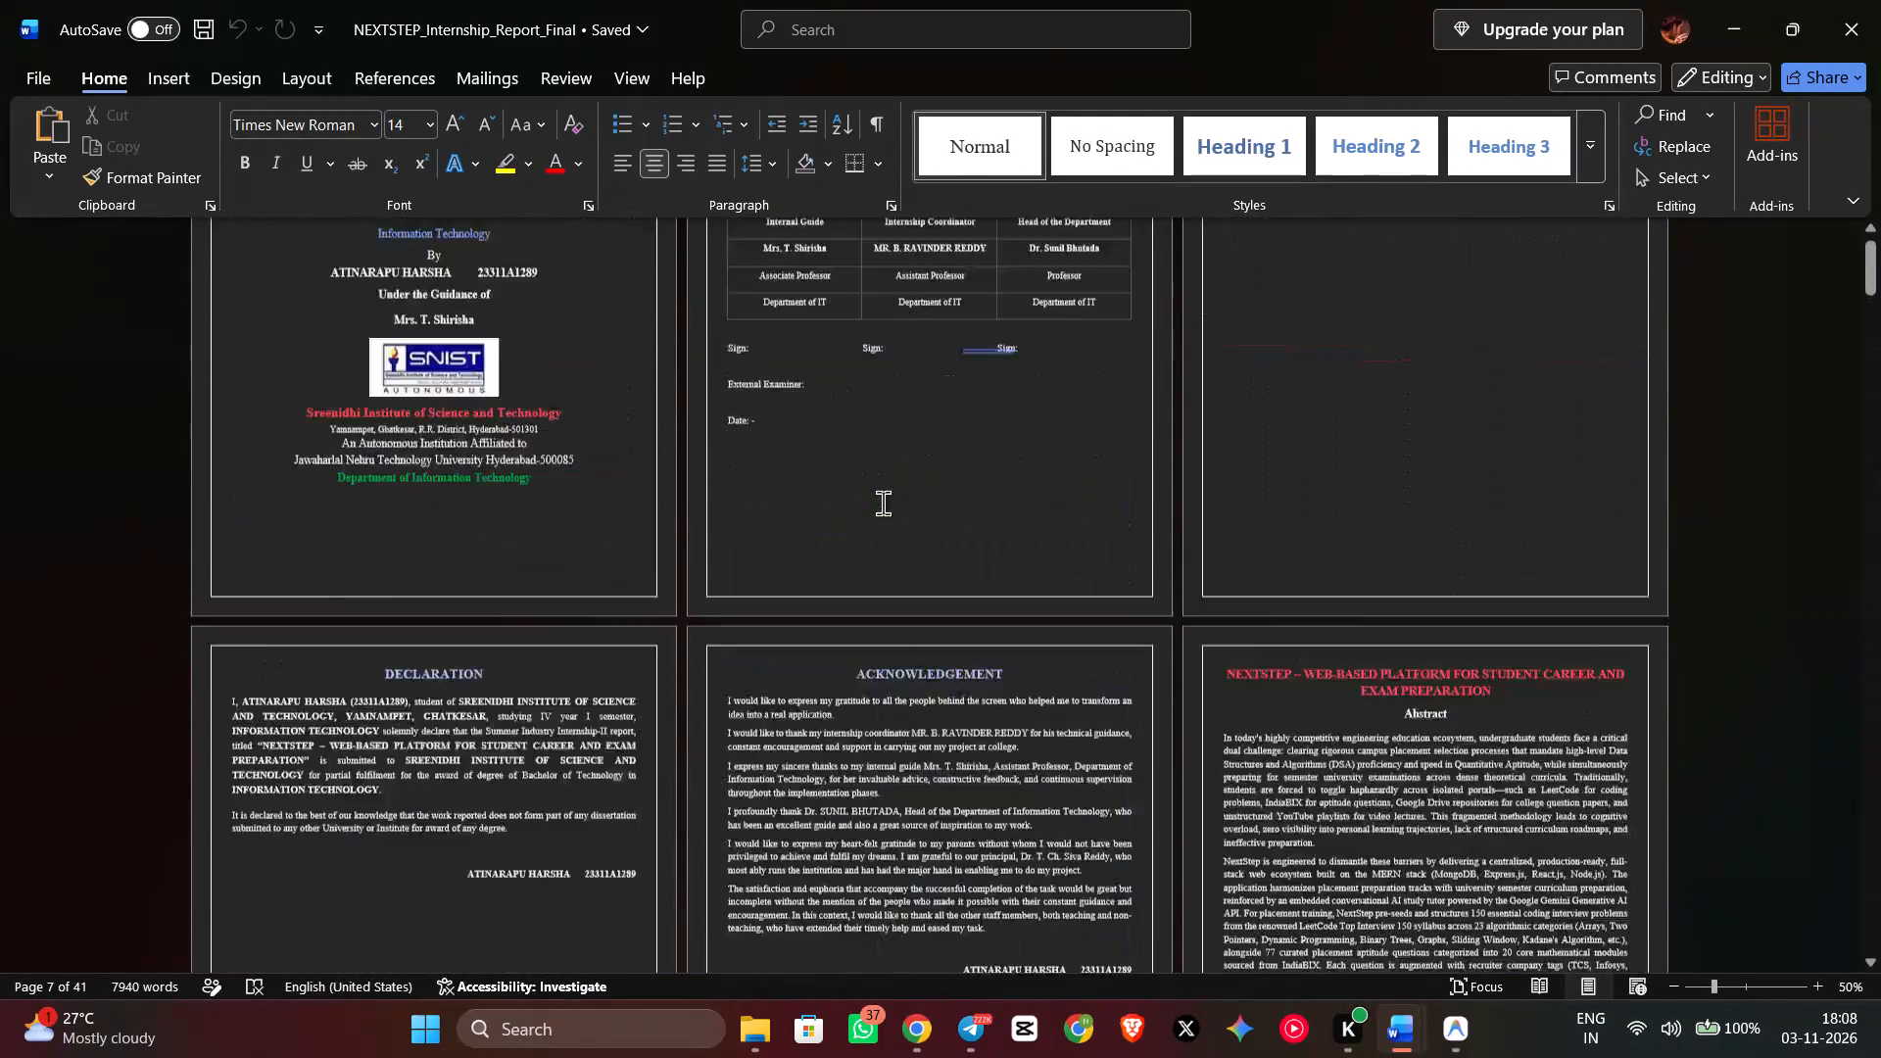
pyautogui.scroll(12, 883, 503)
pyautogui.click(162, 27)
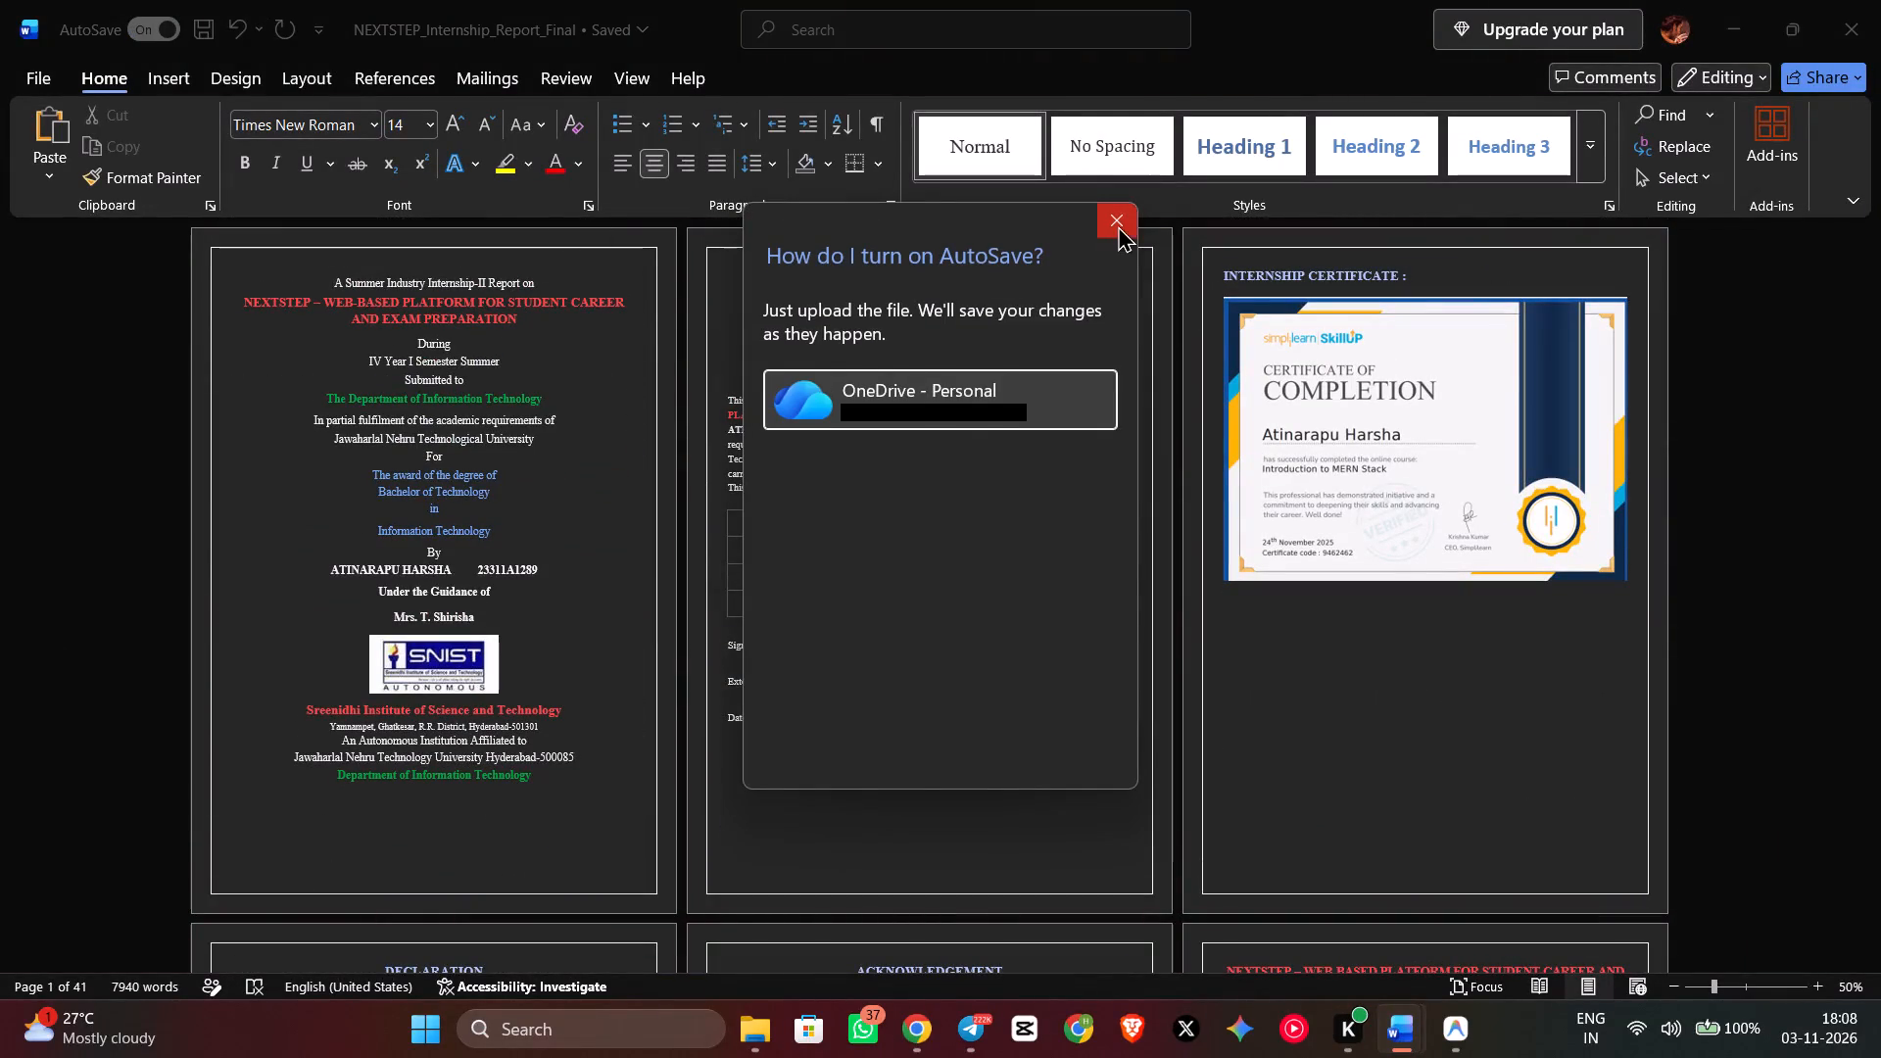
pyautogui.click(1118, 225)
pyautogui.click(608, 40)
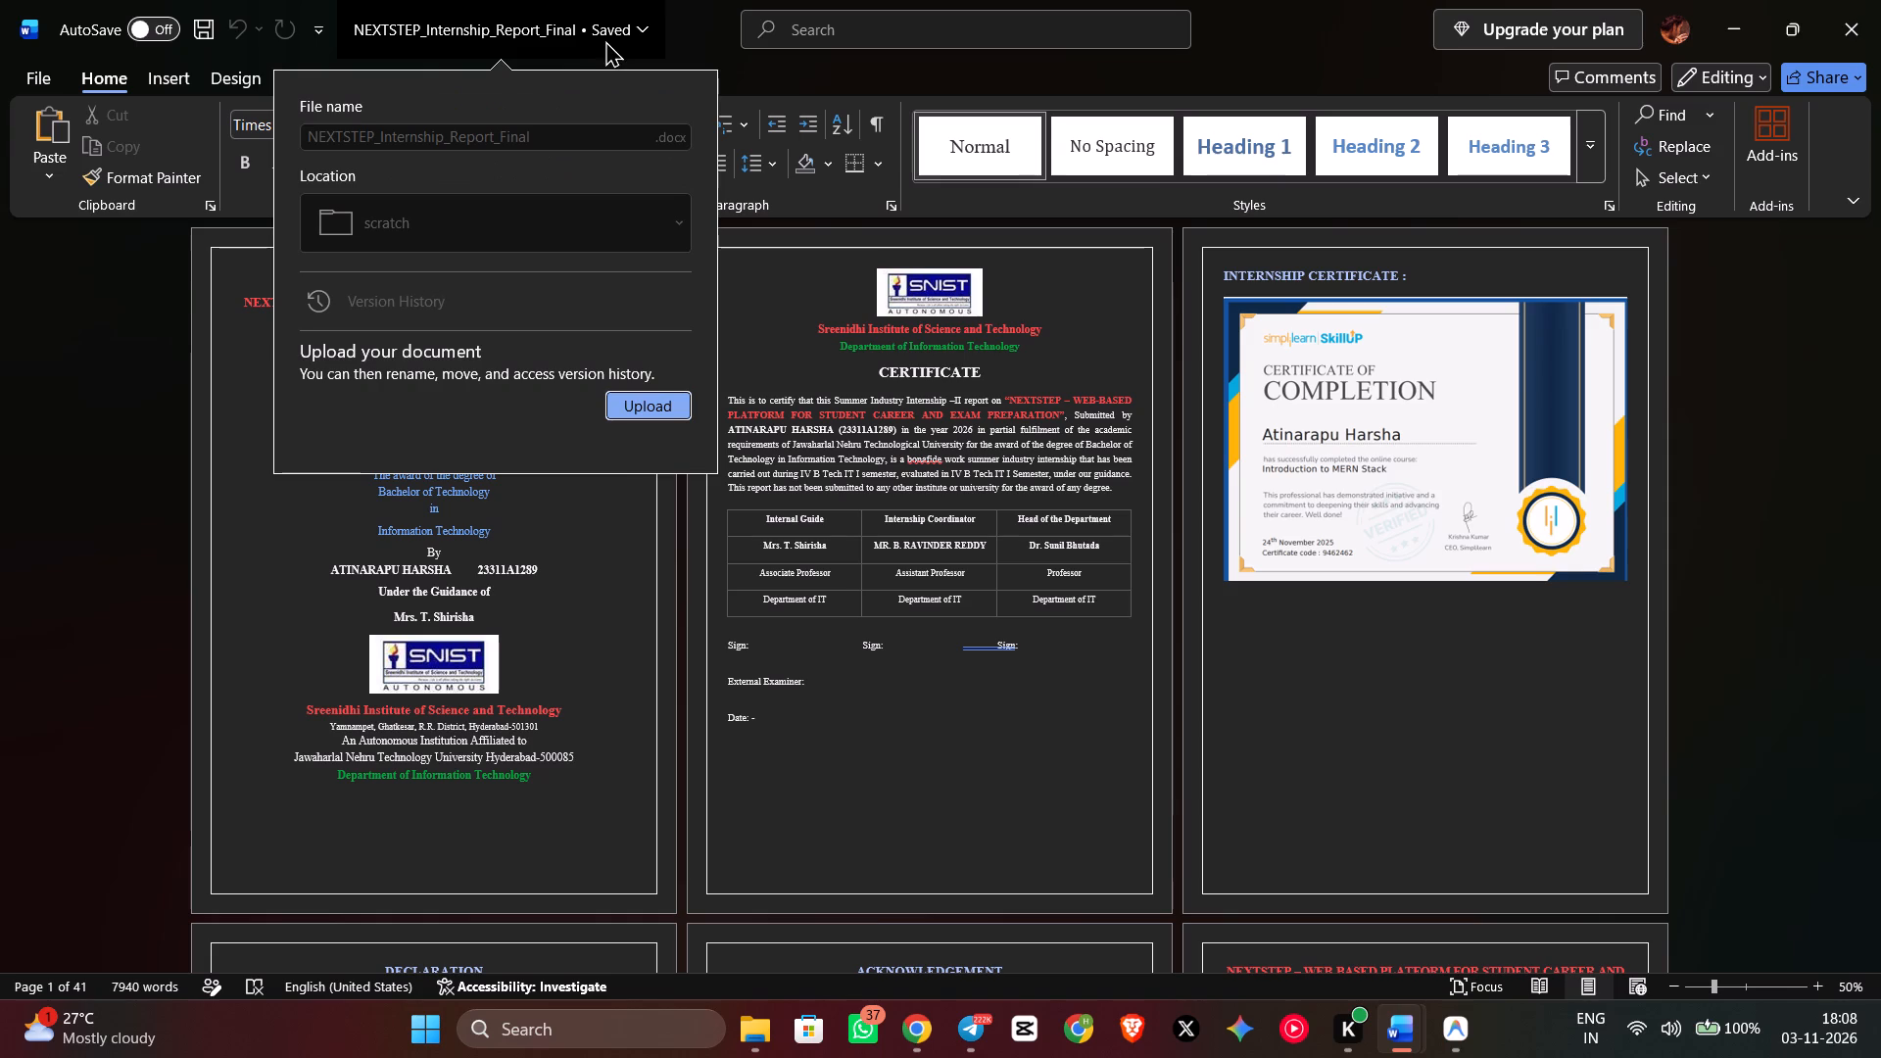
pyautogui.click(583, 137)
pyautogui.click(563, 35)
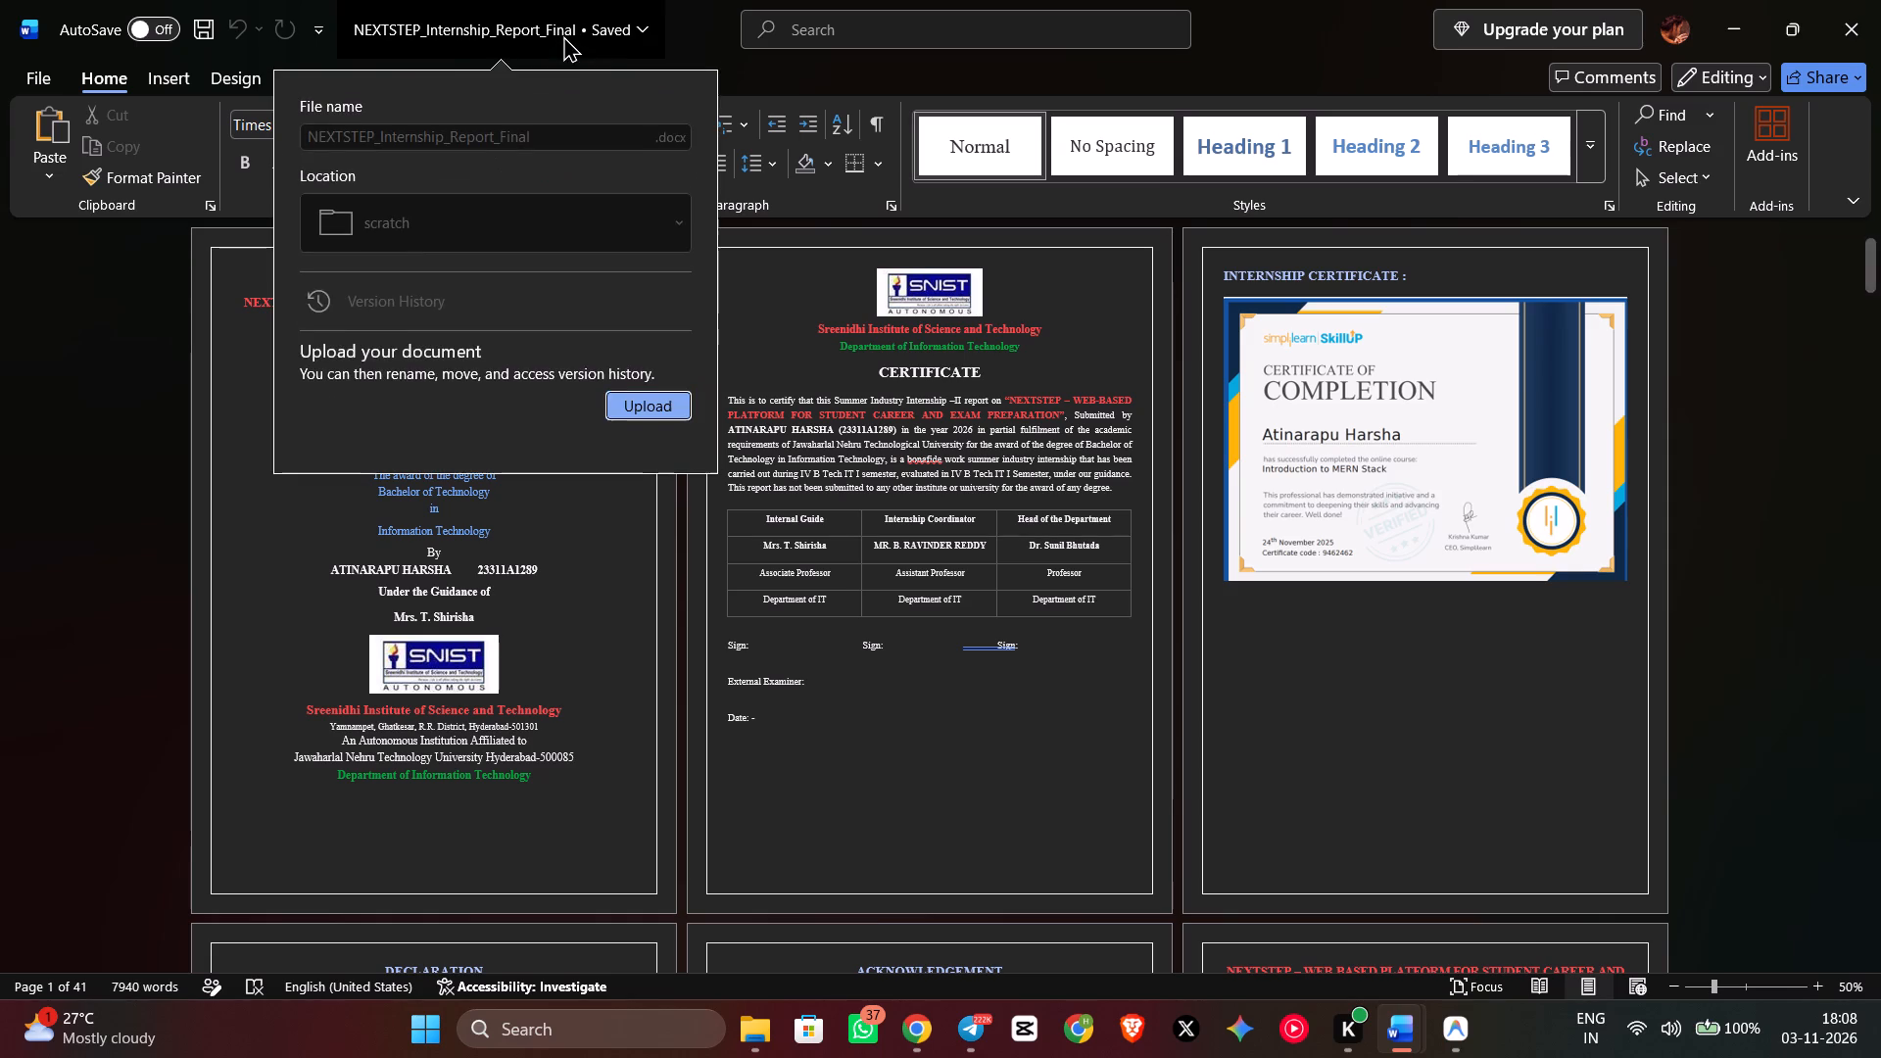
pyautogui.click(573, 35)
# Turn on AutoSave for the report by uploading a copy to the personal OneDrive.
pyautogui.click(153, 20)
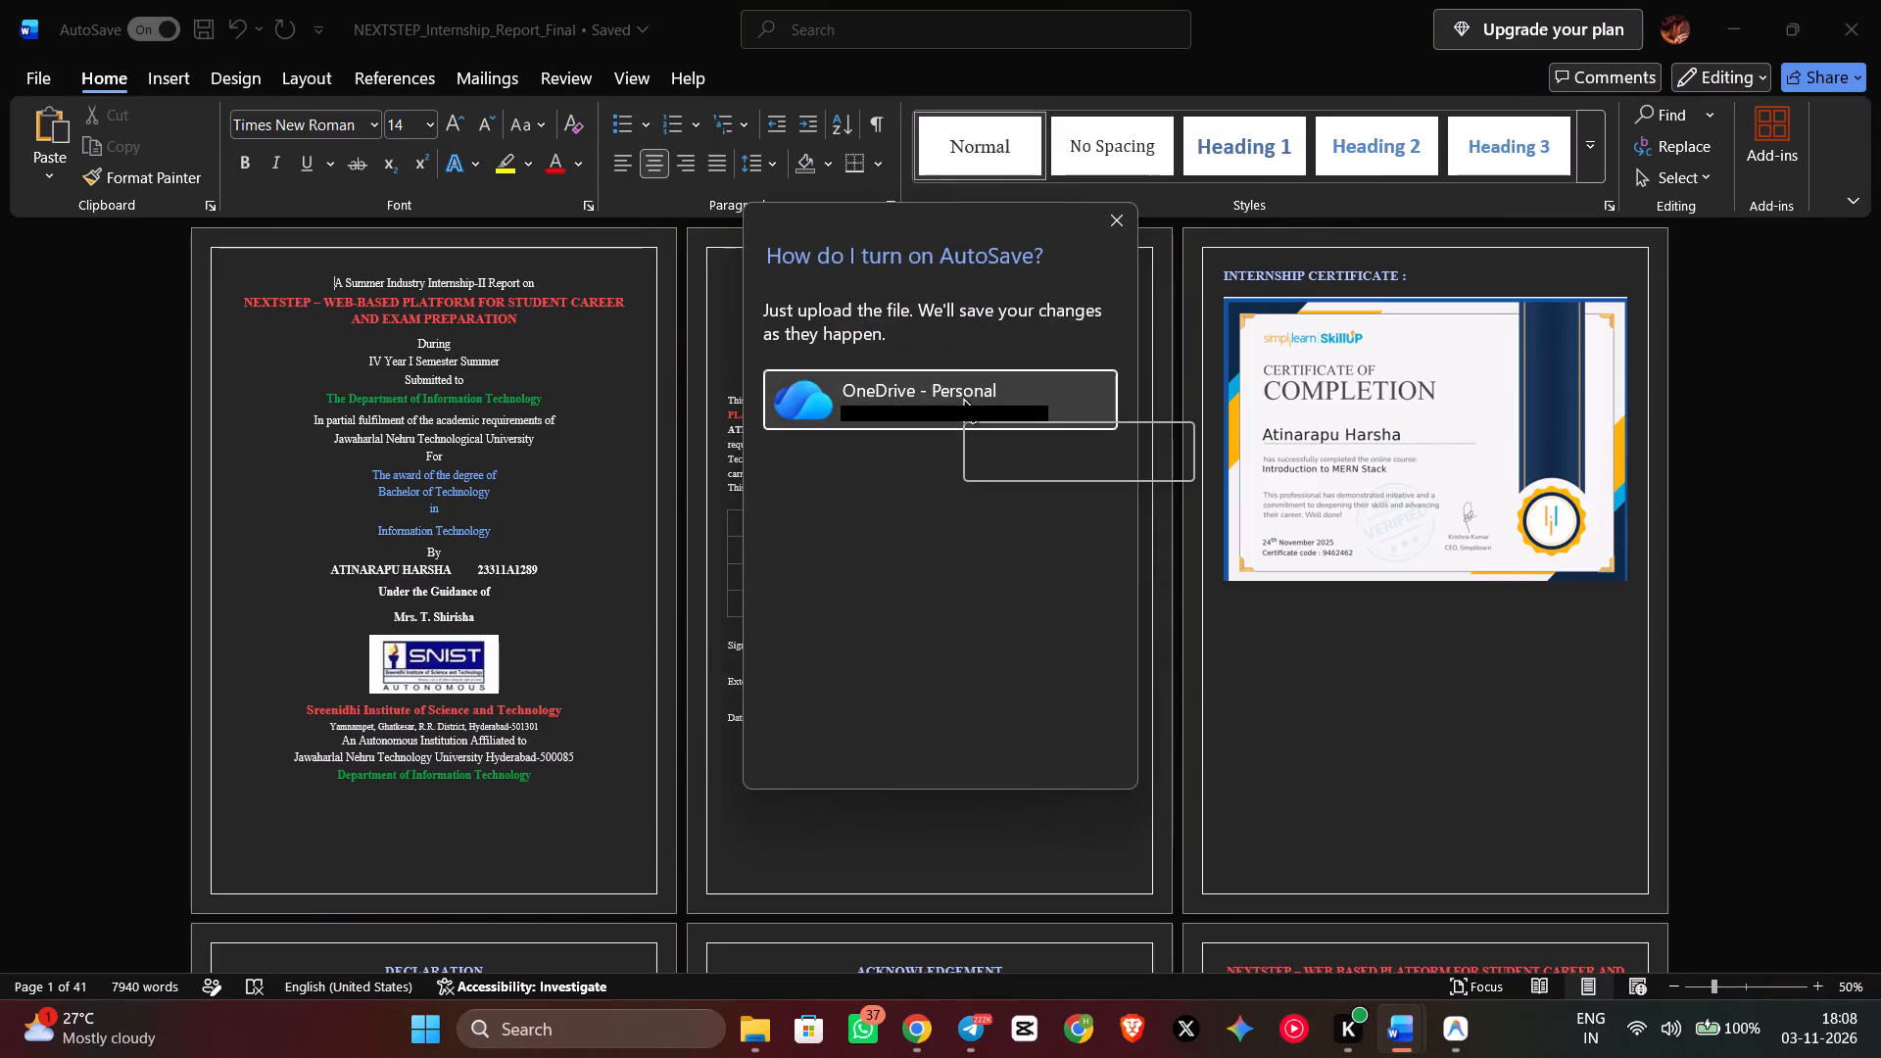
pyautogui.click(963, 397)
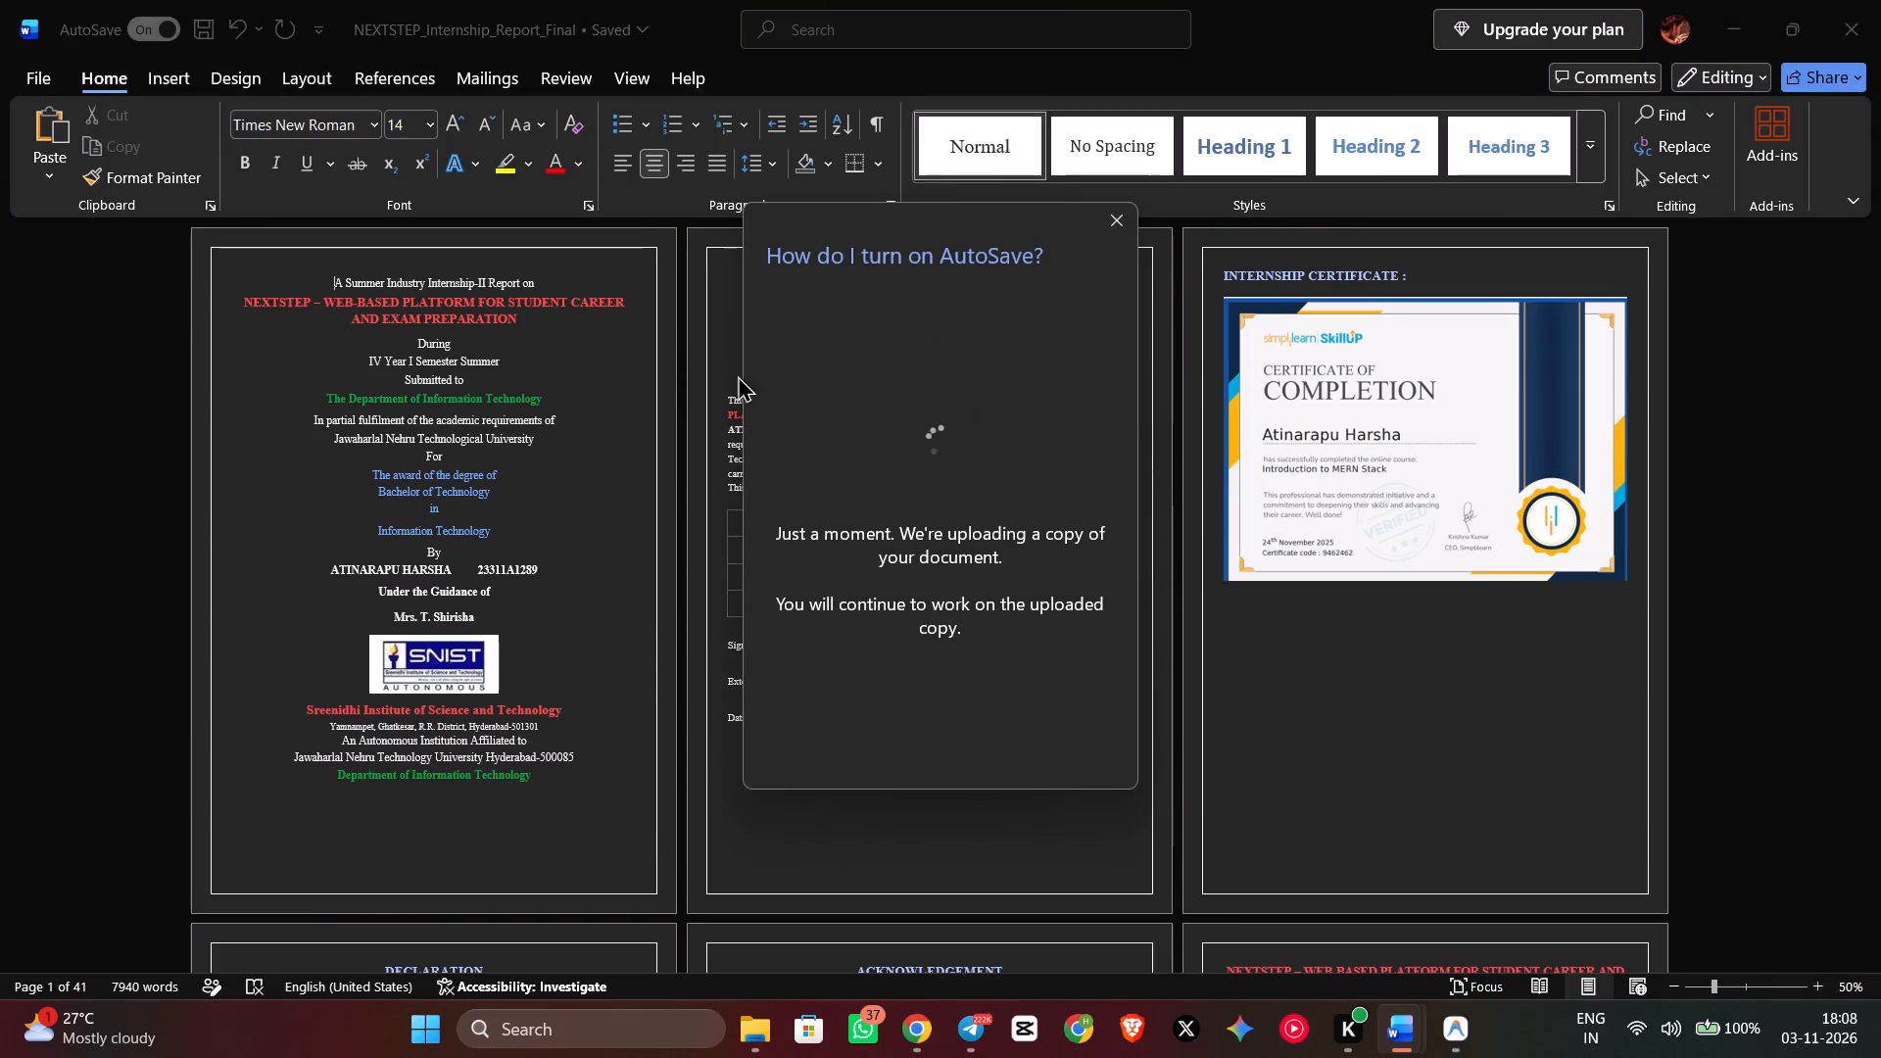
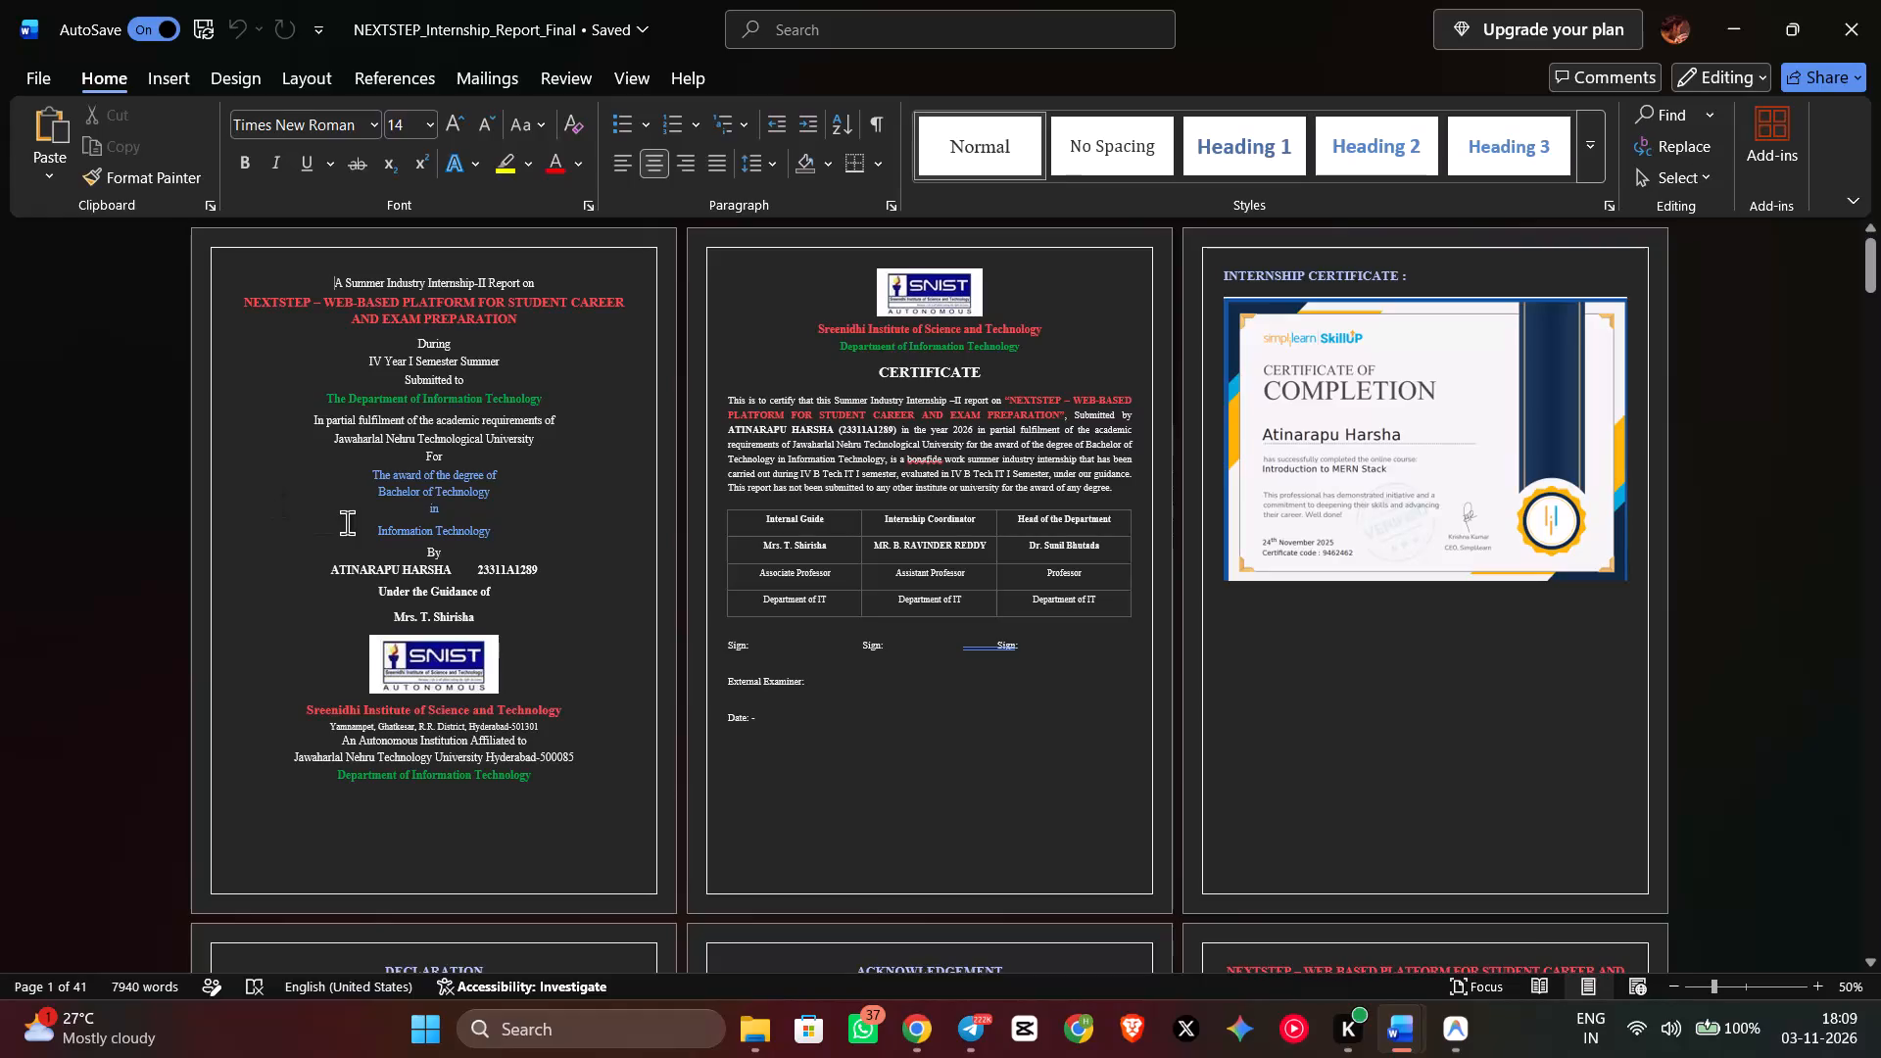
# Remove the bold formatting from the "Under the Guidance of" line on the report's cover page.
pyautogui.keyDown('ctrl'); pyautogui.scroll(3, 347, 522); pyautogui.keyUp('ctrl')
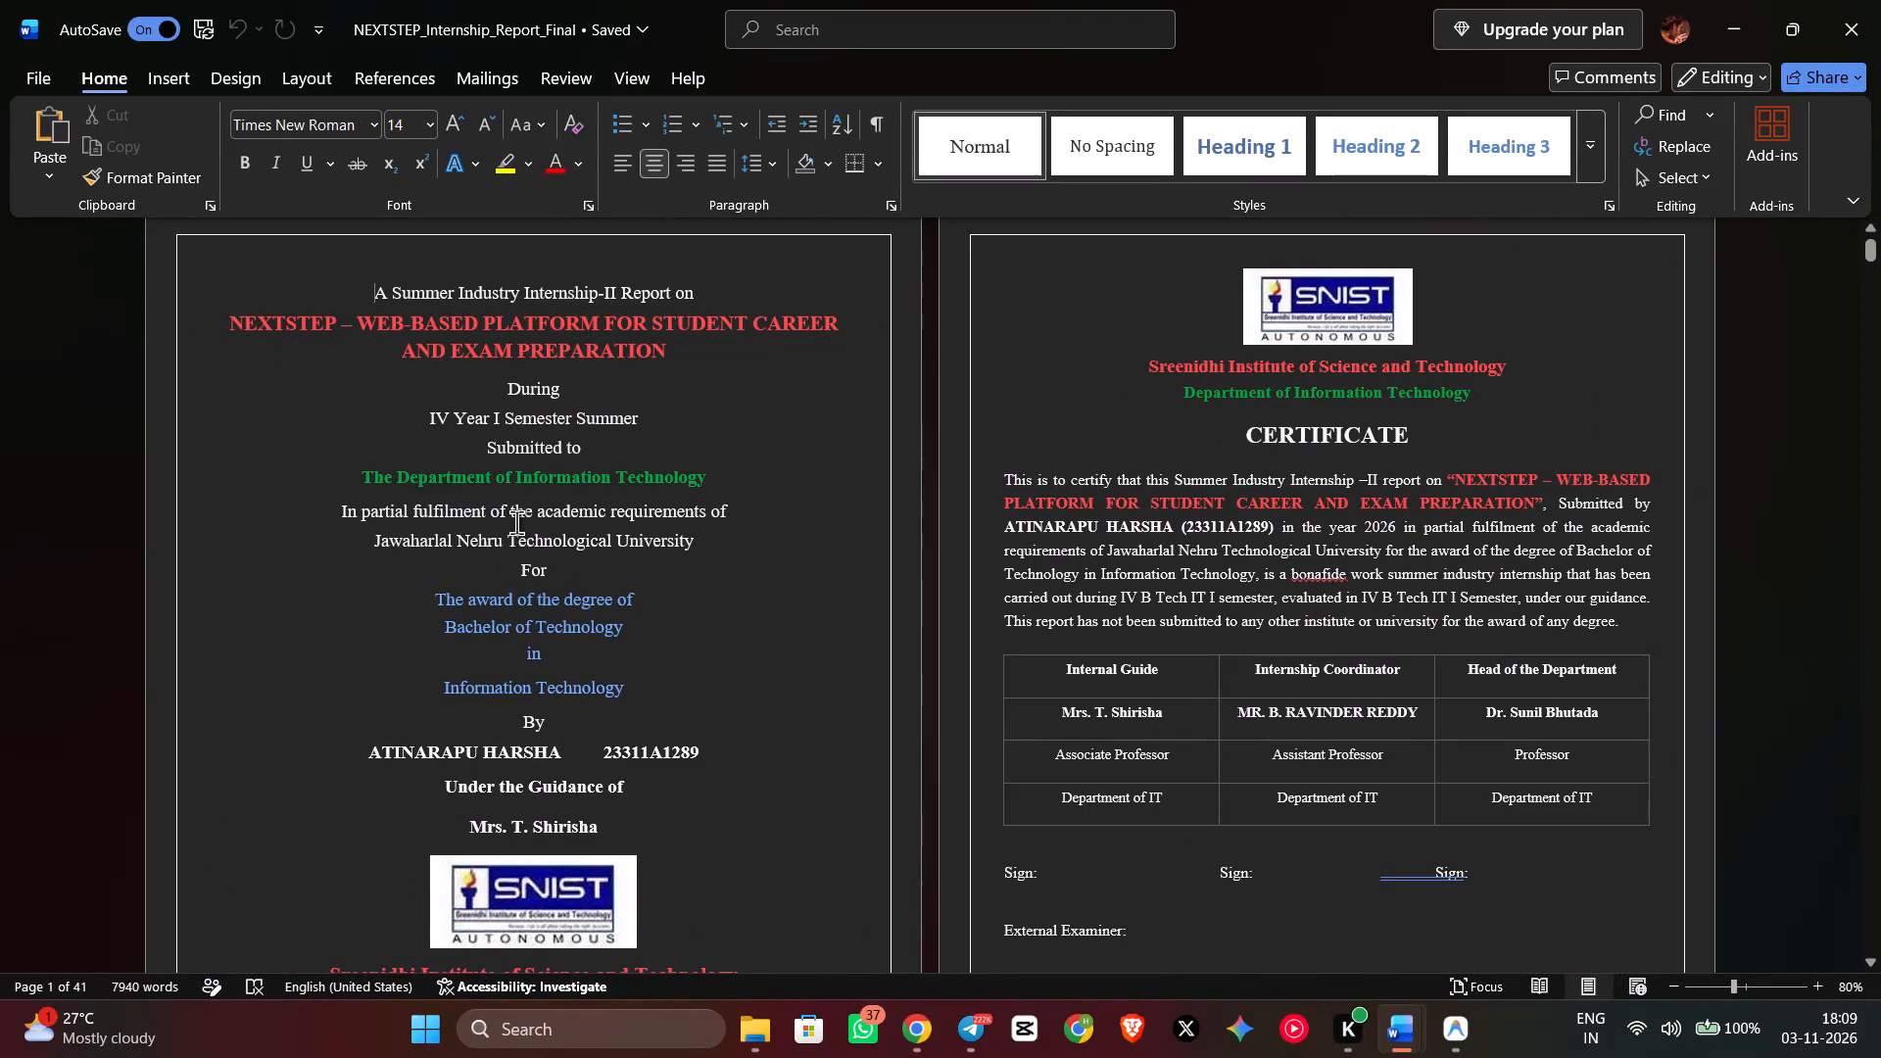
pyautogui.scroll(-2, 502, 524)
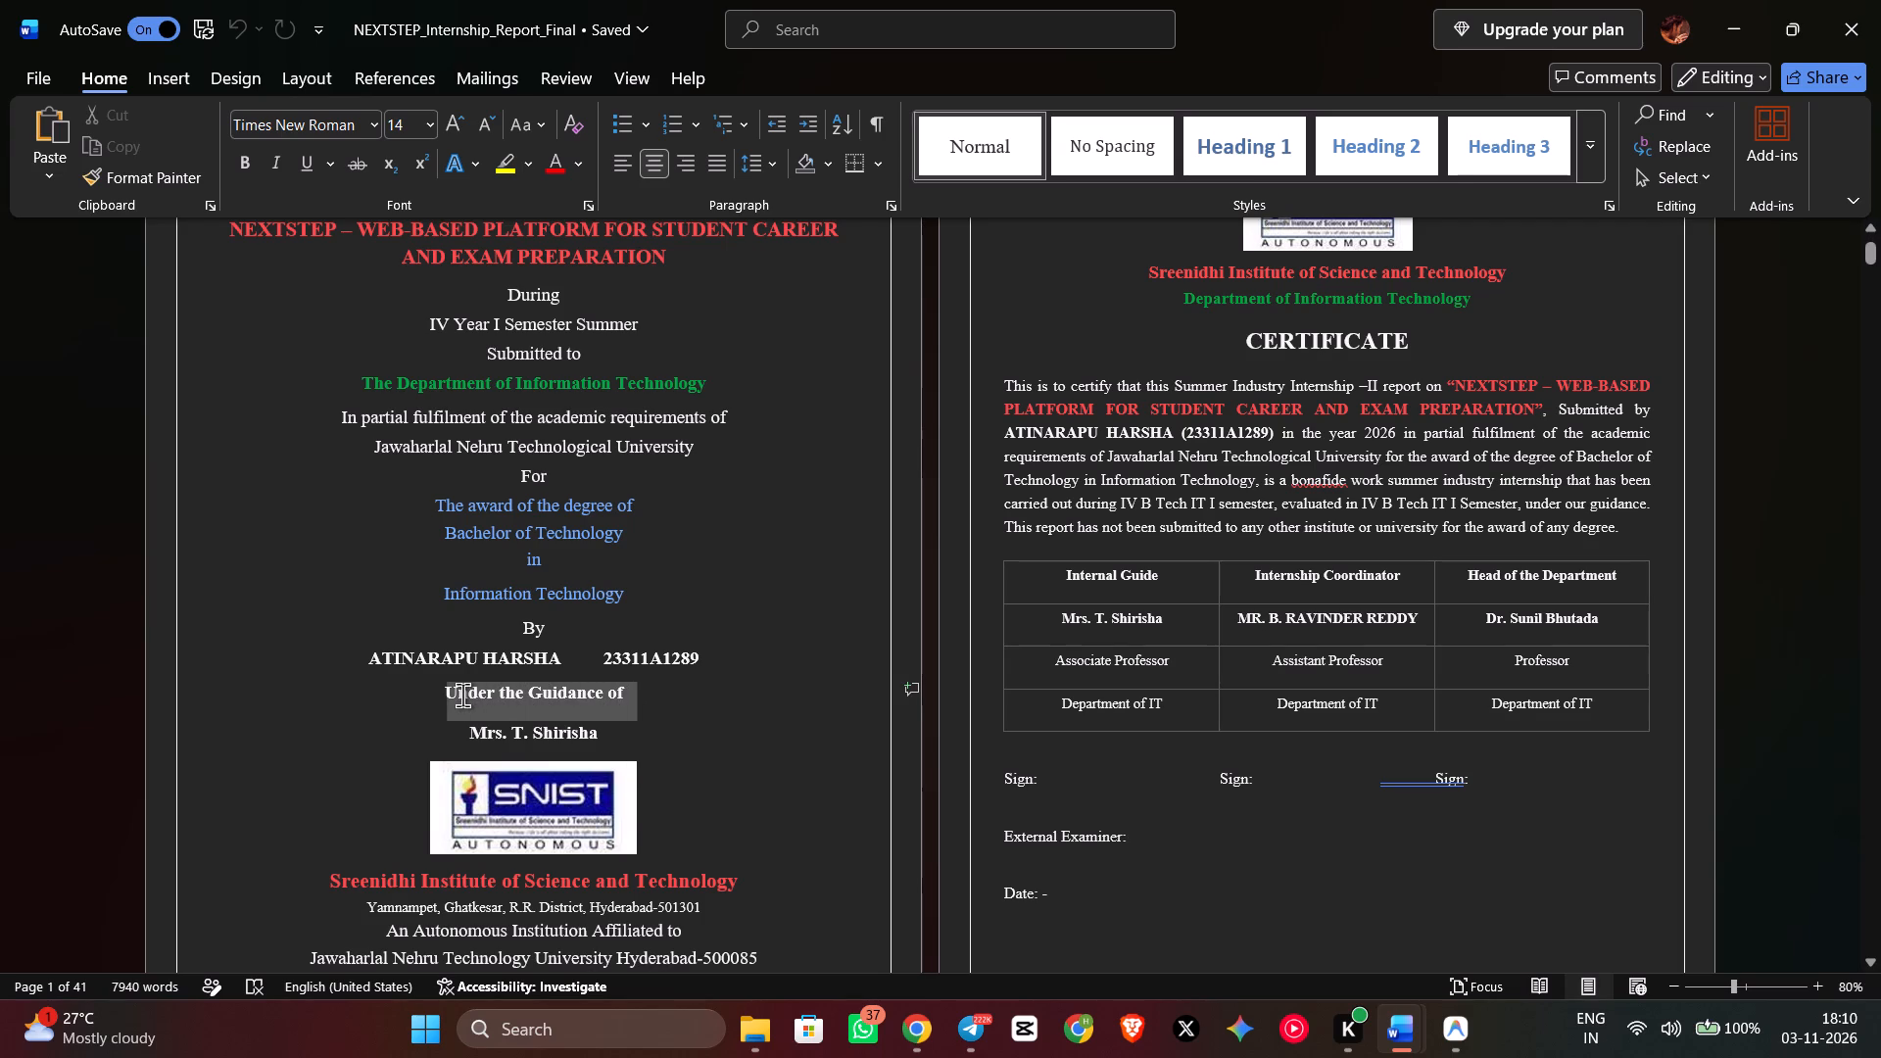
pyautogui.click(250, 169)
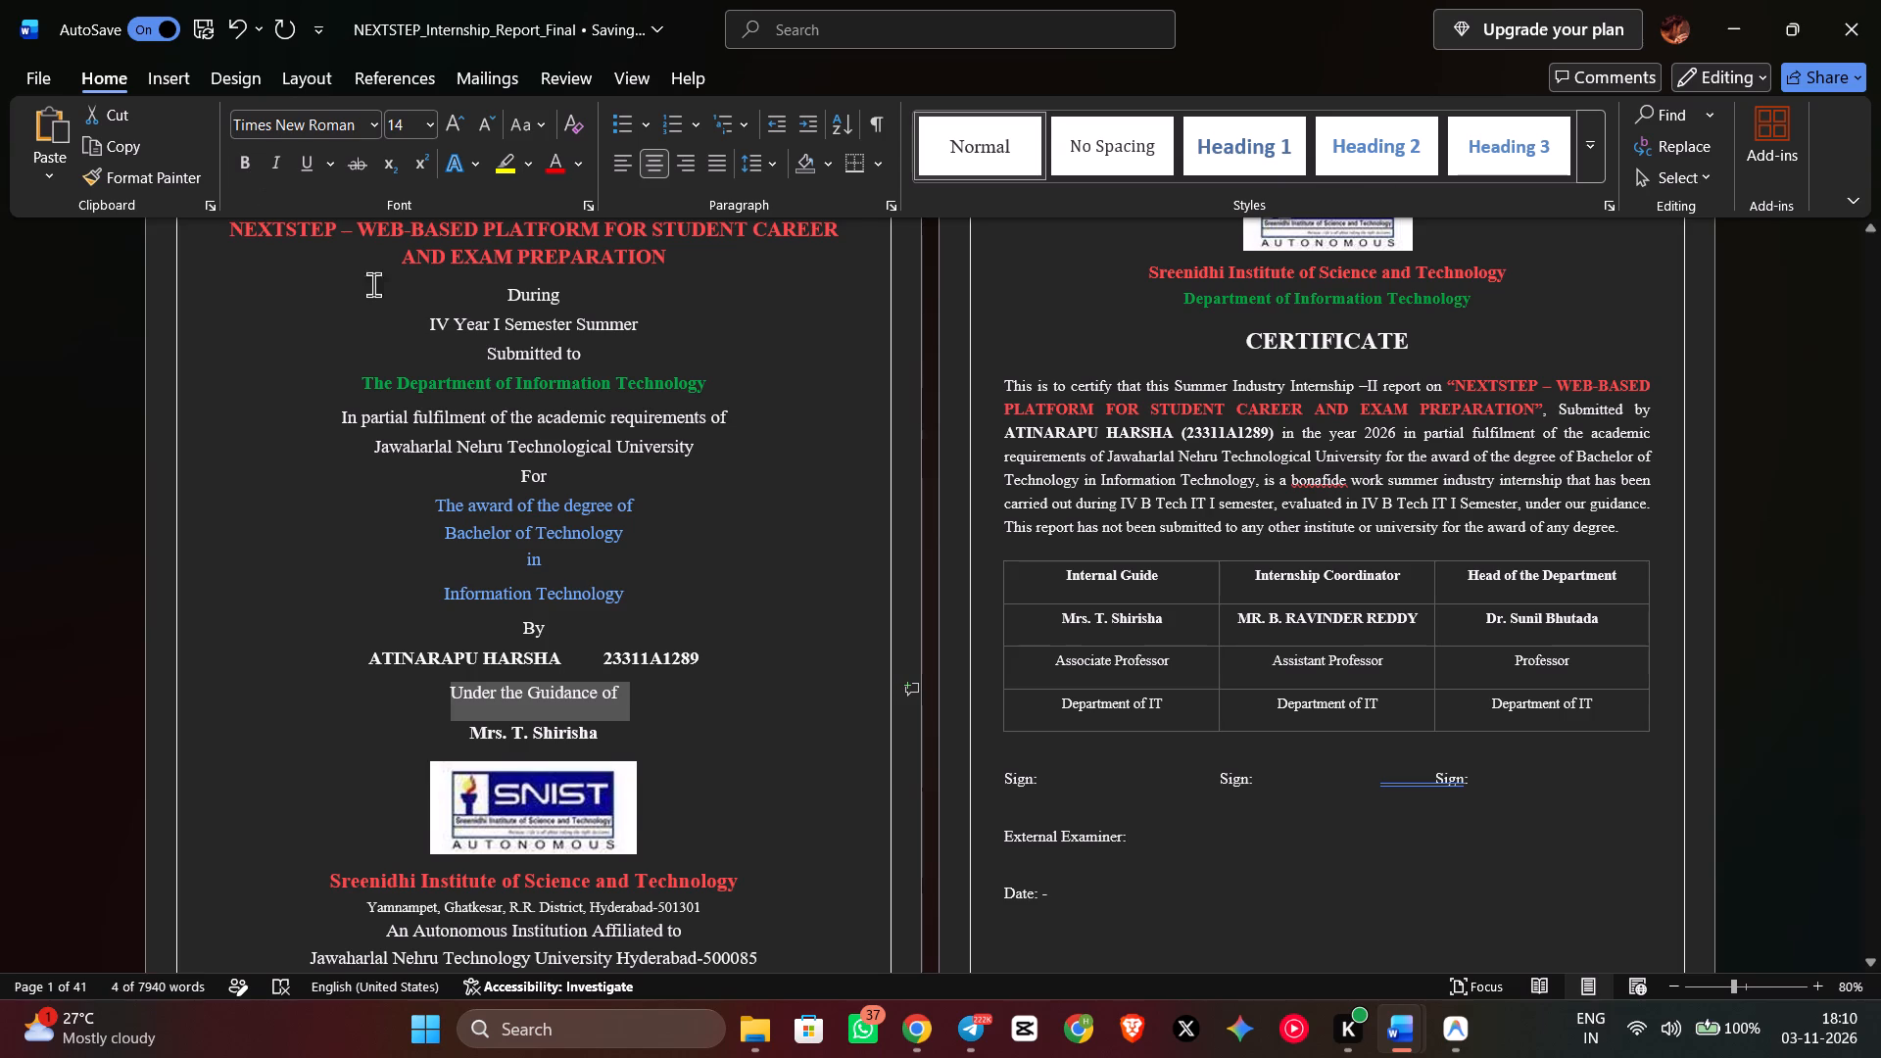
pyautogui.click(707, 675)
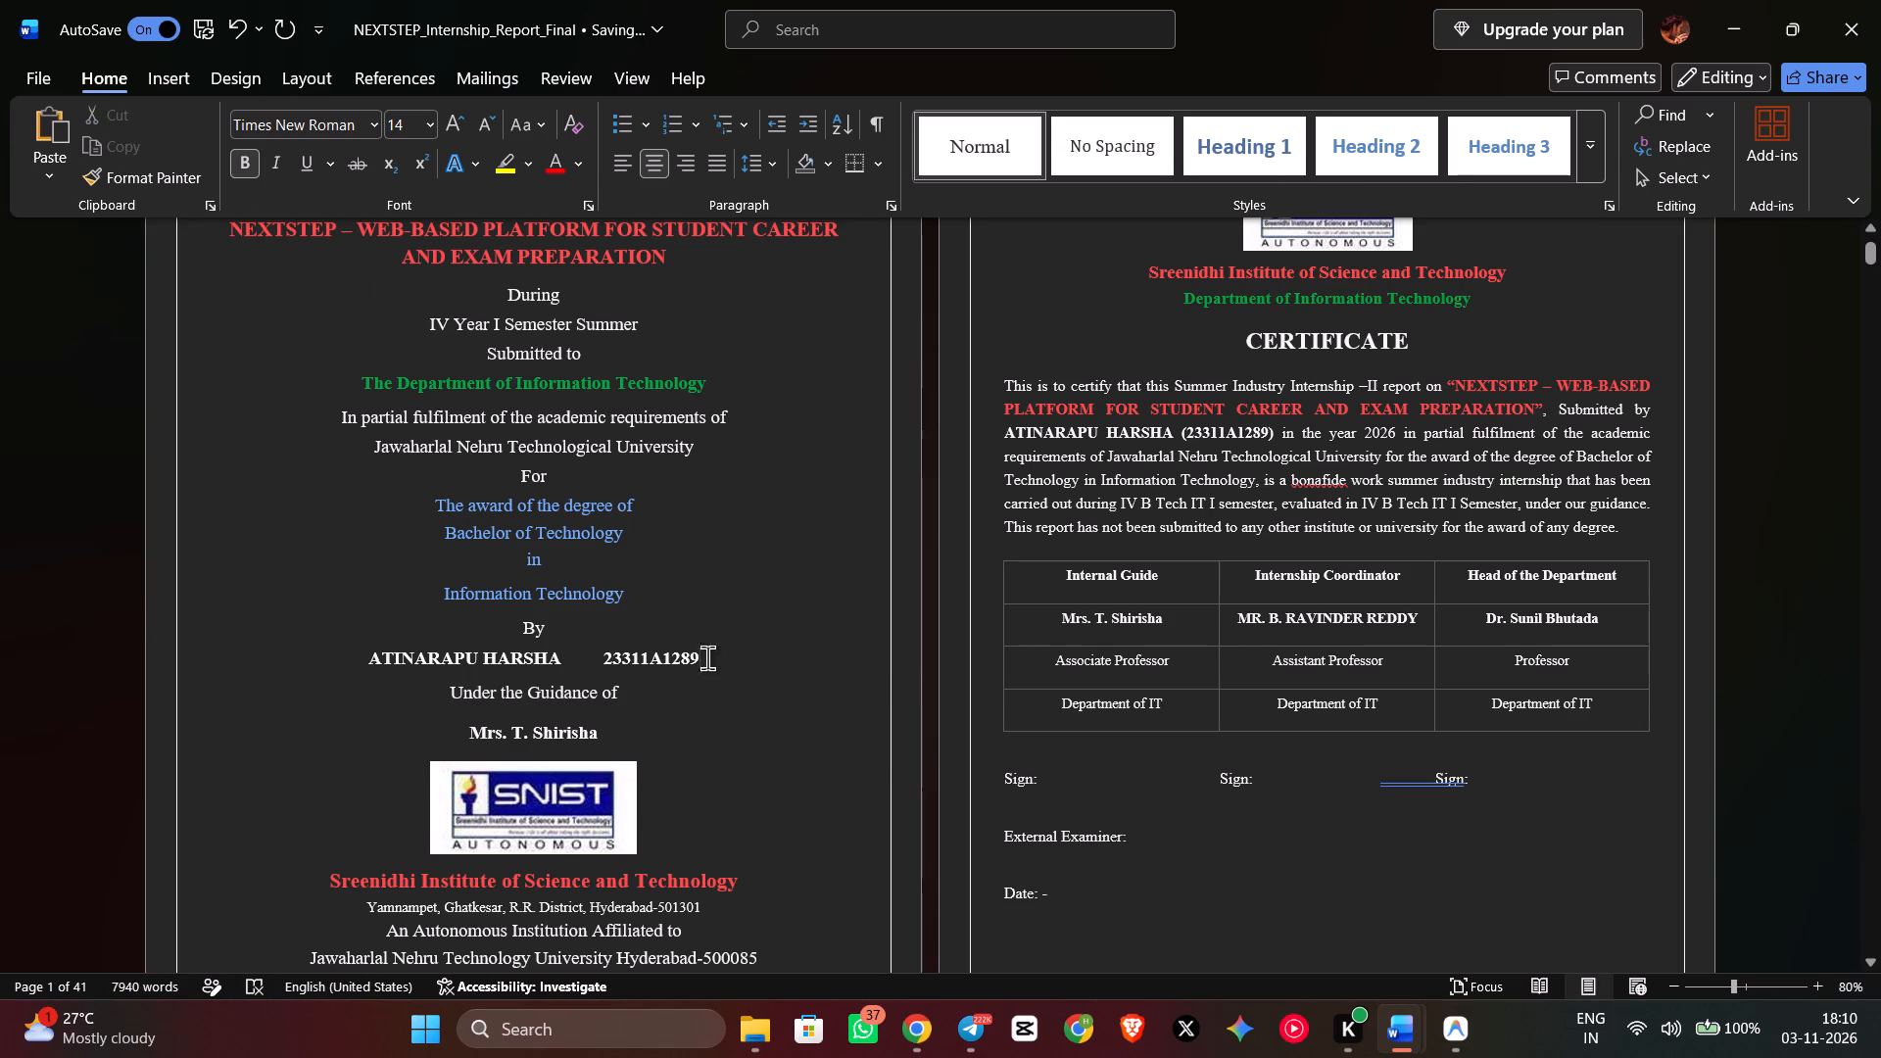
# Look over the report's front matter in Word, from the cover page through the certificate, declaration, acknowledgement and abstract to the index.
pyautogui.scroll(-2, 631, 682)
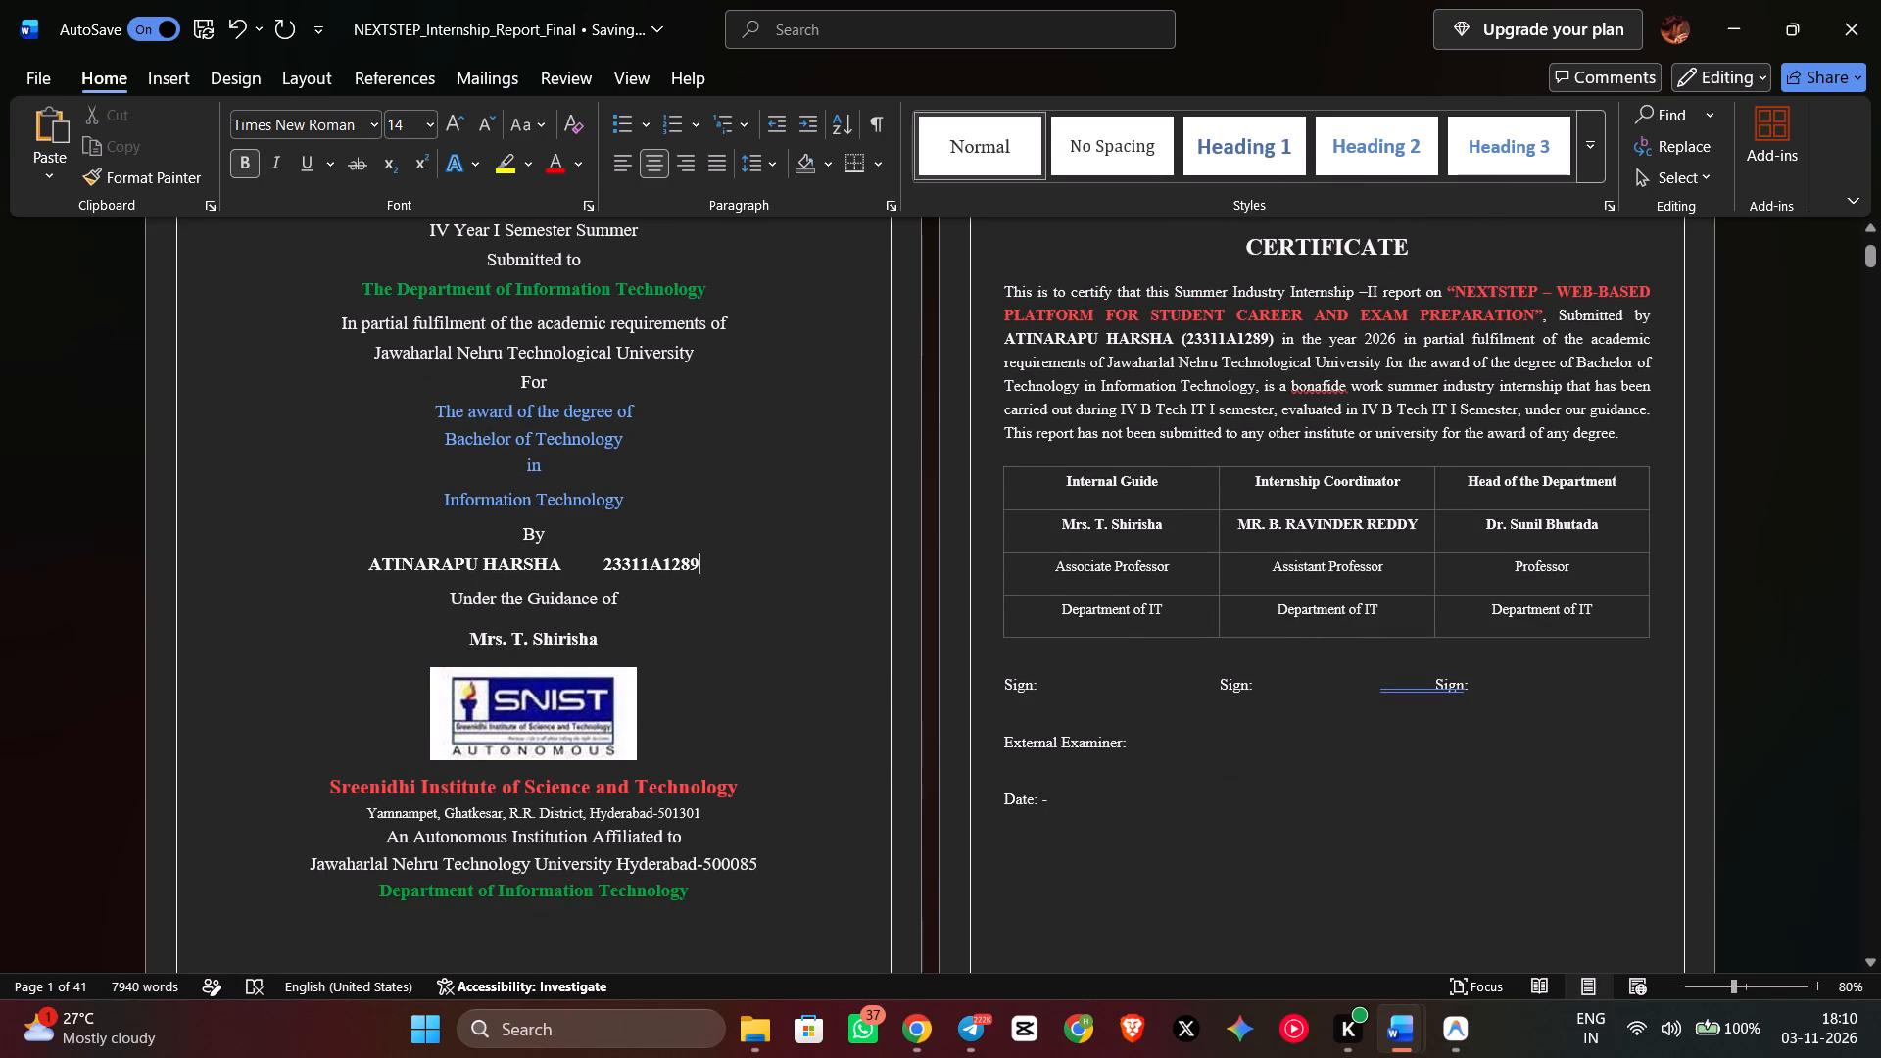
pyautogui.scroll(2, 632, 669)
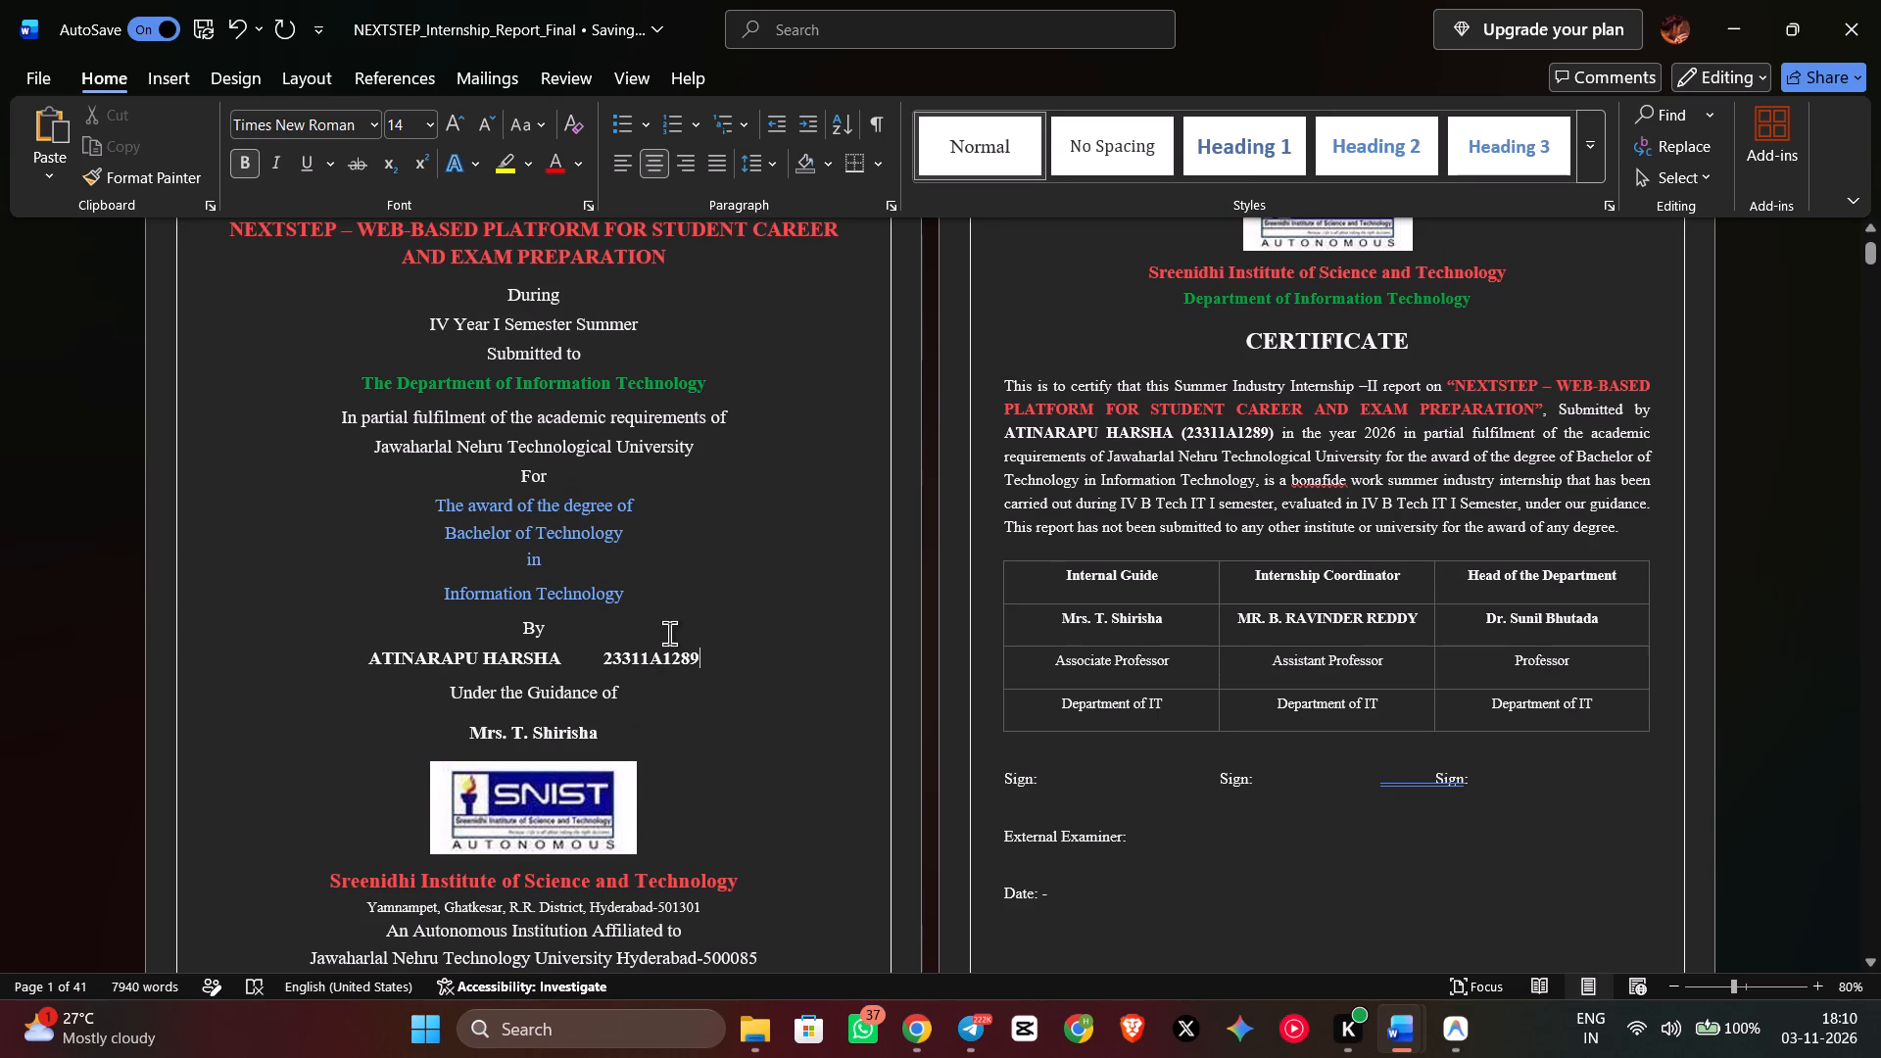
pyautogui.scroll(-13, 669, 633)
pyautogui.scroll(5, 674, 630)
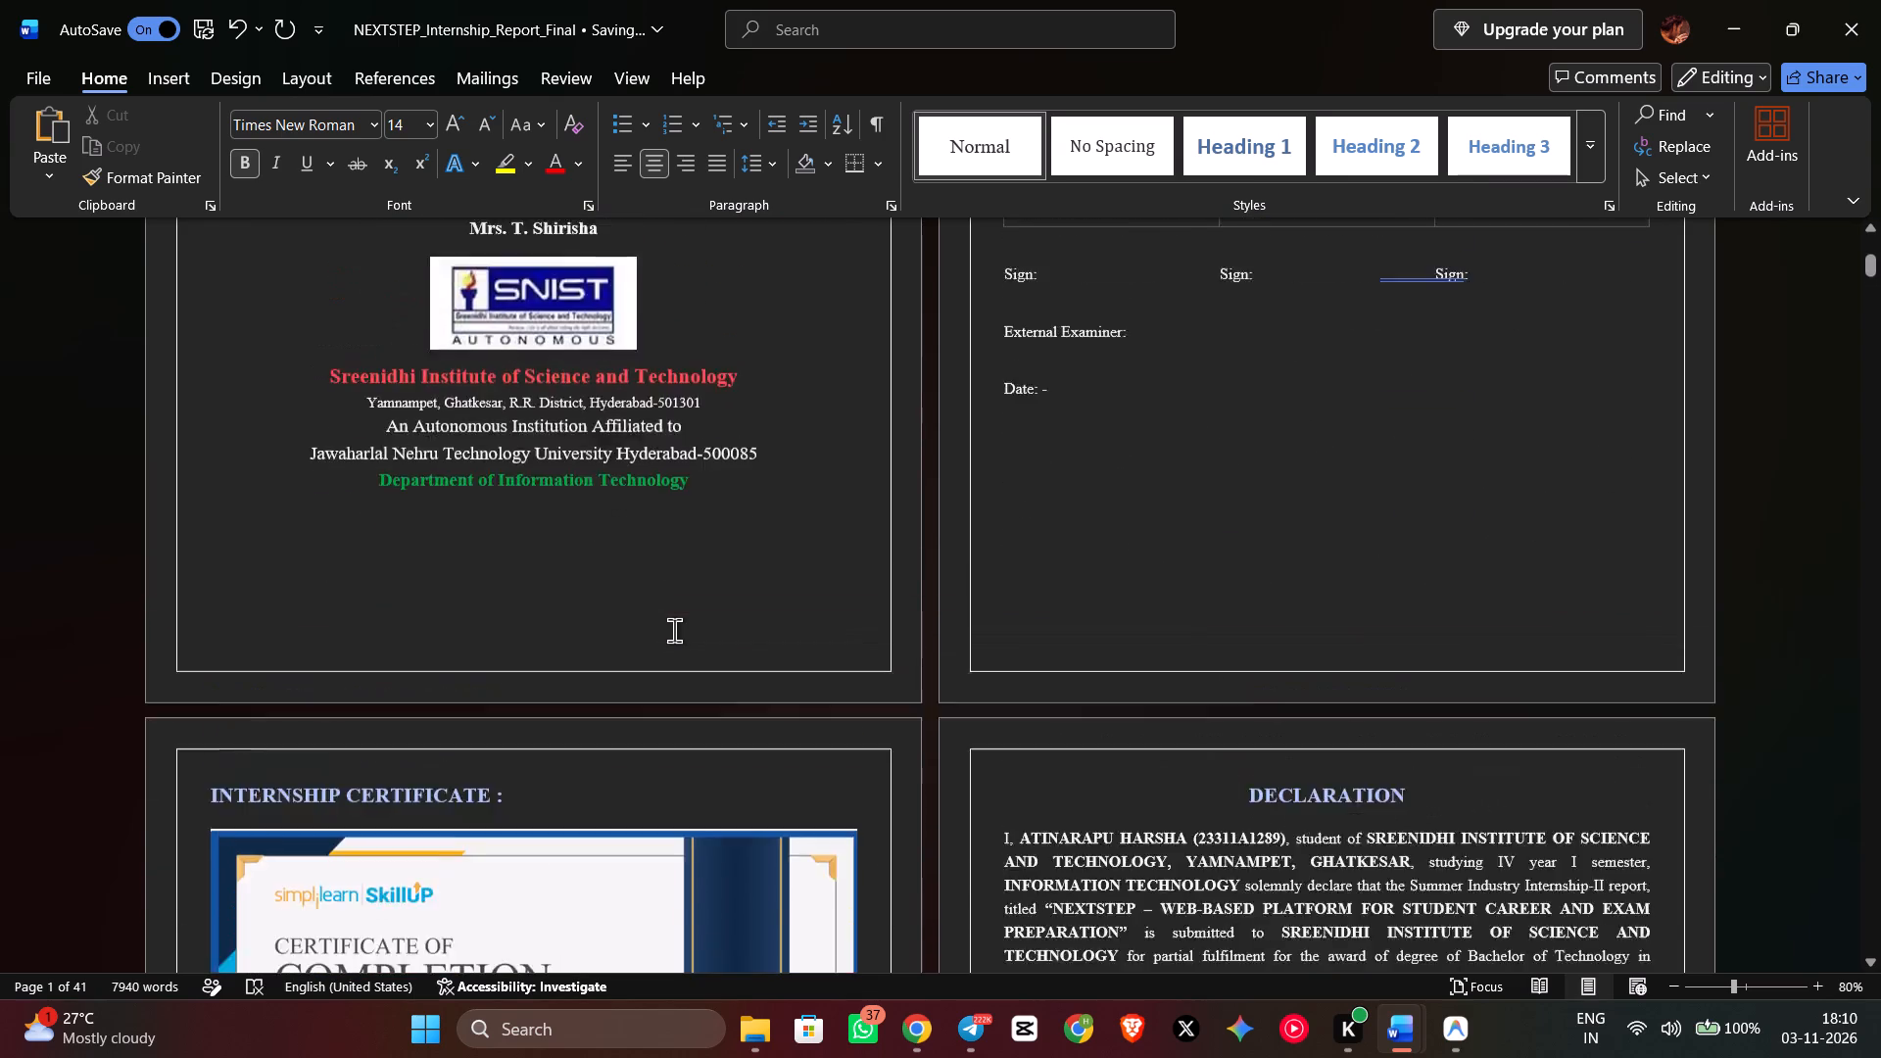
pyautogui.scroll(1, 674, 630)
pyautogui.scroll(-7, 674, 630)
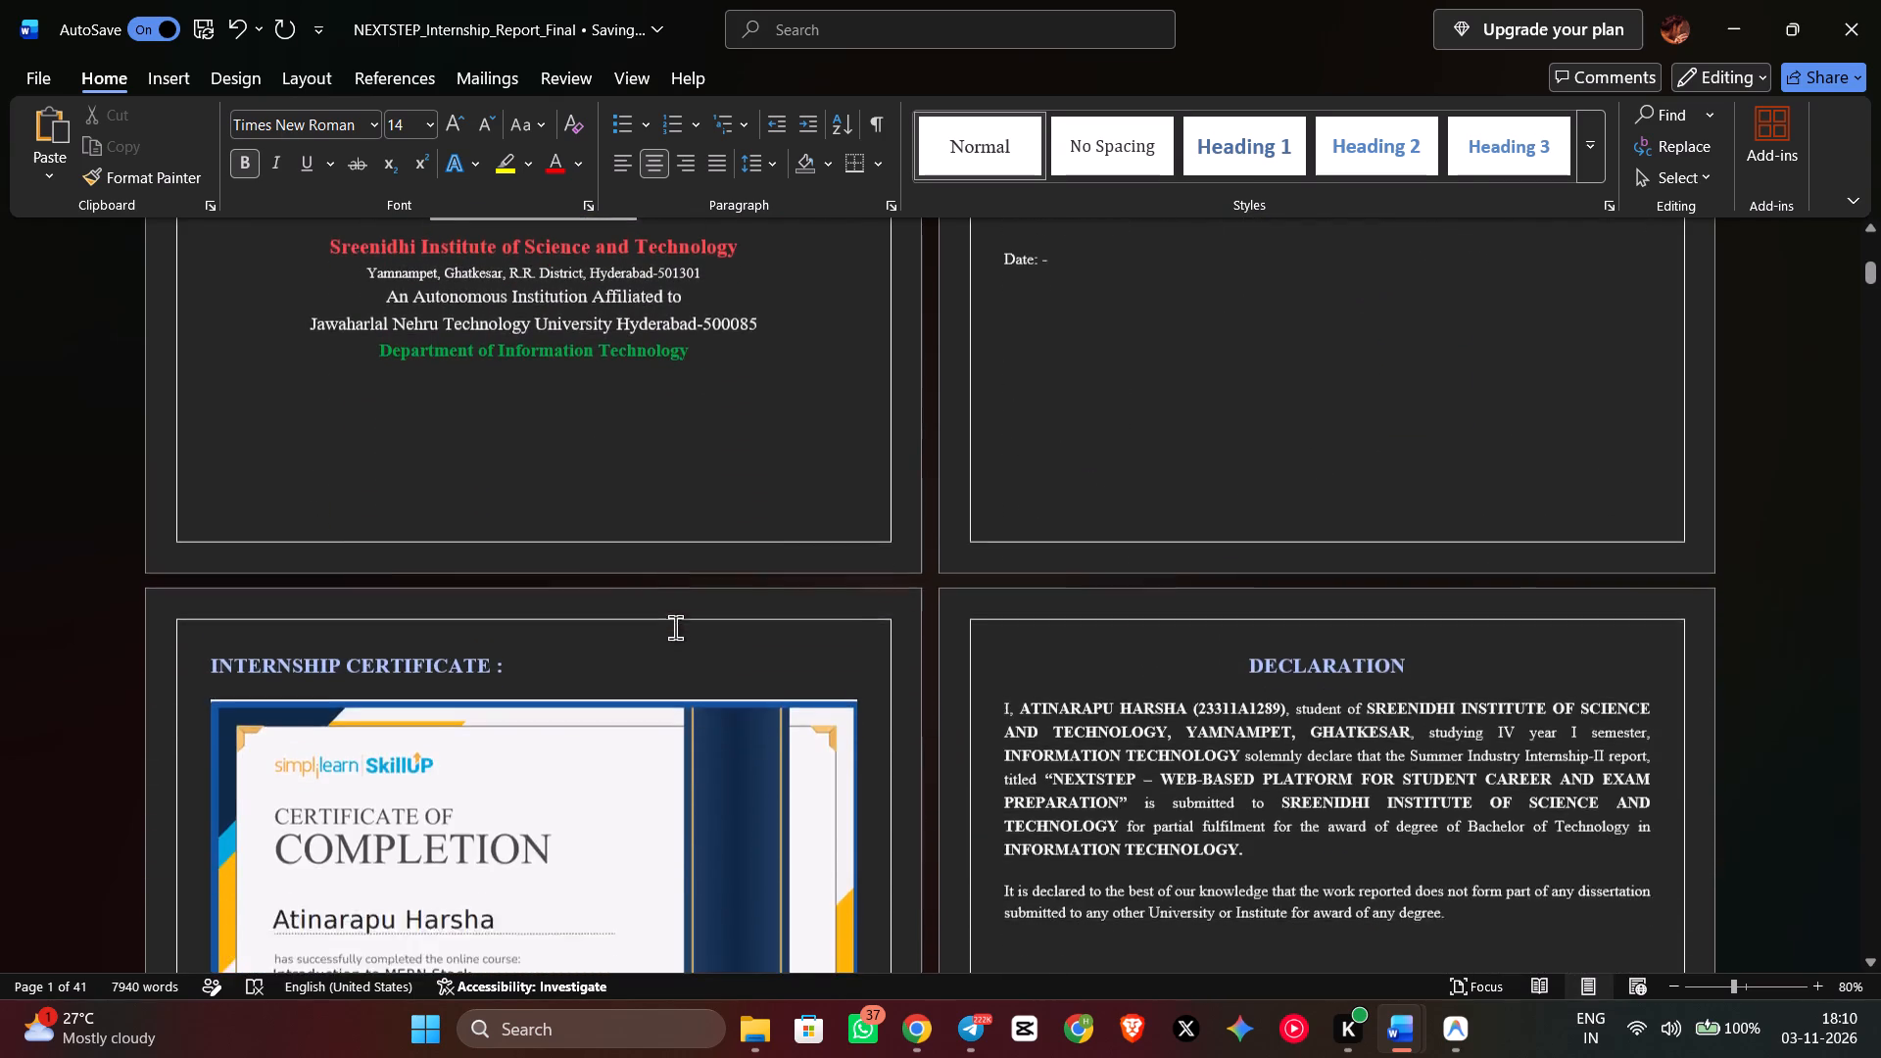
pyautogui.scroll(-4, 675, 627)
pyautogui.scroll(1, 675, 627)
pyautogui.scroll(-20, 675, 627)
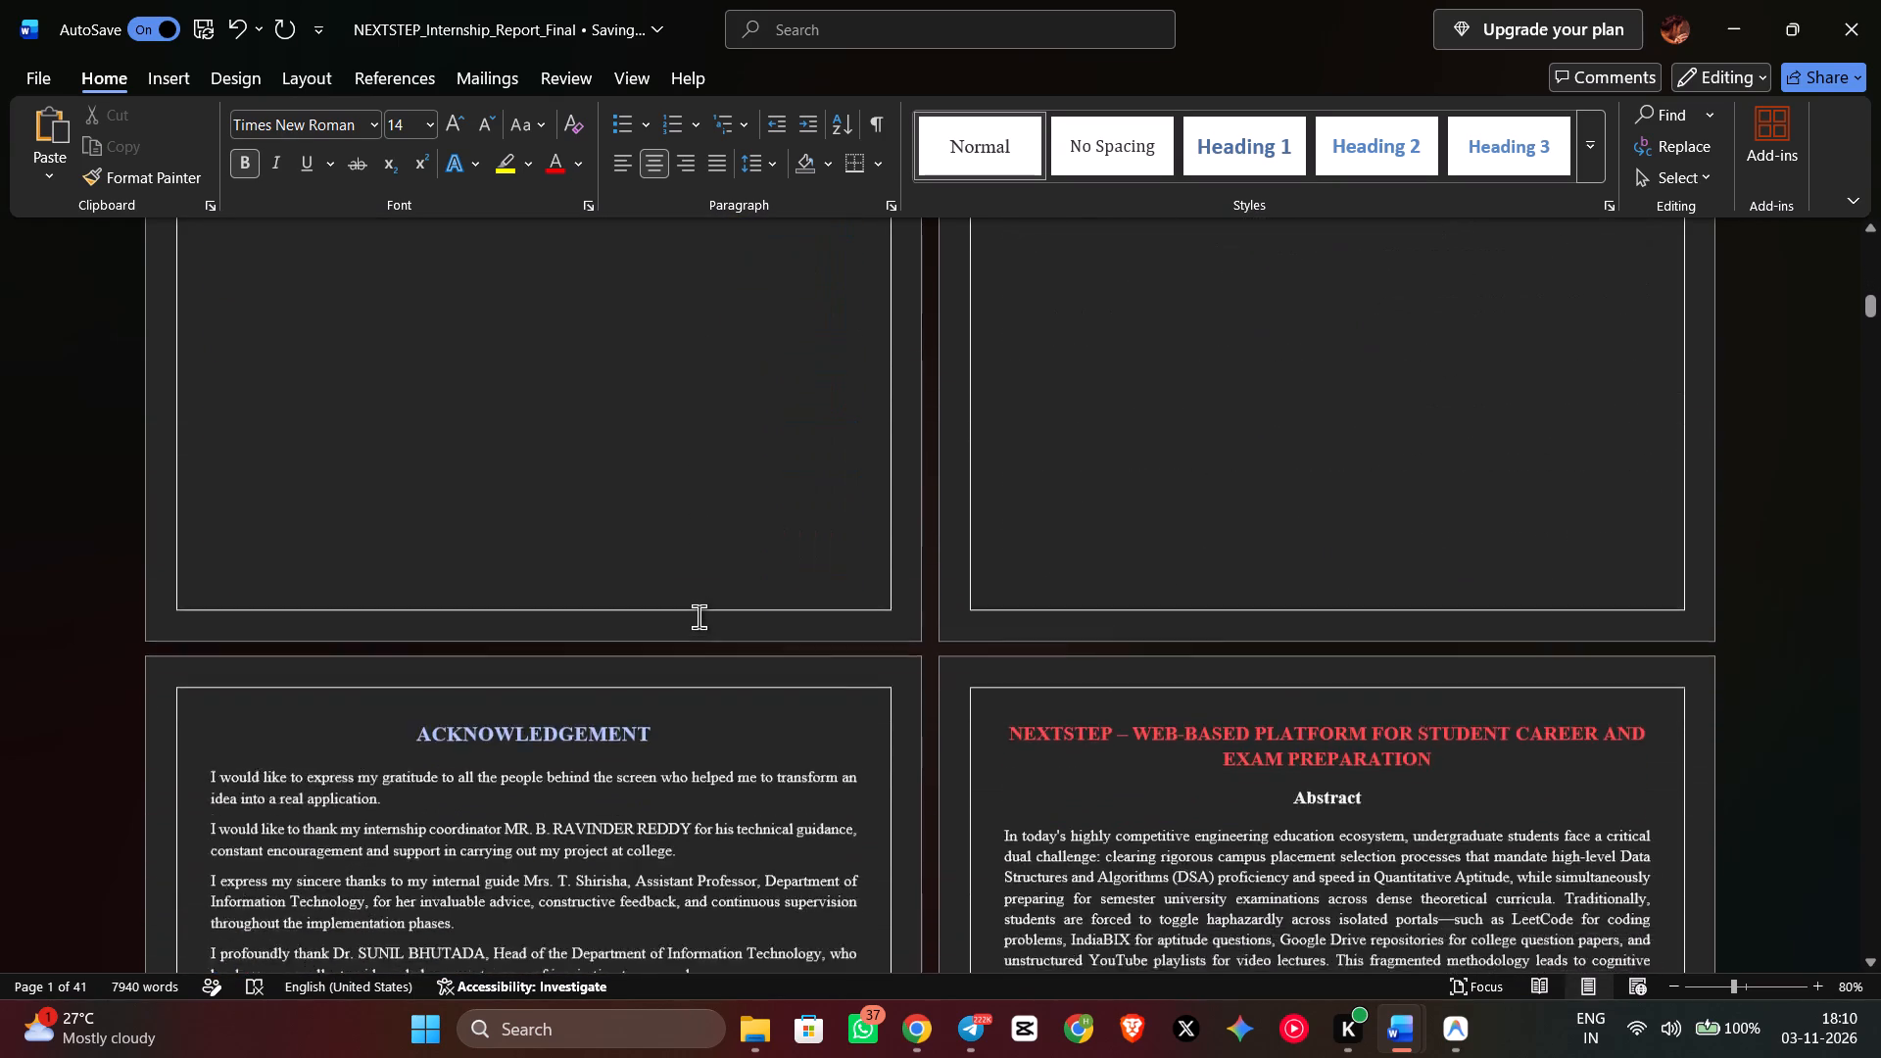
pyautogui.scroll(-6, 699, 616)
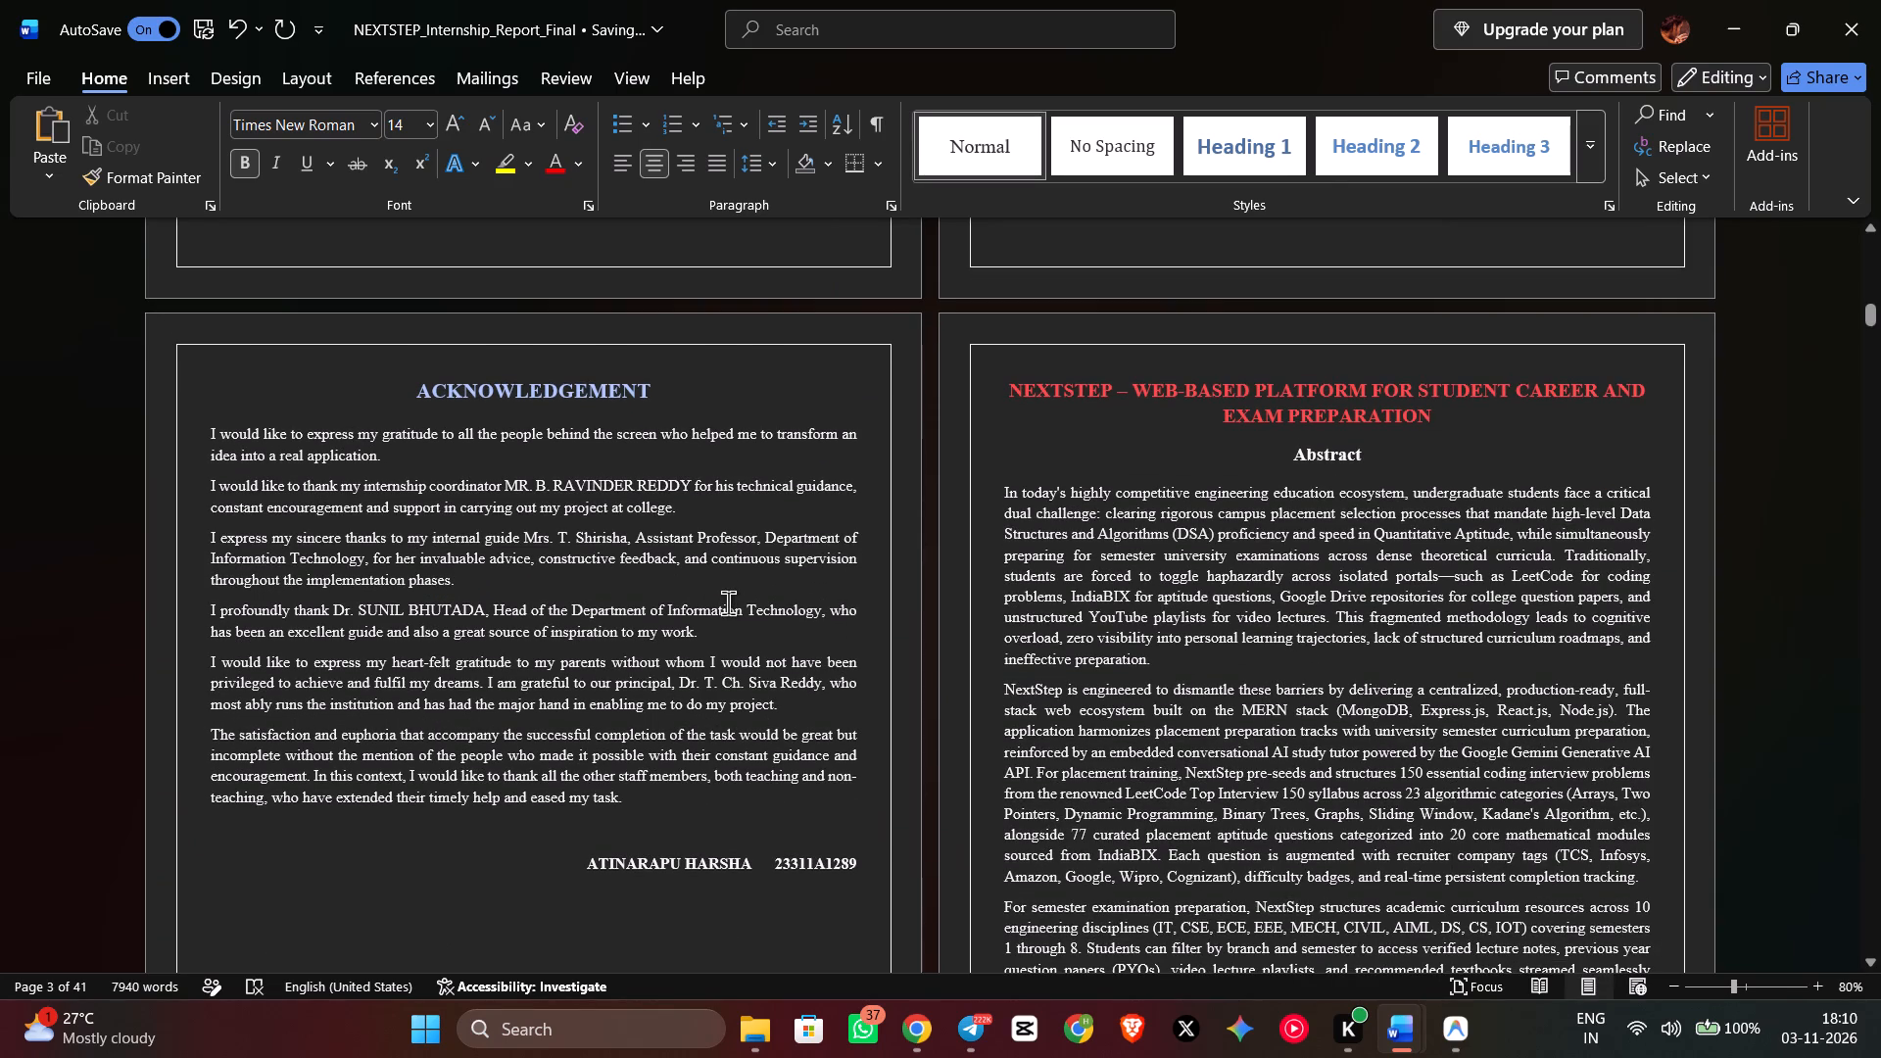
pyautogui.scroll(-19, 728, 602)
pyautogui.scroll(6, 728, 602)
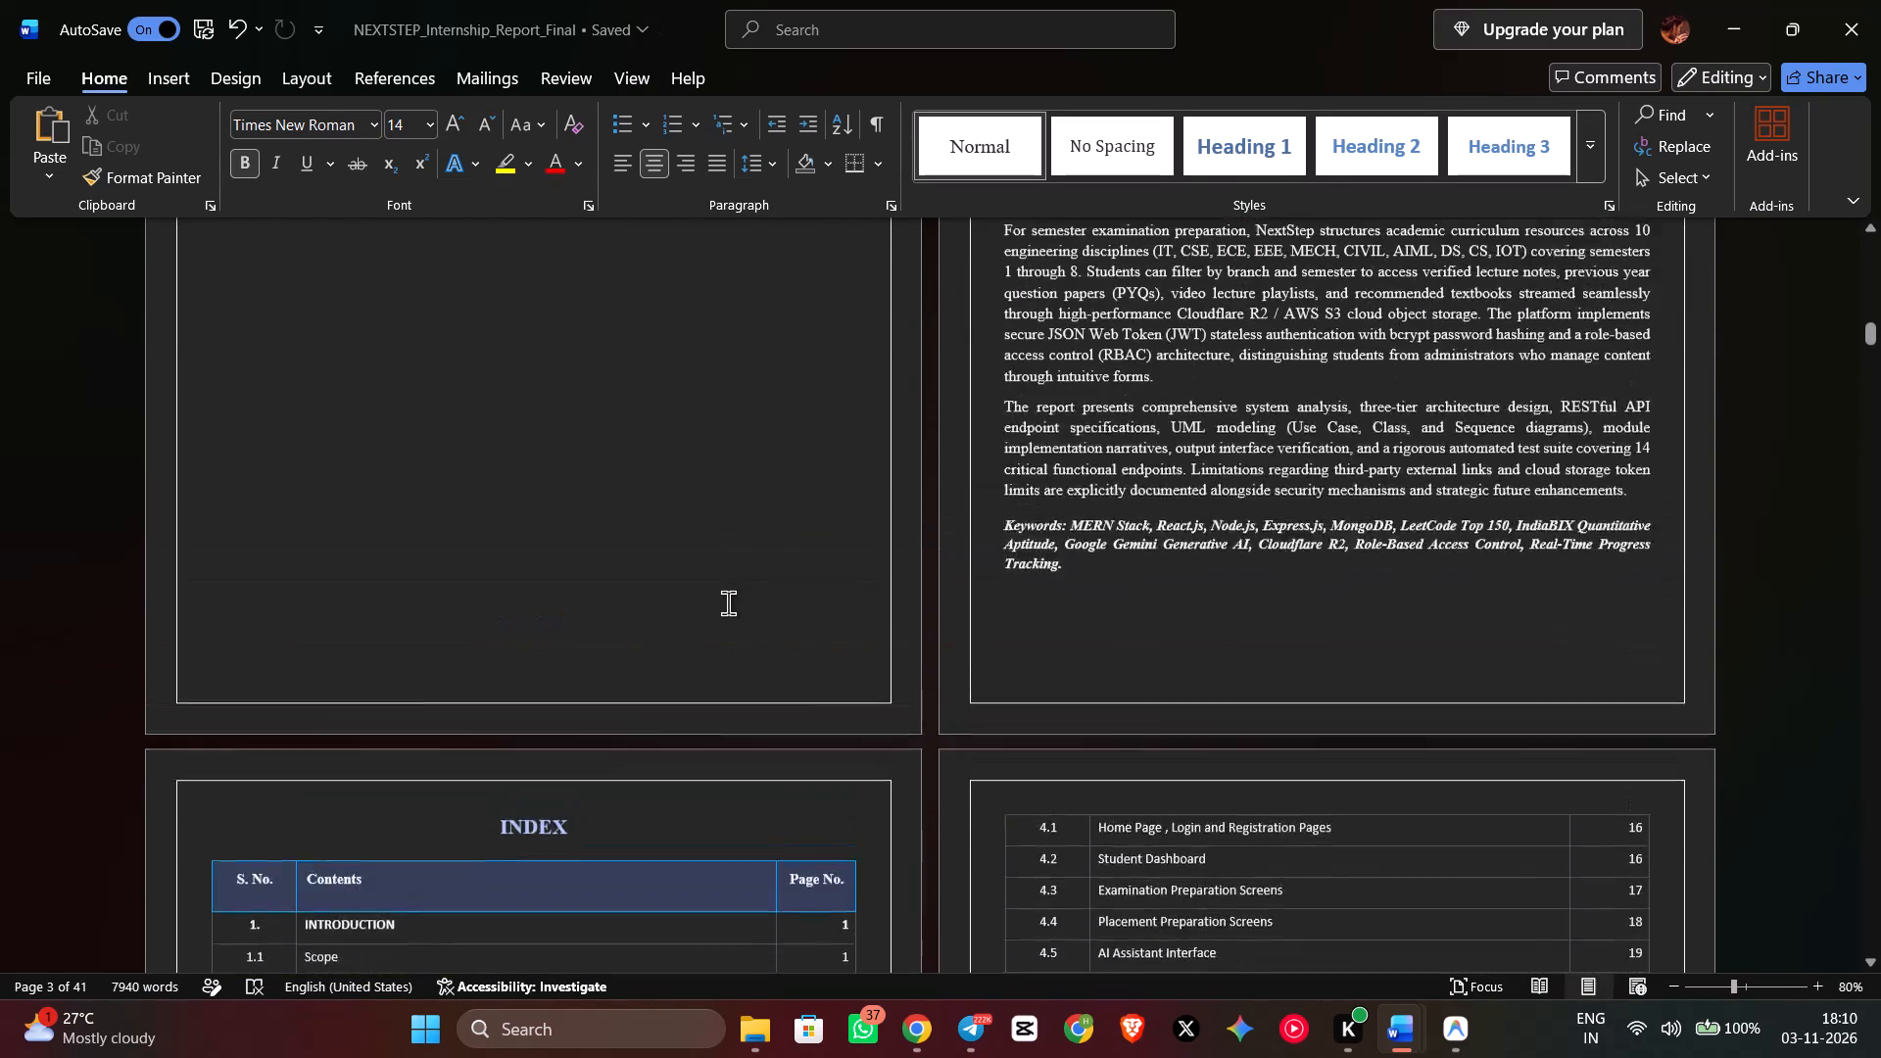
pyautogui.scroll(13, 728, 602)
pyautogui.scroll(-2, 728, 602)
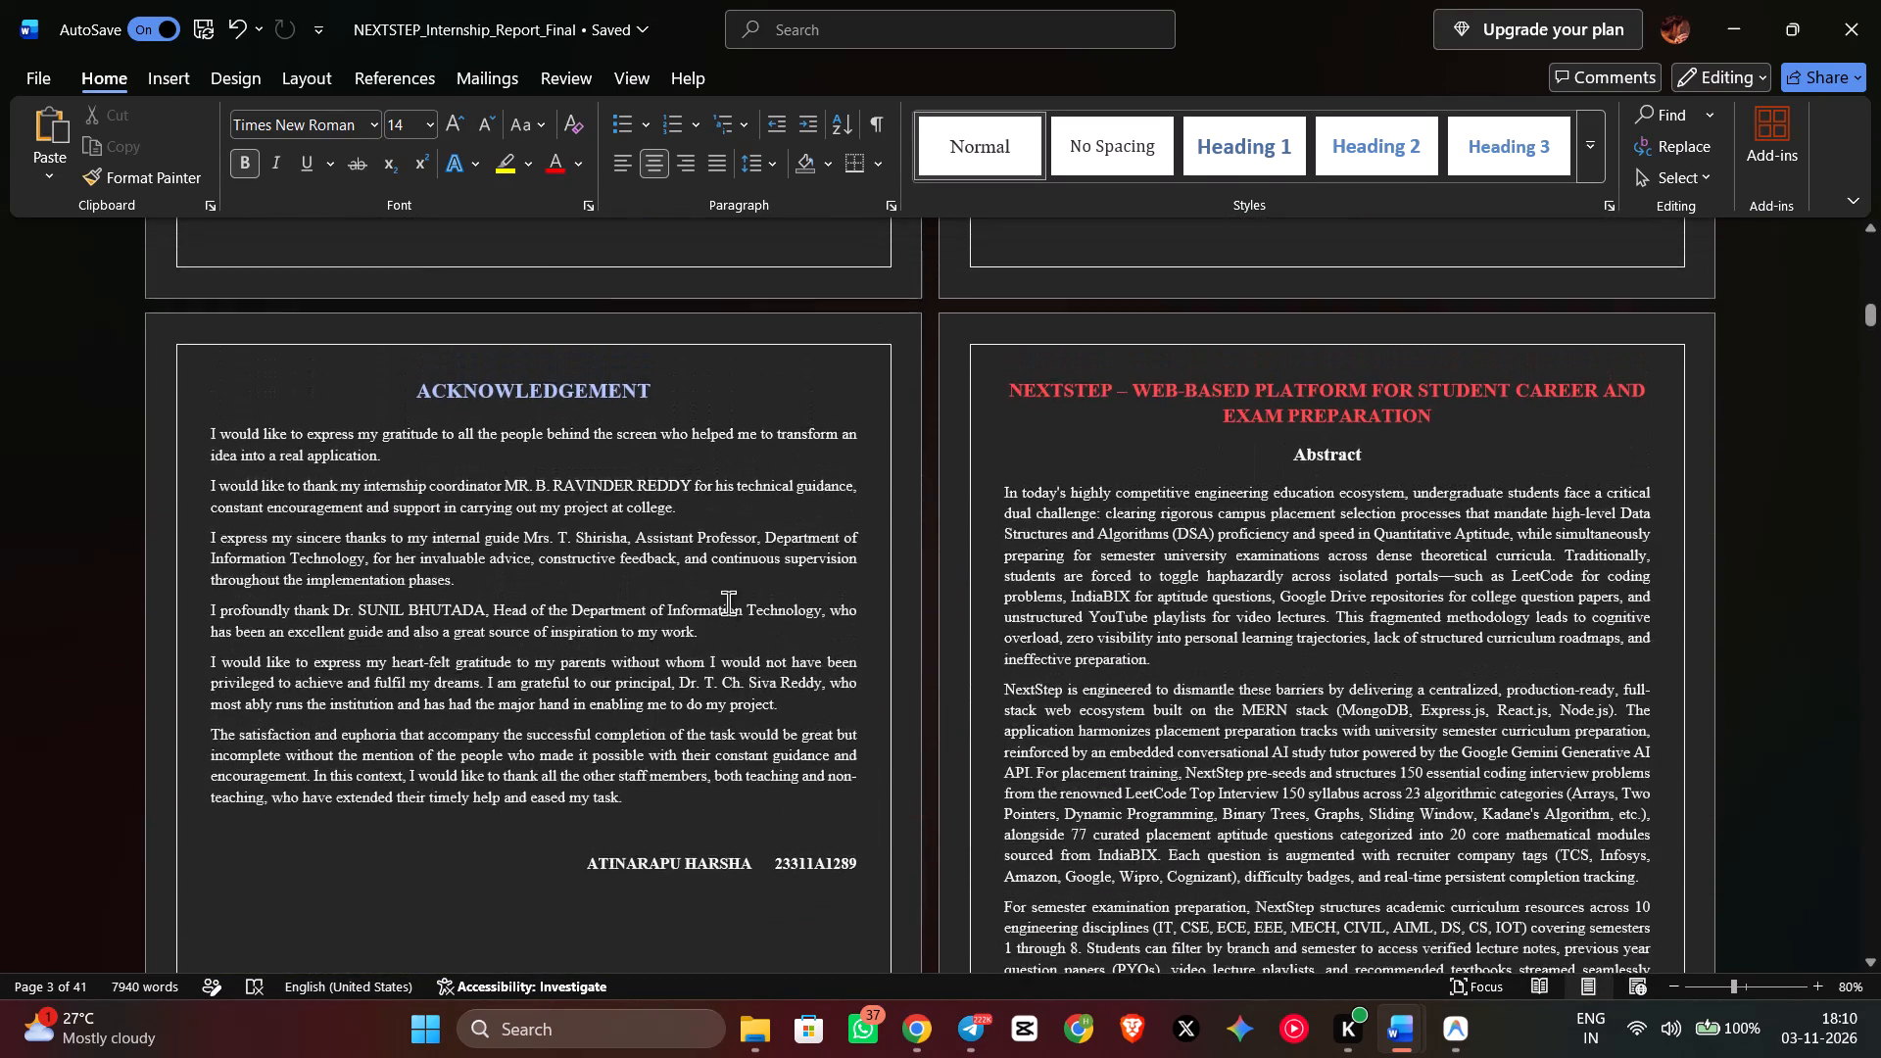
pyautogui.scroll(-15, 728, 602)
pyautogui.scroll(-6, 728, 602)
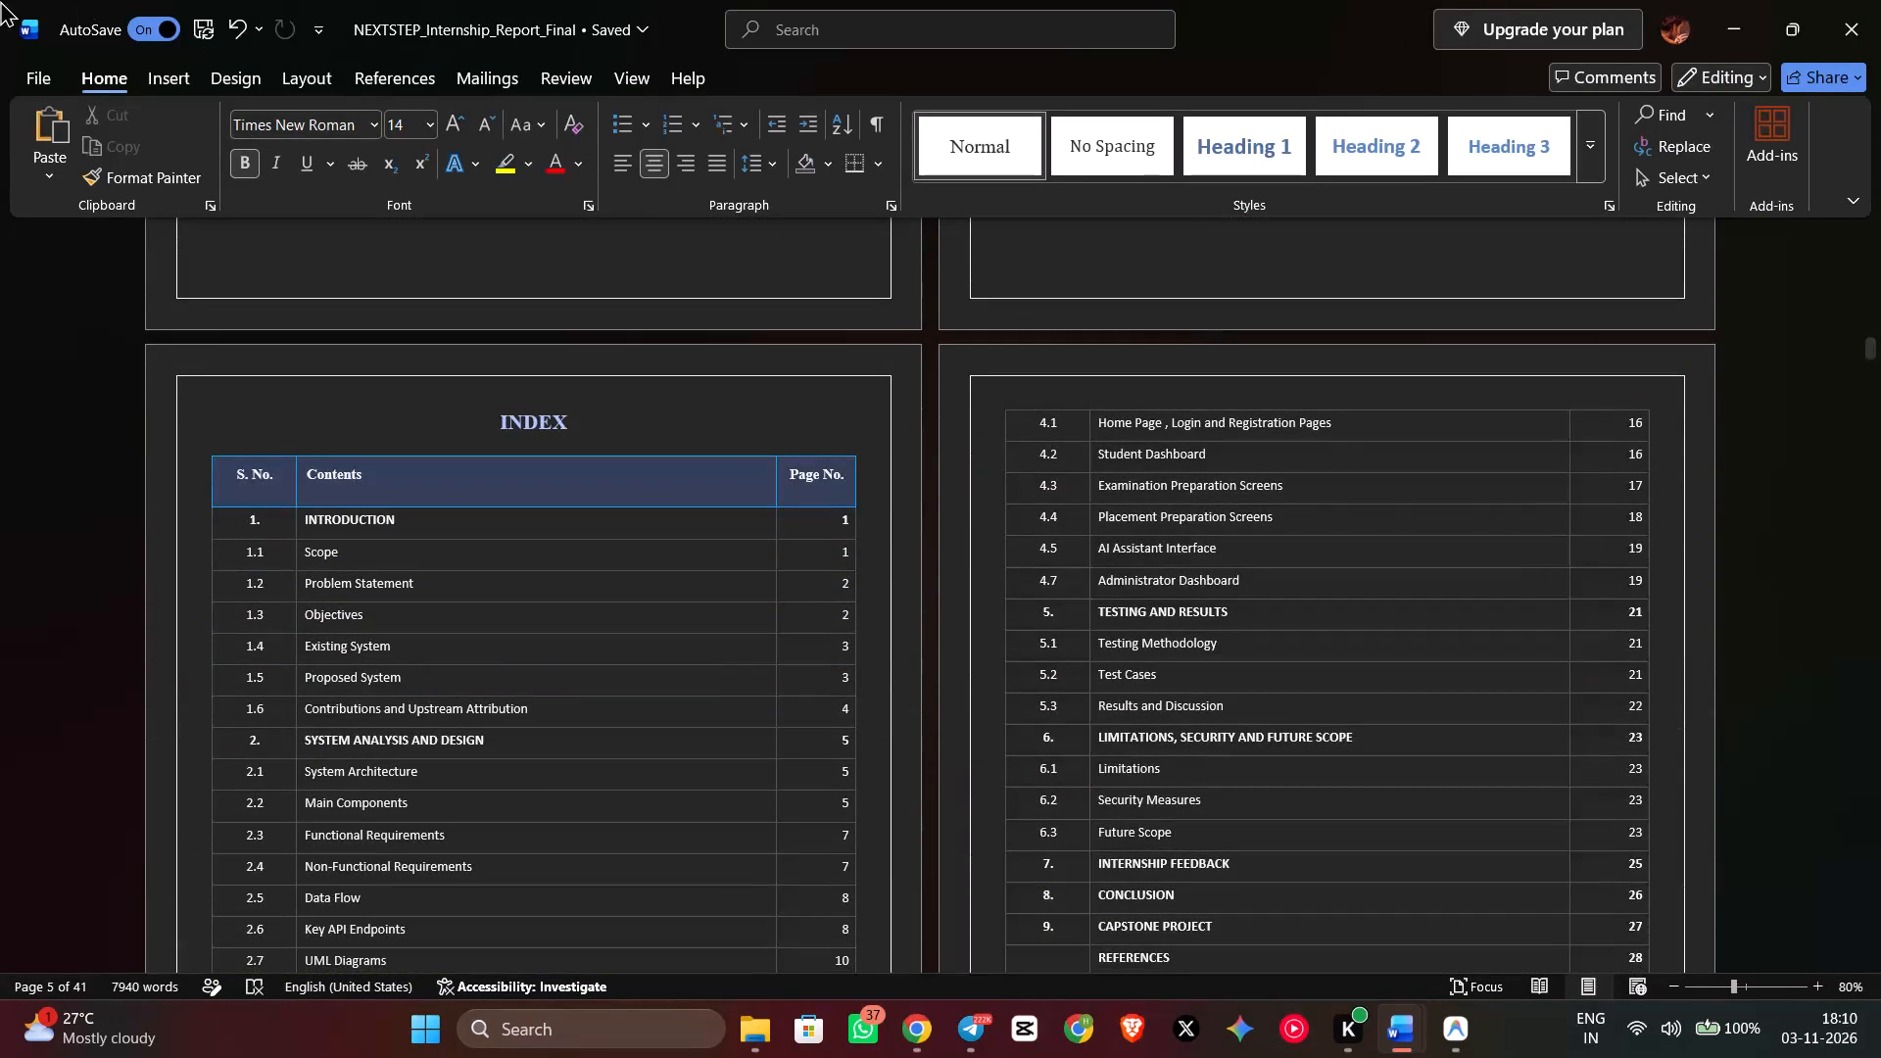
# Export the report as a PDF to the Downloads folder under the name "NEXTSTEP_Internship_Report_Final fixxxx".
pyautogui.click(43, 77)
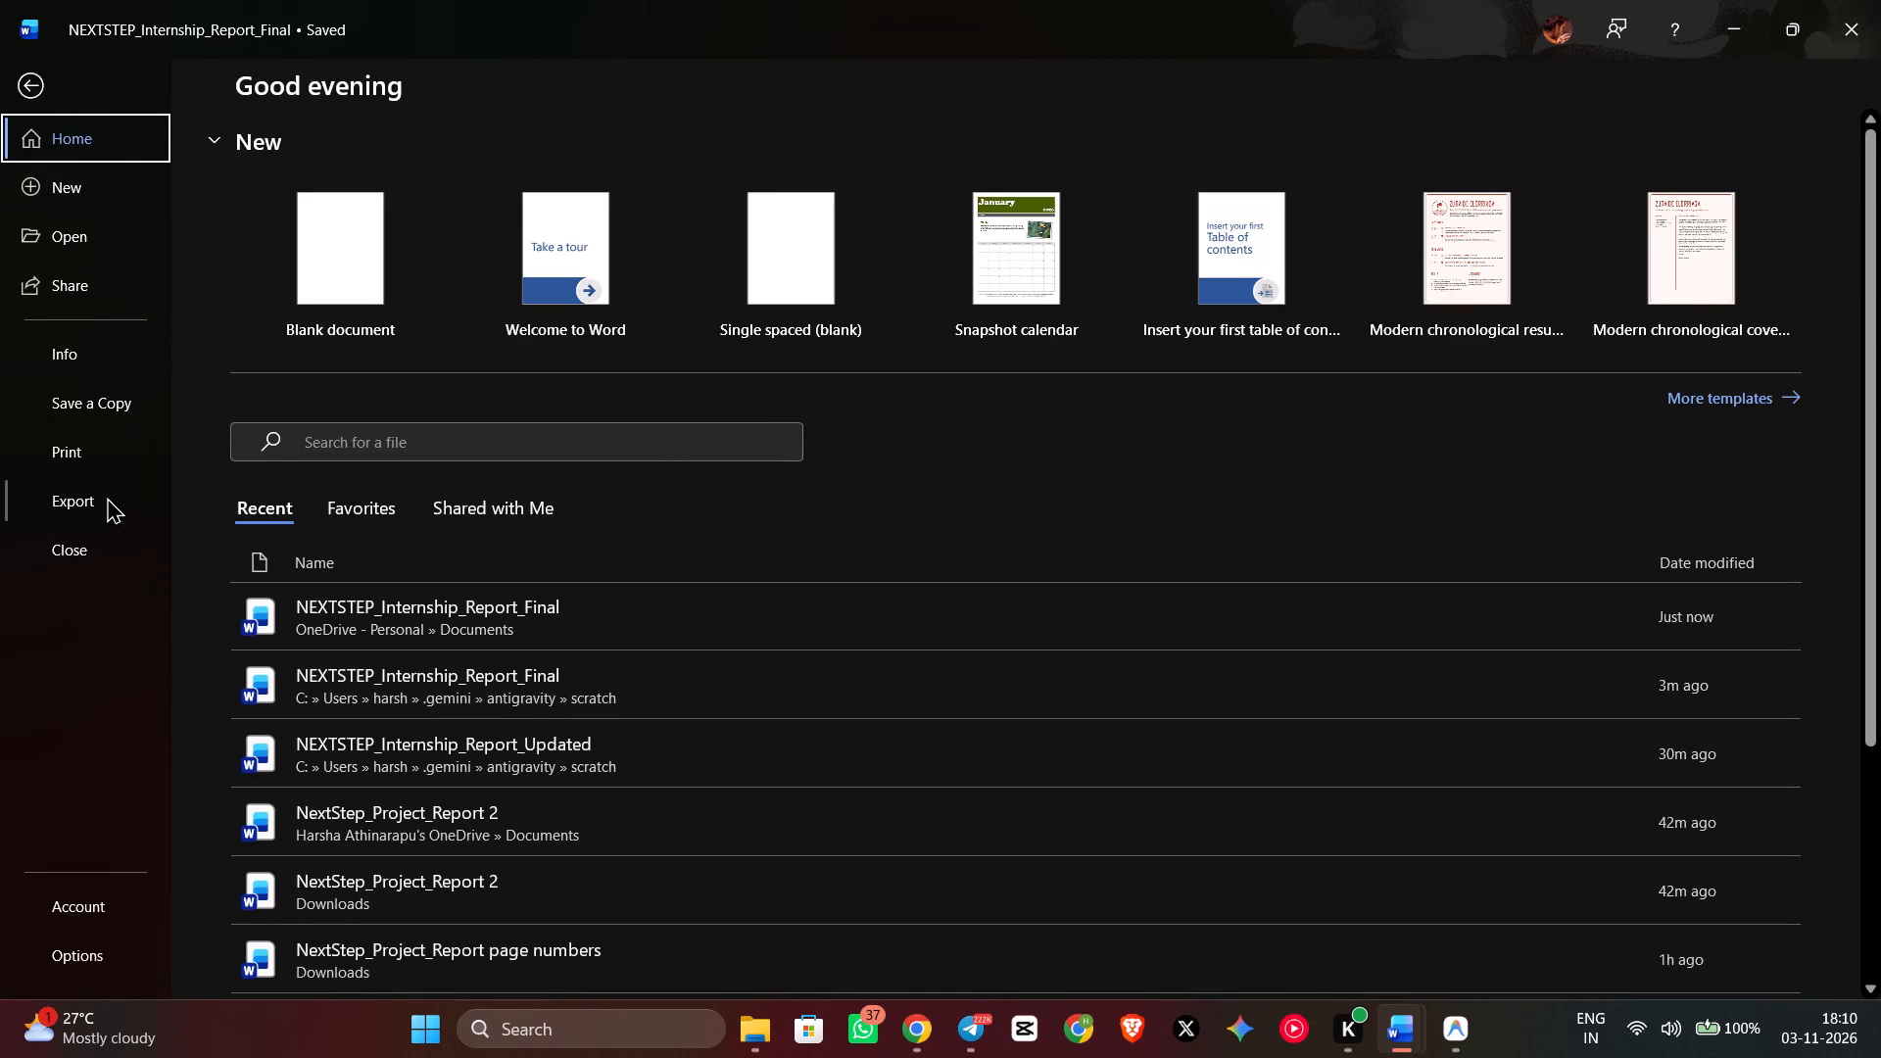
pyautogui.click(102, 518)
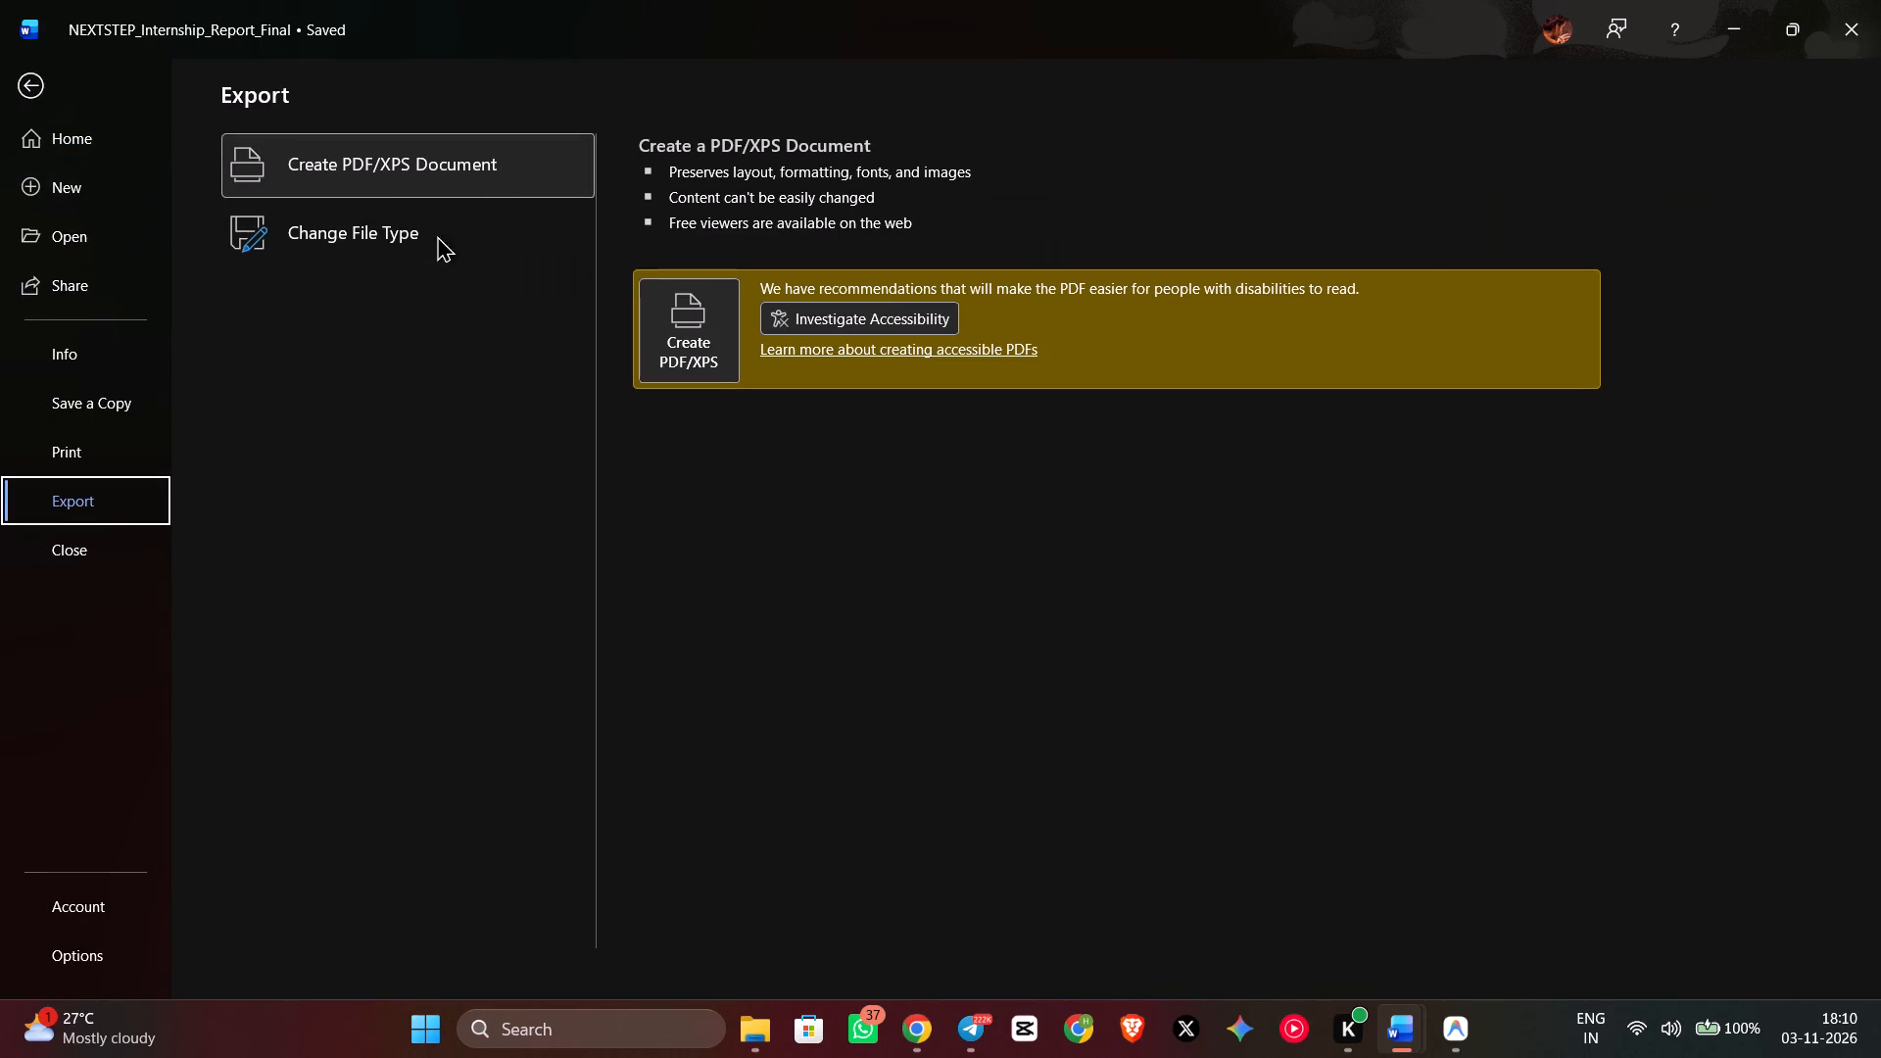
pyautogui.click(689, 303)
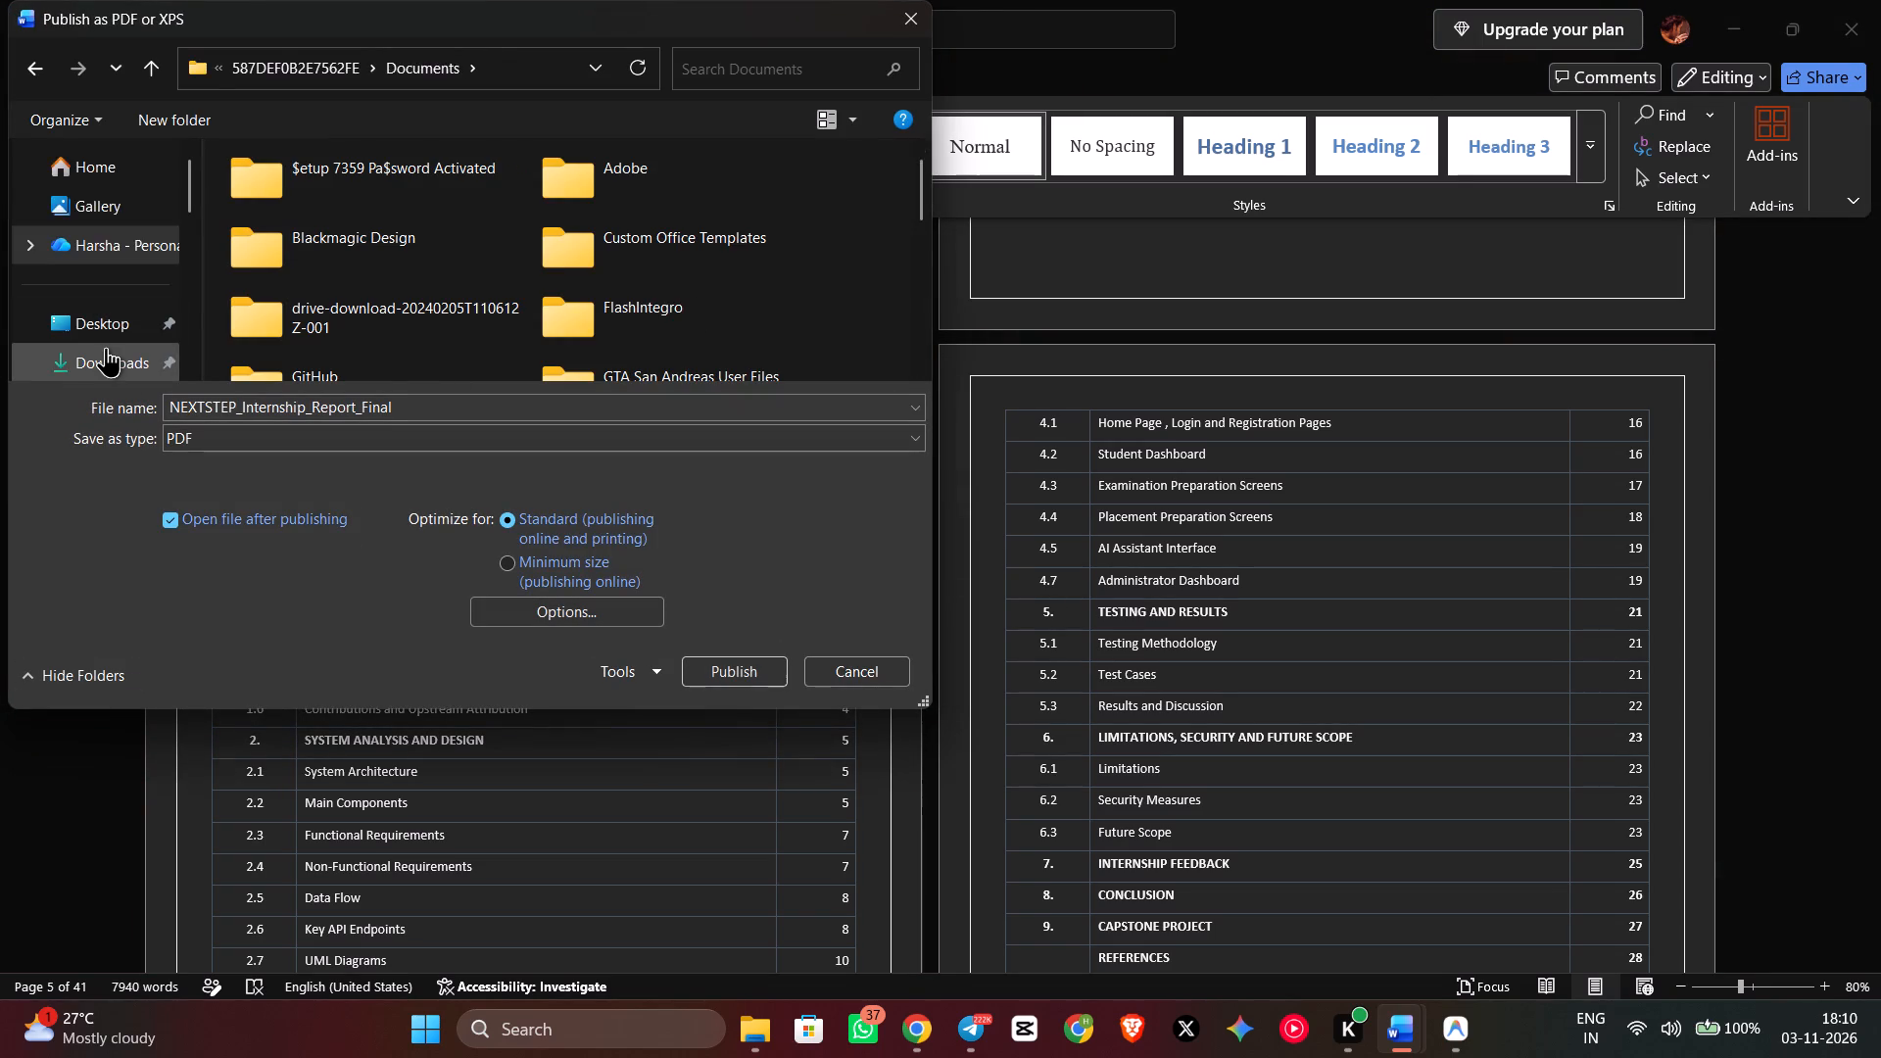
pyautogui.click(106, 347)
pyautogui.click(448, 406)
pyautogui.click(448, 406)
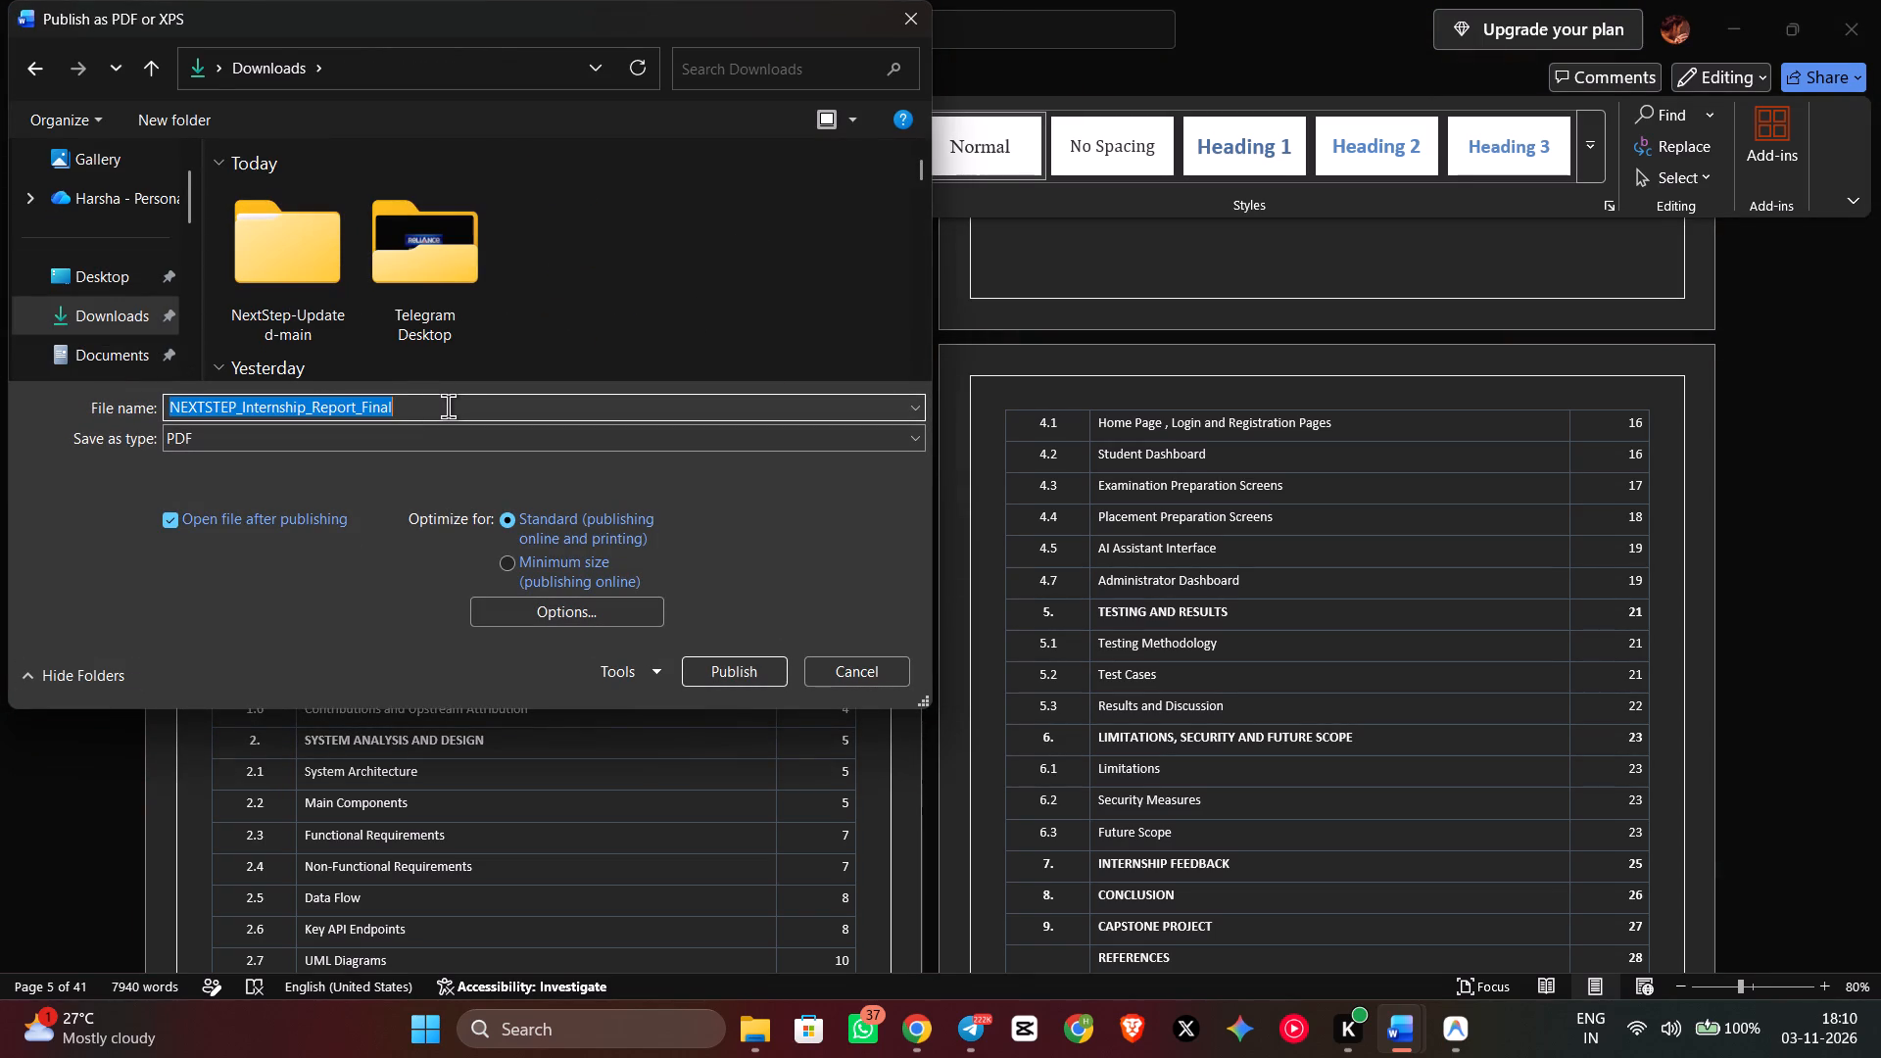
pyautogui.click(441, 407)
pyautogui.press('space')
pyautogui.write('fixxxx')
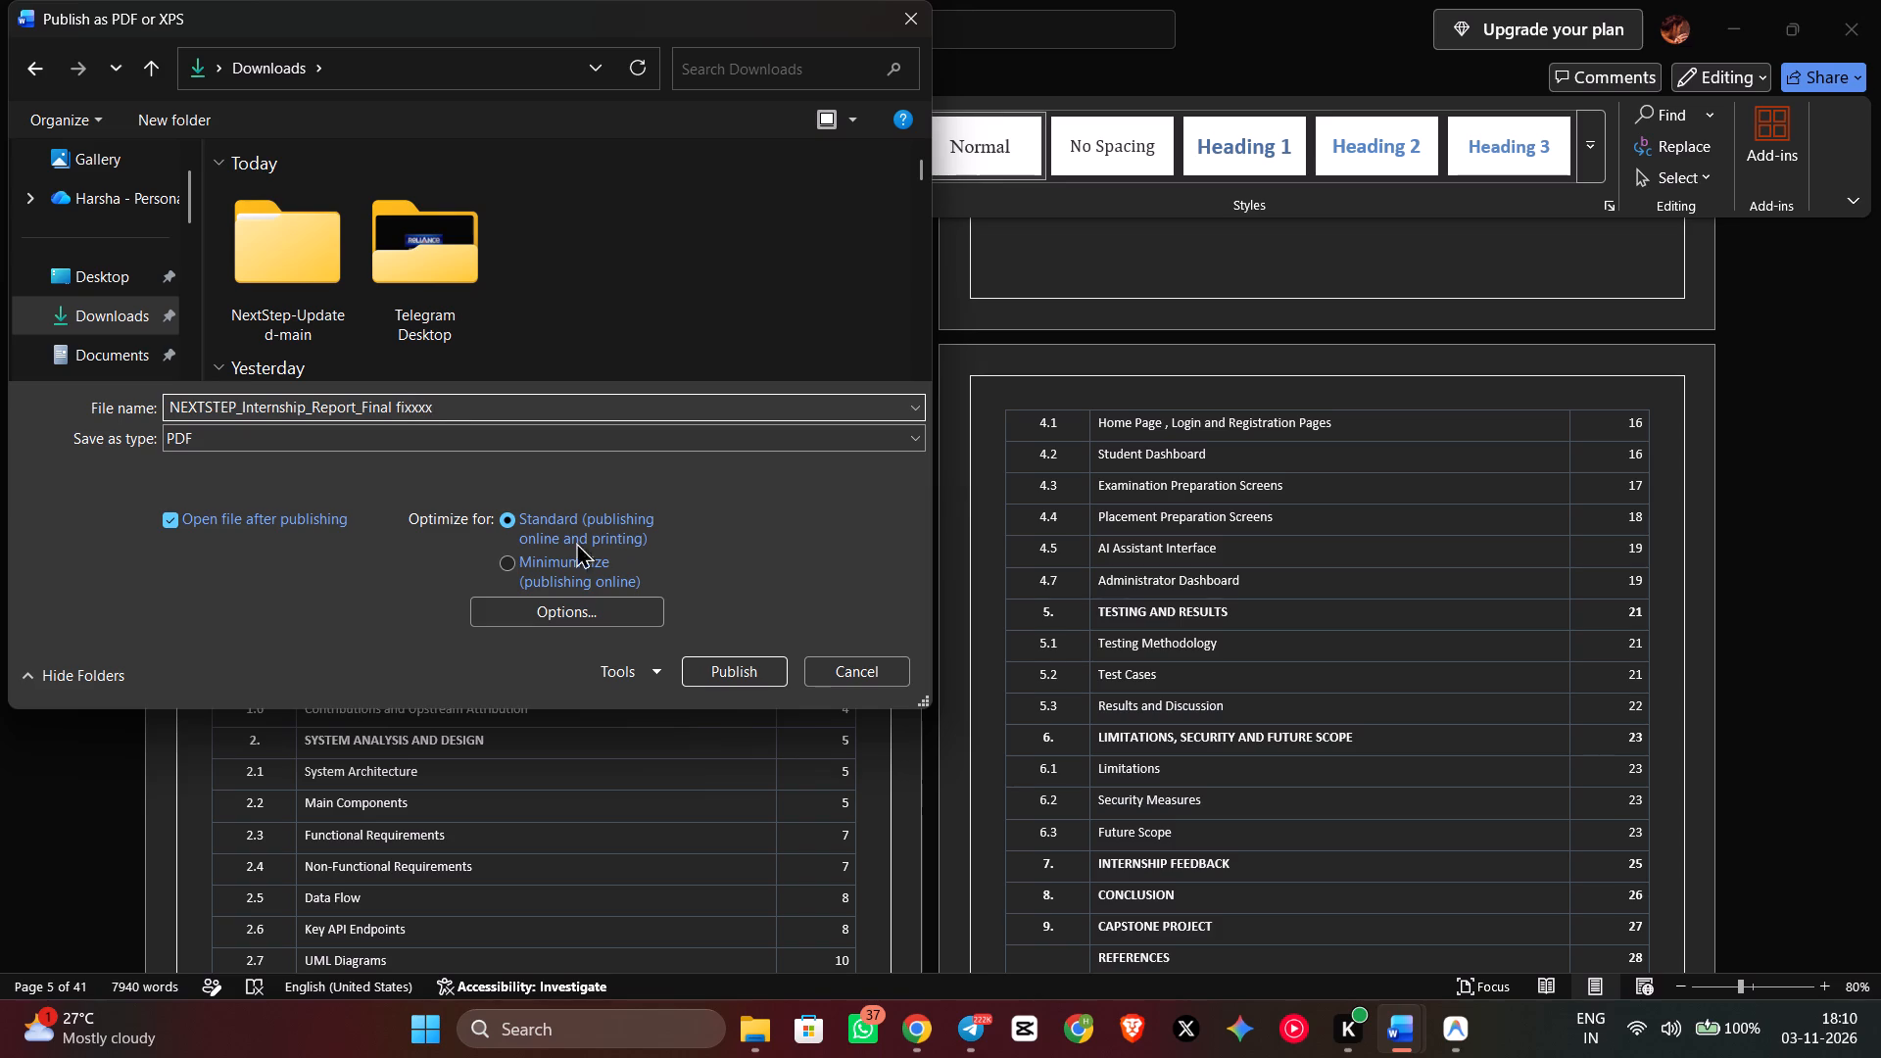
pyautogui.click(751, 672)
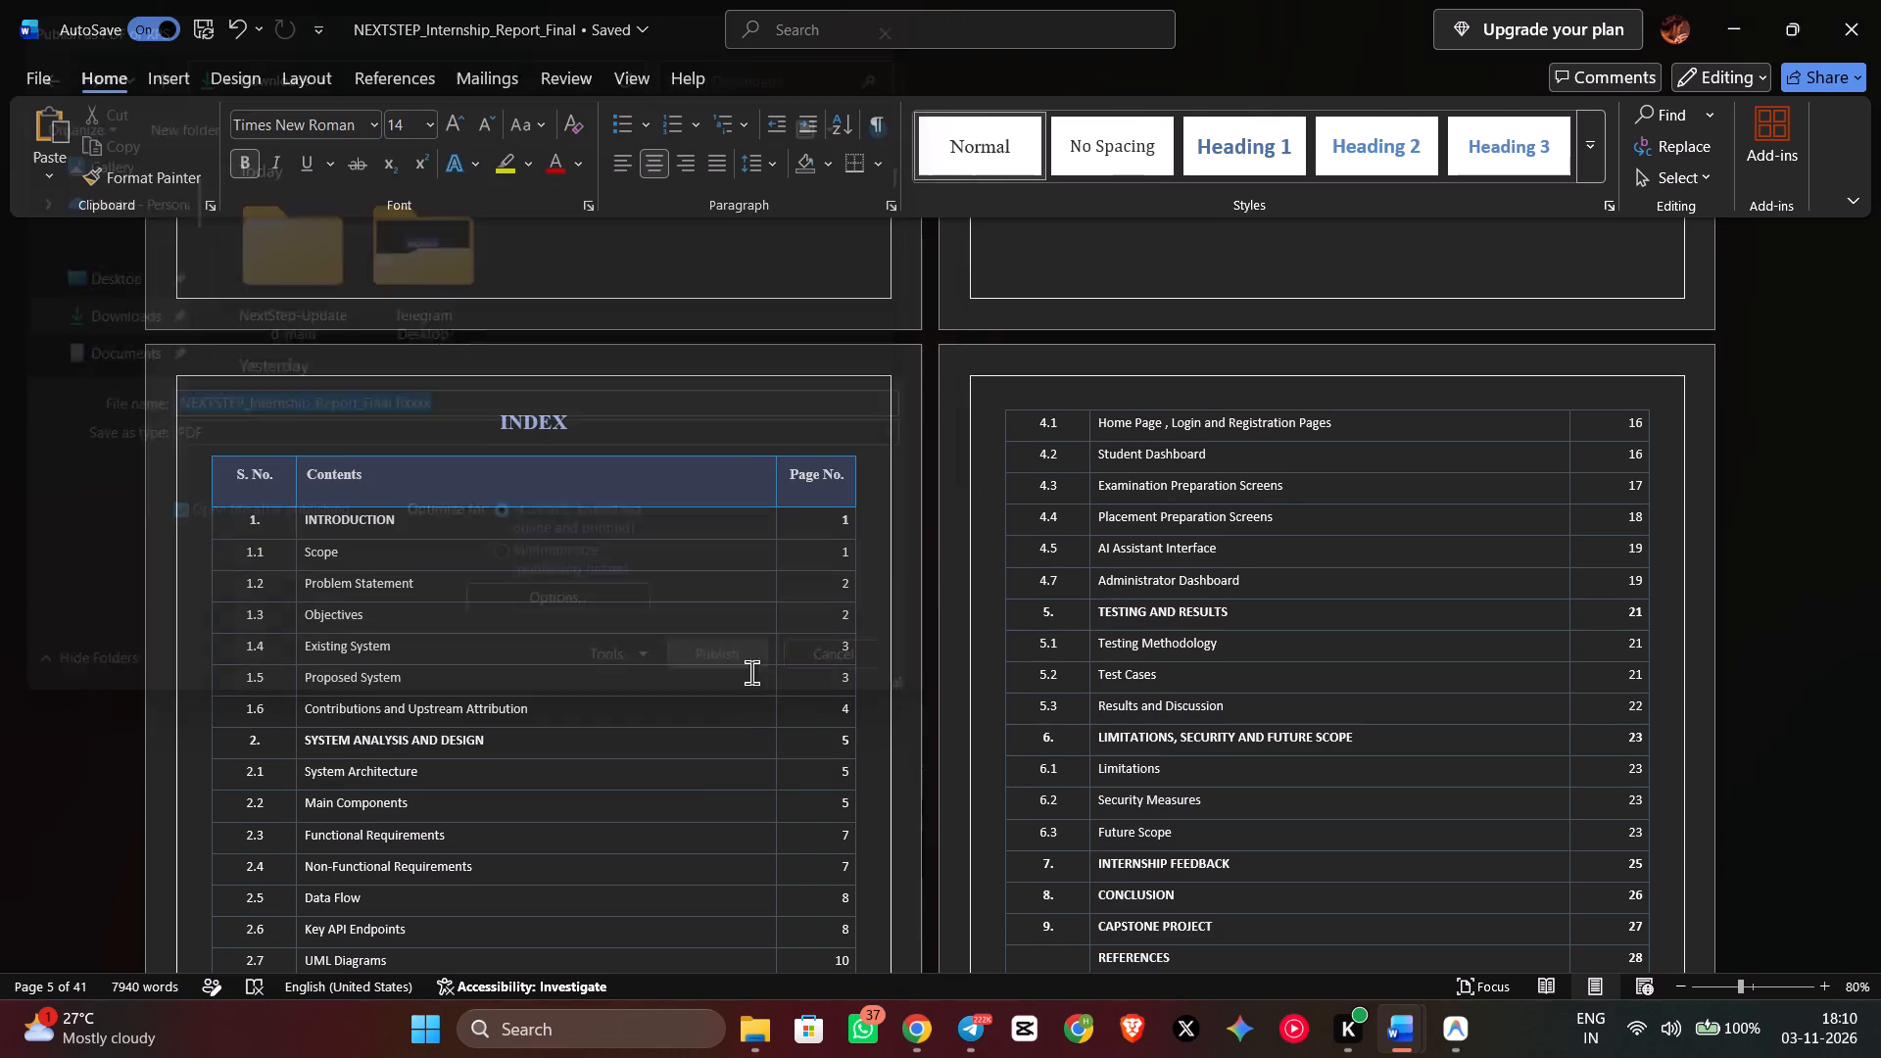
# In Chrome, where the exported PDF opens, decline switching to the existing browser profile.
pyautogui.click(778, 1034)
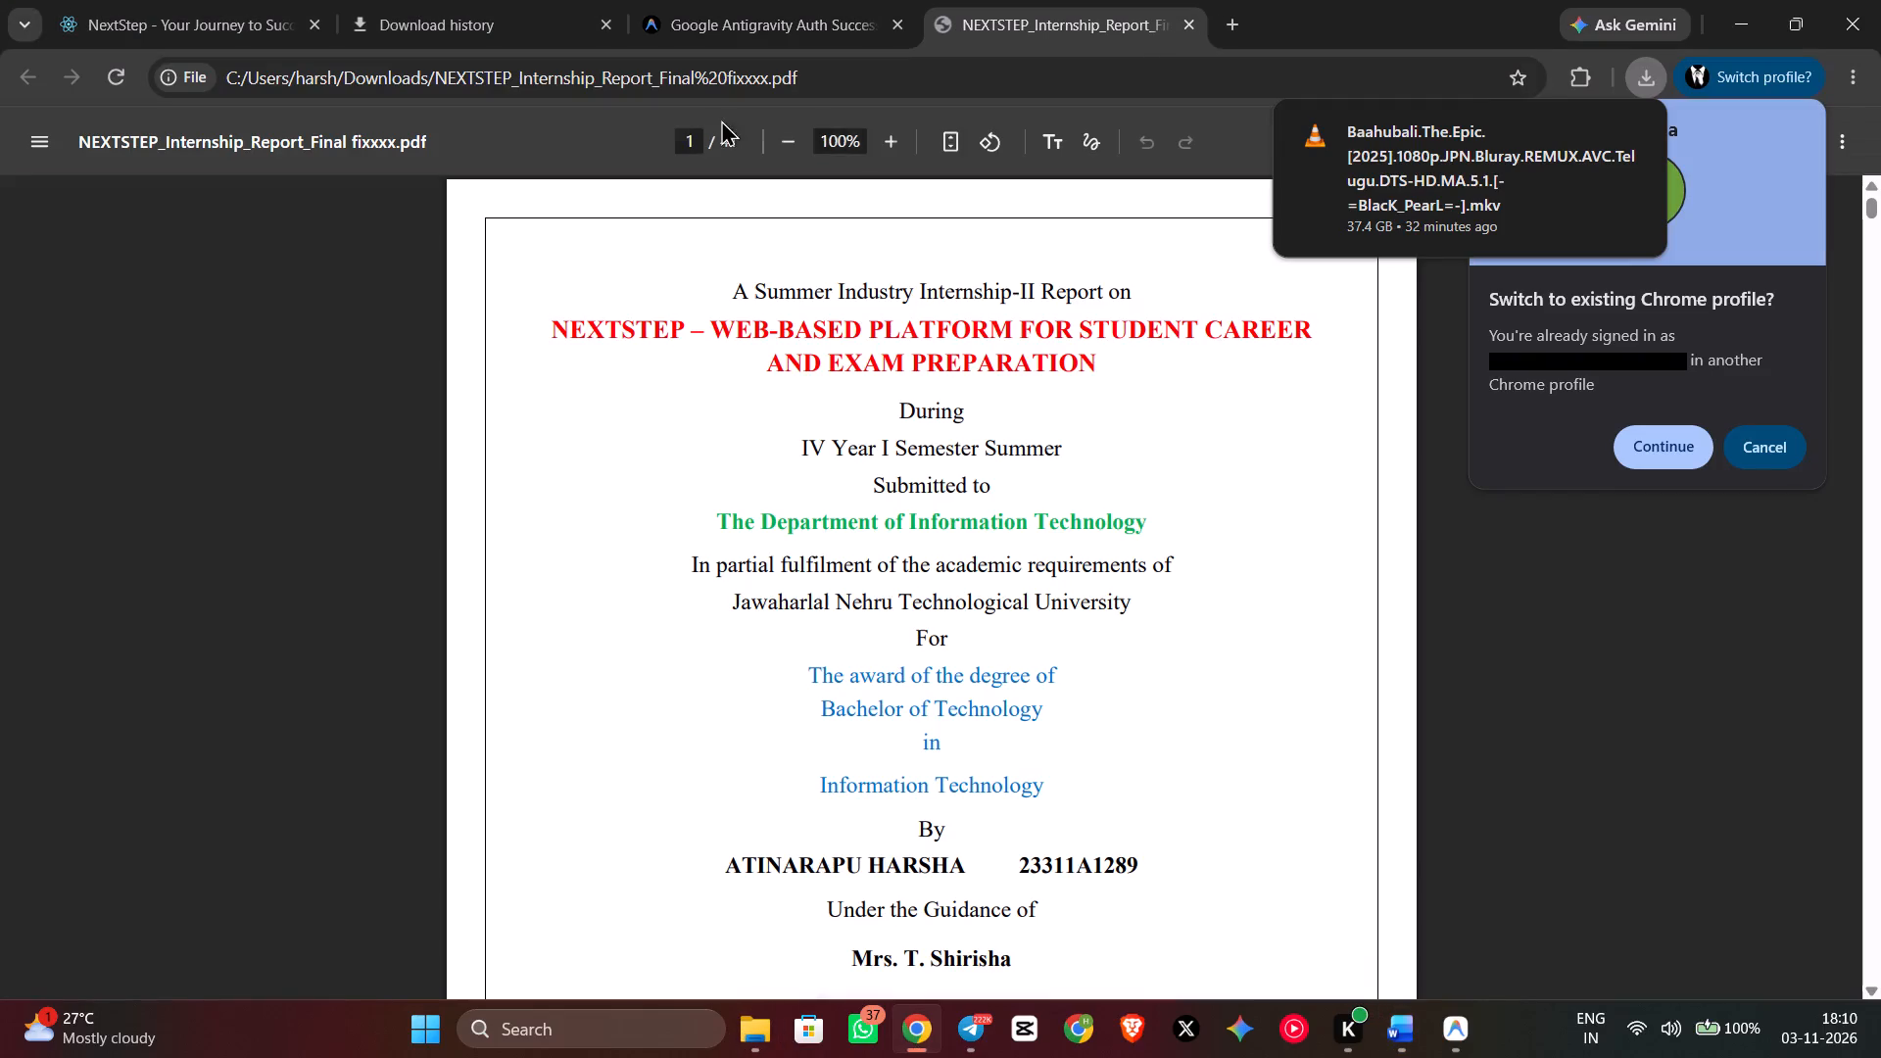
pyautogui.click(1805, 441)
pyautogui.click(1708, 402)
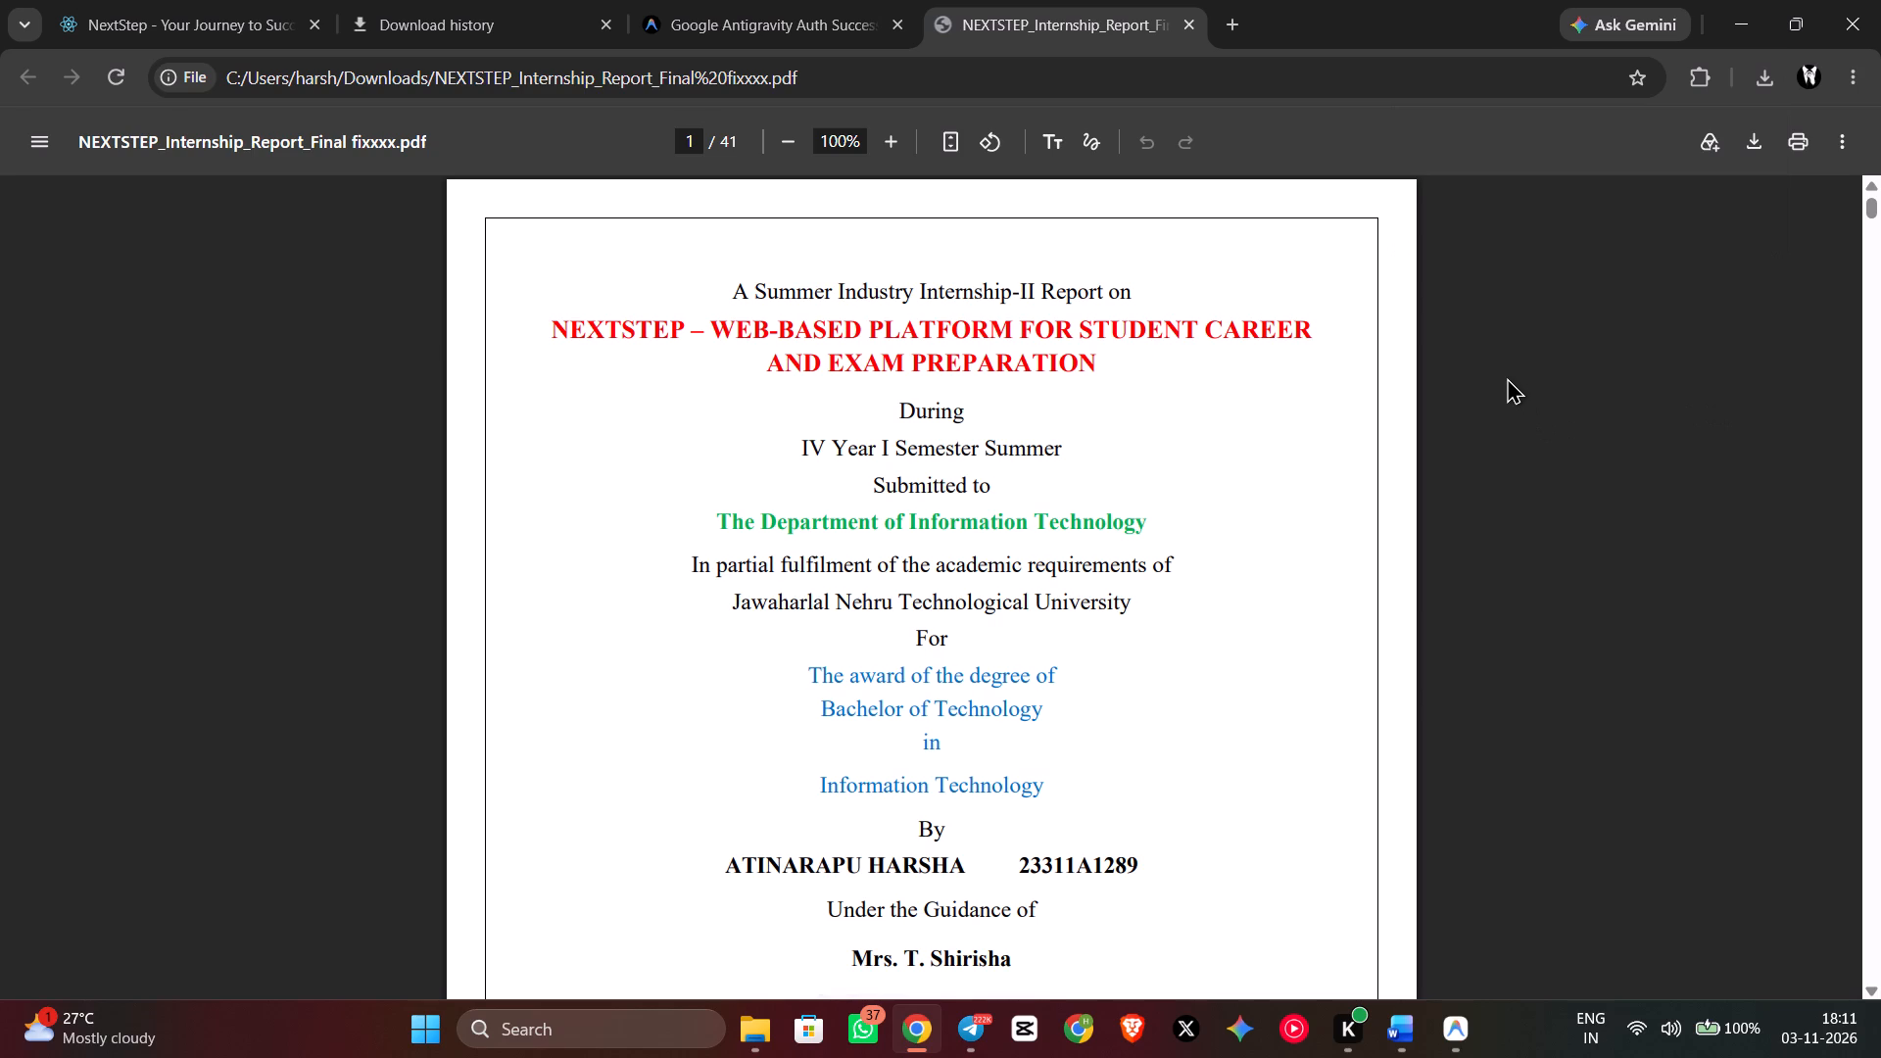
# Review the exported PDF's front matter, from the cover page and certificates through the abstract to the end of the index.
pyautogui.scroll(-4, 1507, 377)
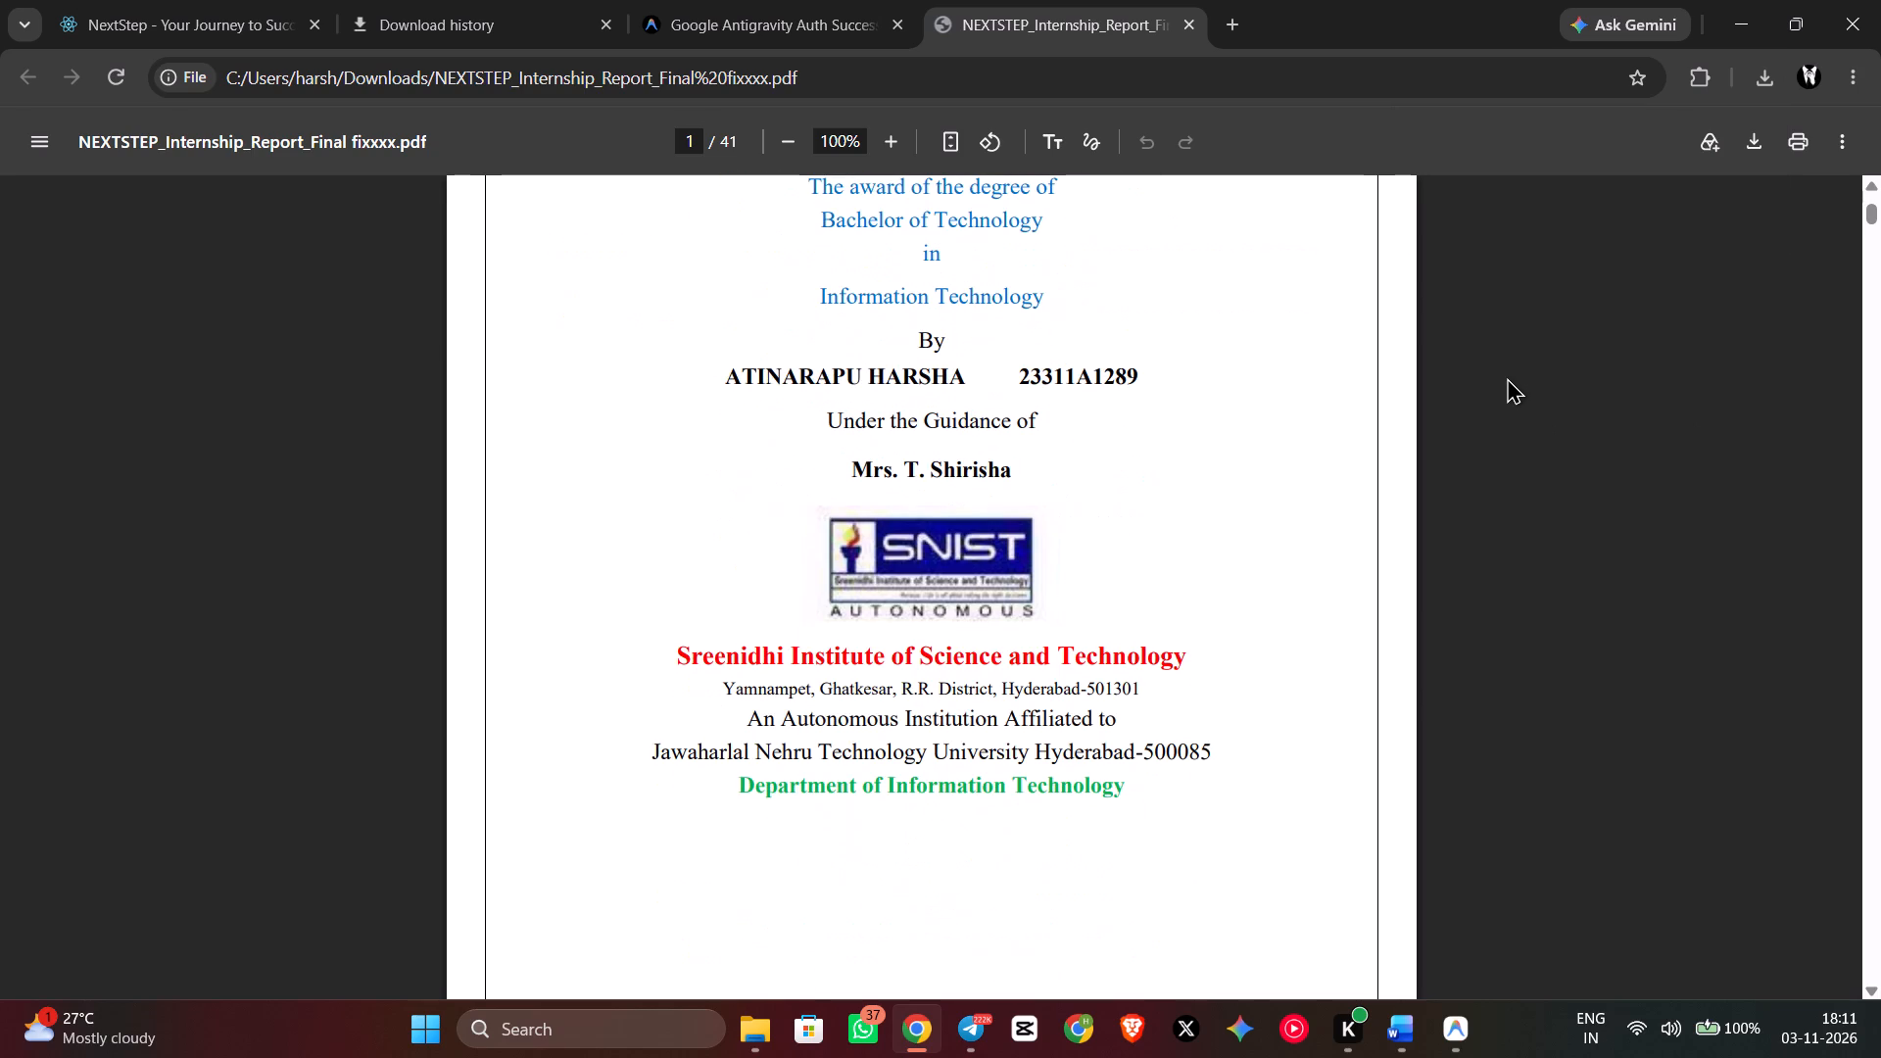
pyautogui.scroll(-9, 1507, 377)
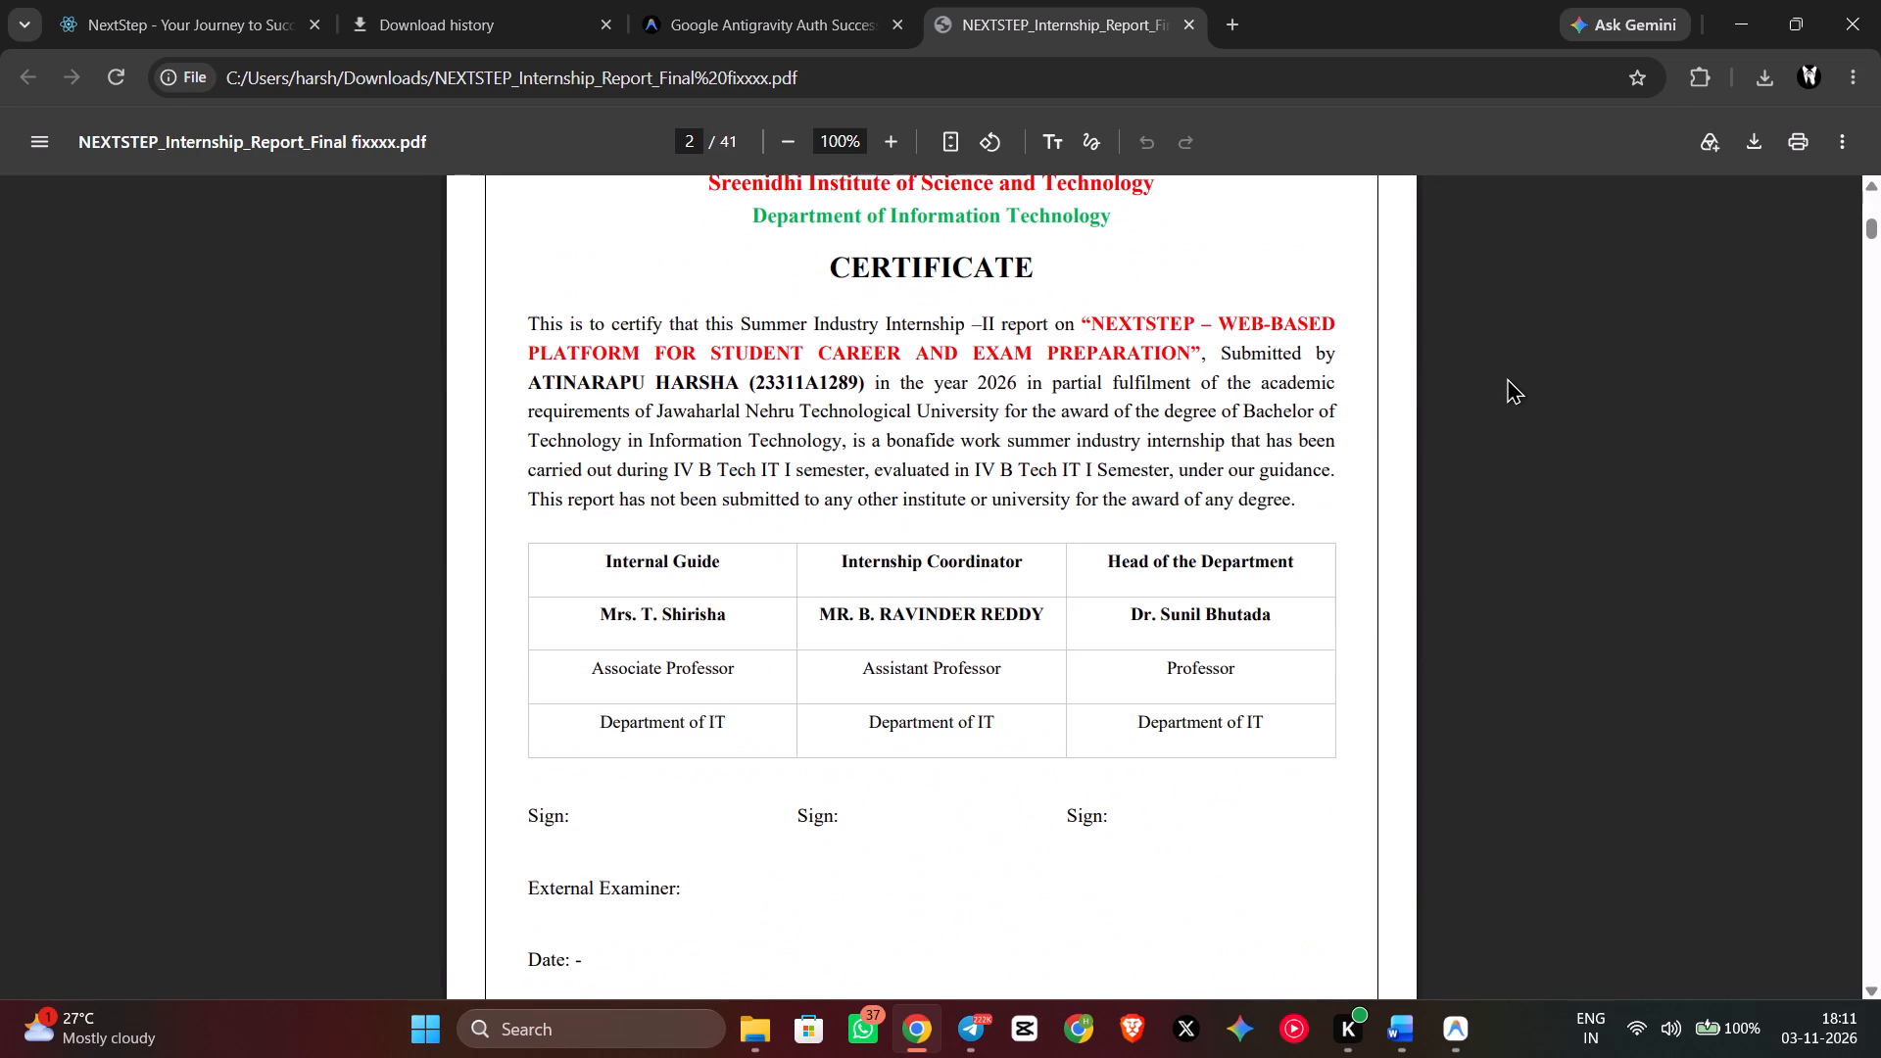
pyautogui.scroll(-4, 1507, 377)
pyautogui.scroll(5, 1507, 377)
pyautogui.scroll(-4, 1507, 377)
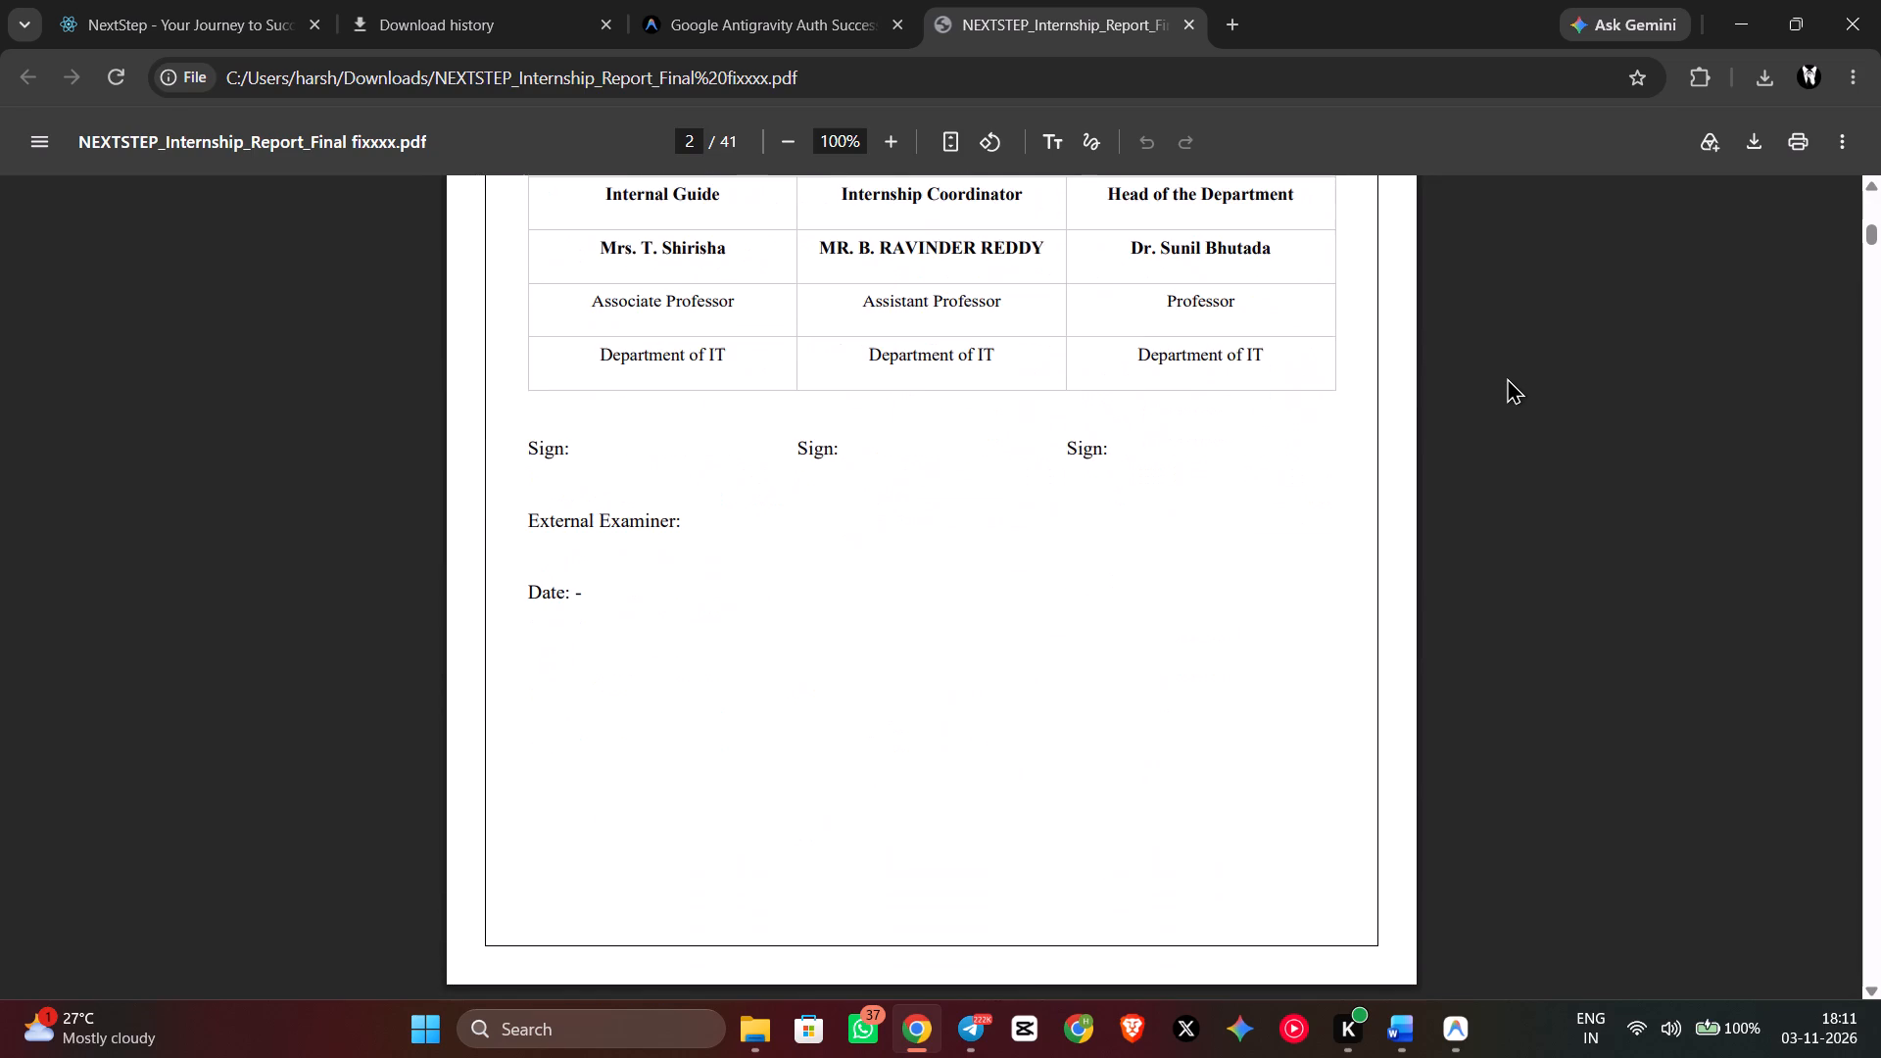
pyautogui.scroll(-11, 1507, 377)
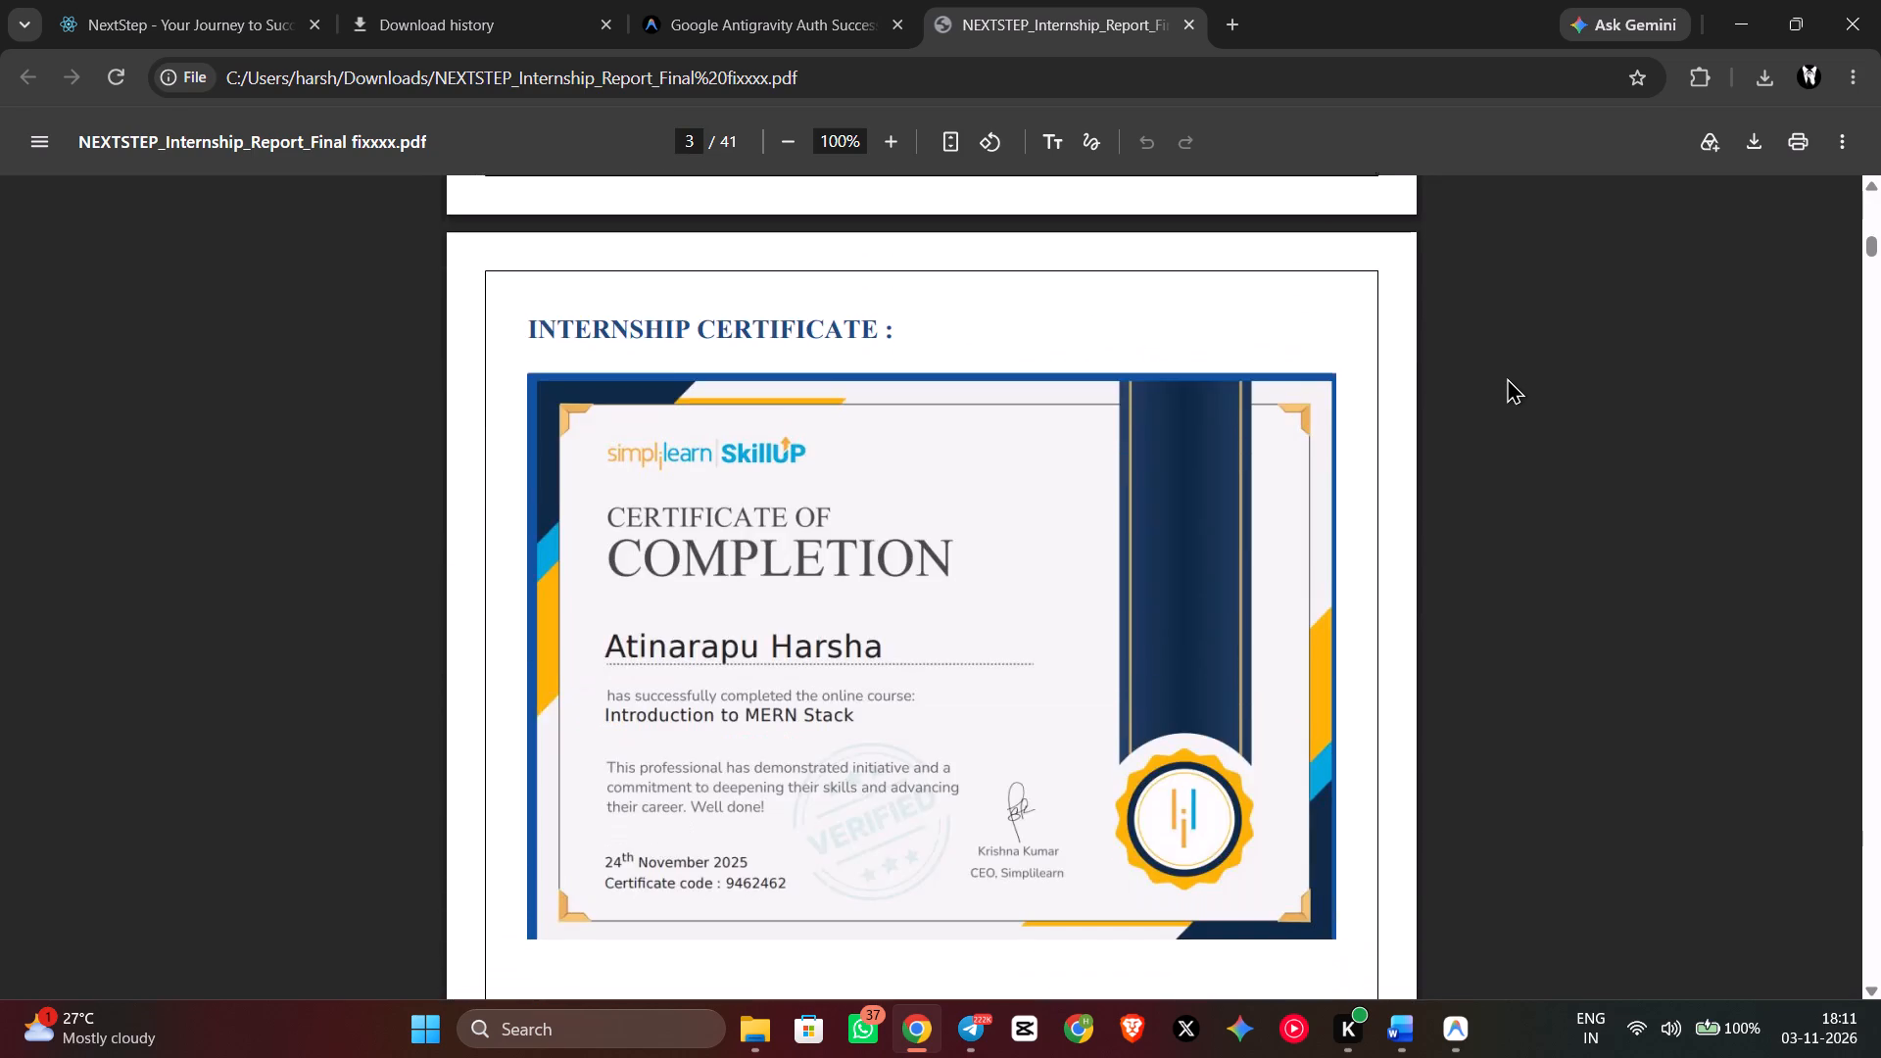
pyautogui.scroll(-20, 1507, 377)
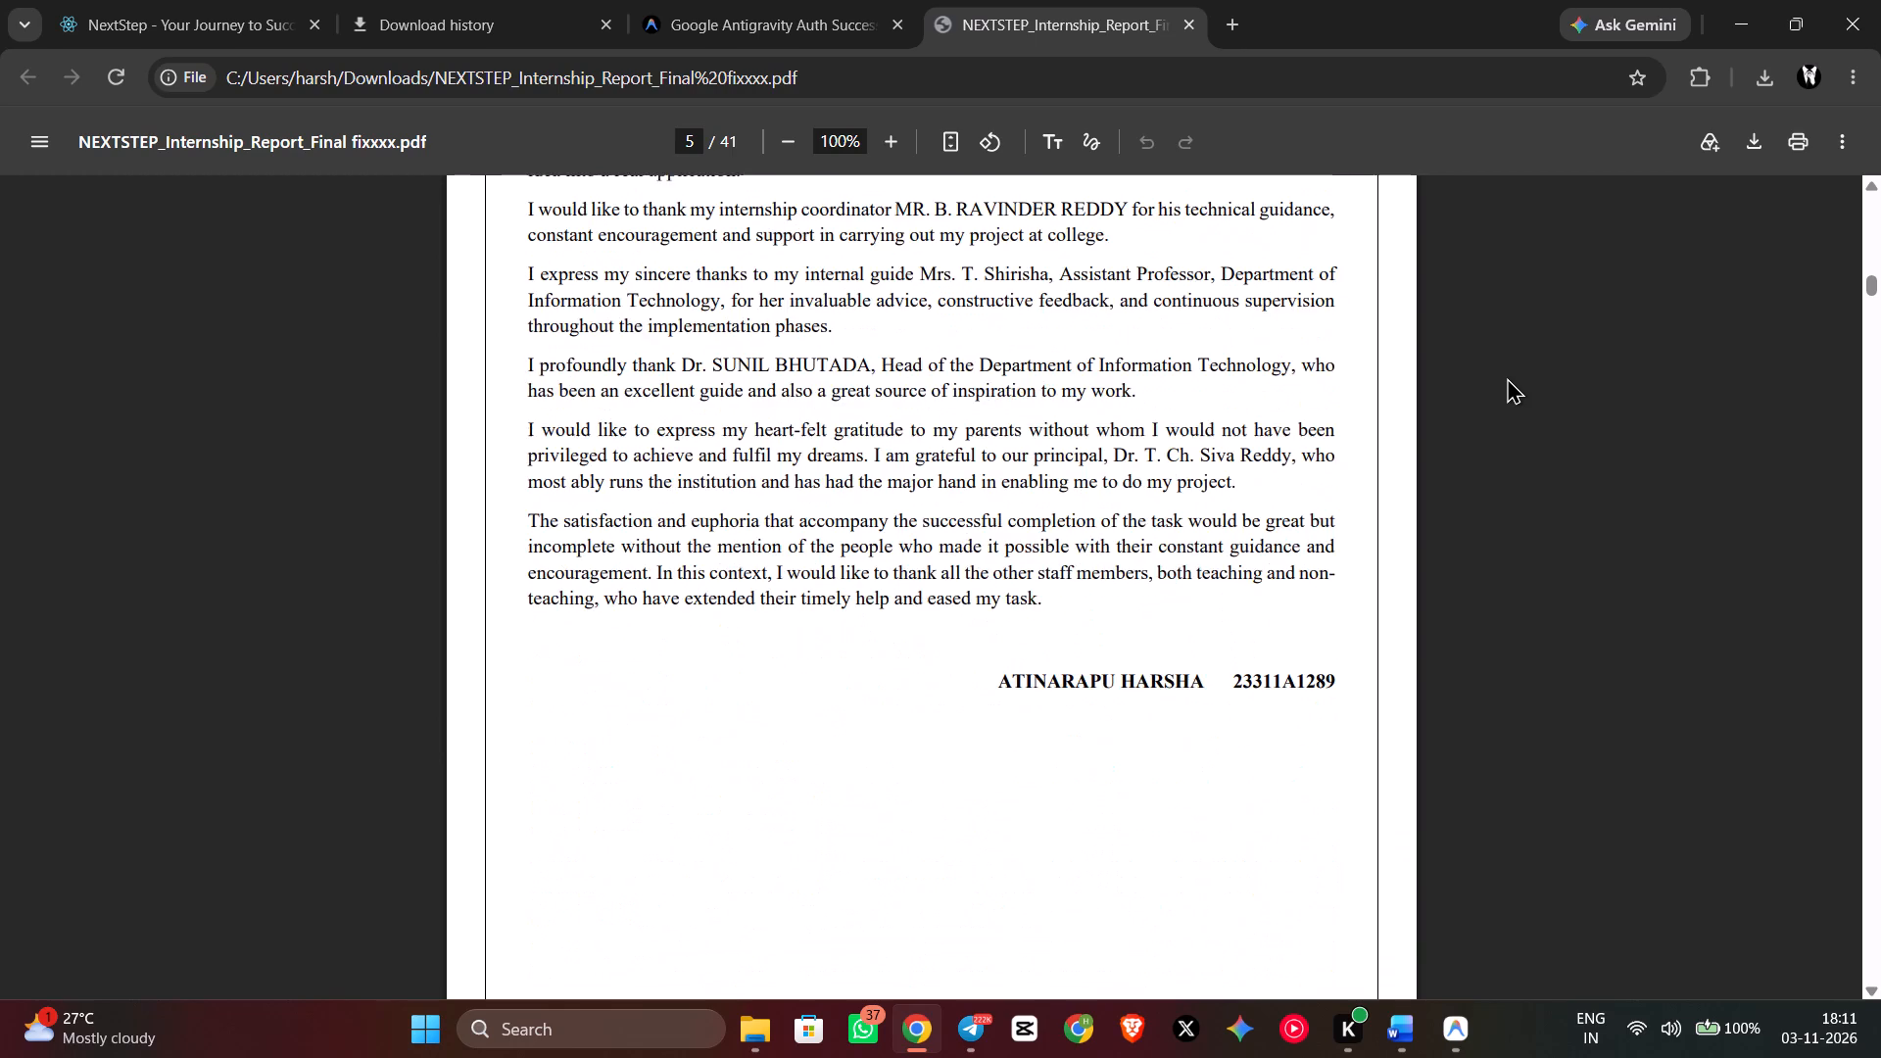
pyautogui.scroll(-18, 1507, 377)
pyautogui.scroll(-4, 1507, 377)
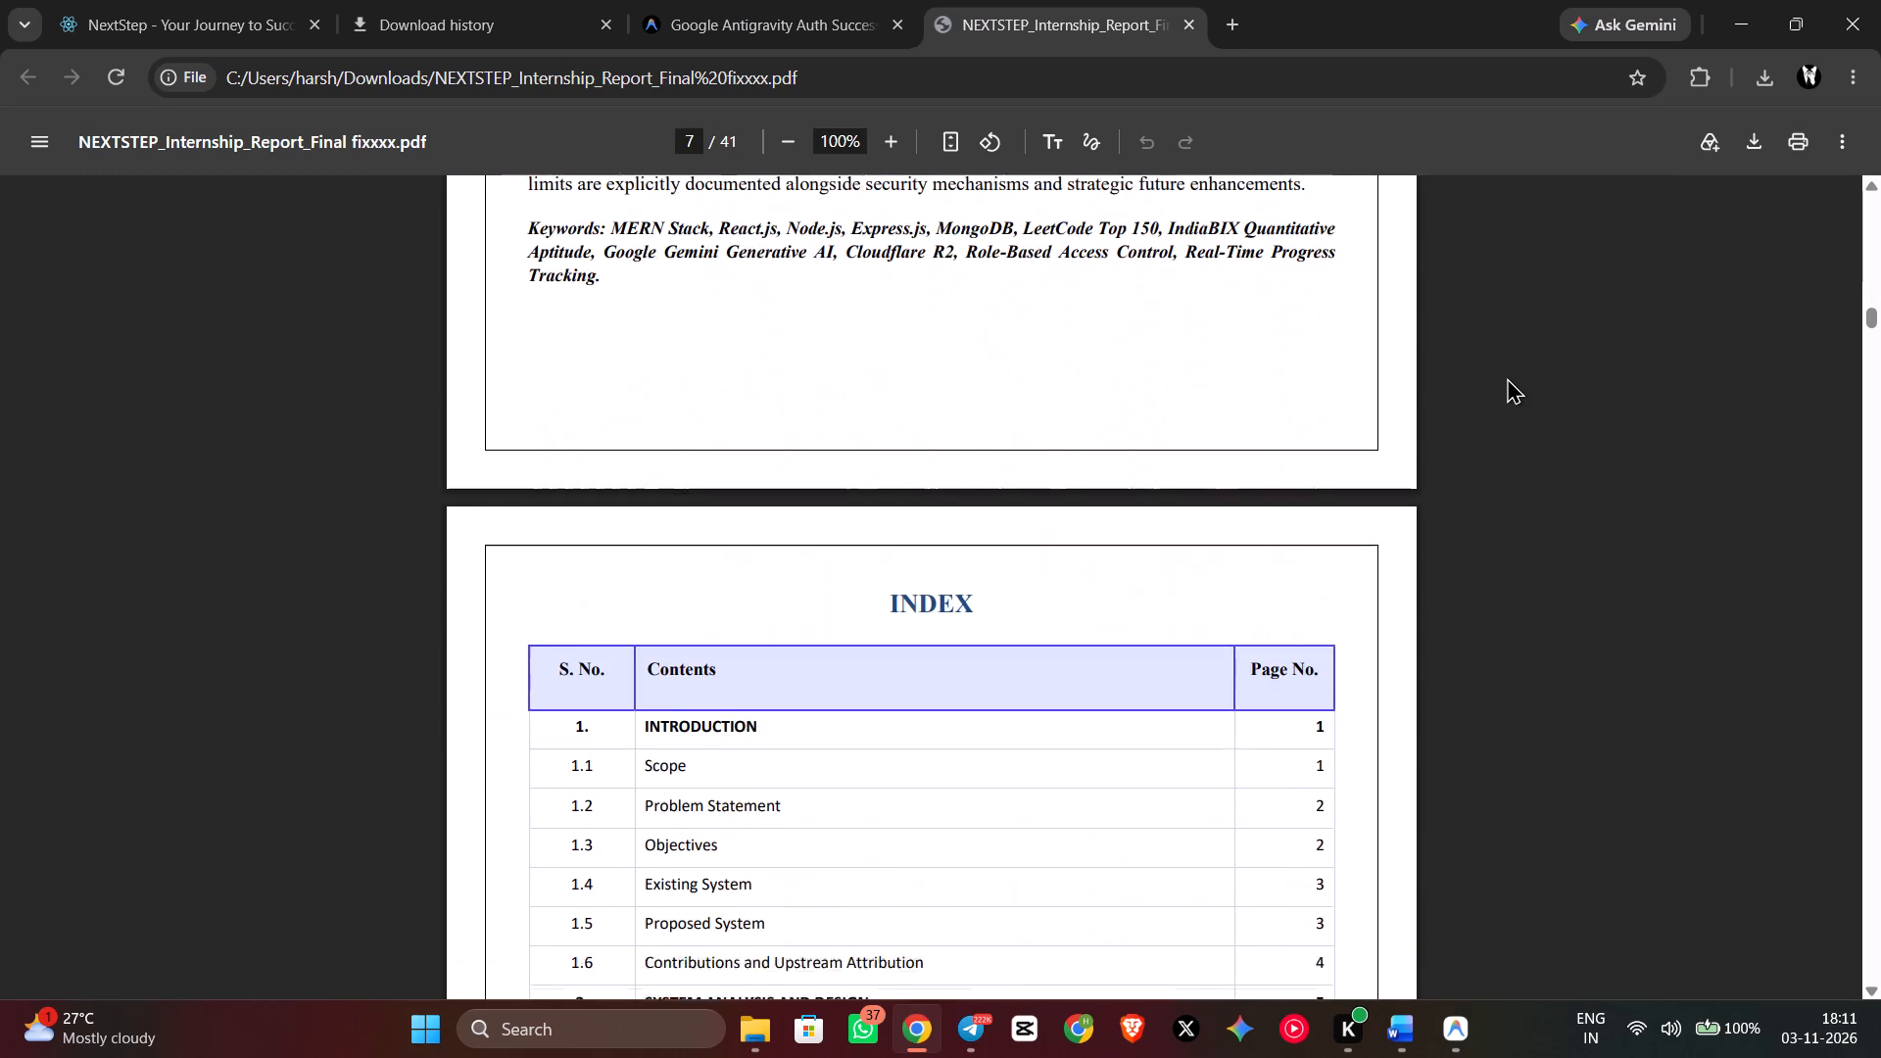
pyautogui.scroll(-19, 1507, 377)
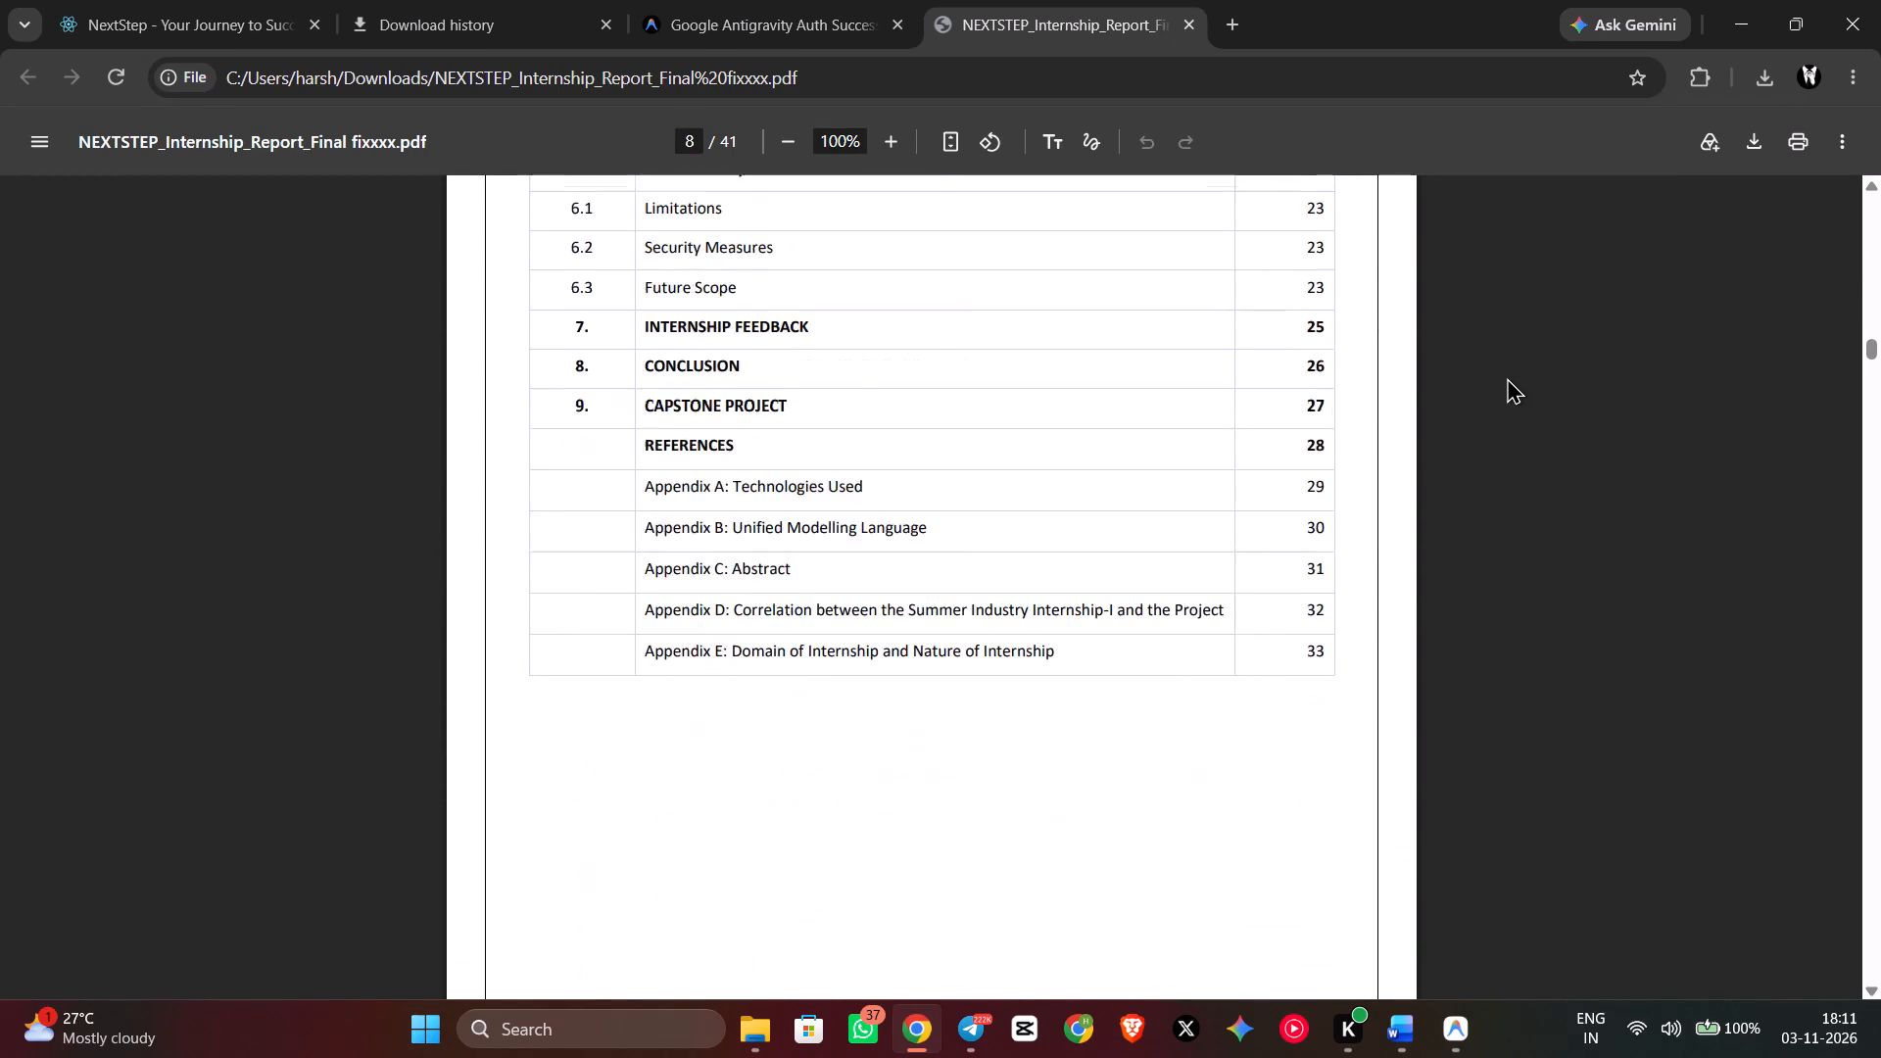
# Review the PDF's chapter 1 and the start of chapter 2, including the 3-tier system architecture diagram and main components table.
pyautogui.scroll(-18, 1507, 377)
pyautogui.scroll(-12, 1519, 376)
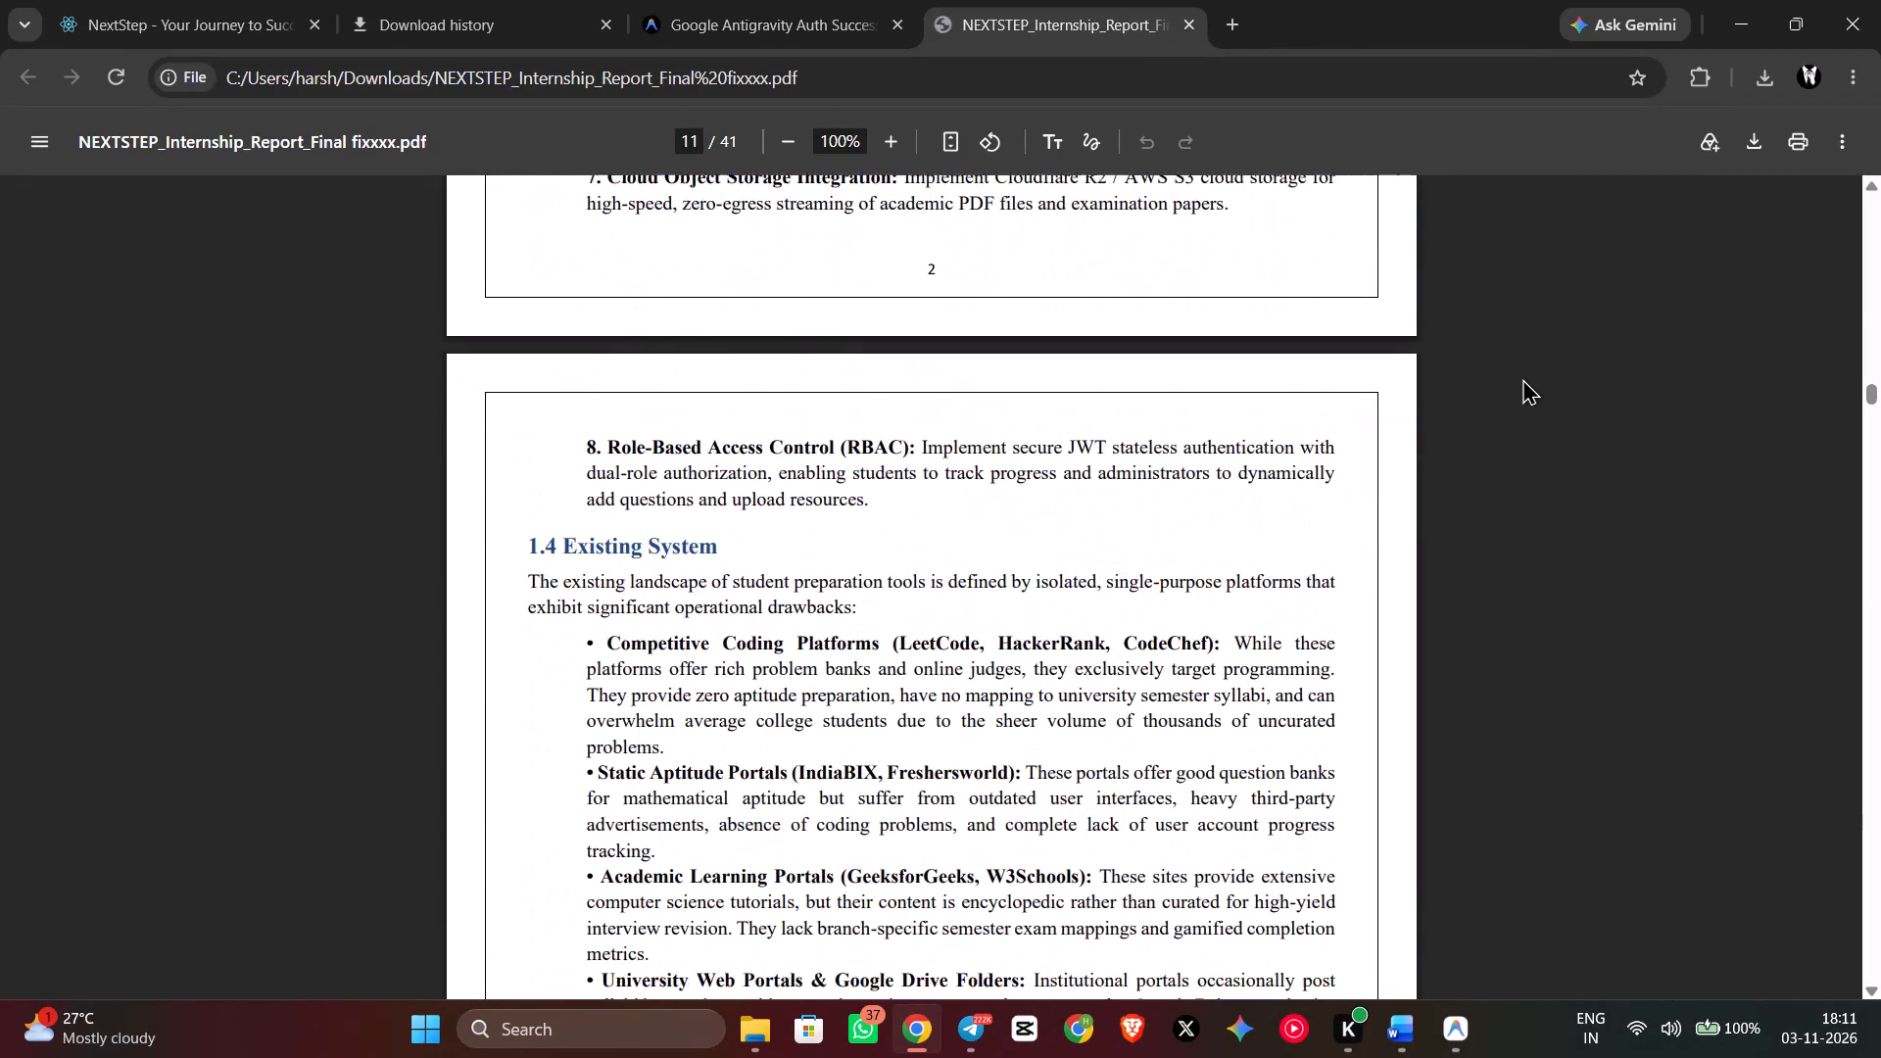
pyautogui.scroll(-20, 1522, 378)
pyautogui.scroll(-2, 1522, 378)
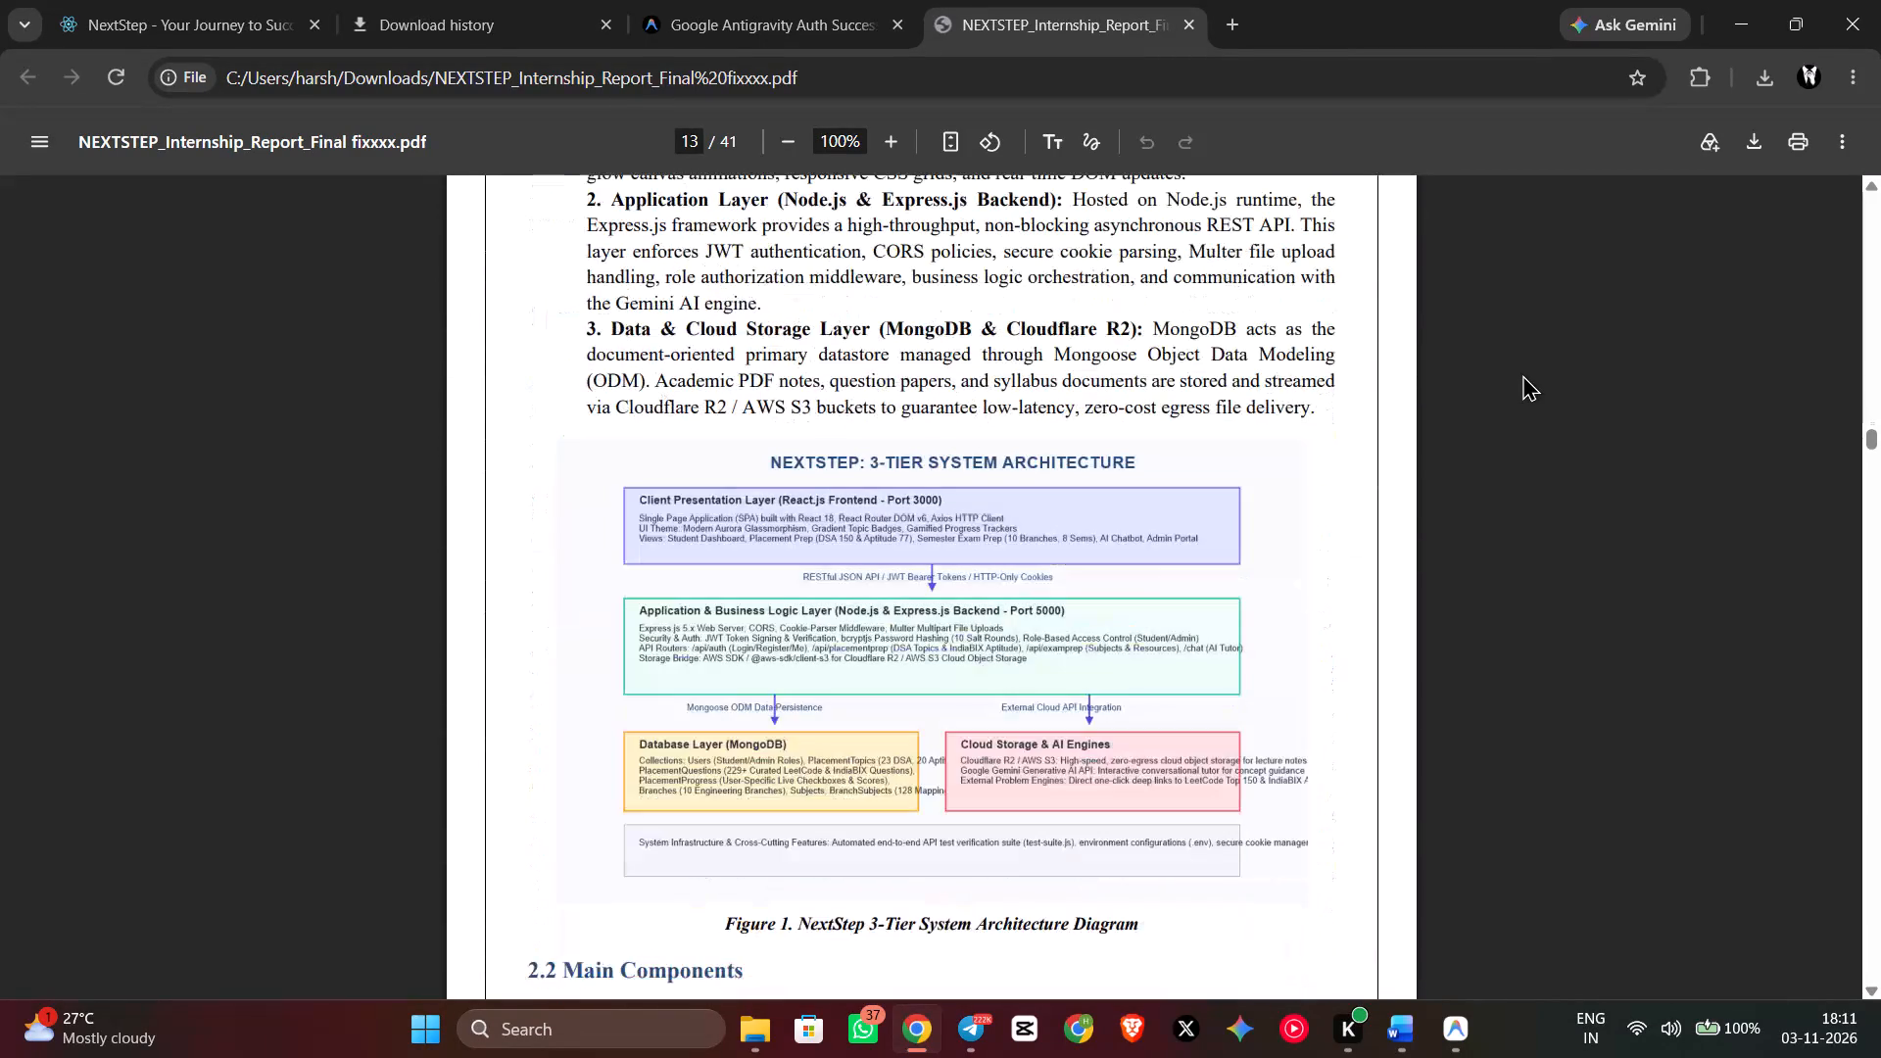
pyautogui.keyDown('ctrl'); pyautogui.scroll(-3, 1517, 374); pyautogui.keyUp('ctrl')
pyautogui.keyDown('ctrl'); pyautogui.scroll(3, 1514, 374); pyautogui.keyUp('ctrl')
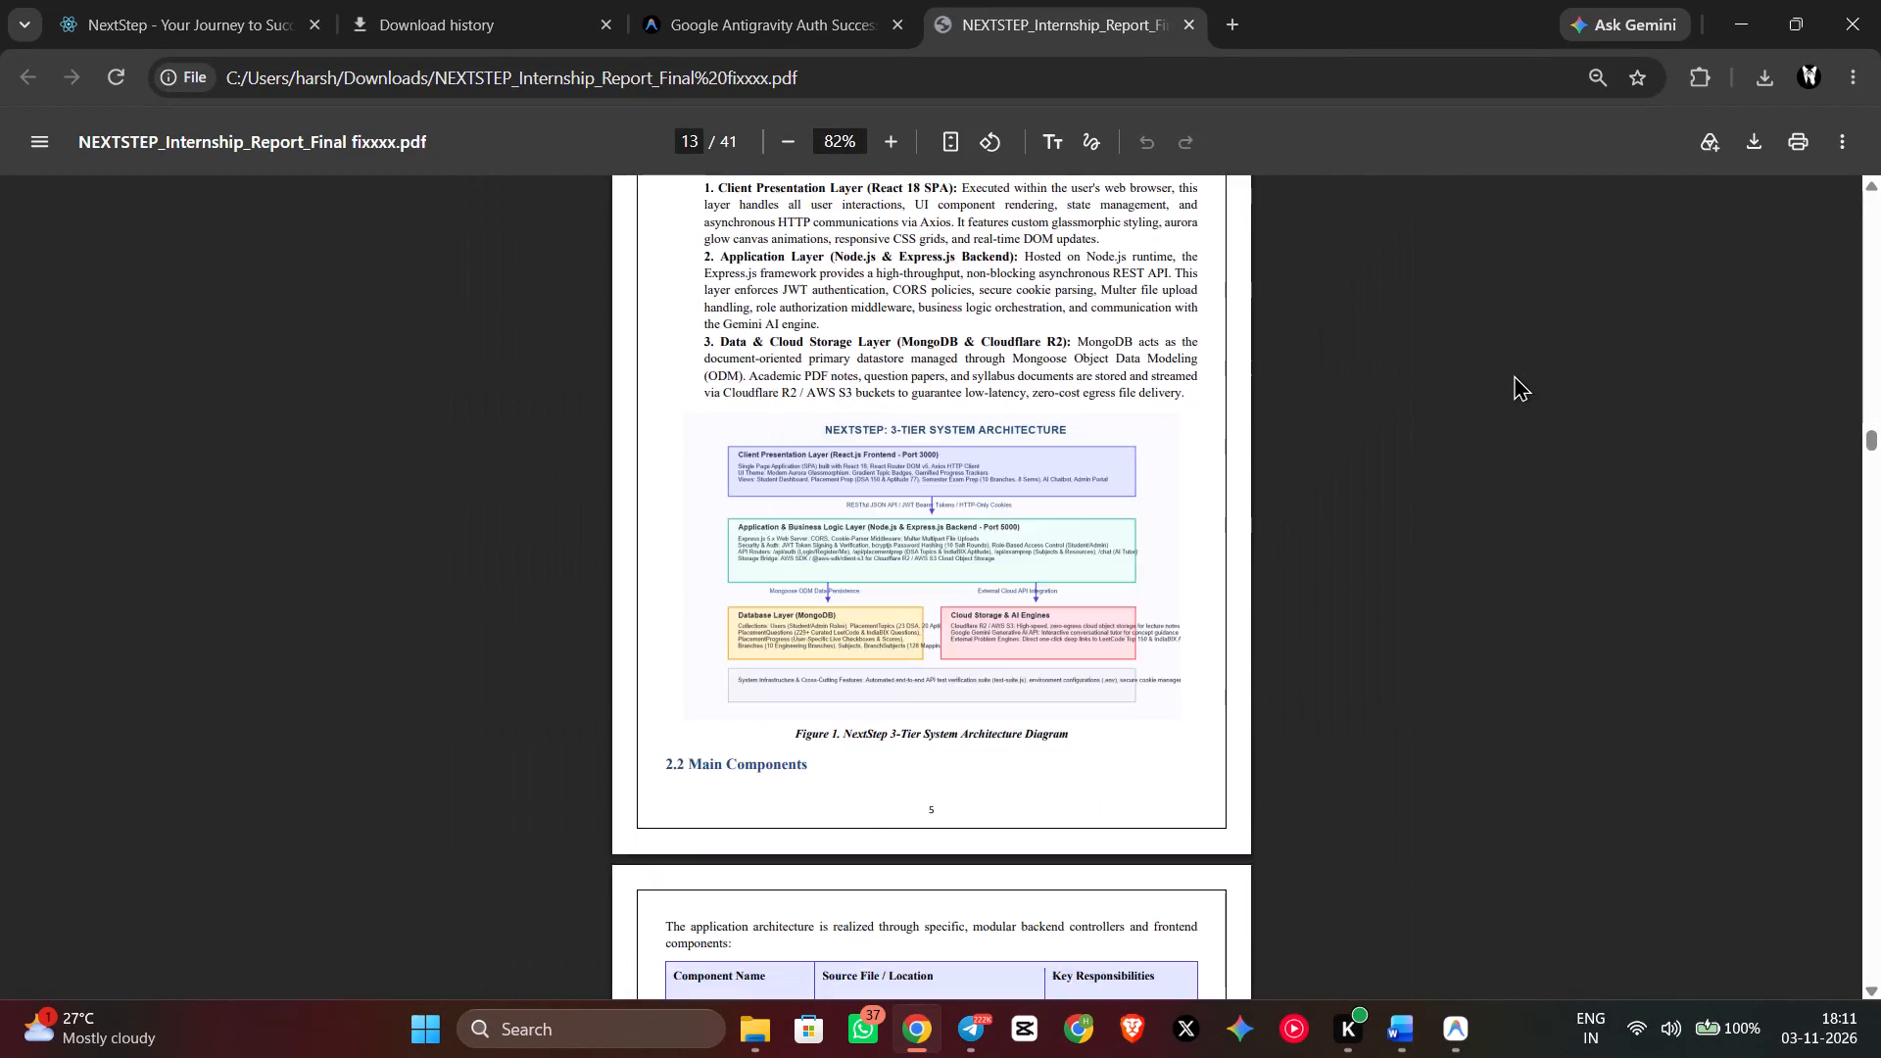
pyautogui.keyDown('ctrl'); pyautogui.scroll(1, 1514, 374); pyautogui.keyUp('ctrl')
pyautogui.scroll(-18, 1514, 374)
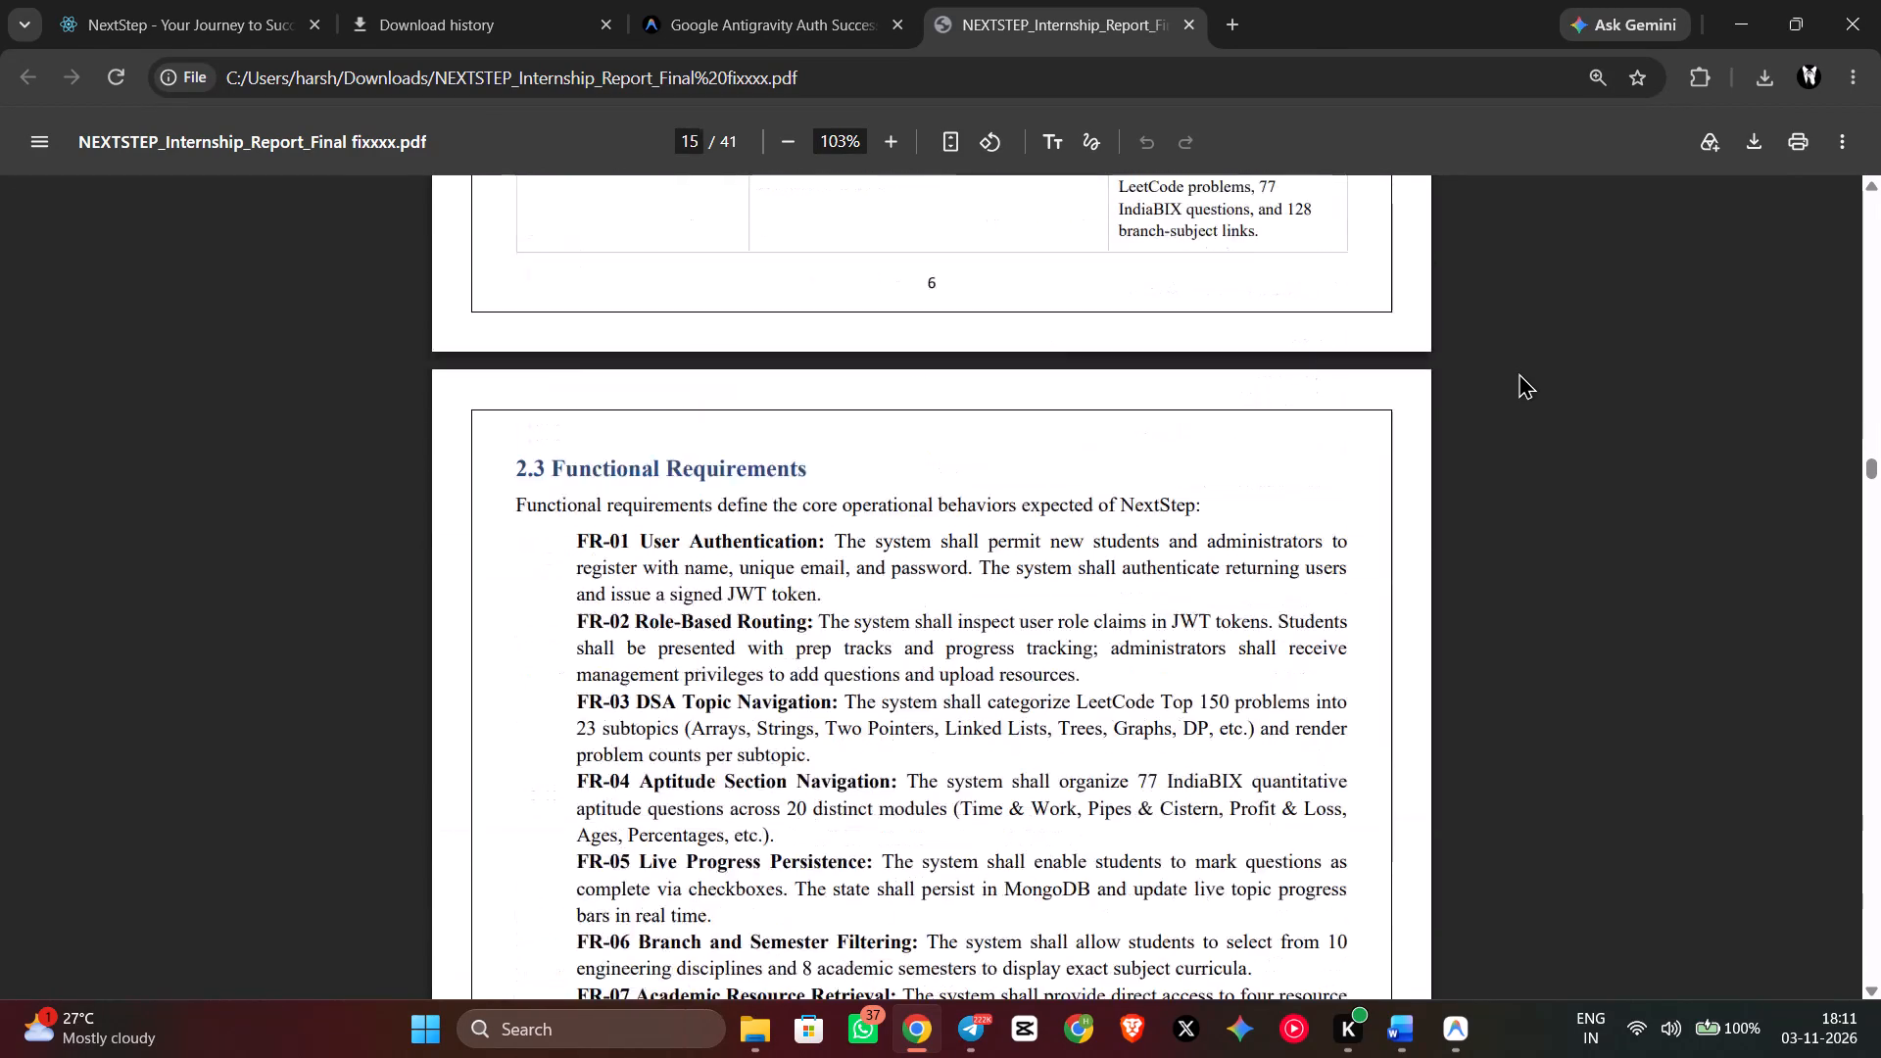
# Review the rest of chapter 2 in the PDF, from the functional requirements through the API endpoint table to the sequence diagram.
pyautogui.scroll(-18, 1519, 372)
pyautogui.scroll(-13, 1519, 370)
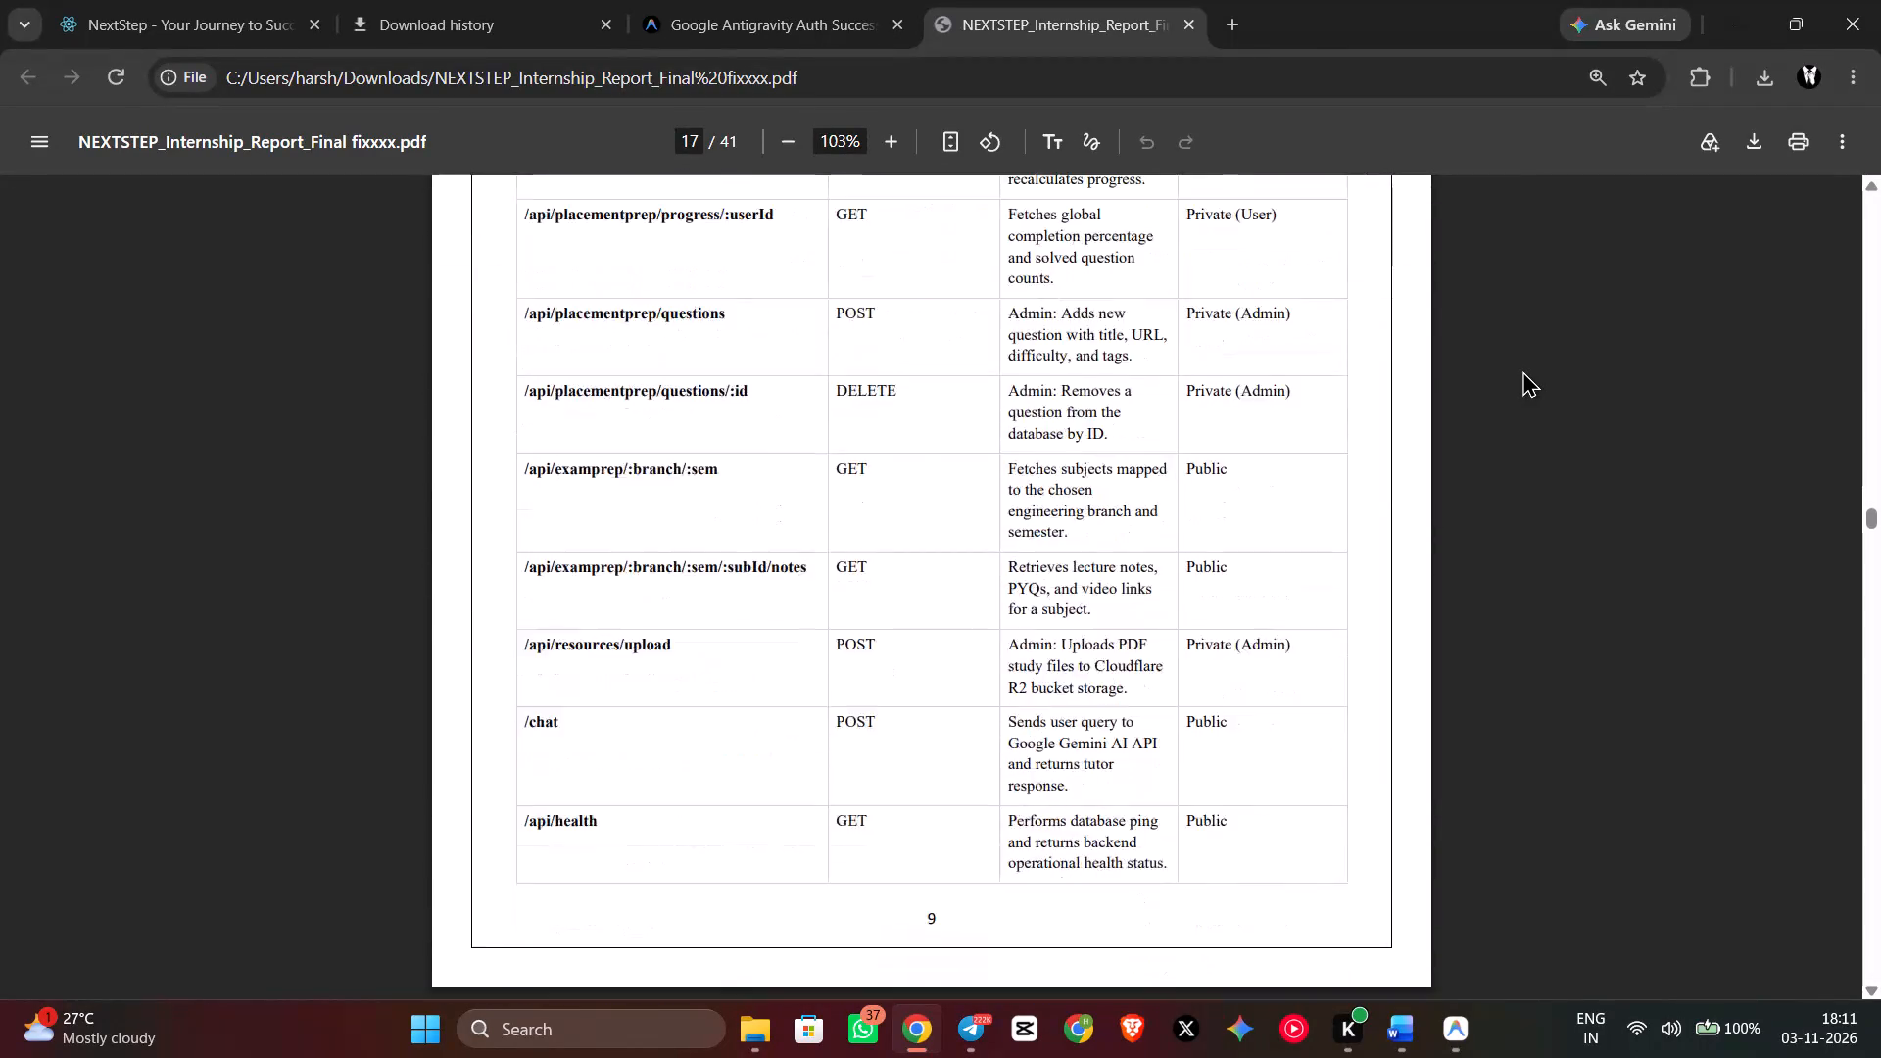
pyautogui.scroll(-20, 1528, 367)
pyautogui.scroll(-9, 1528, 367)
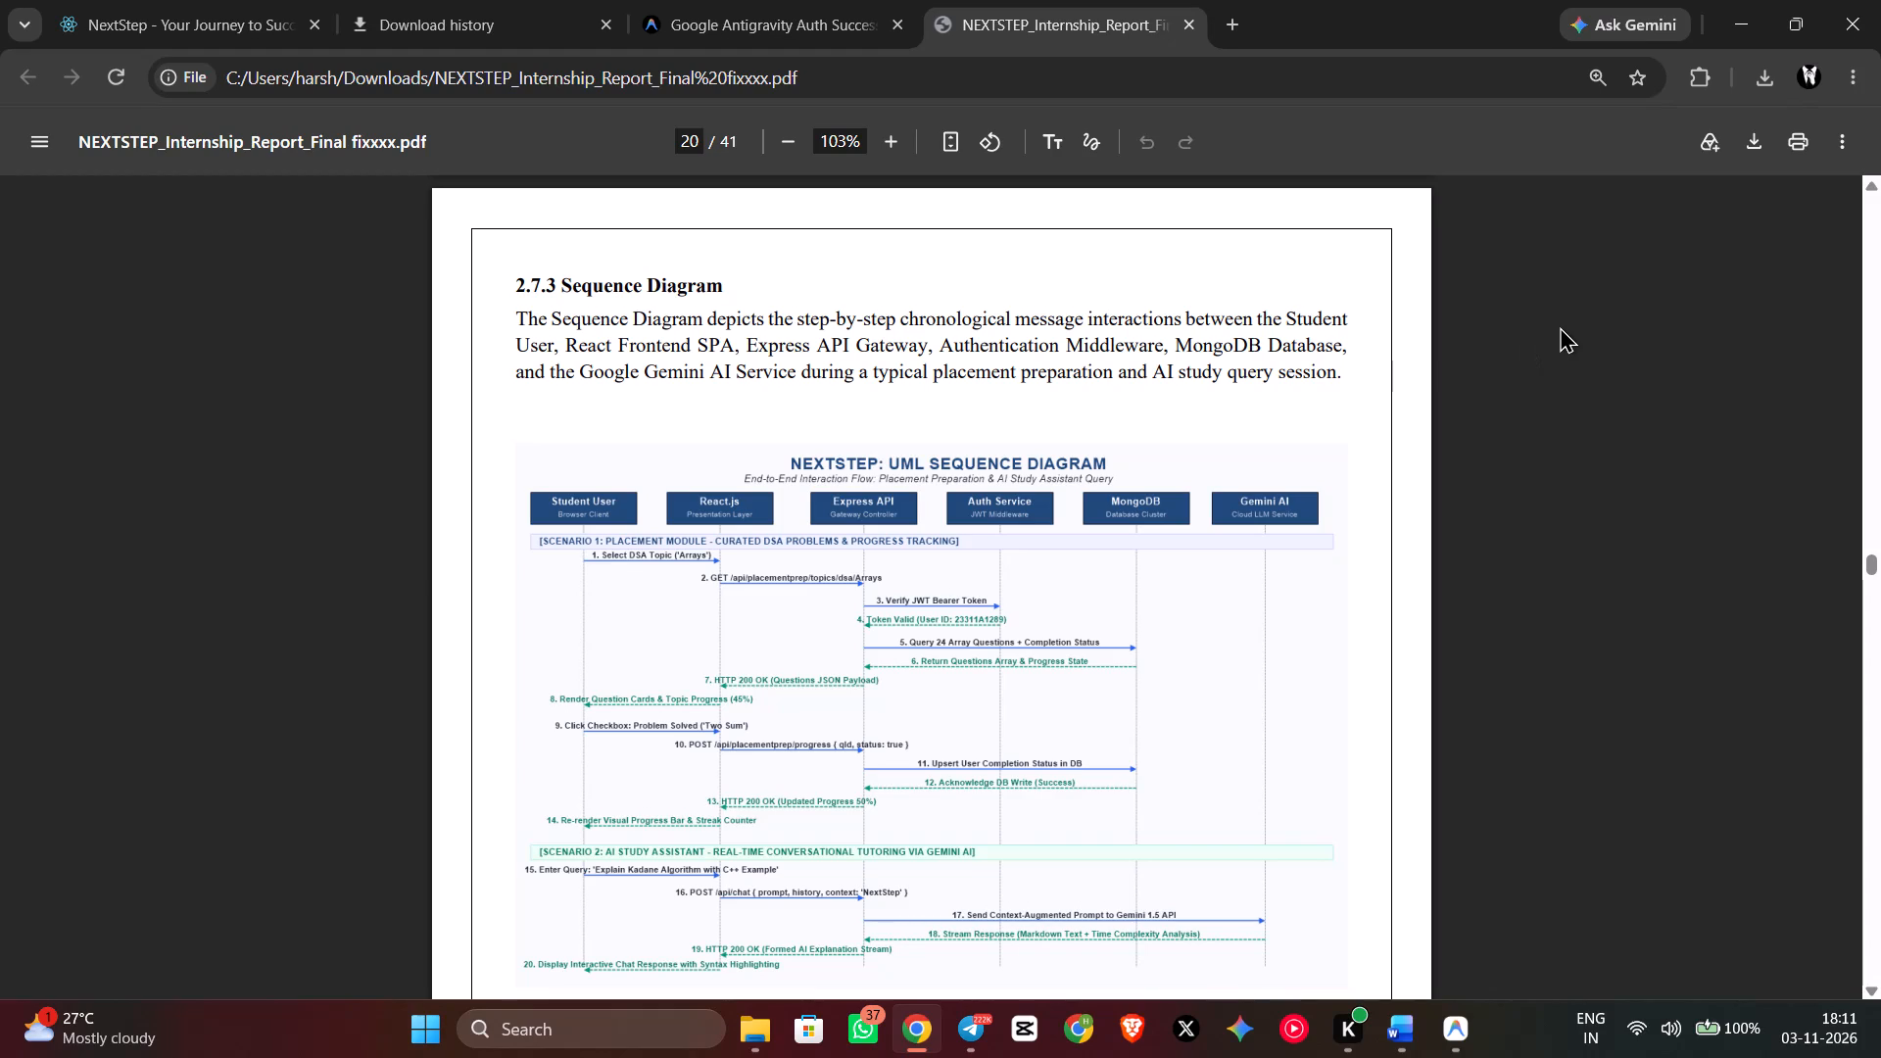
# Check the PDF's chapter 3, Implementation and Module Design, including the page break and numbering before it.
pyautogui.scroll(-14, 1560, 326)
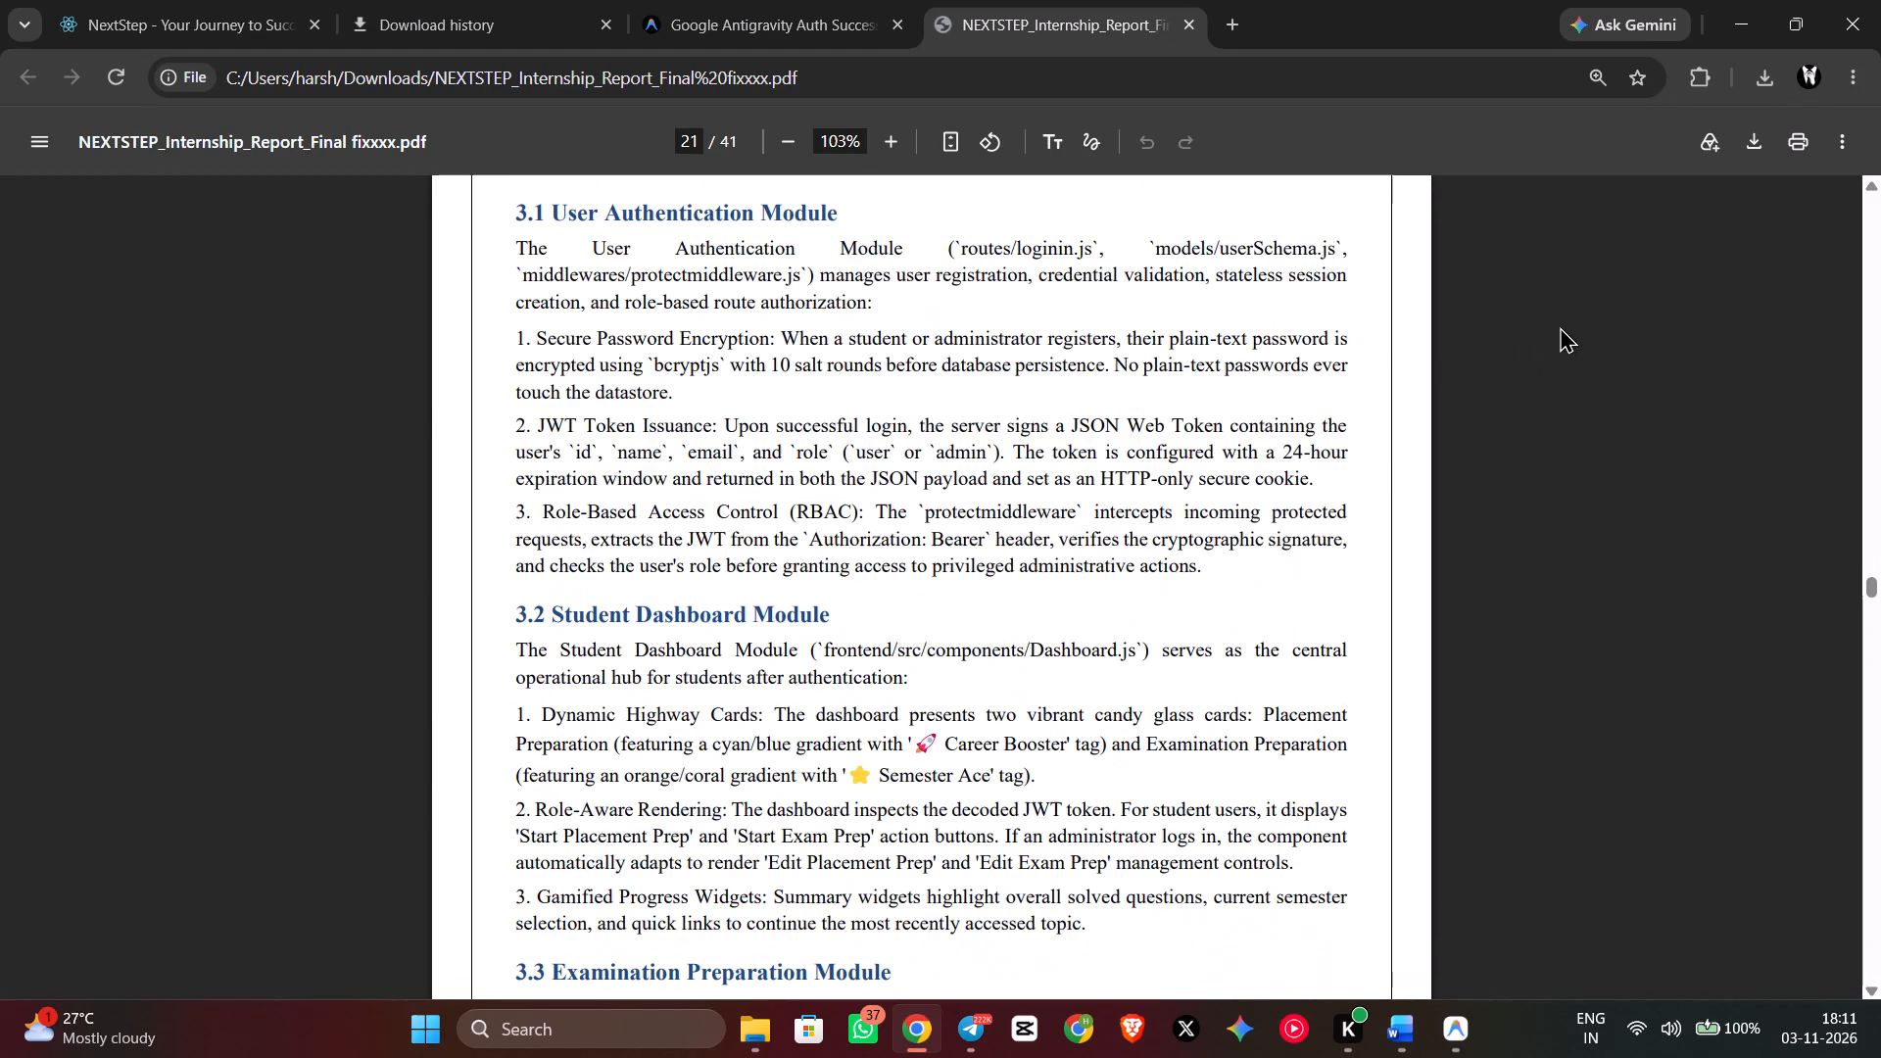
pyautogui.scroll(6, 1560, 326)
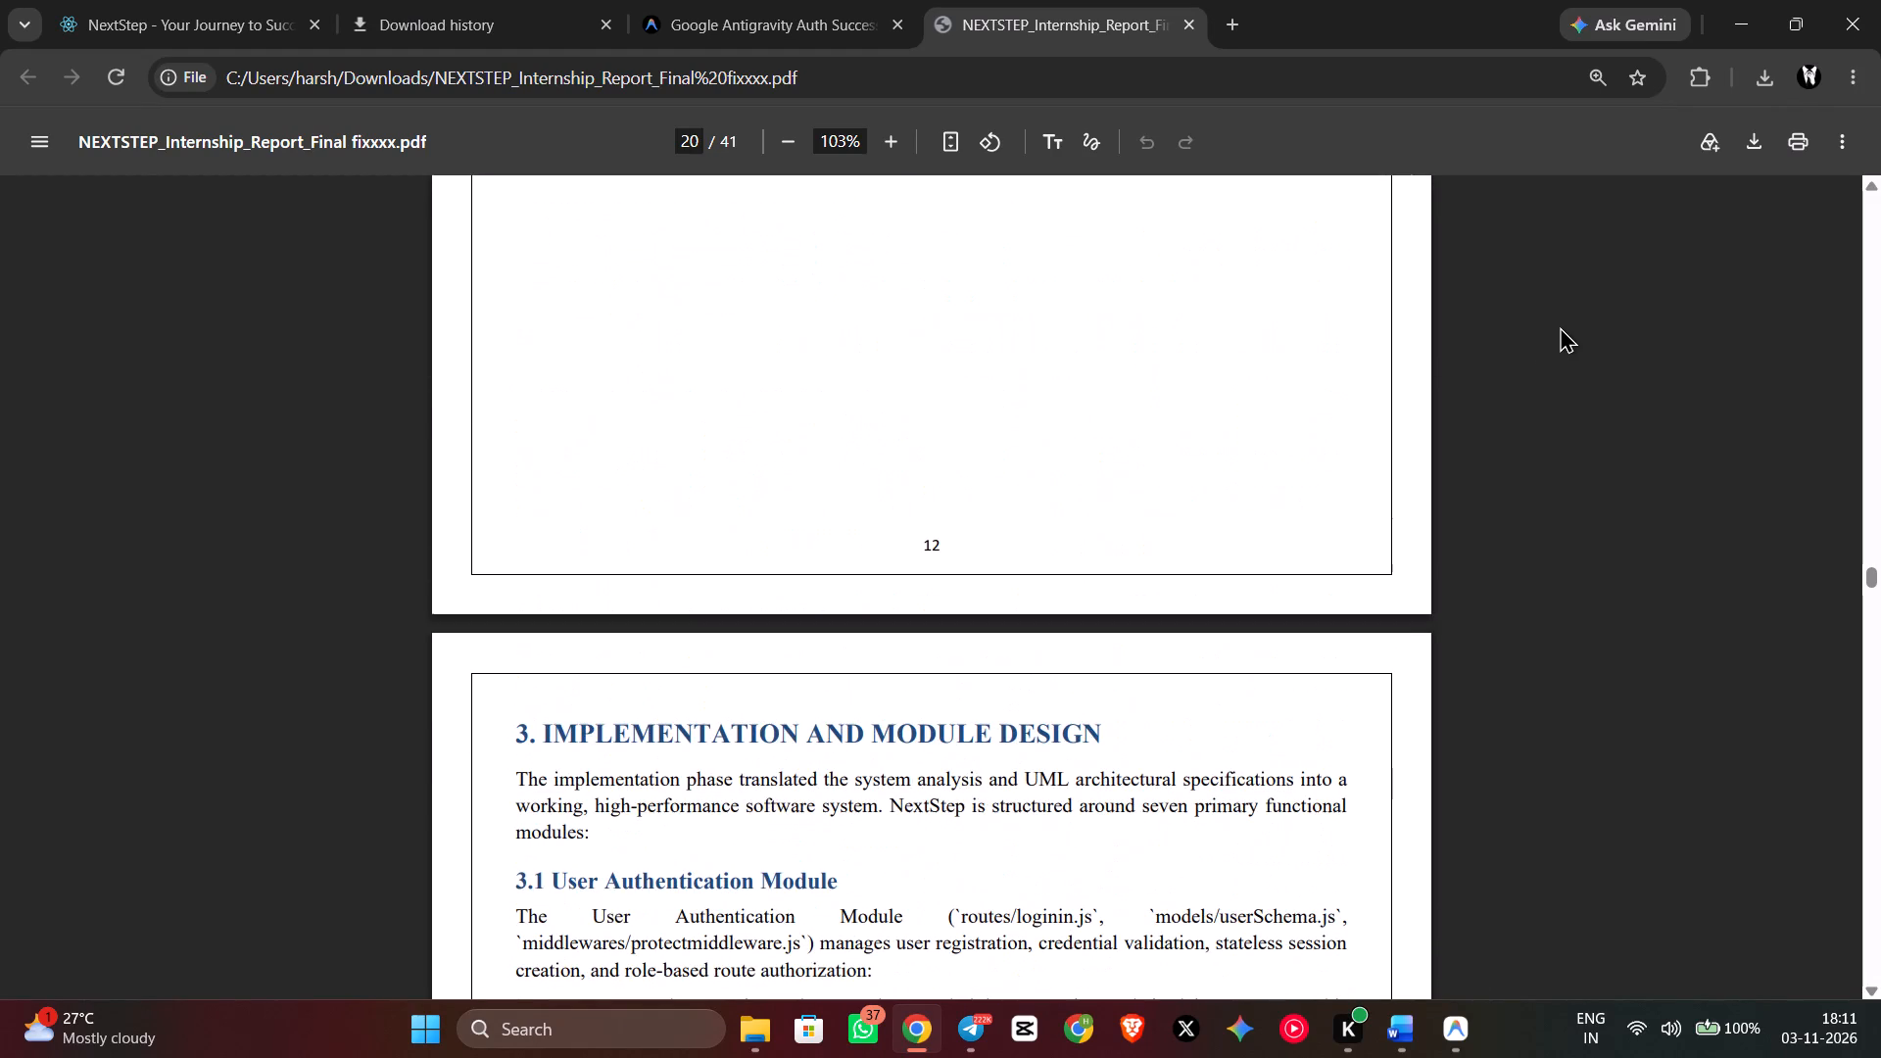
pyautogui.scroll(-15, 1560, 326)
pyautogui.scroll(-14, 1556, 329)
pyautogui.scroll(-15, 1556, 329)
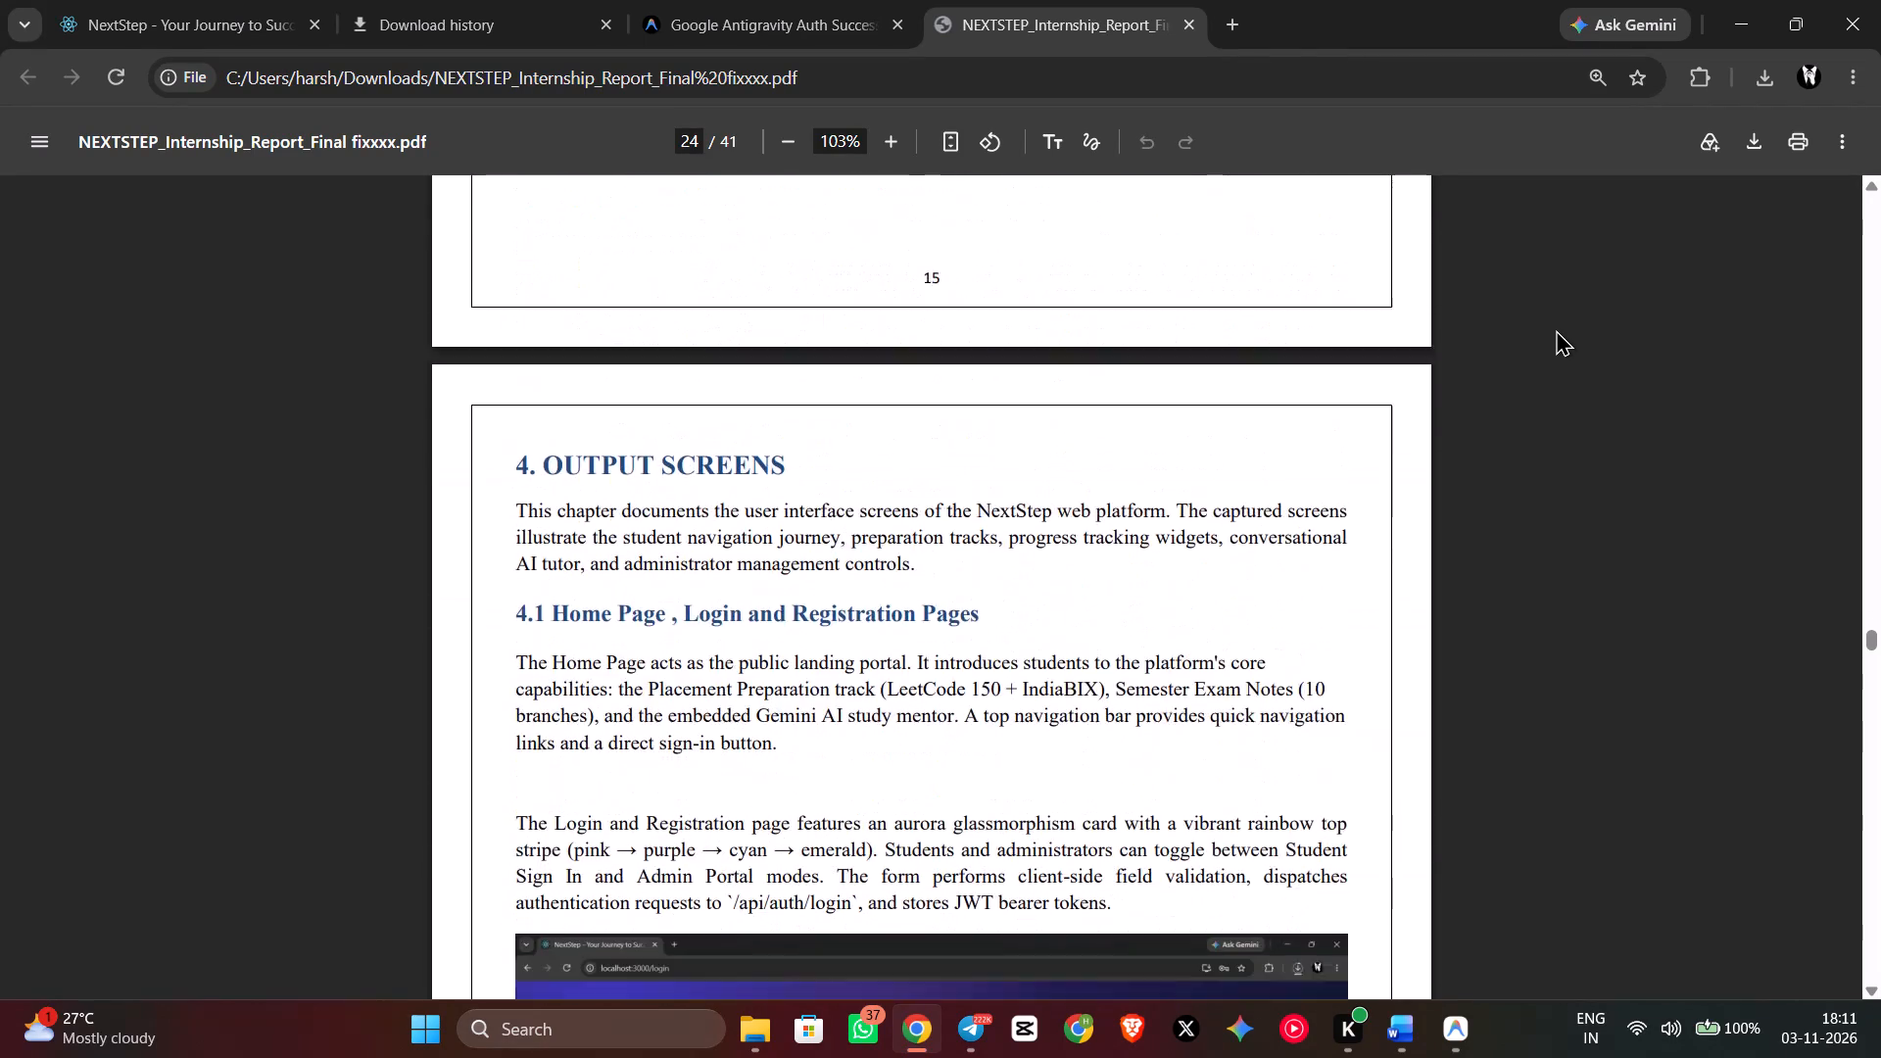
# Check the screenshots, figure captions and section headings in the PDF's chapter 4, Output Screens.
pyautogui.scroll(-16, 1556, 329)
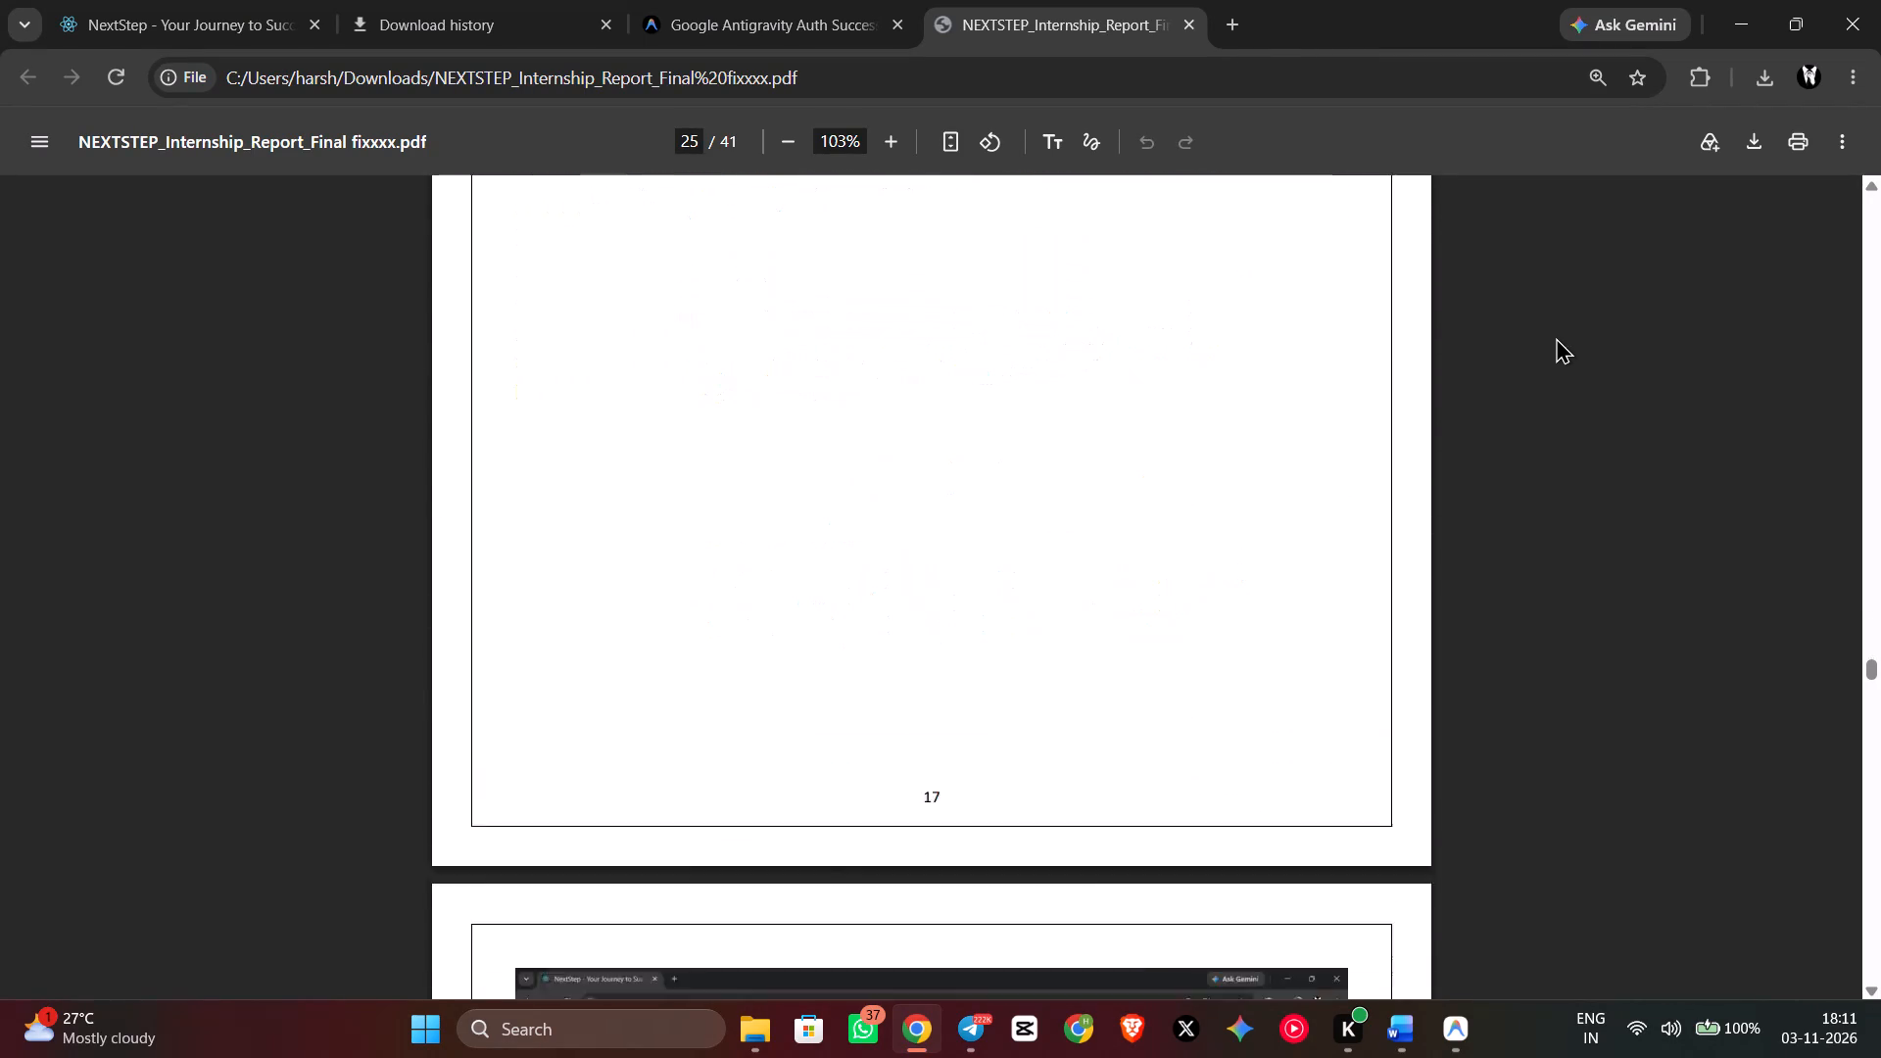
pyautogui.scroll(-18, 1556, 337)
pyautogui.scroll(-6, 1556, 337)
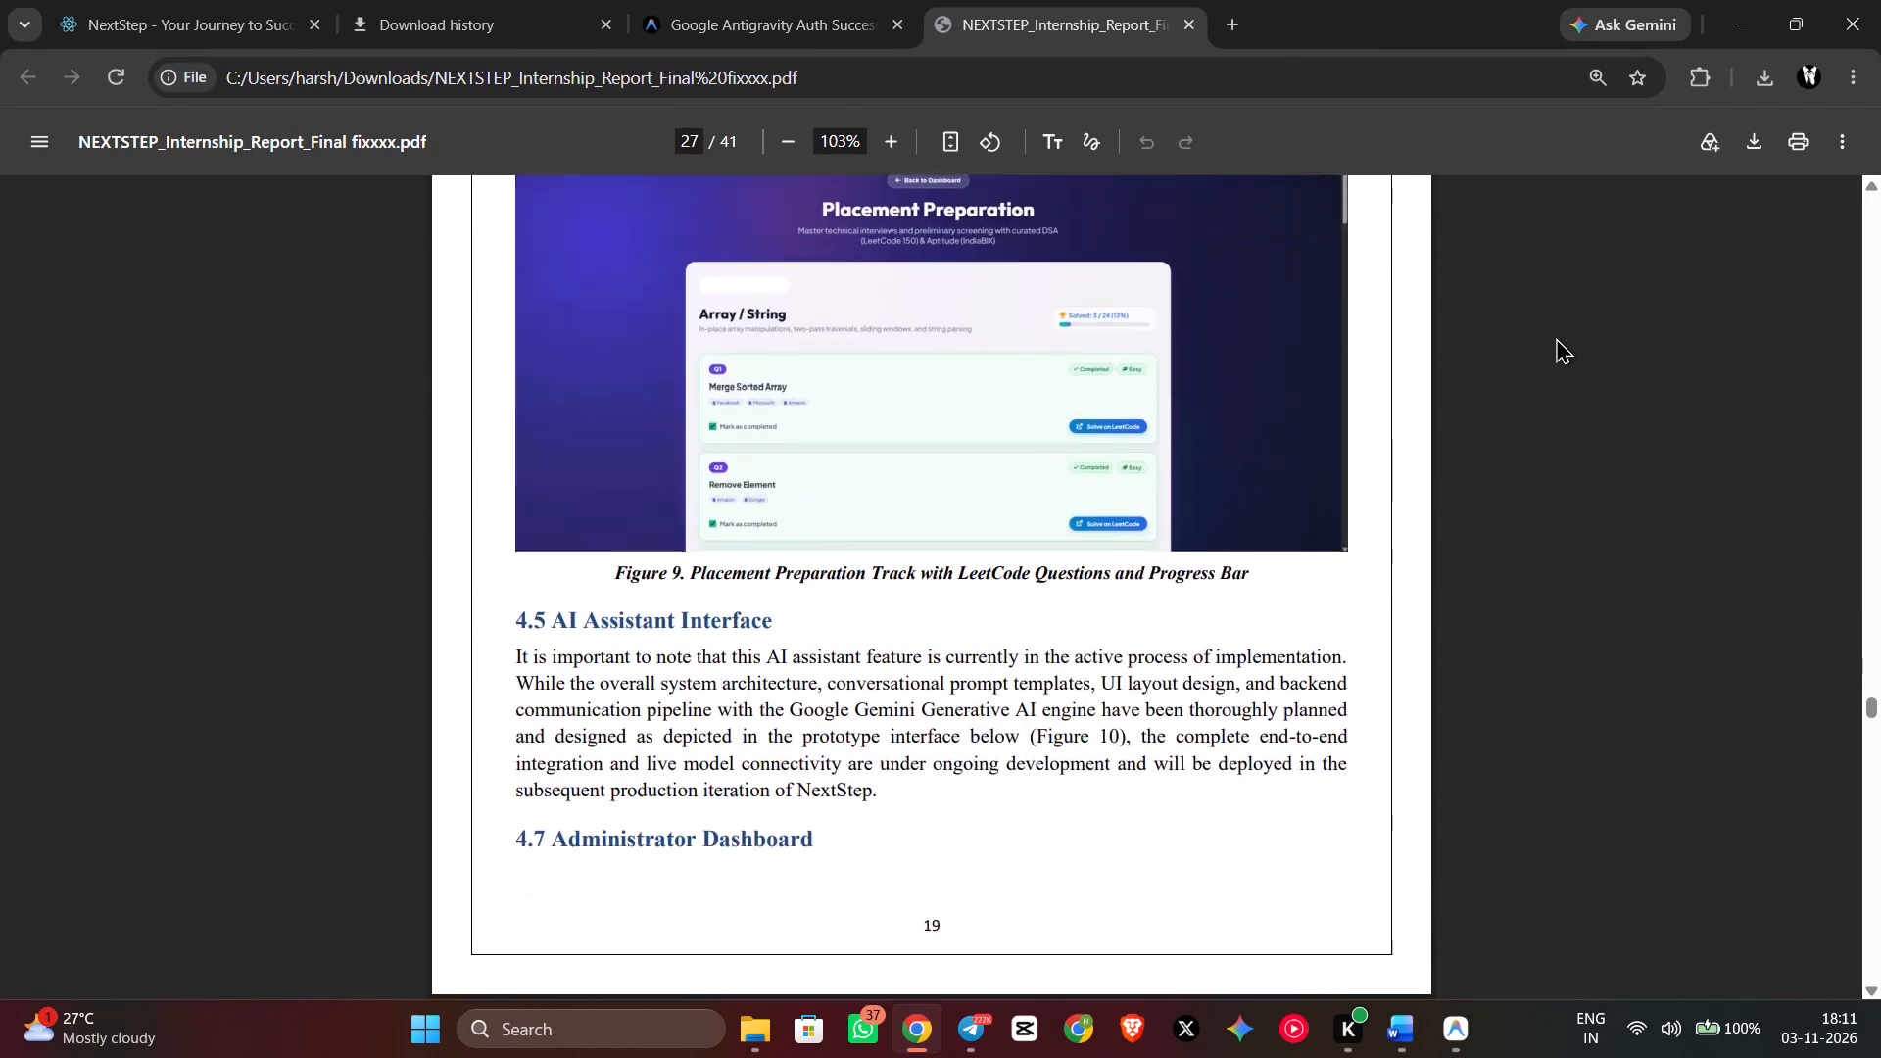
# Review the PDF from the Administrator Dashboard section through the test case tables and results to the Conclusion chapter.
pyautogui.scroll(-18, 1556, 337)
pyautogui.scroll(-6, 1567, 359)
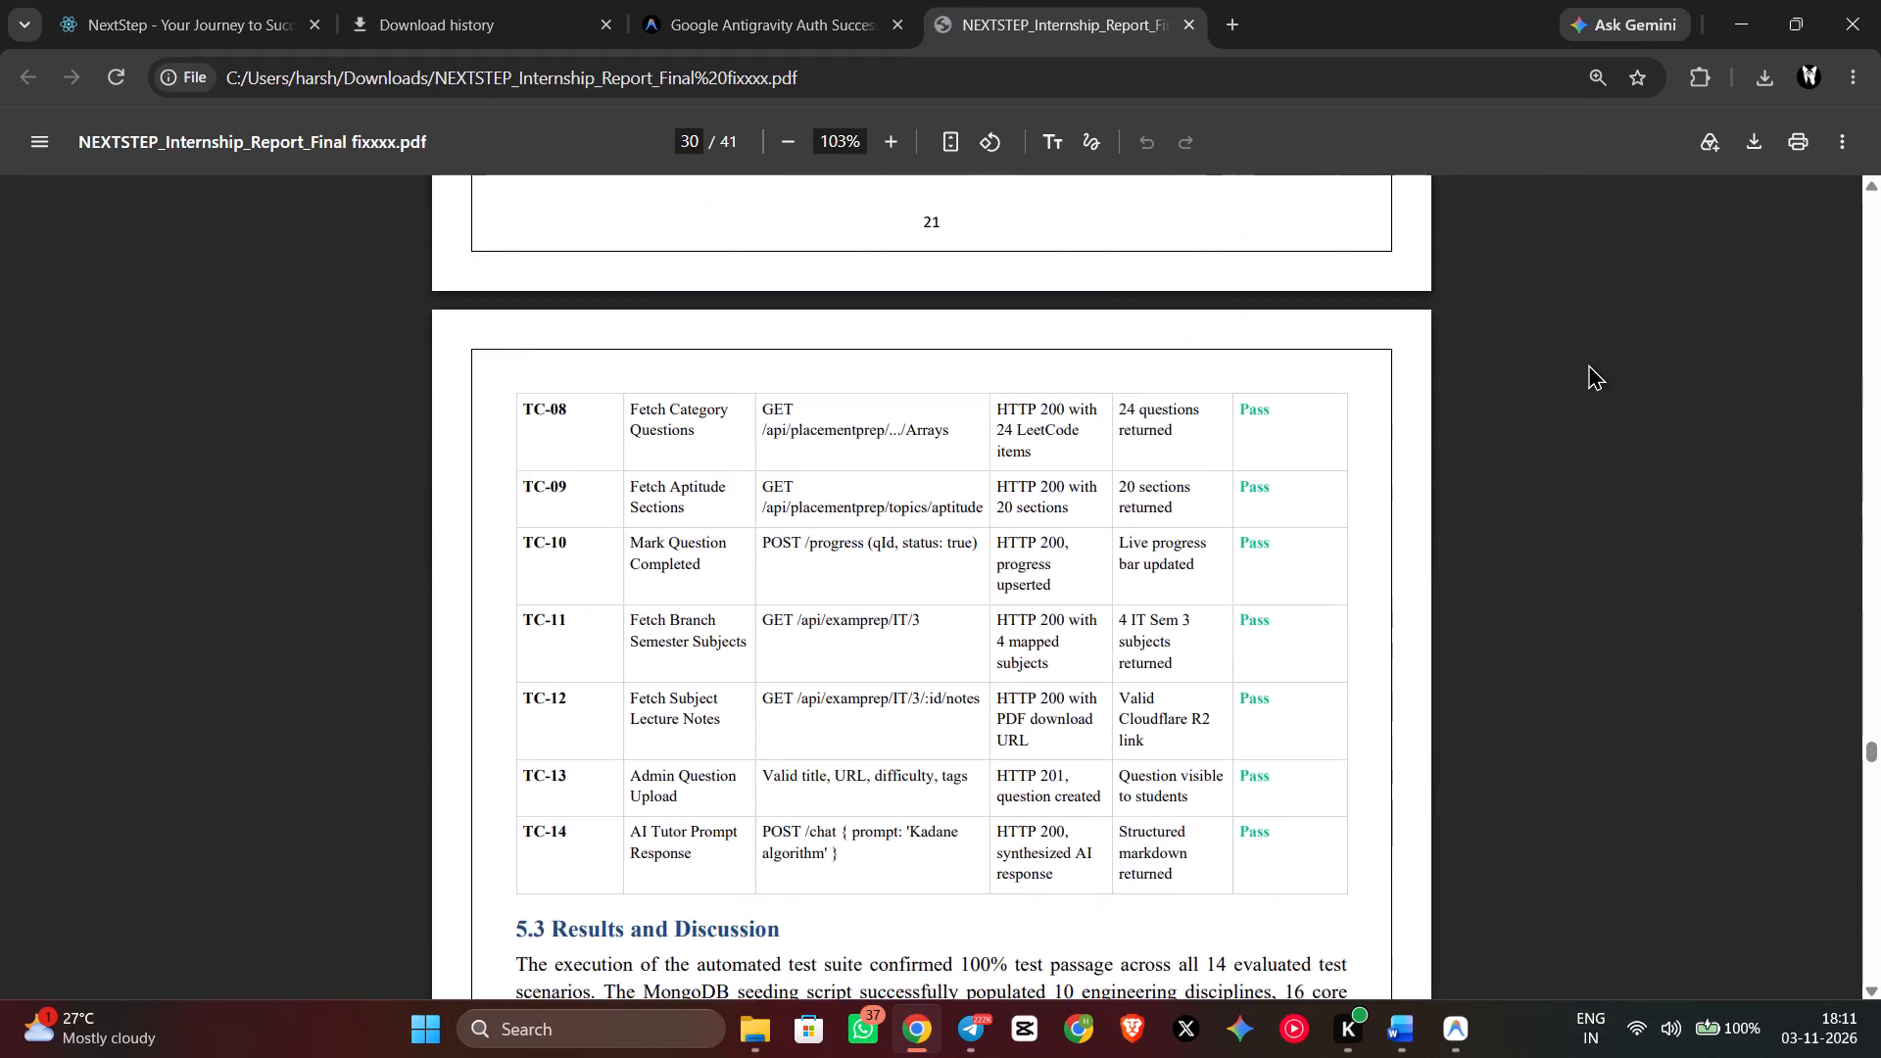
pyautogui.scroll(-19, 1592, 363)
pyautogui.scroll(-12, 1594, 371)
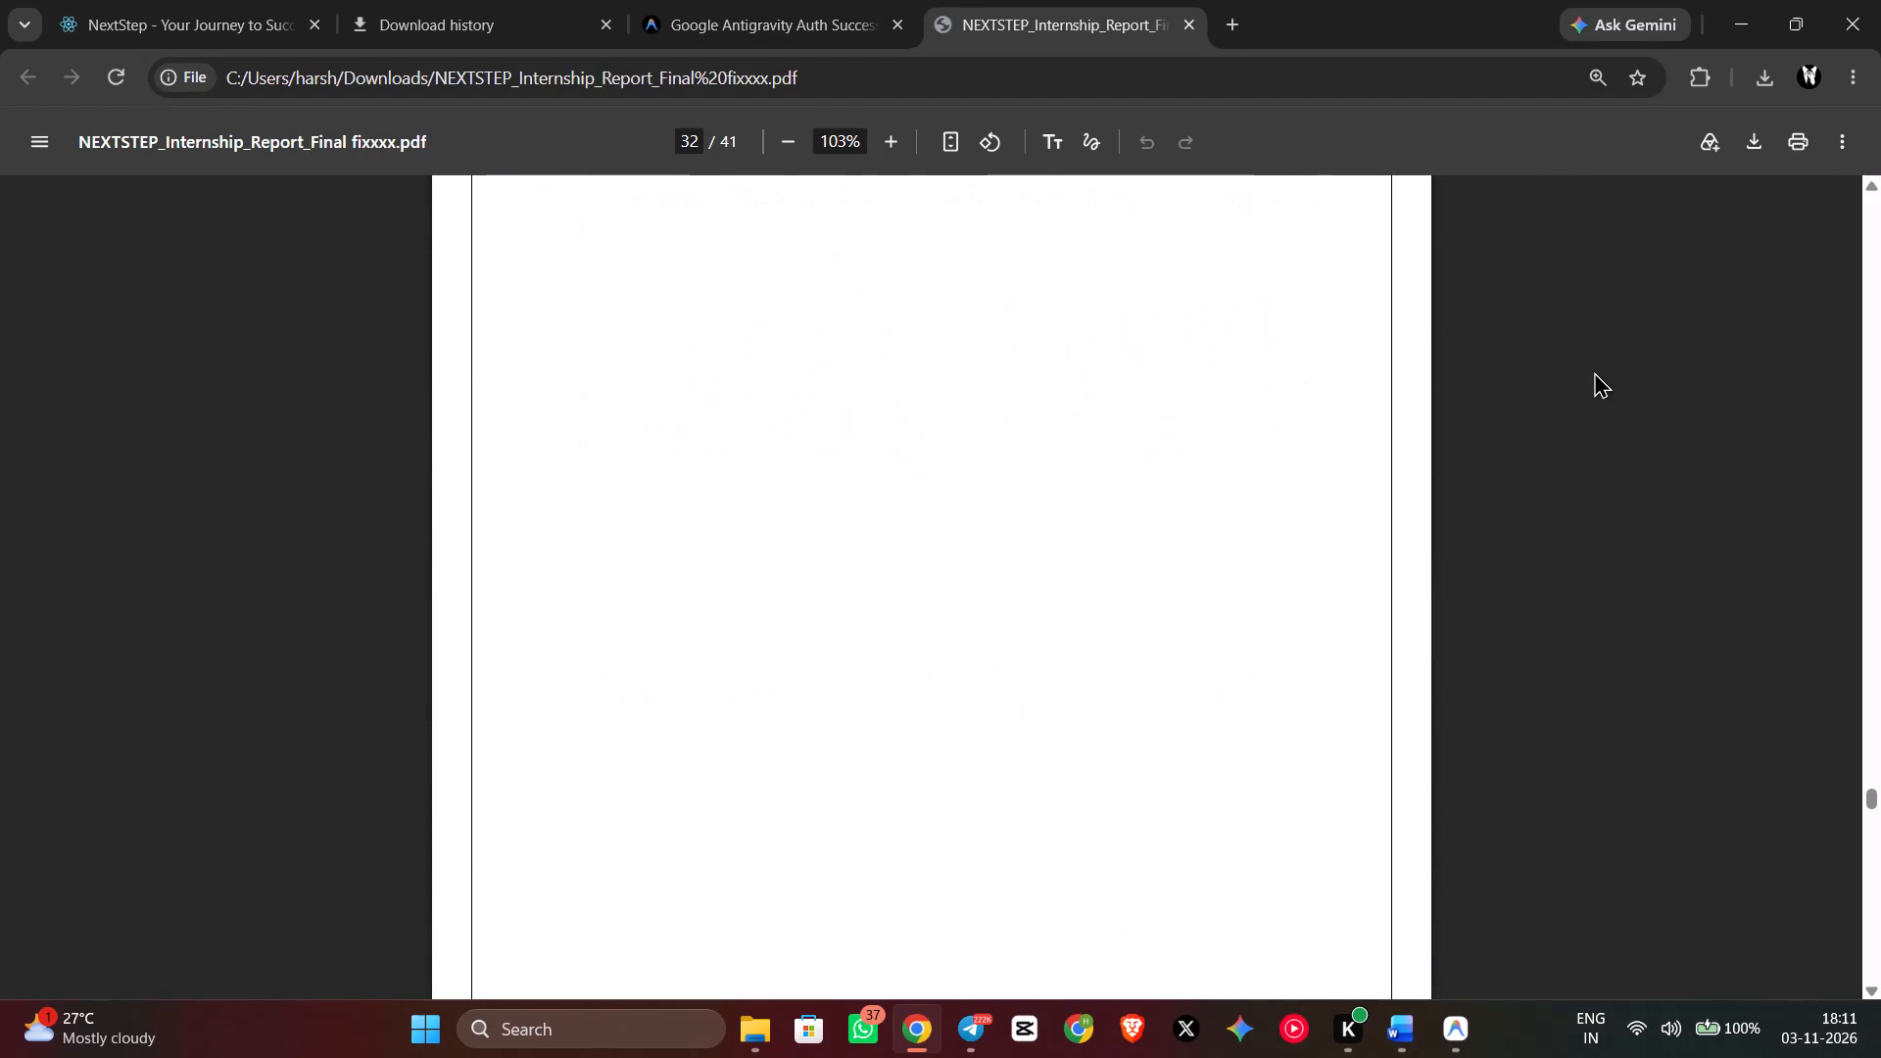
pyautogui.scroll(-19, 1594, 371)
pyautogui.scroll(-6, 1614, 378)
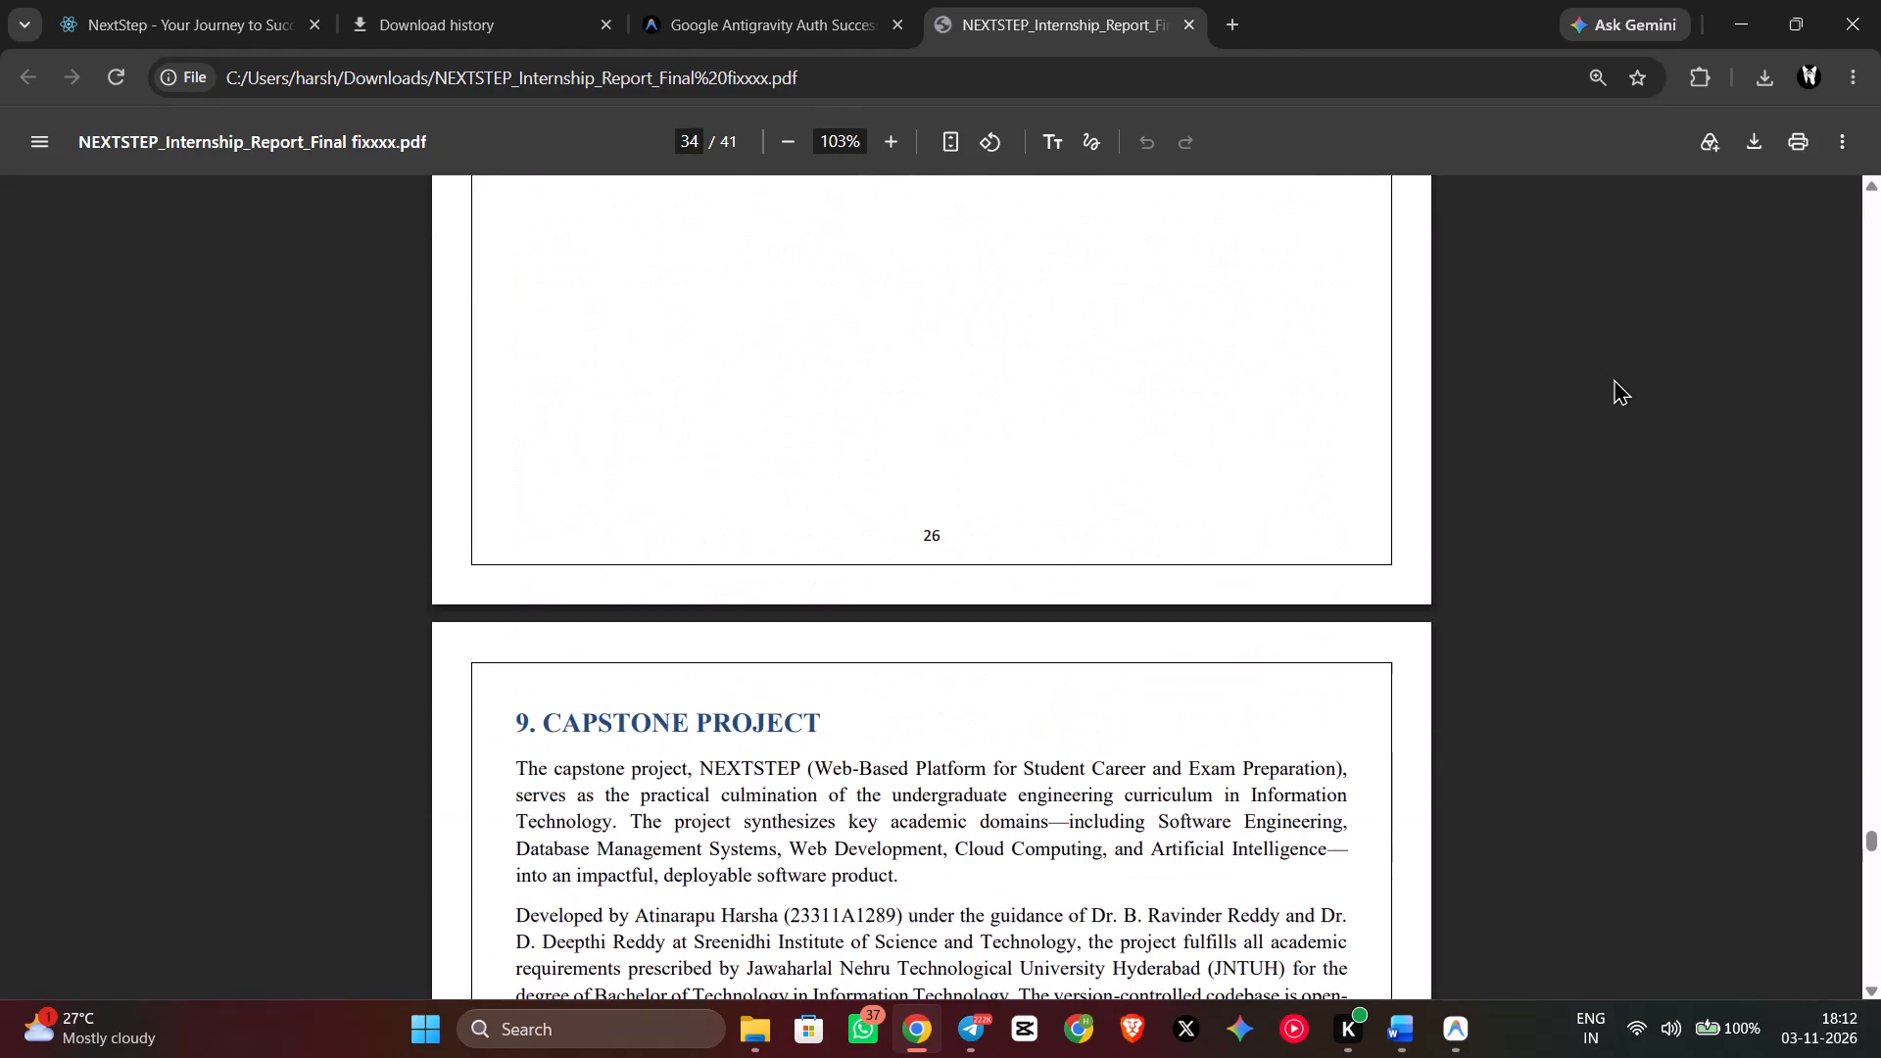
# Review the PDF's closing part, from the Capstone Project chapter through the references and appendices to the last page's signature area.
pyautogui.scroll(-17, 1614, 378)
pyautogui.scroll(-8, 1613, 395)
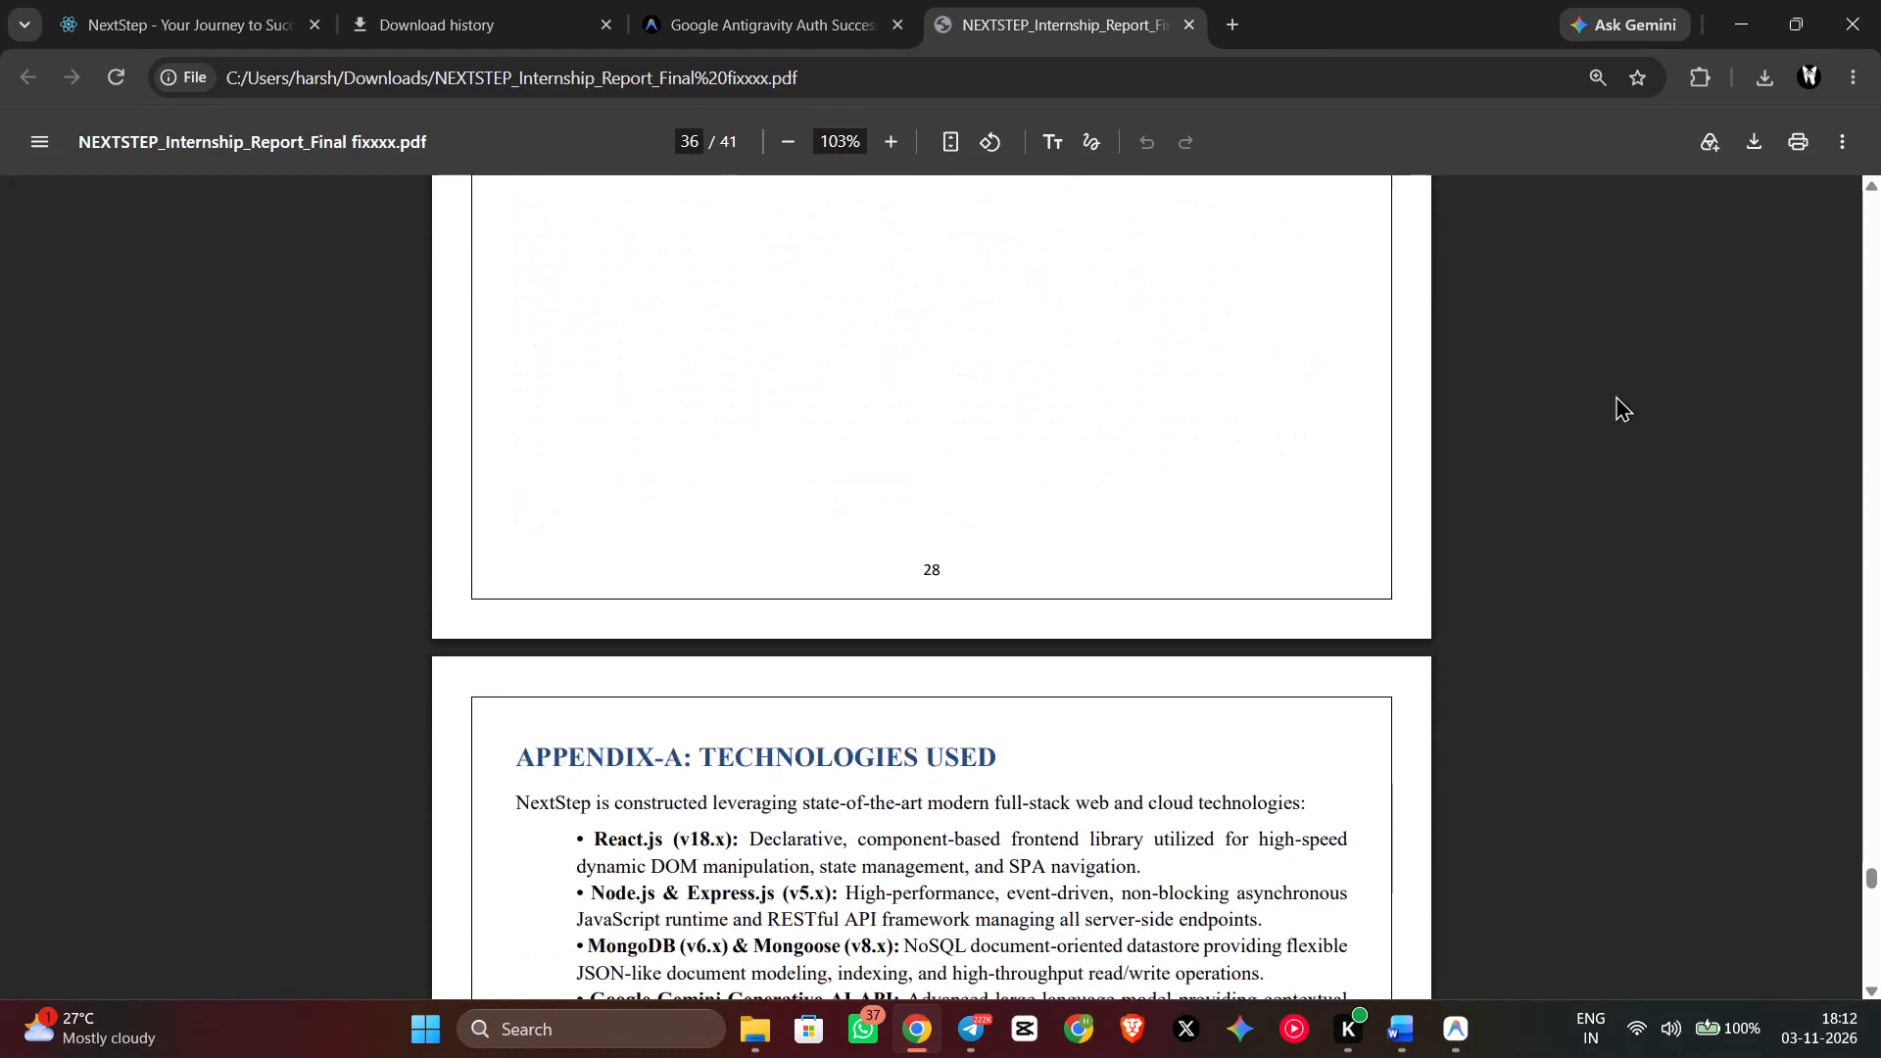
pyautogui.scroll(-17, 1616, 395)
pyautogui.scroll(-12, 1616, 393)
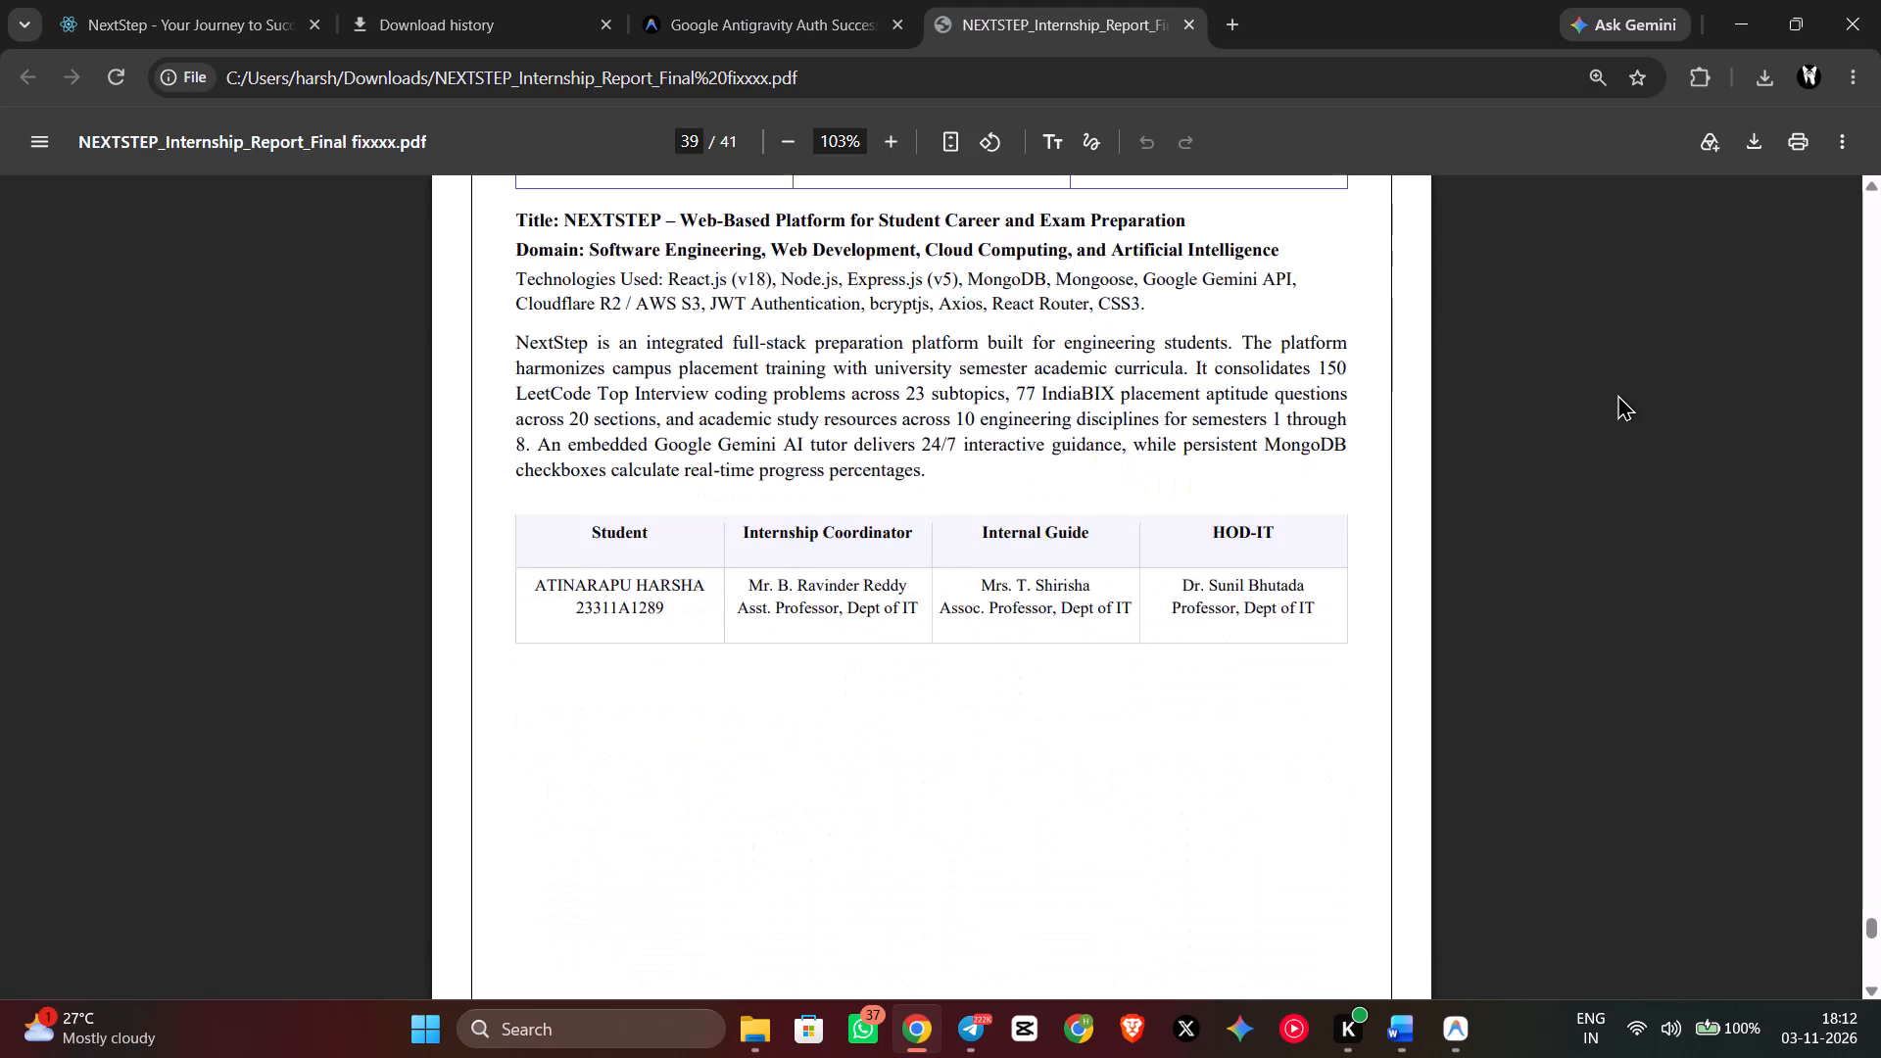
pyautogui.scroll(-13, 1616, 395)
pyautogui.scroll(-11, 1617, 410)
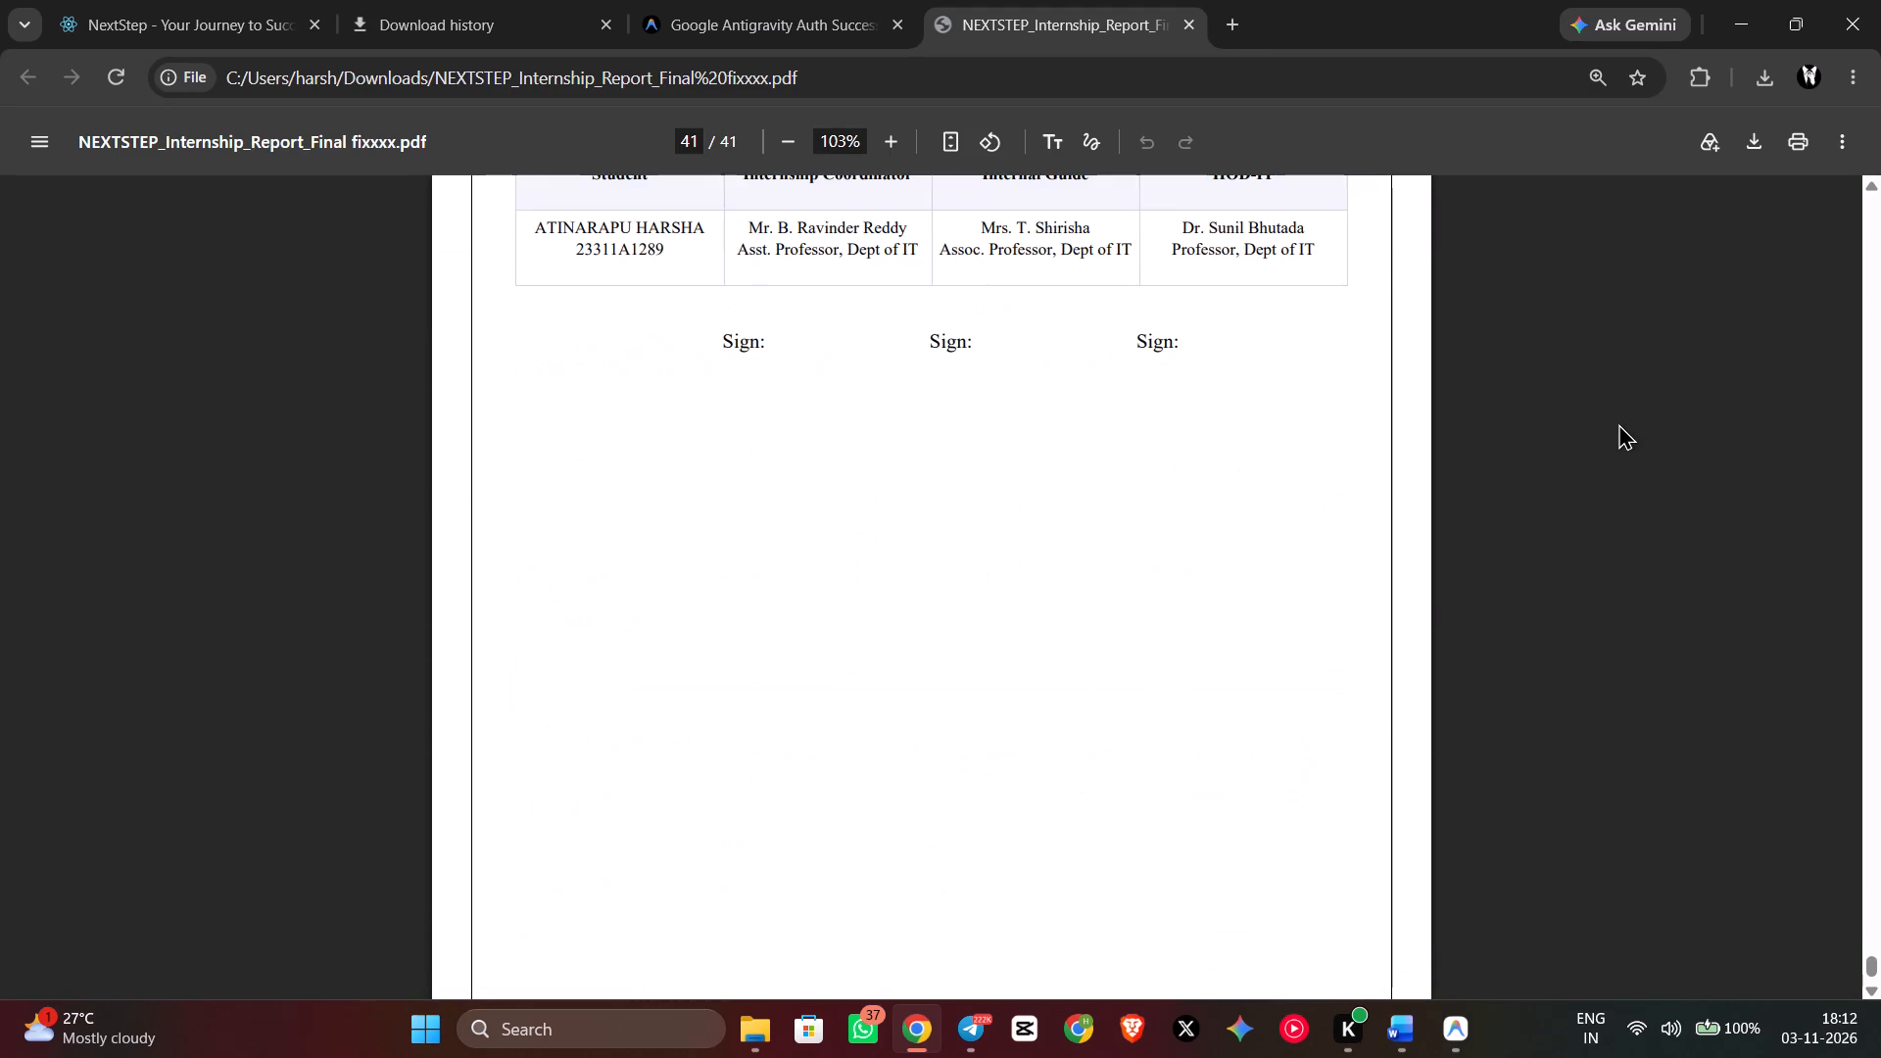
pyautogui.scroll(-6, 1618, 423)
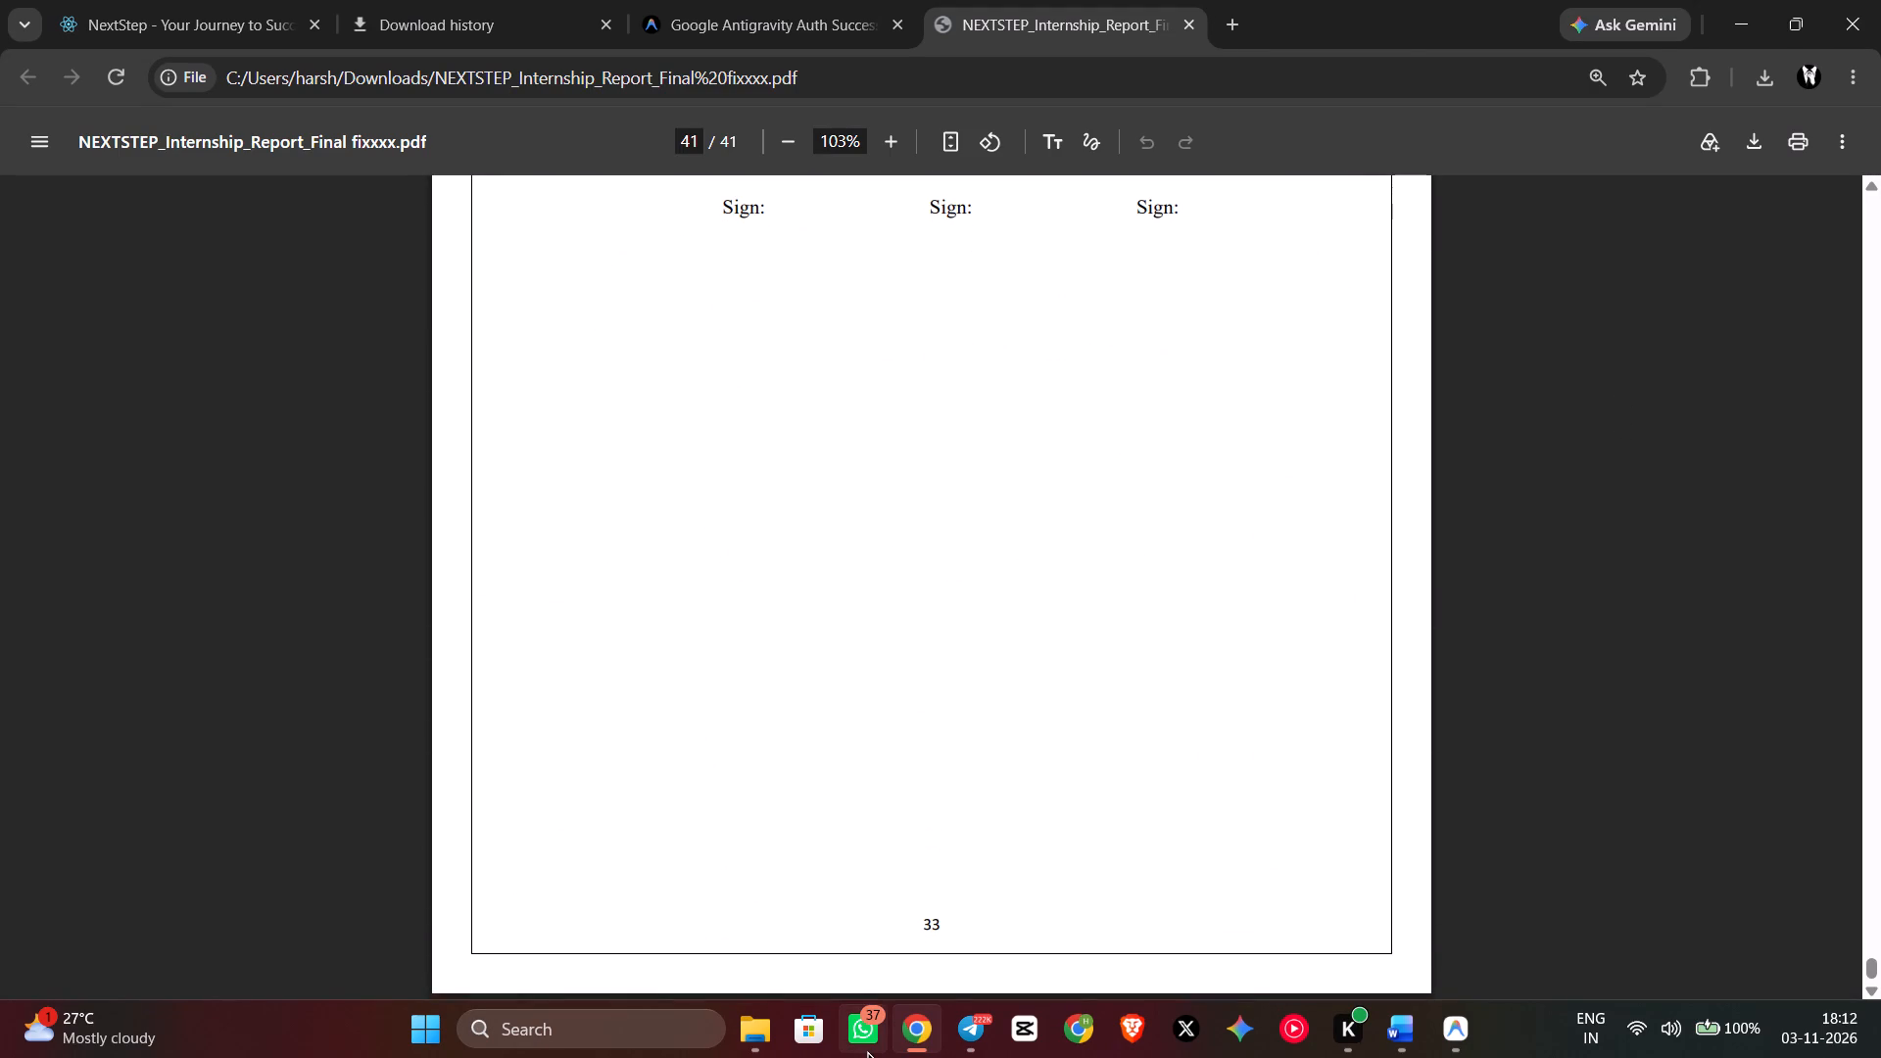
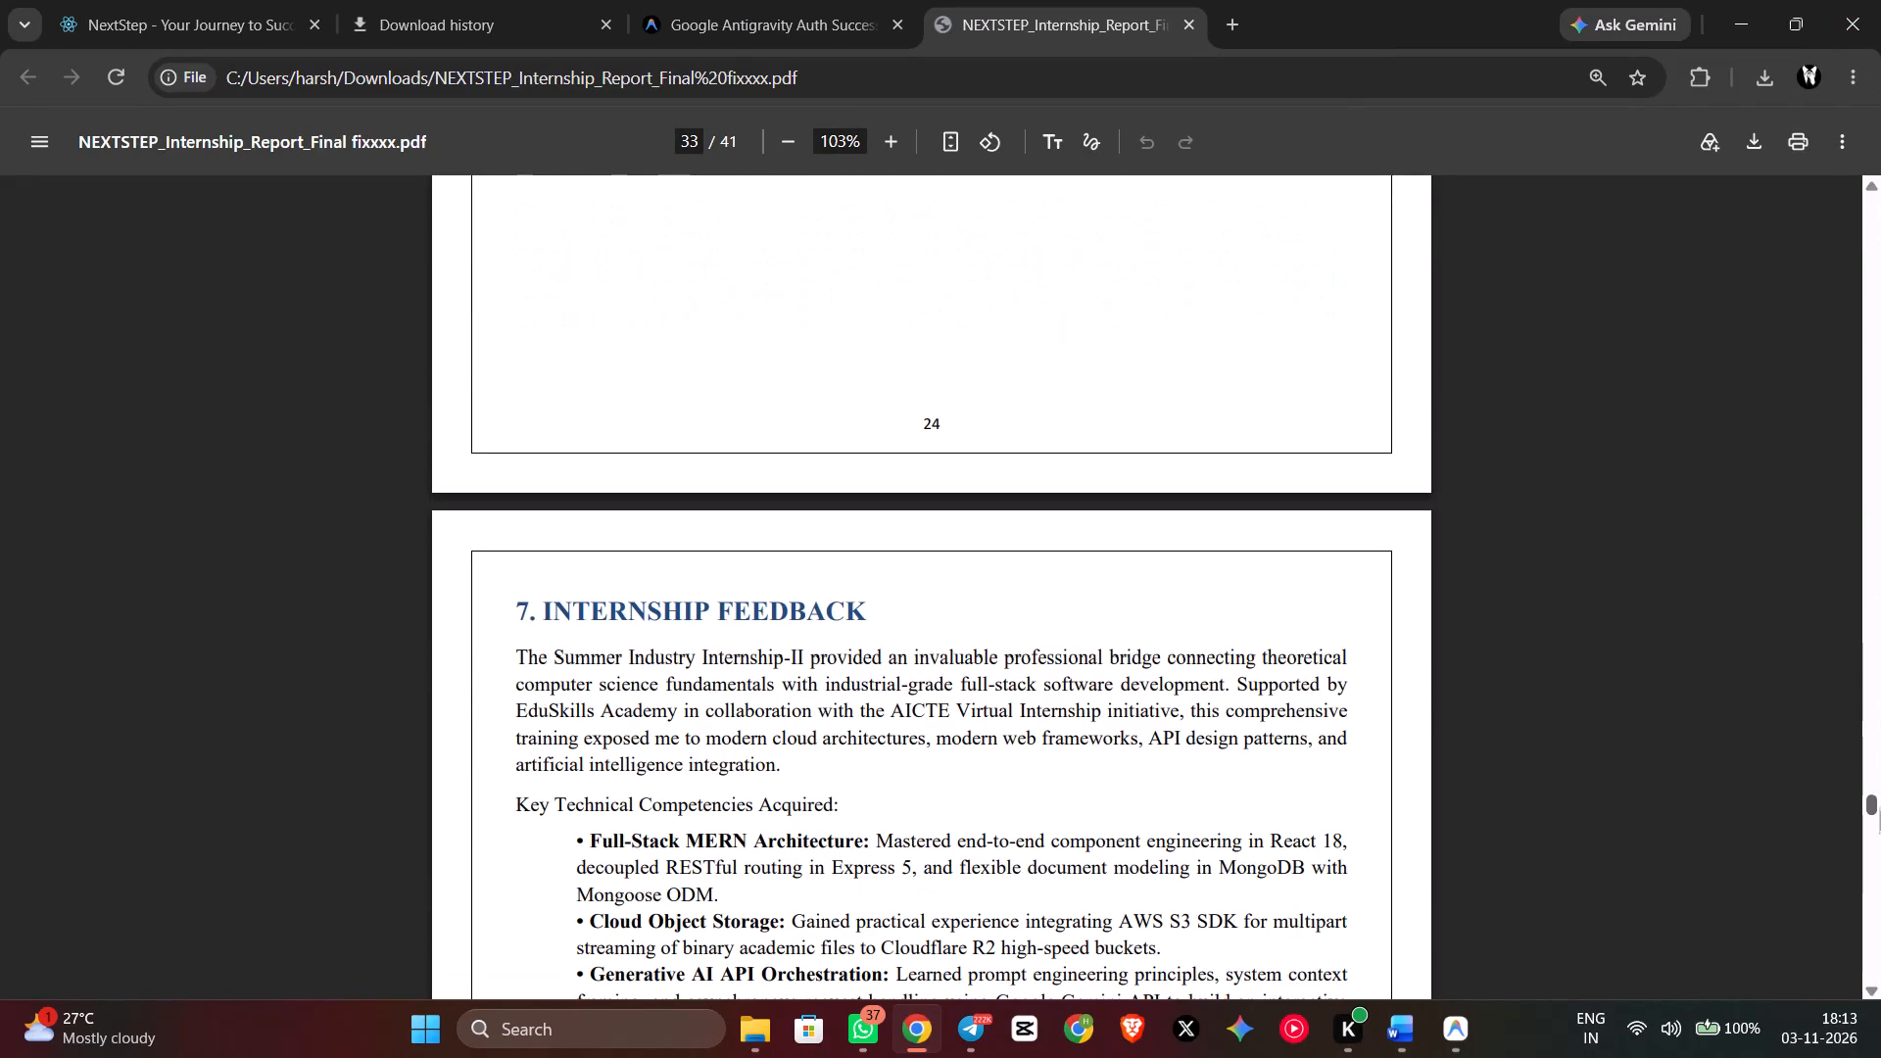
# Return to the beginning of the PDF and recheck the title page and the certificate page with its signature table.
pyautogui.moveTo(1877, 810); pyautogui.dragTo(1880, 204)
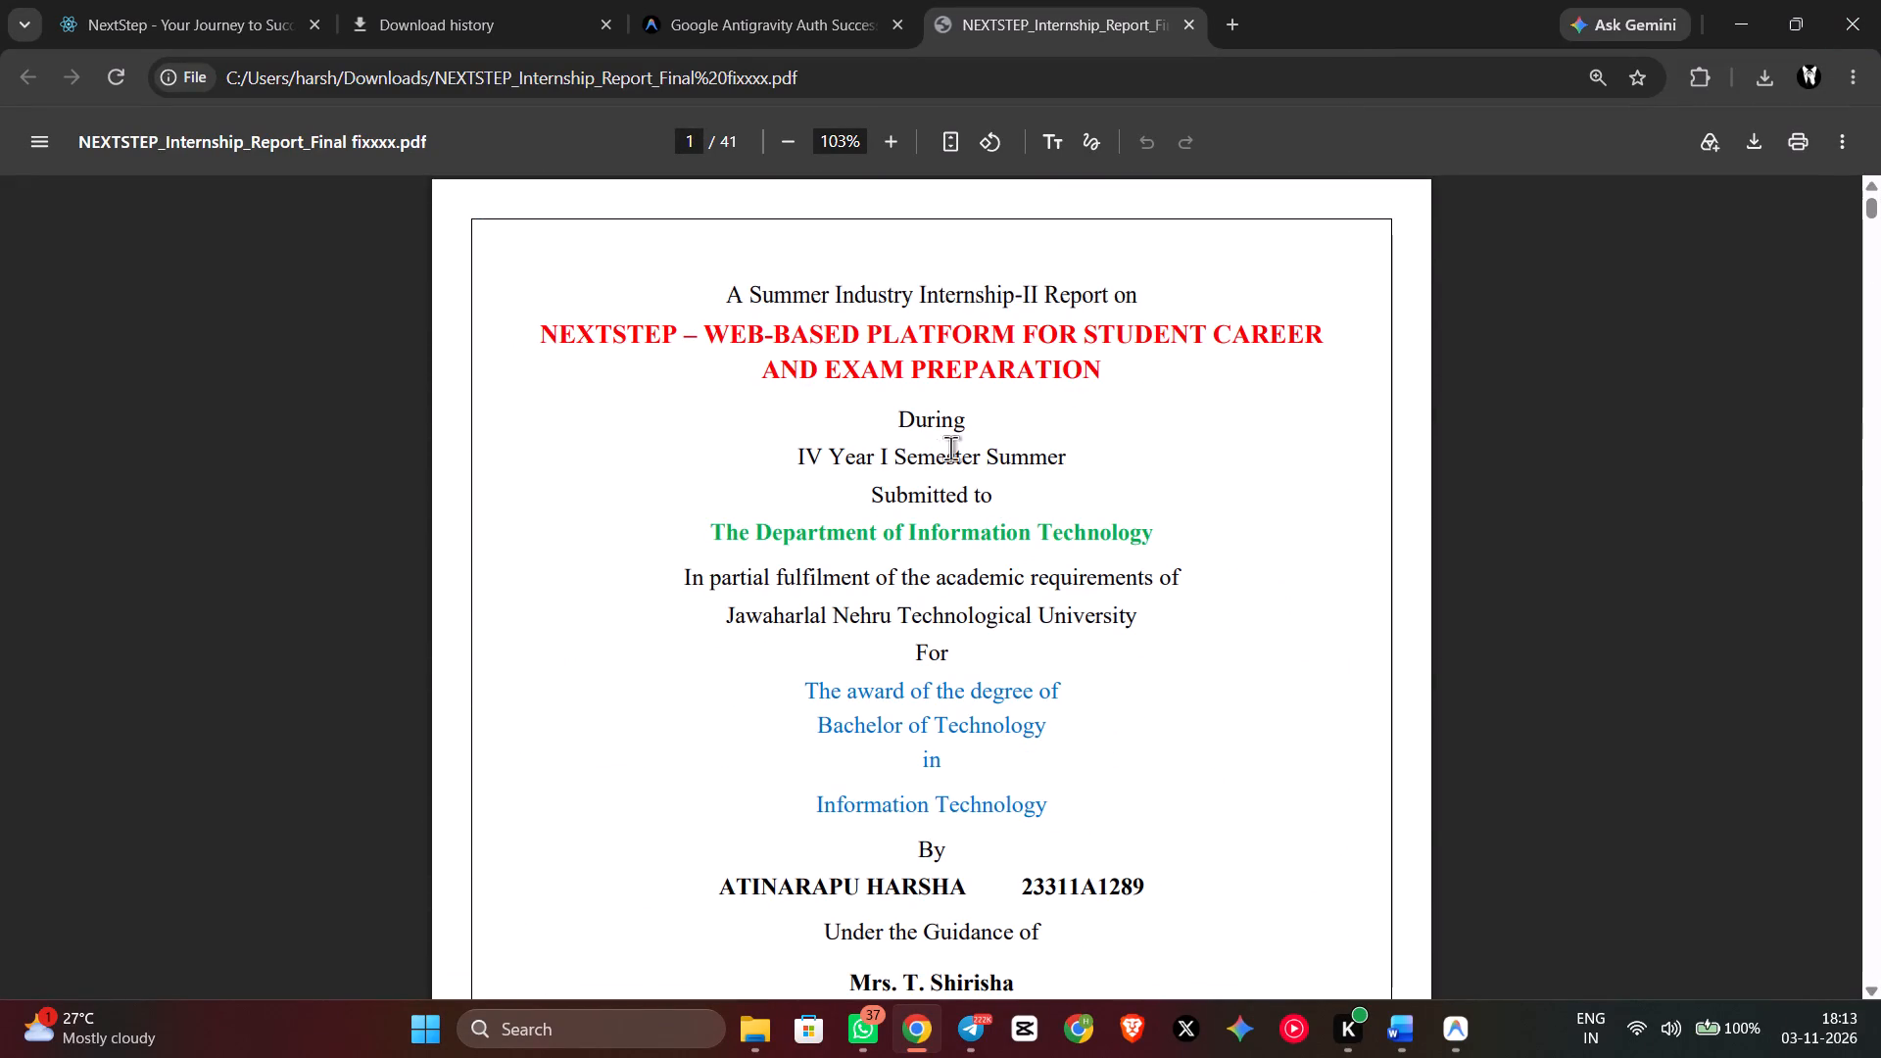
pyautogui.scroll(-1, 1041, 555)
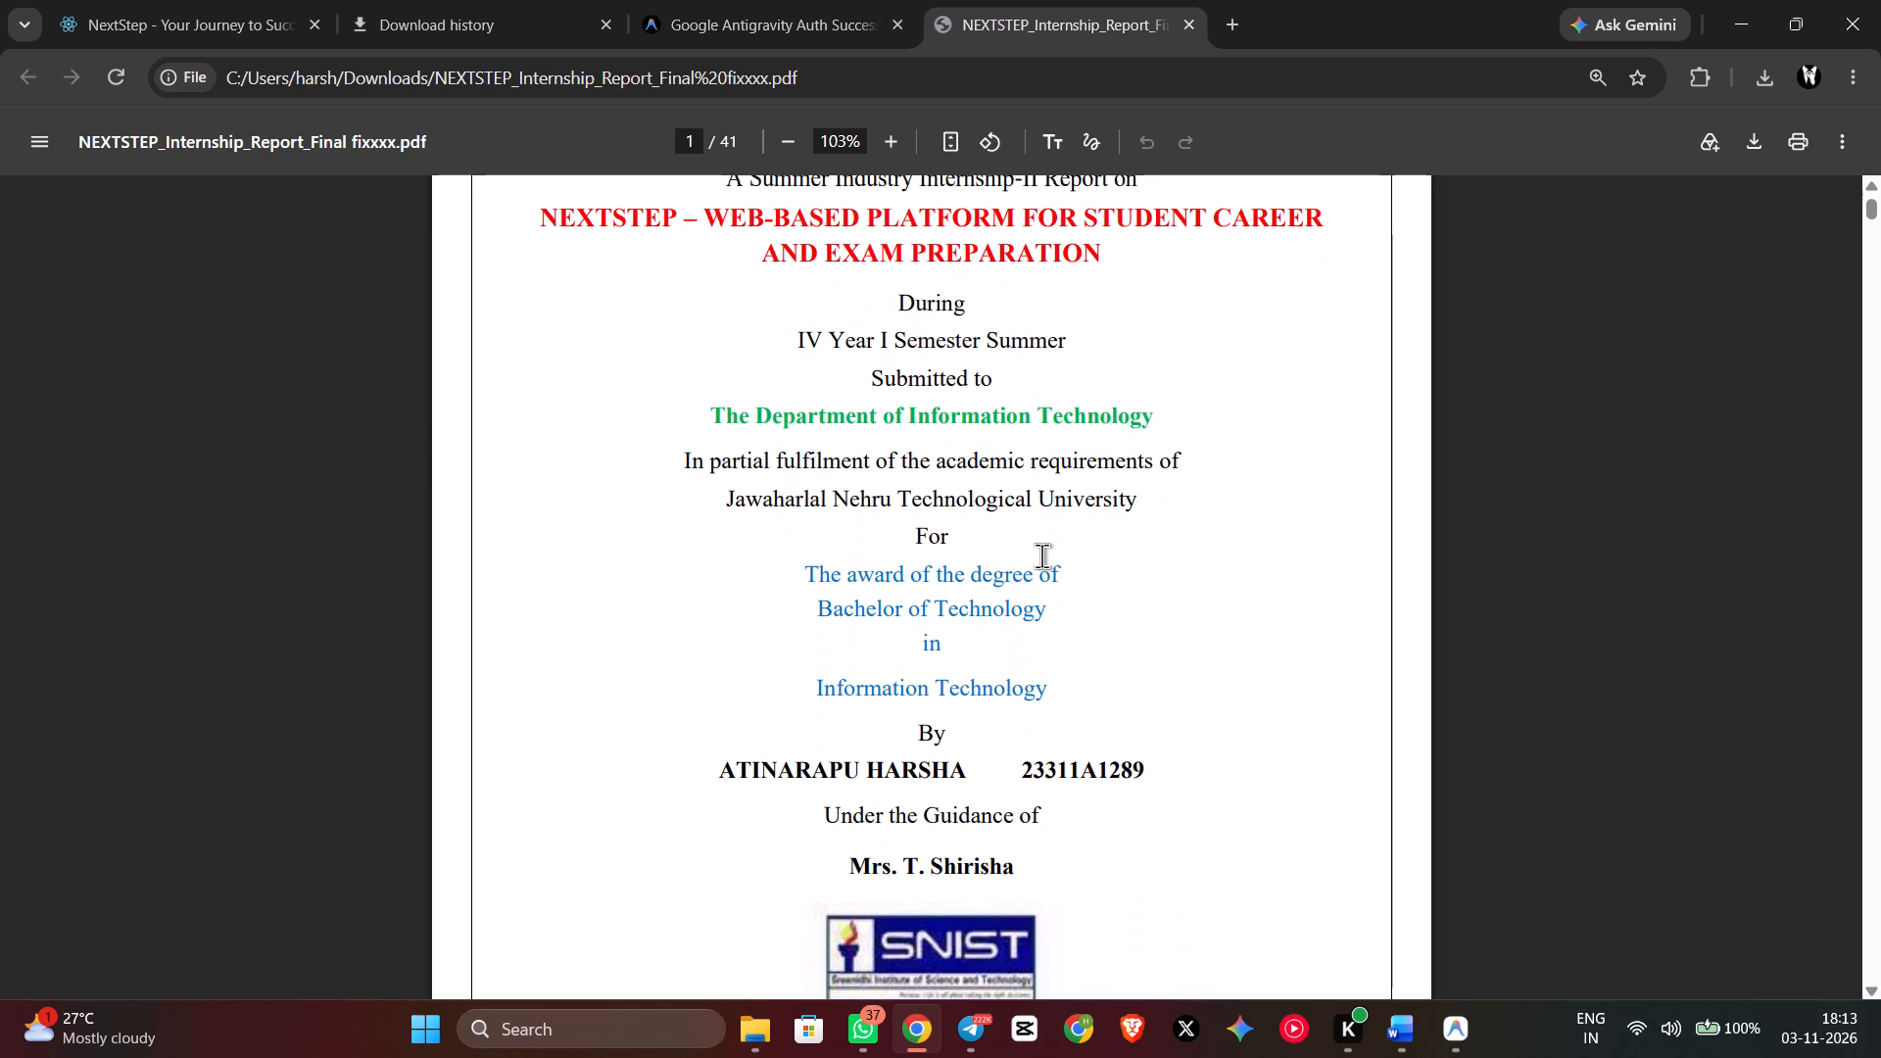
pyautogui.scroll(-3, 1041, 555)
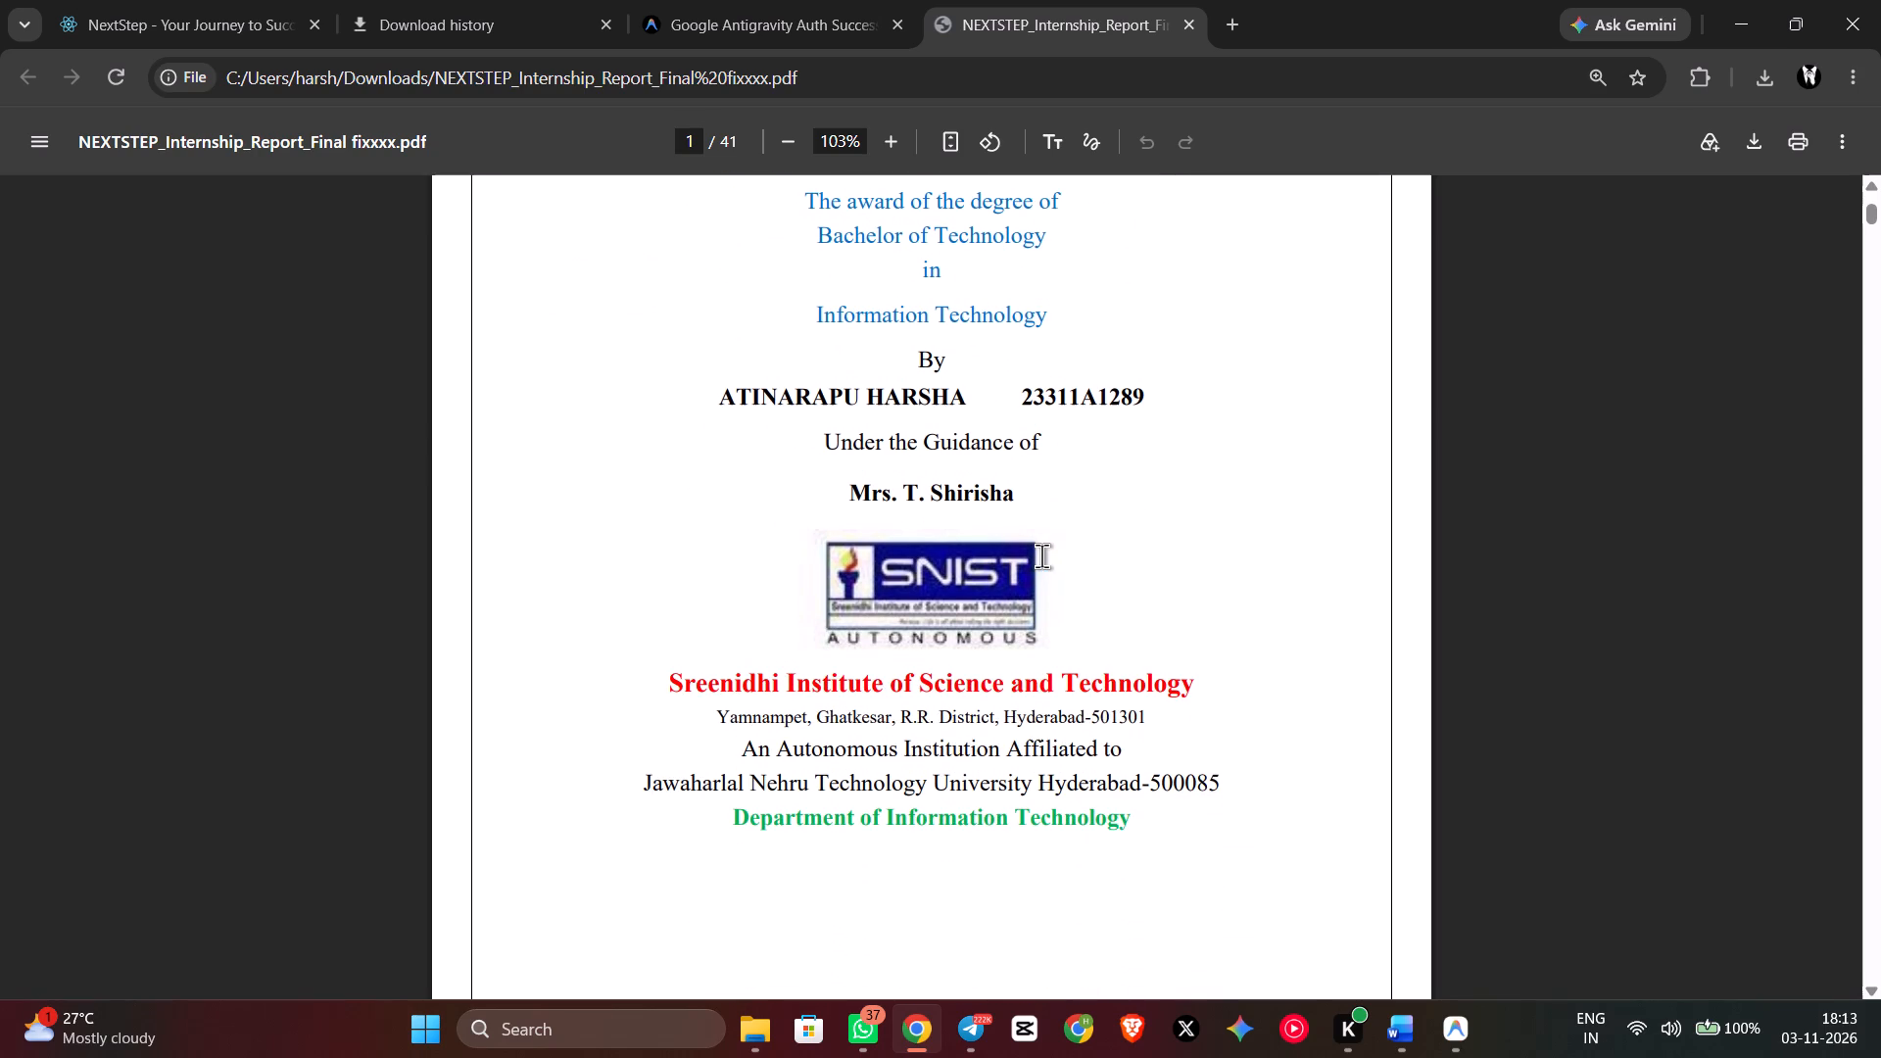
pyautogui.scroll(-12, 1041, 555)
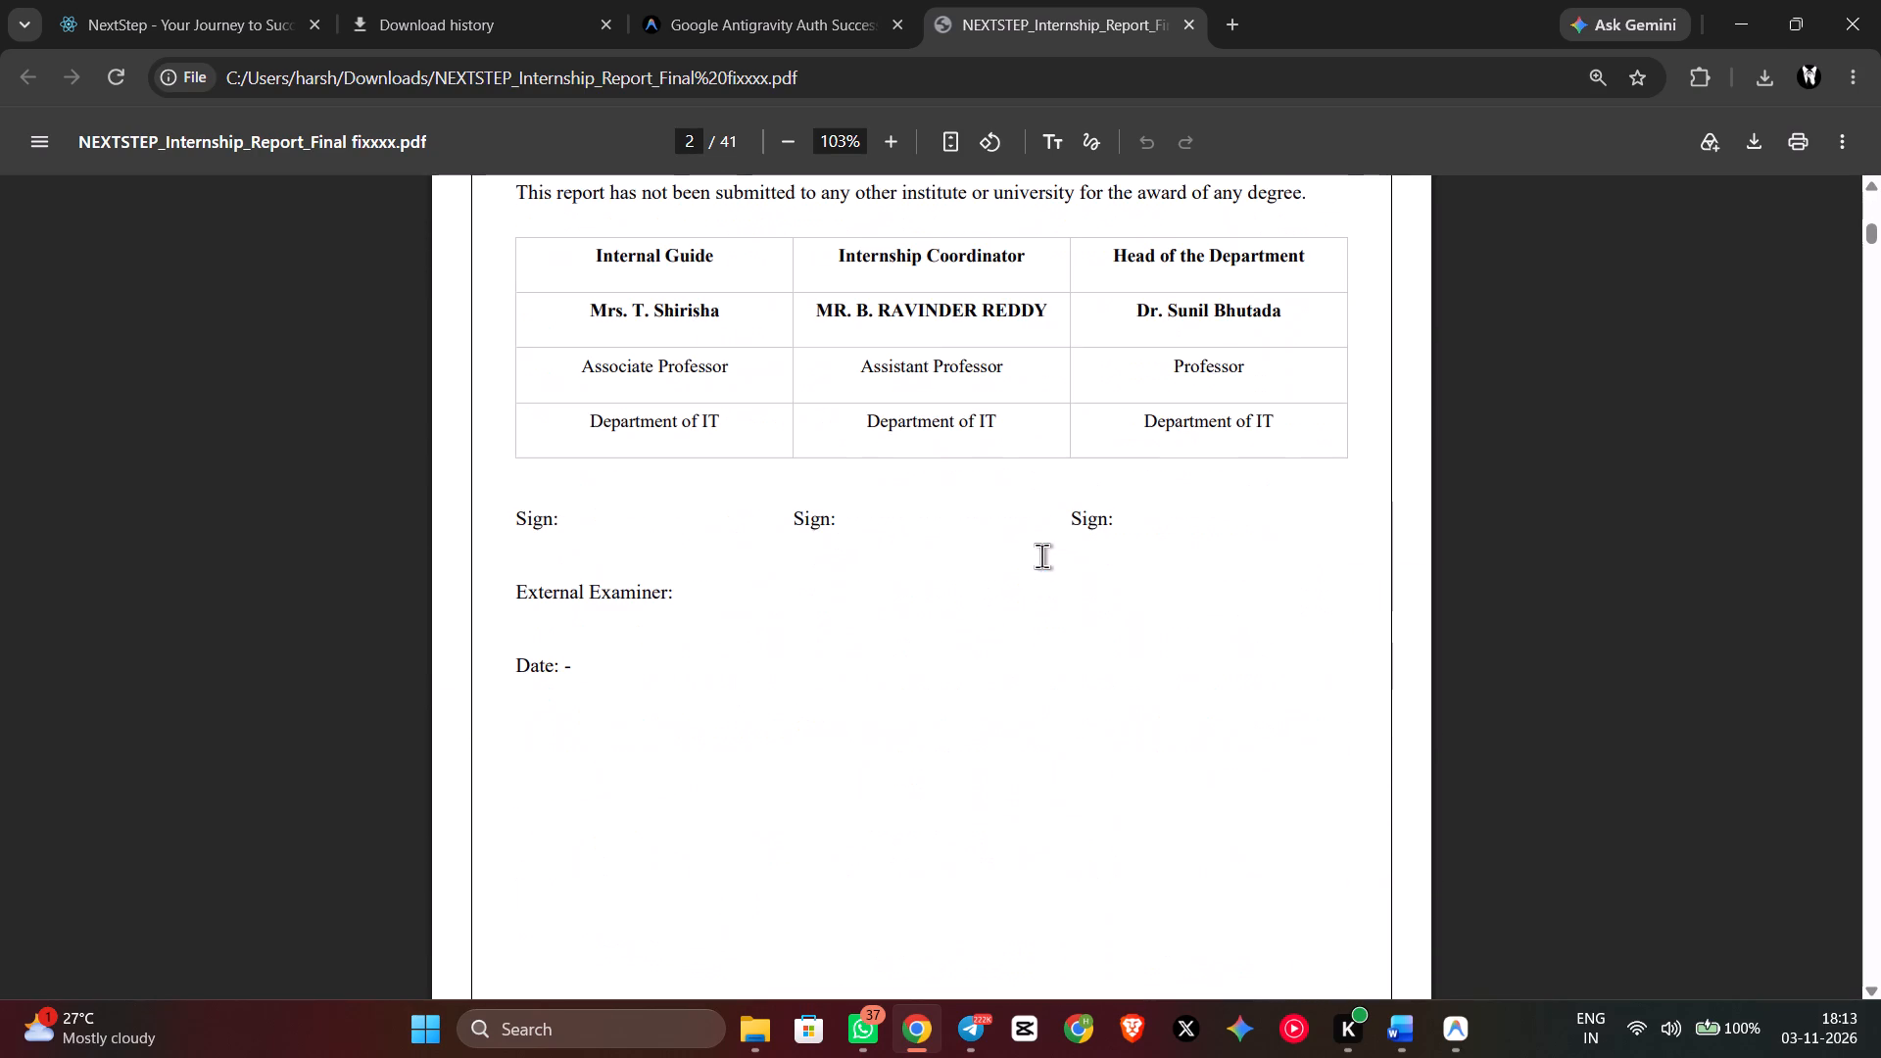